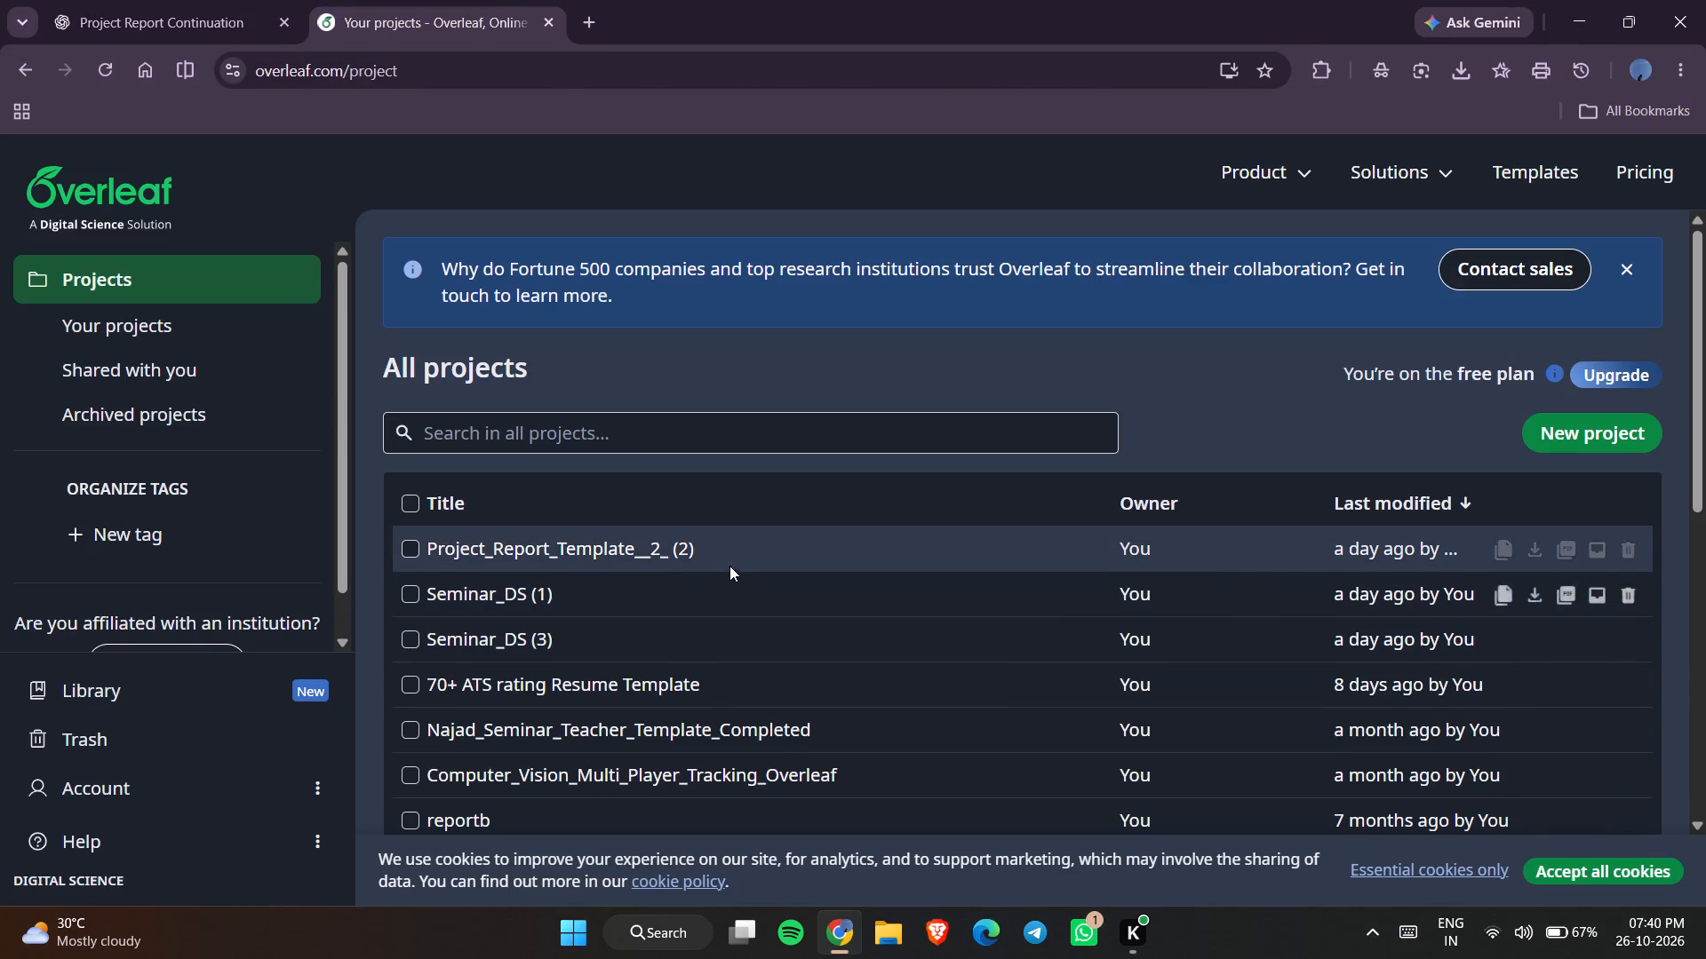
click(753, 547)
click(669, 543)
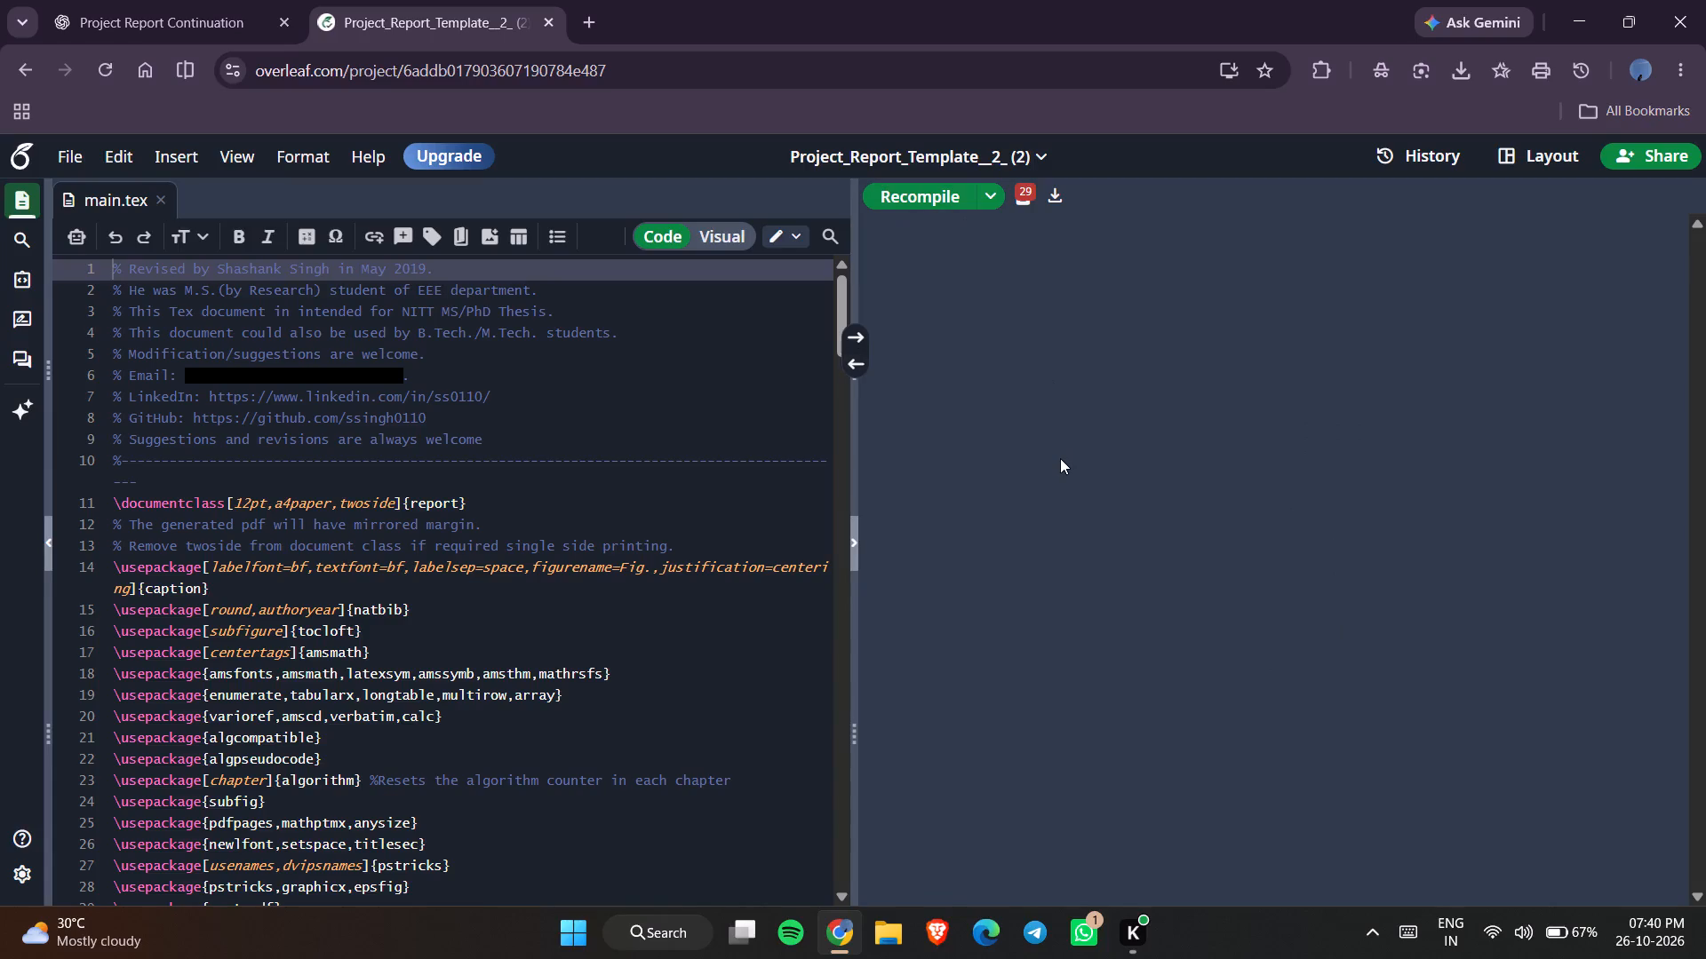
Look over the compiled report preview and read the main.tex source from the preamble to the end of the document.
scroll(1060, 458, up, 2)
scroll(1060, 458, down, 3)
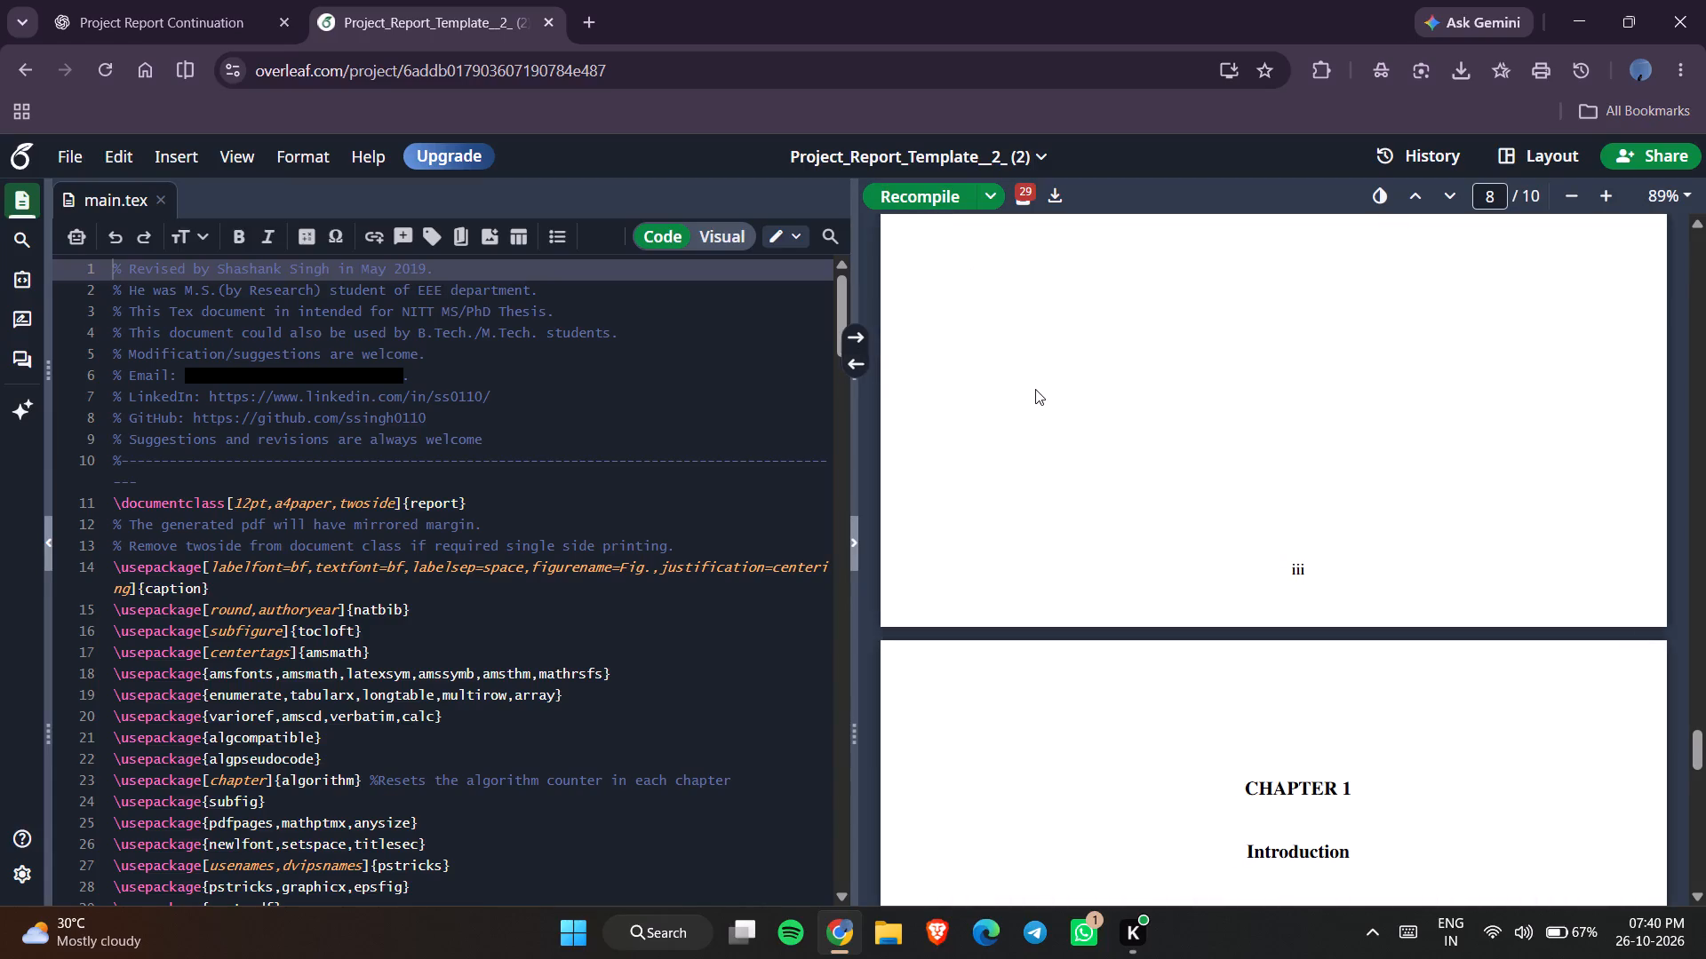
scroll(1035, 389, up, 16)
scroll(1035, 389, up, 12)
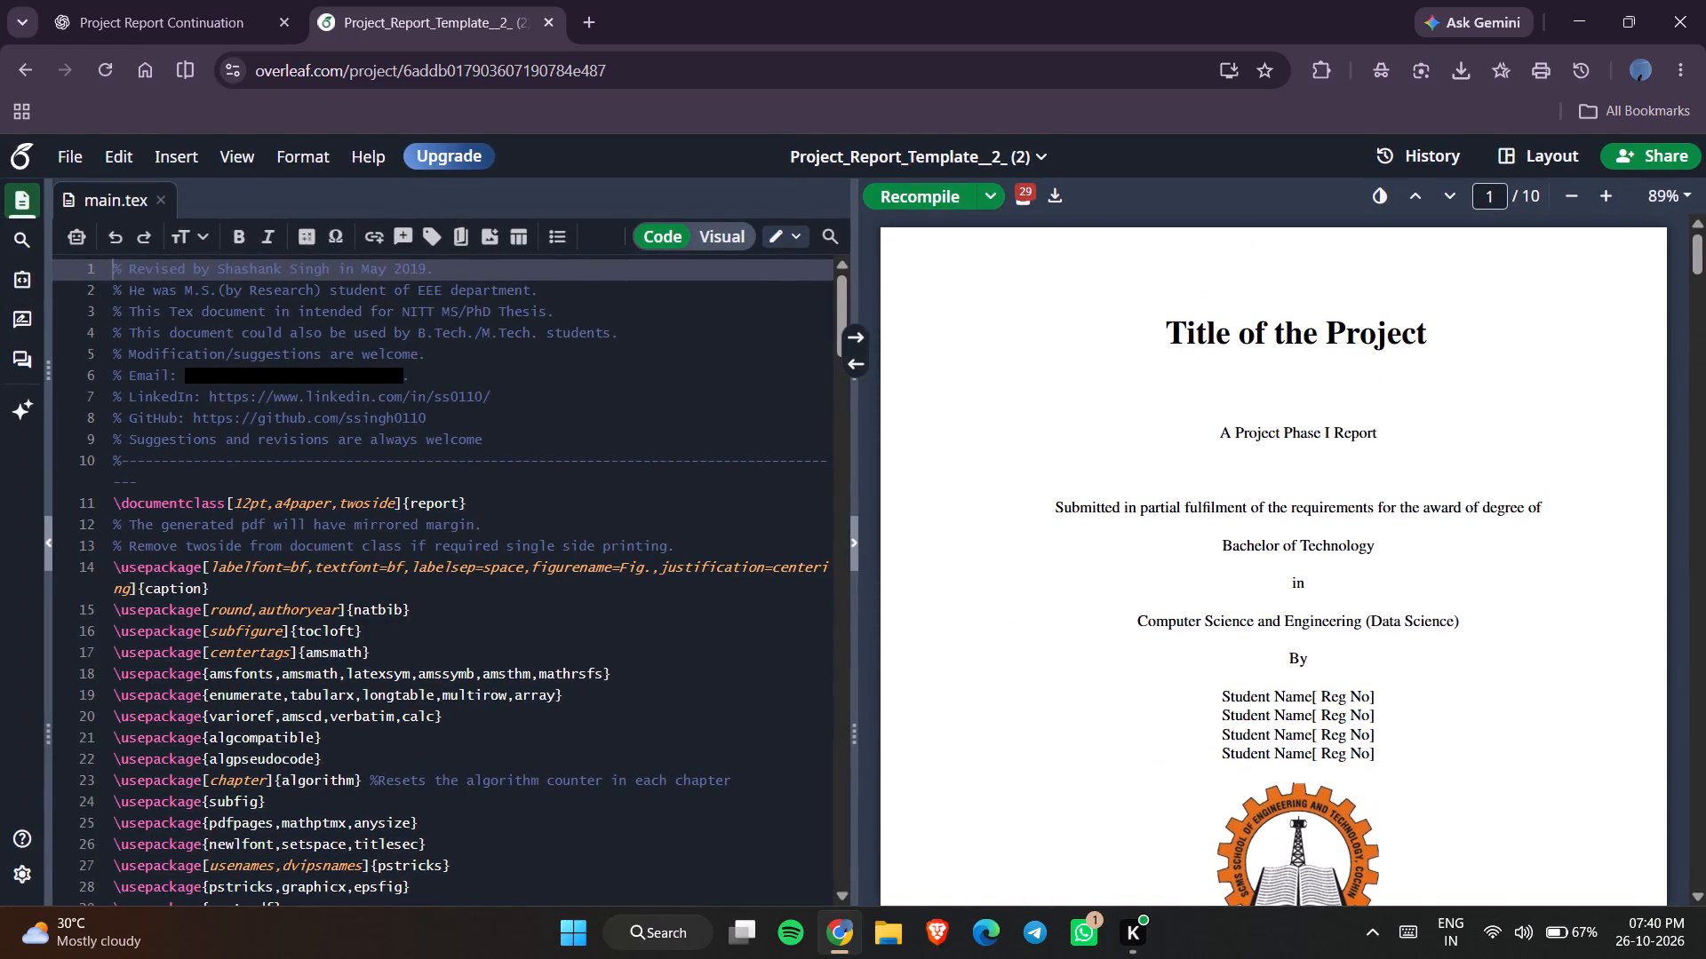
scroll(505, 751, down, 3)
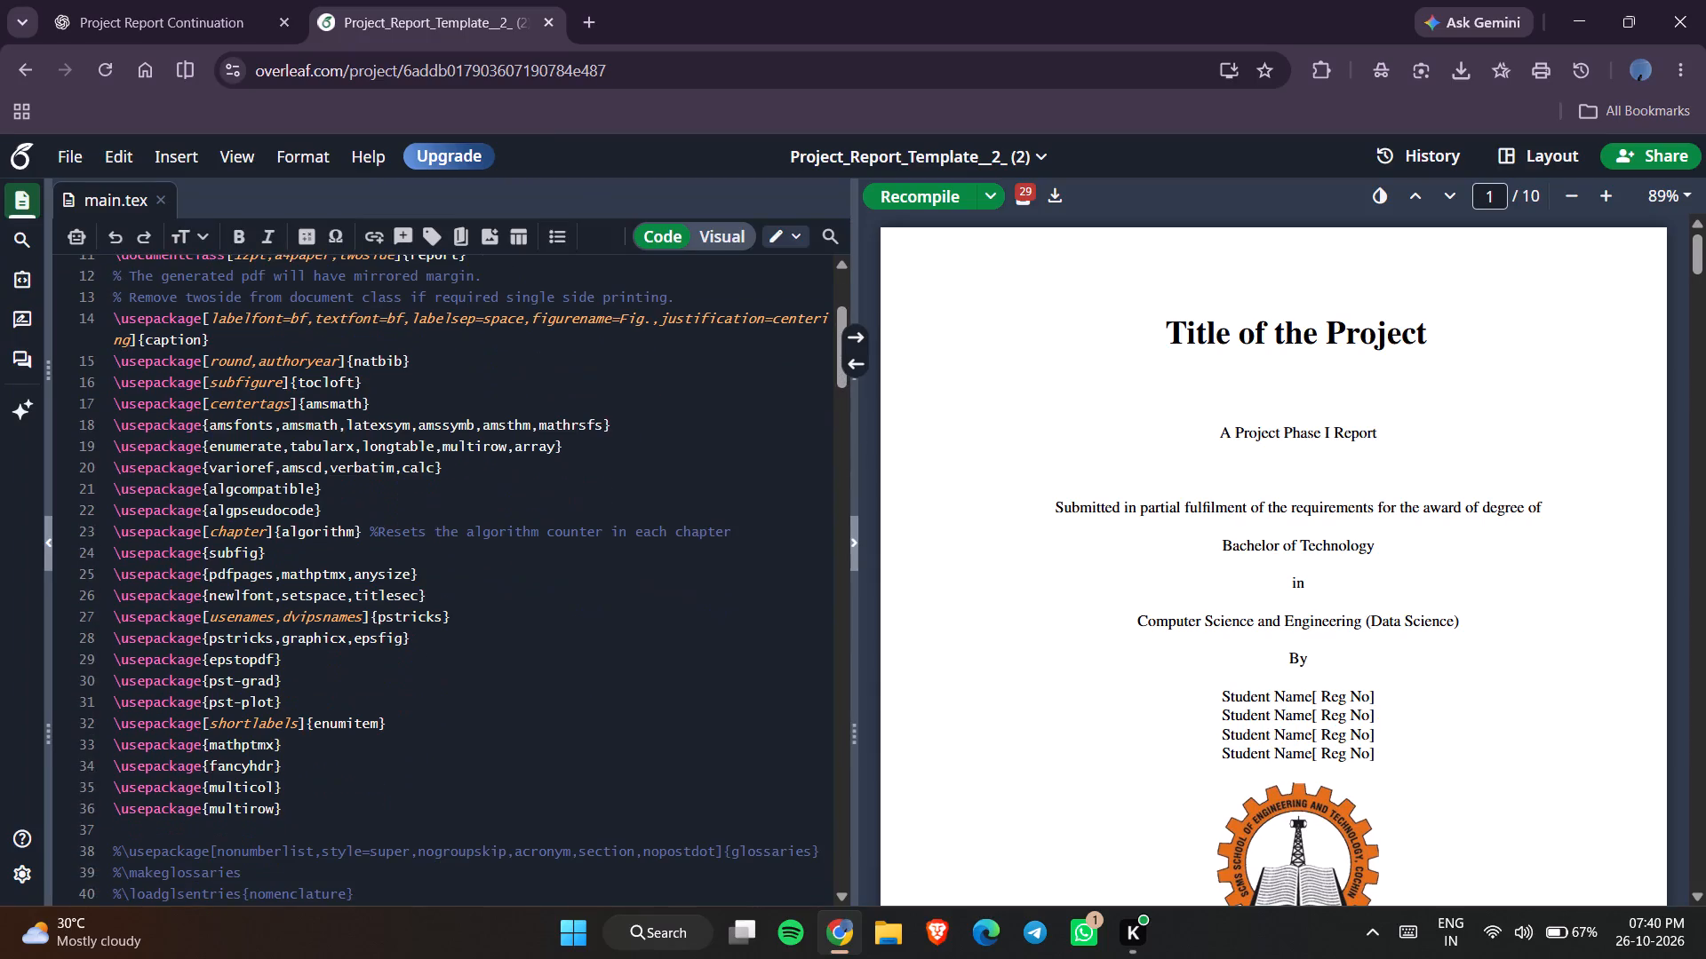
scroll(505, 751, down, 6)
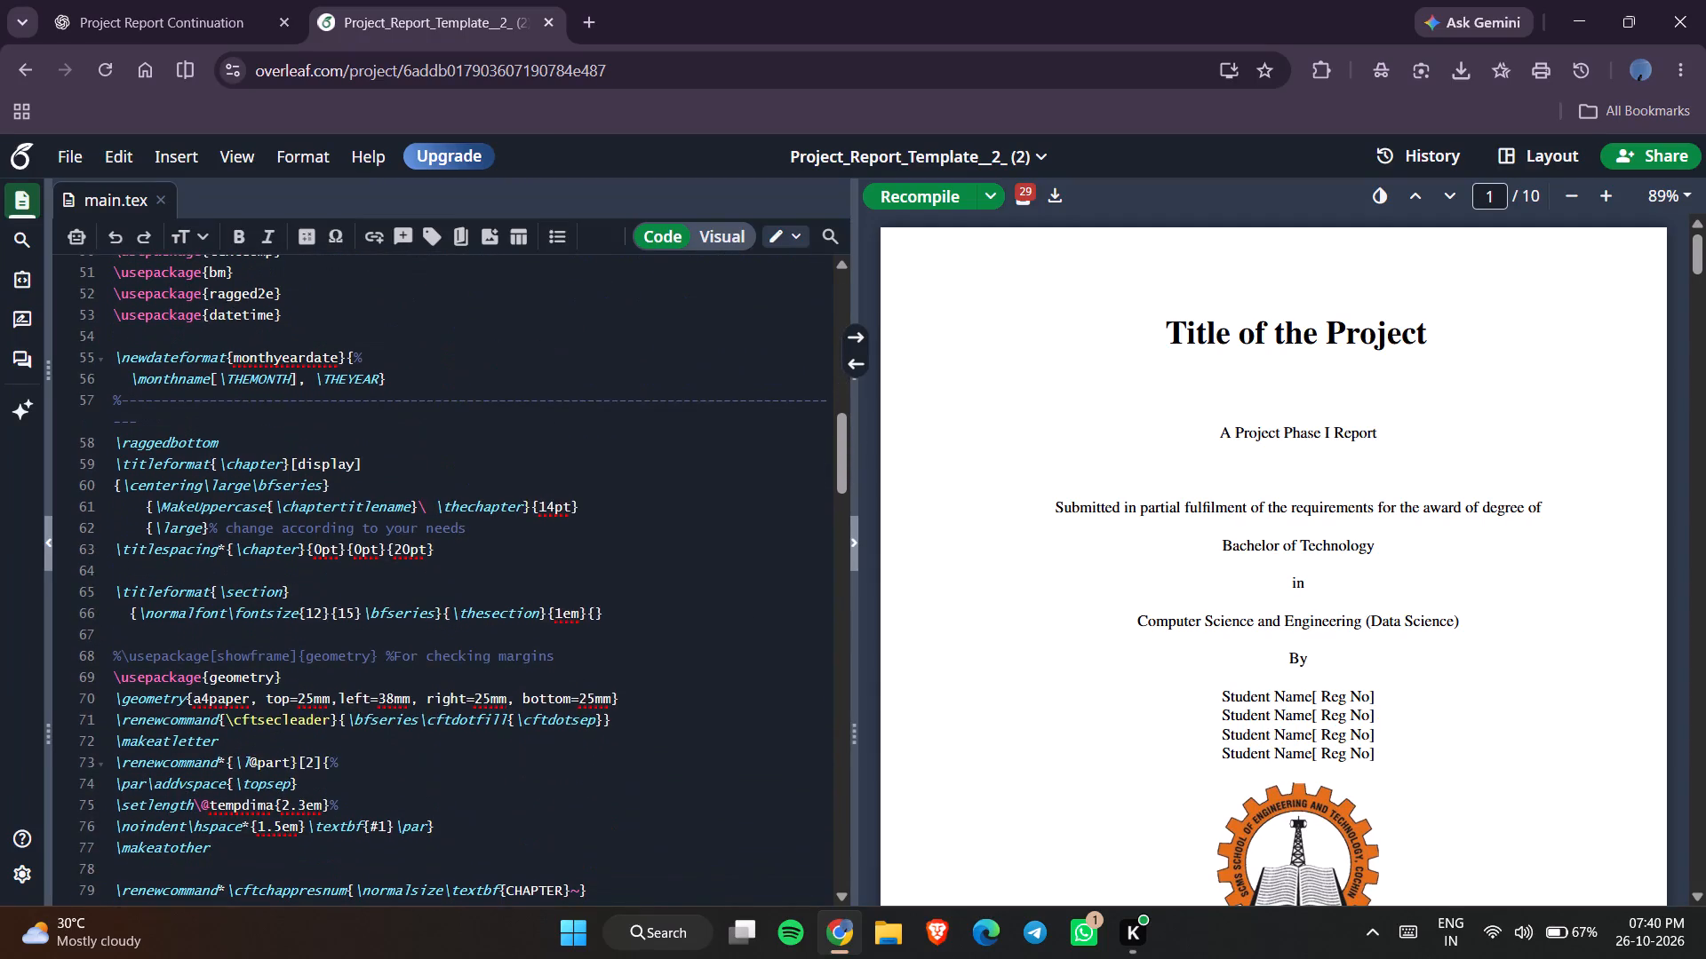
scroll(505, 751, down, 2)
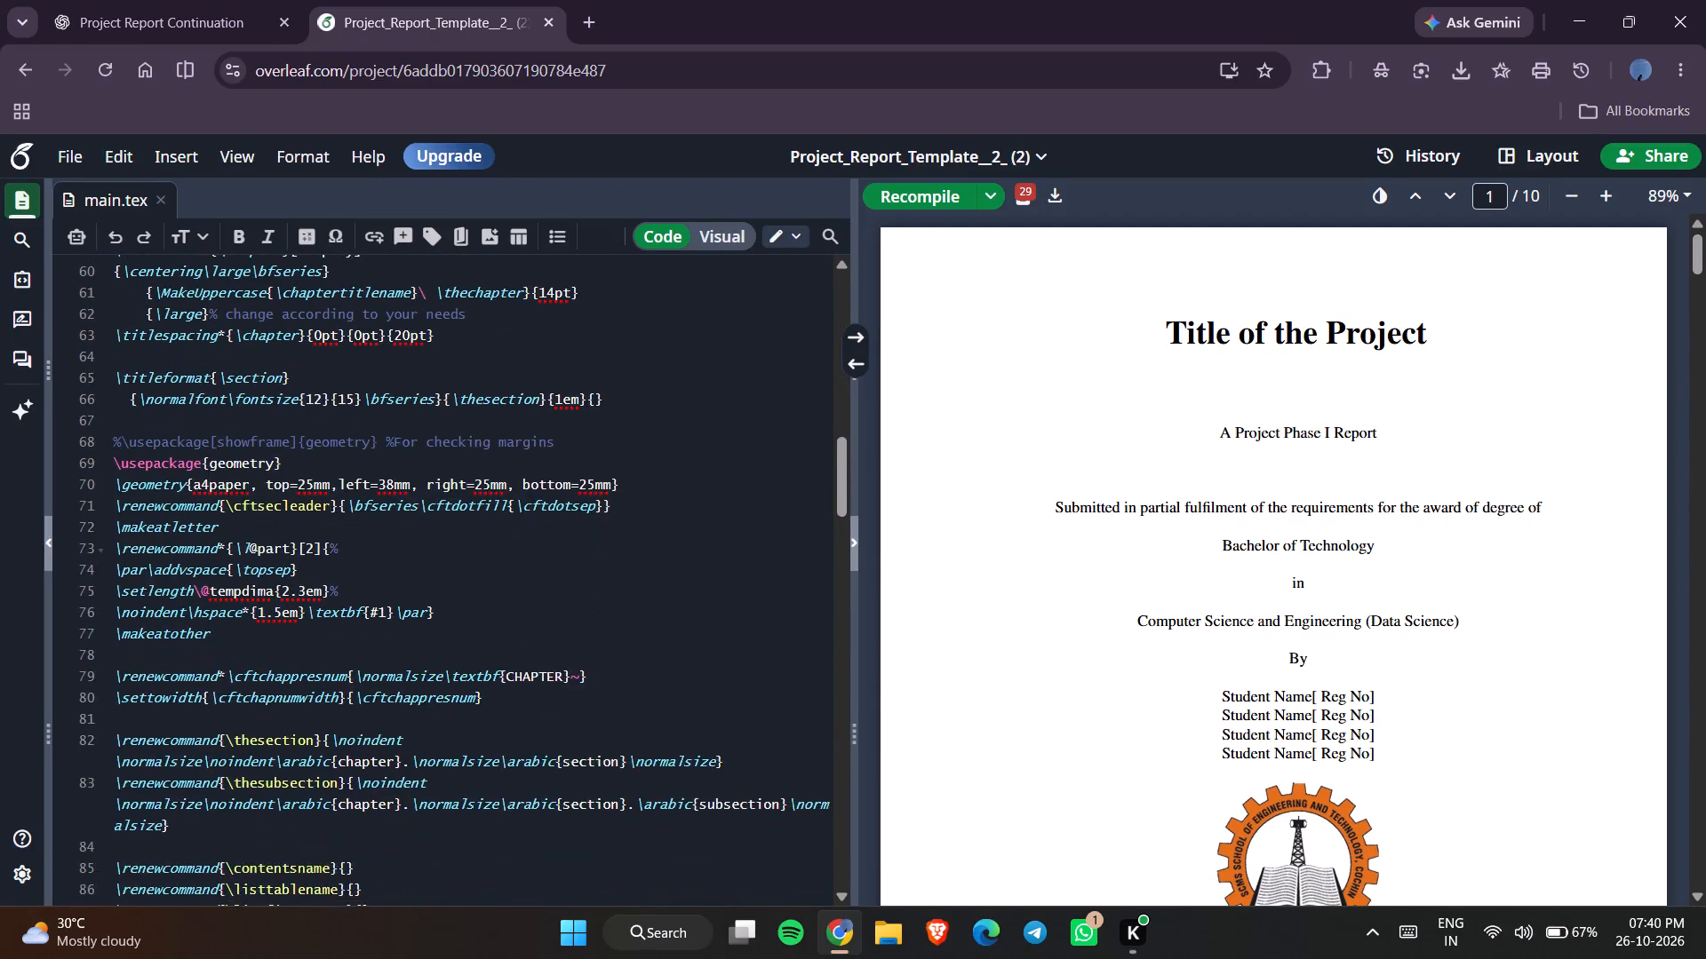
scroll(505, 751, down, 4)
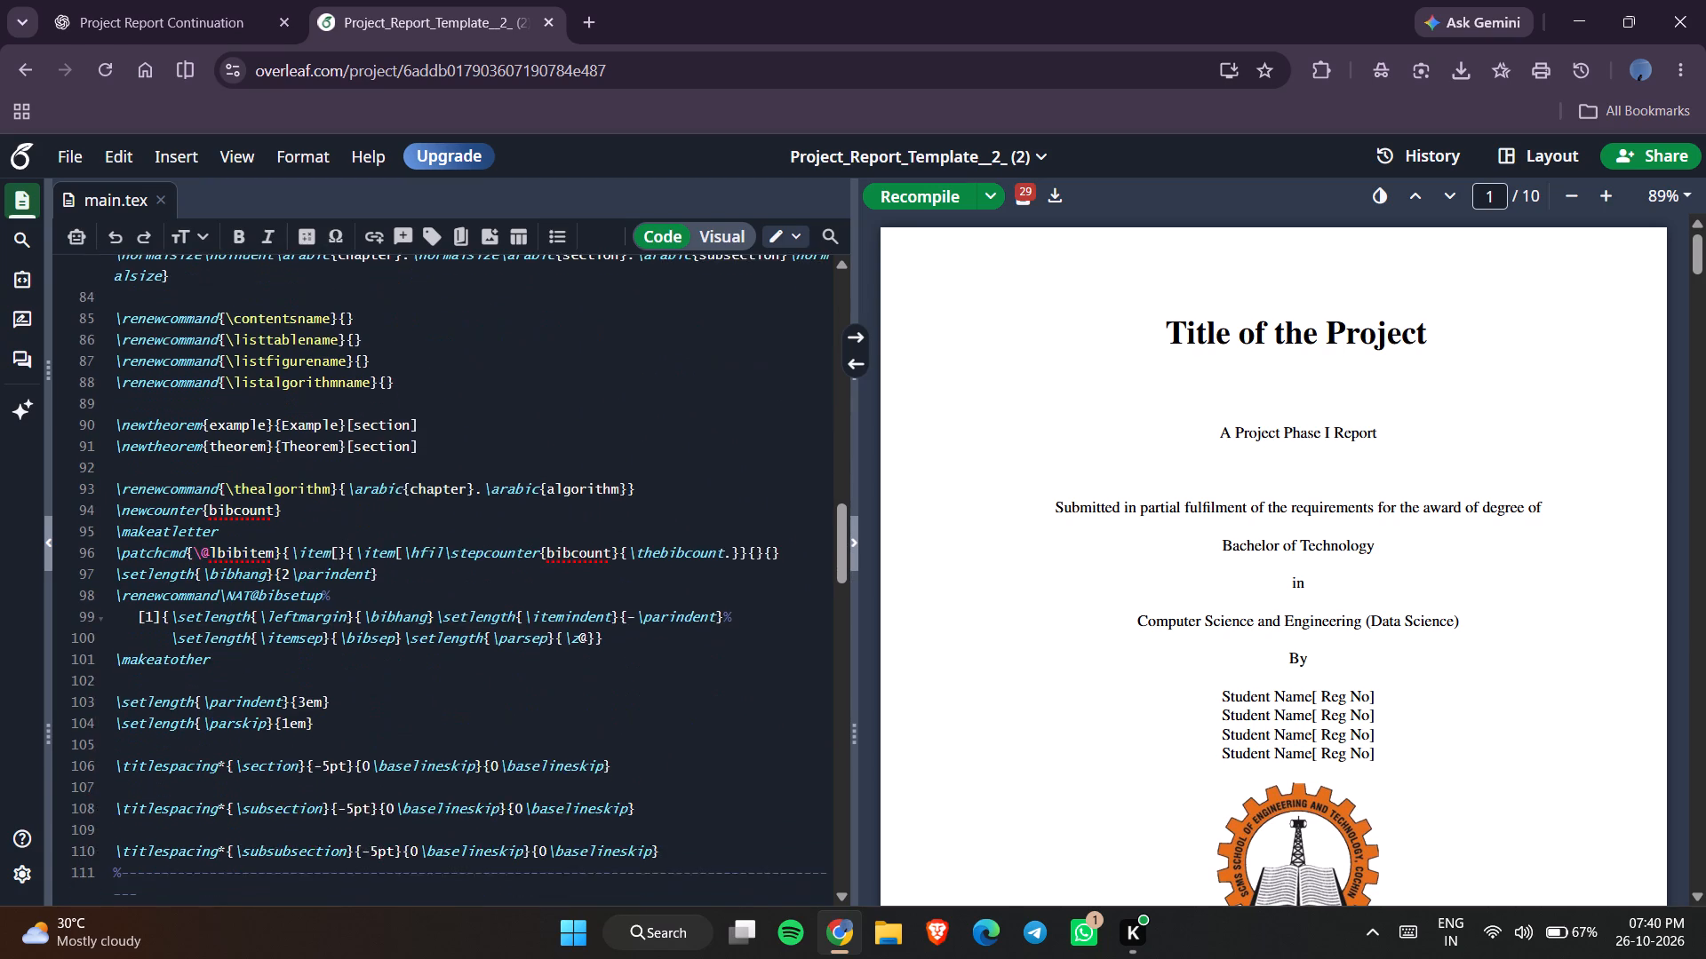
scroll(505, 751, down, 7)
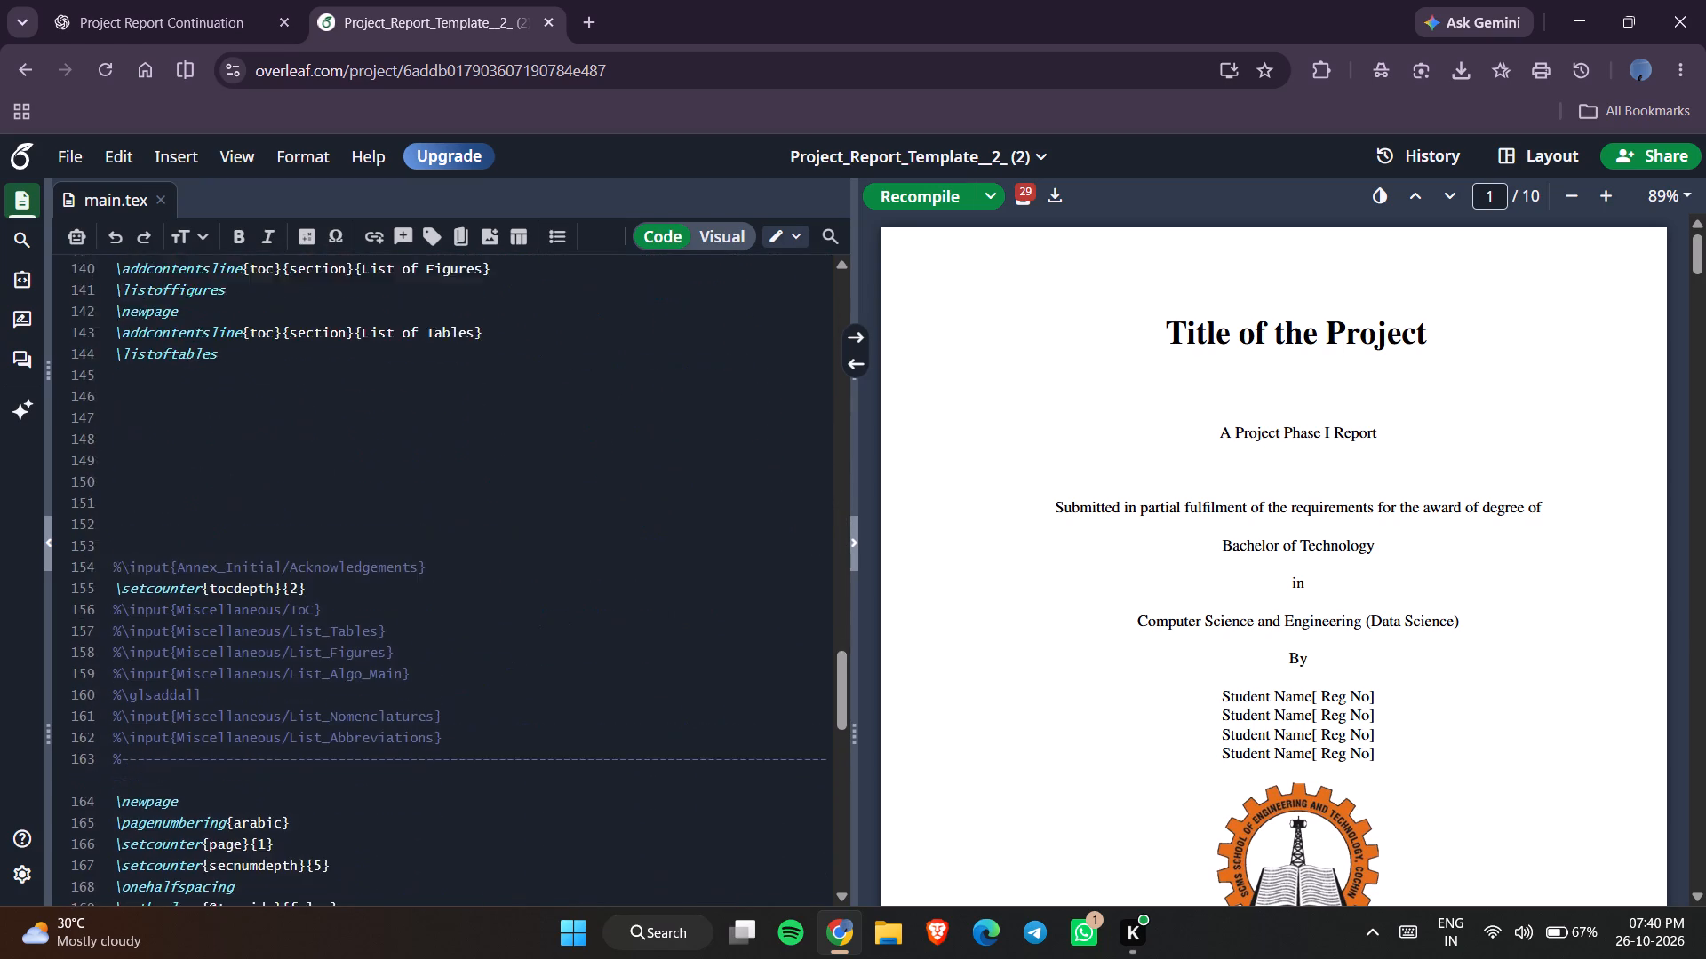
scroll(505, 751, down, 1)
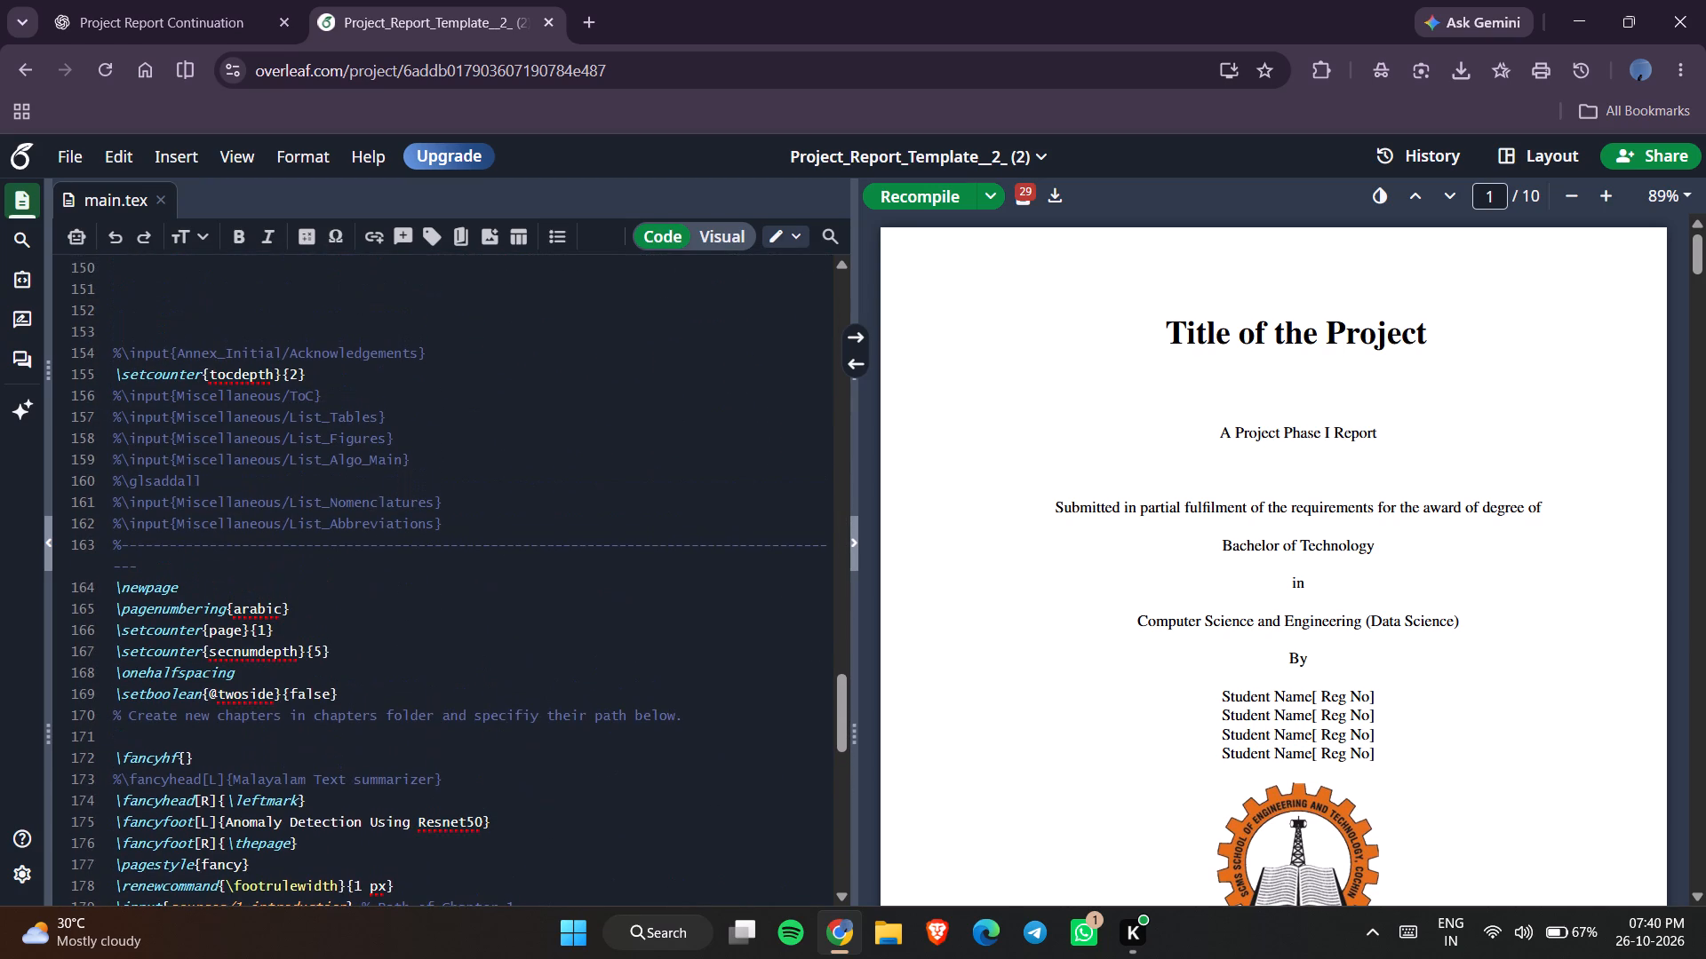
scroll(505, 751, down, 2)
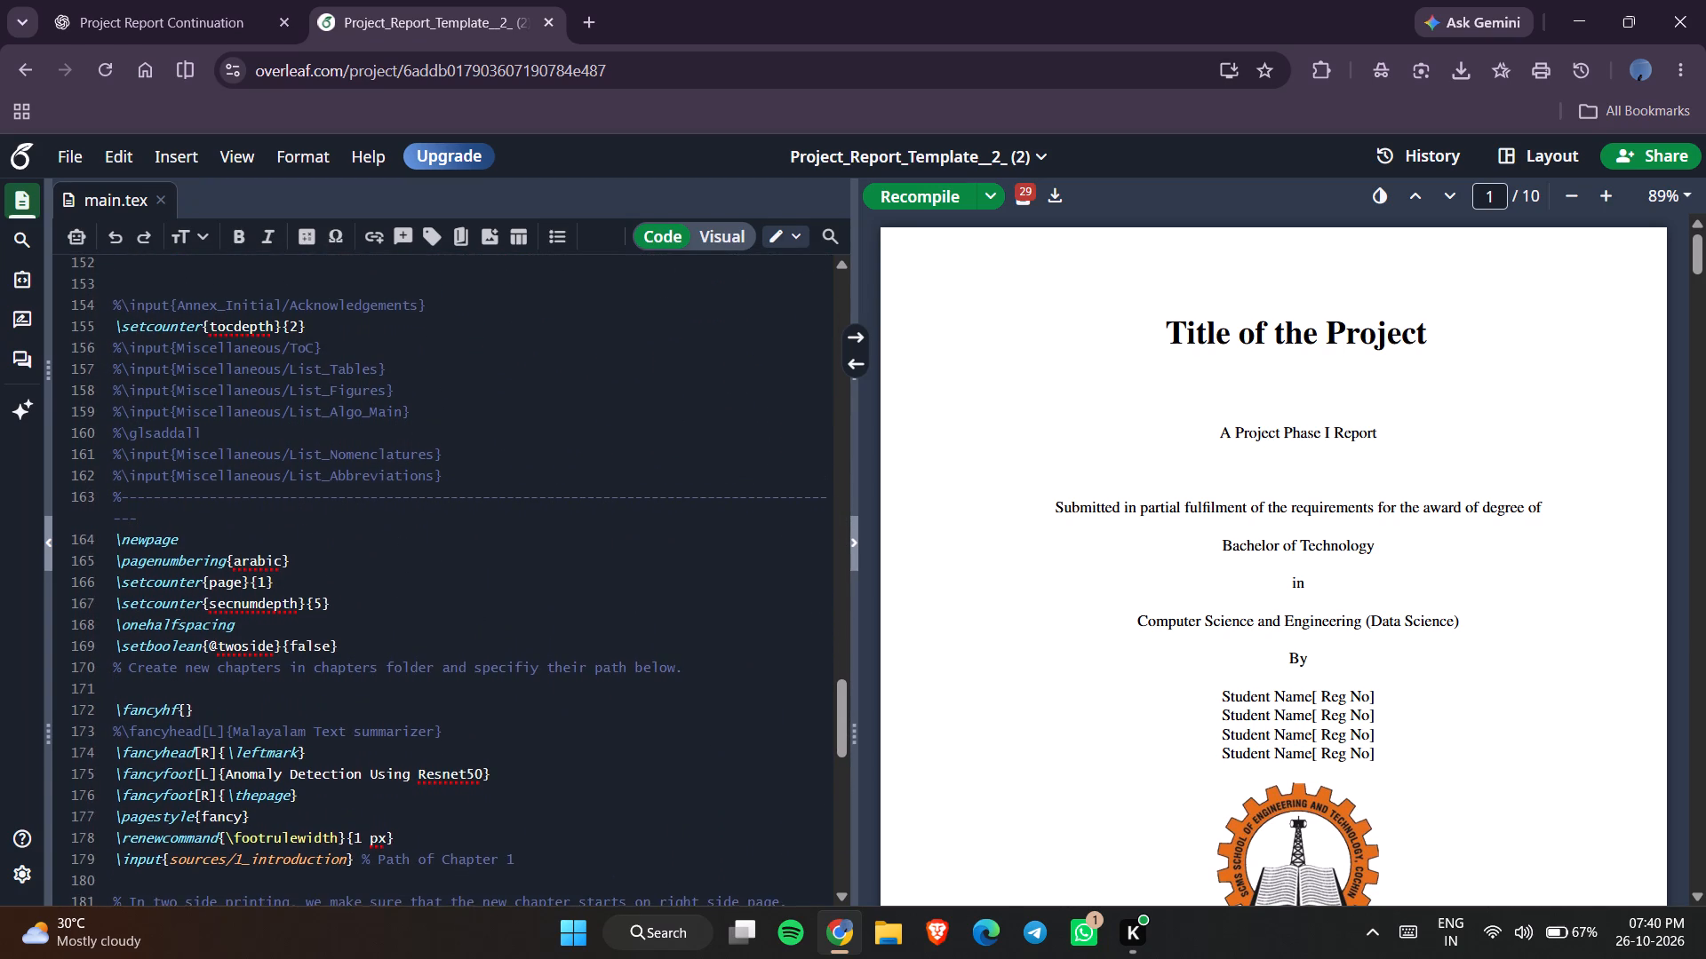
scroll(505, 751, down, 1)
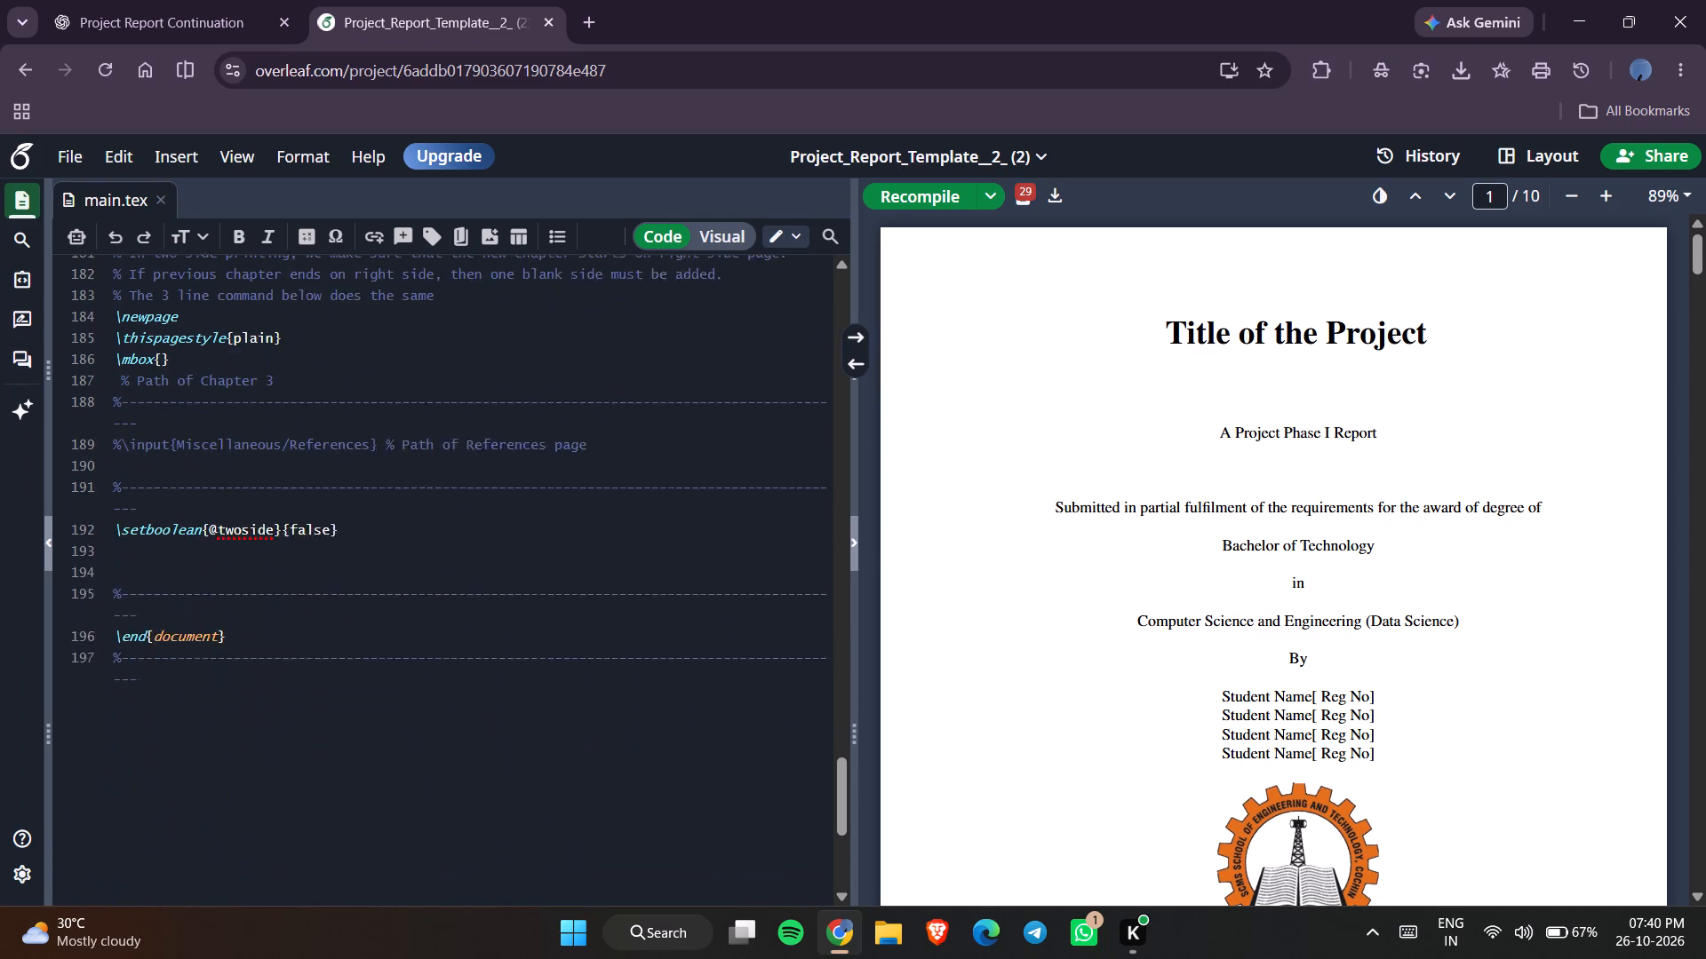
scroll(505, 751, down, 2)
scroll(505, 751, up, 2)
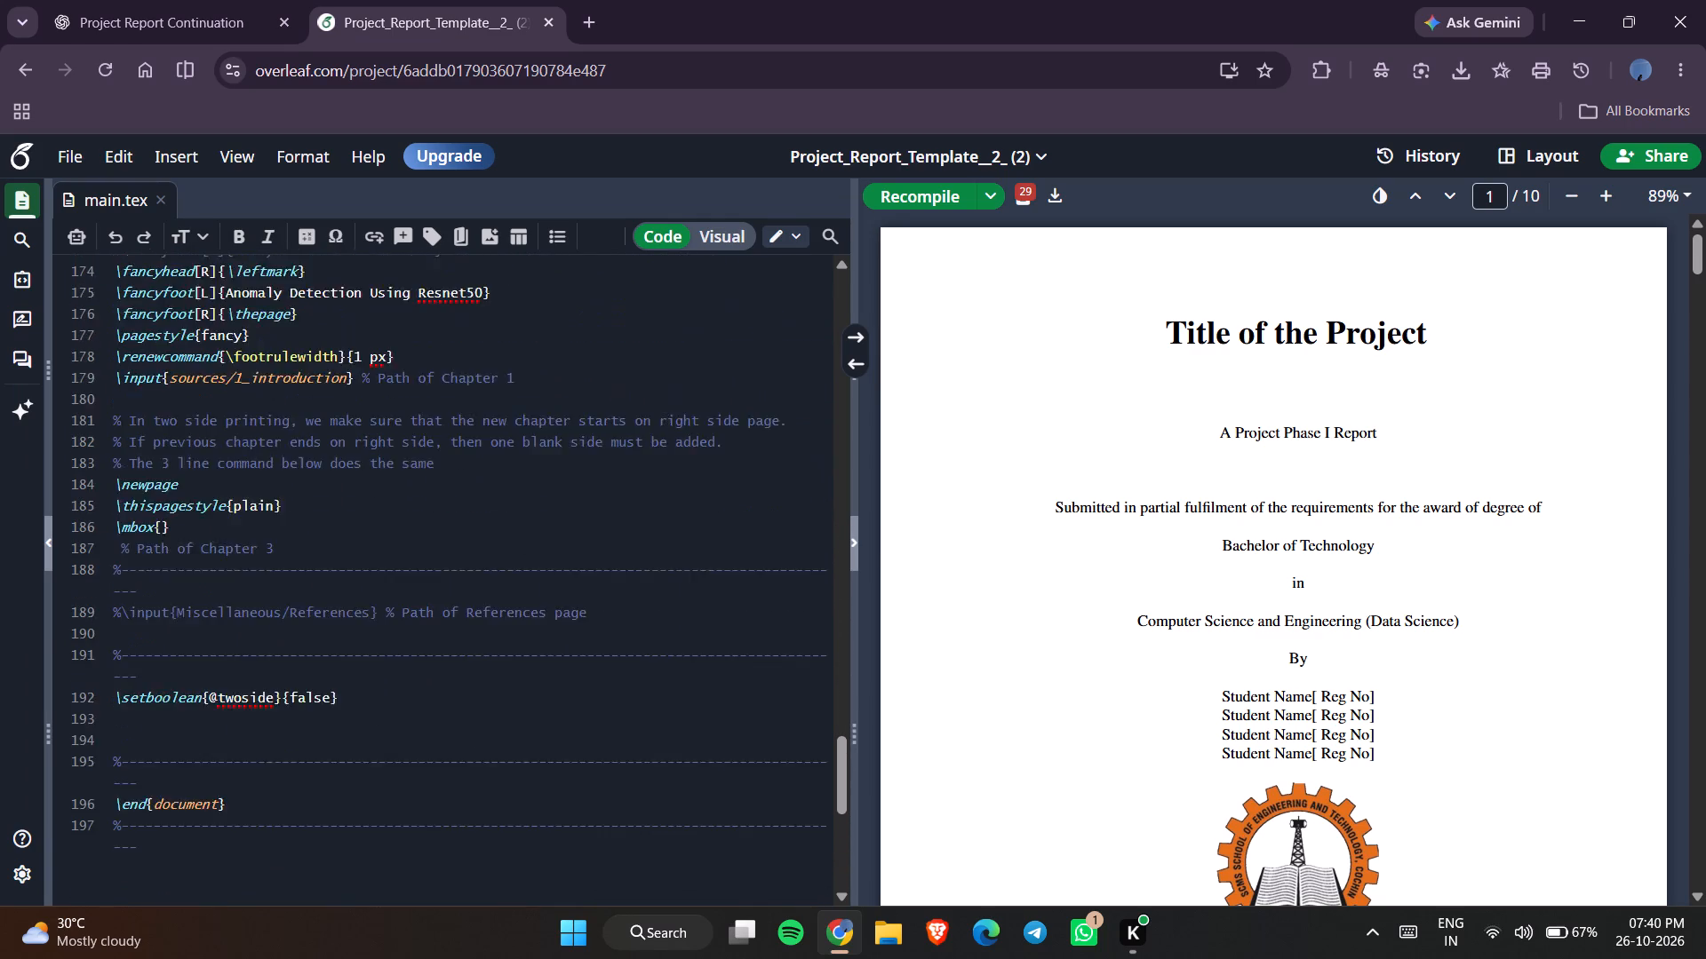
scroll(505, 751, up, 1)
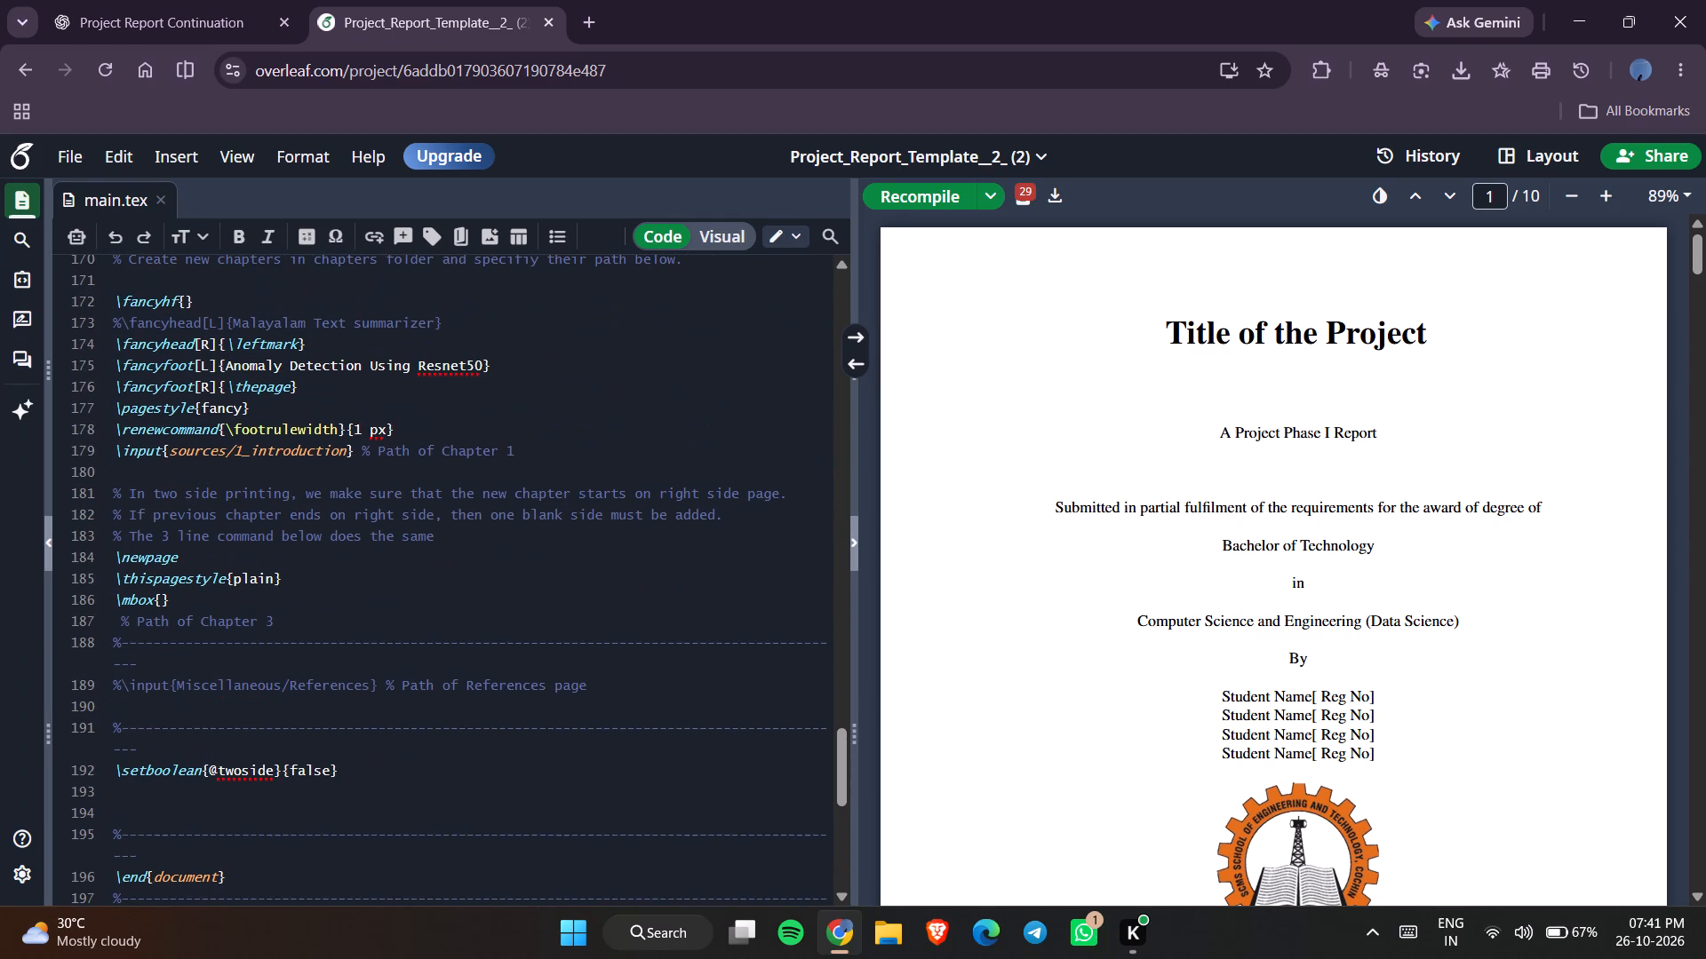
scroll(505, 751, up, 2)
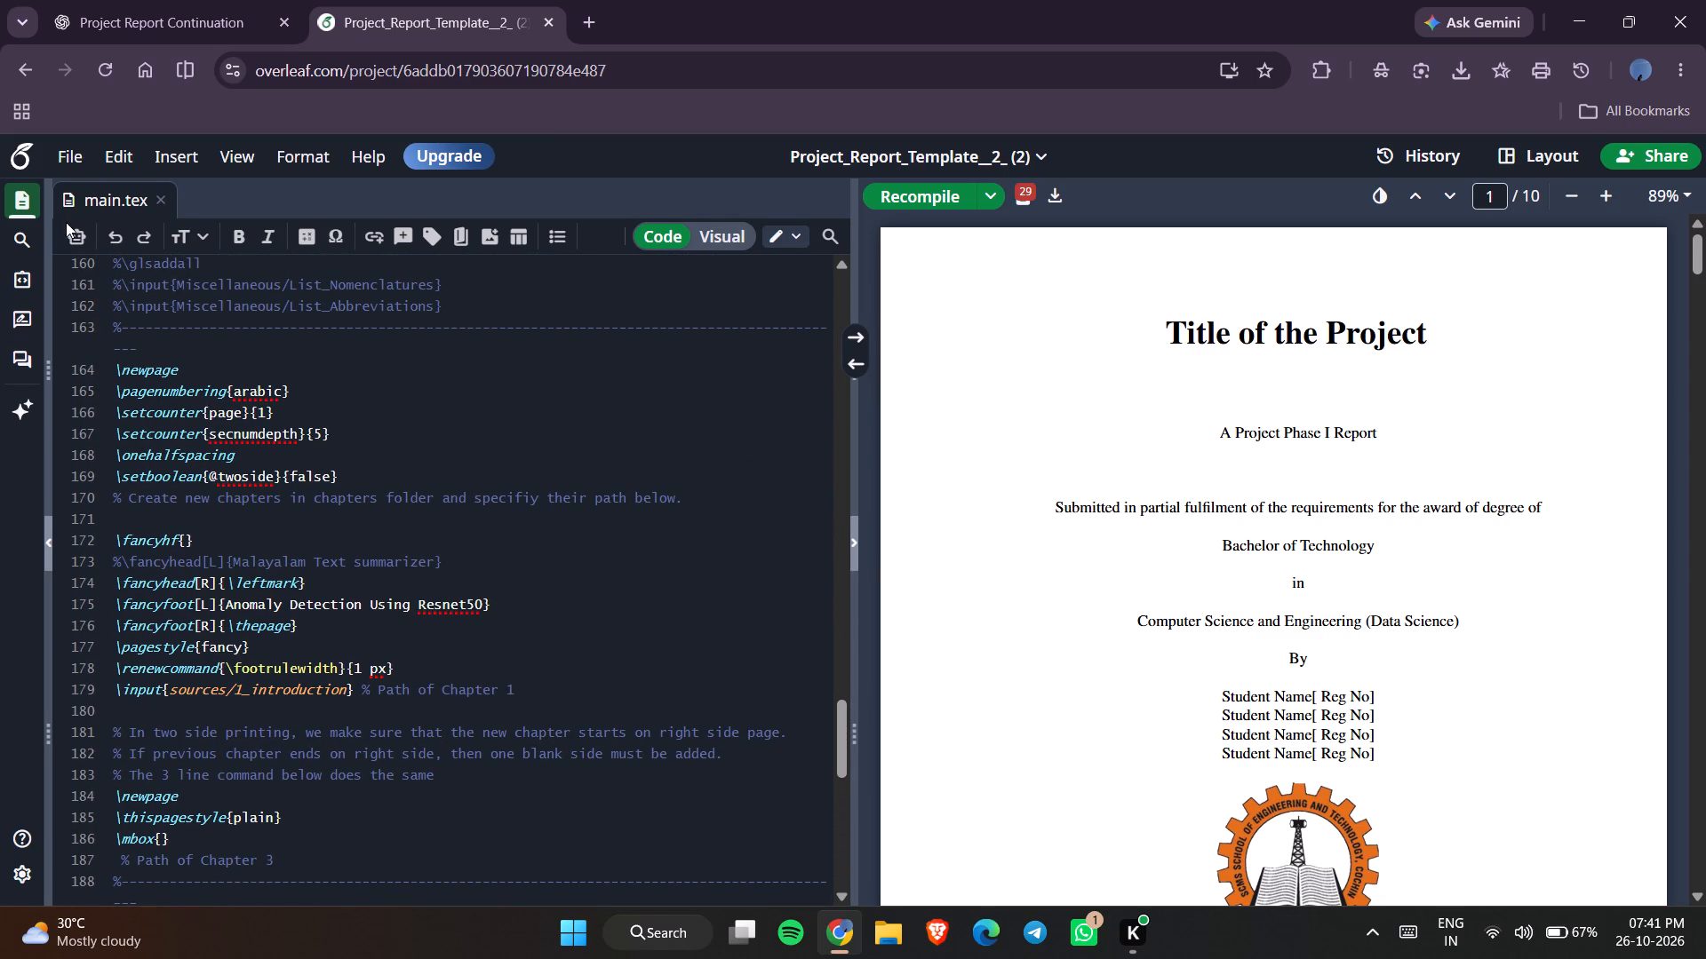
Reveal and widen the file tree and file outline beside the main.tex editor.
drag(45, 226, 301, 257)
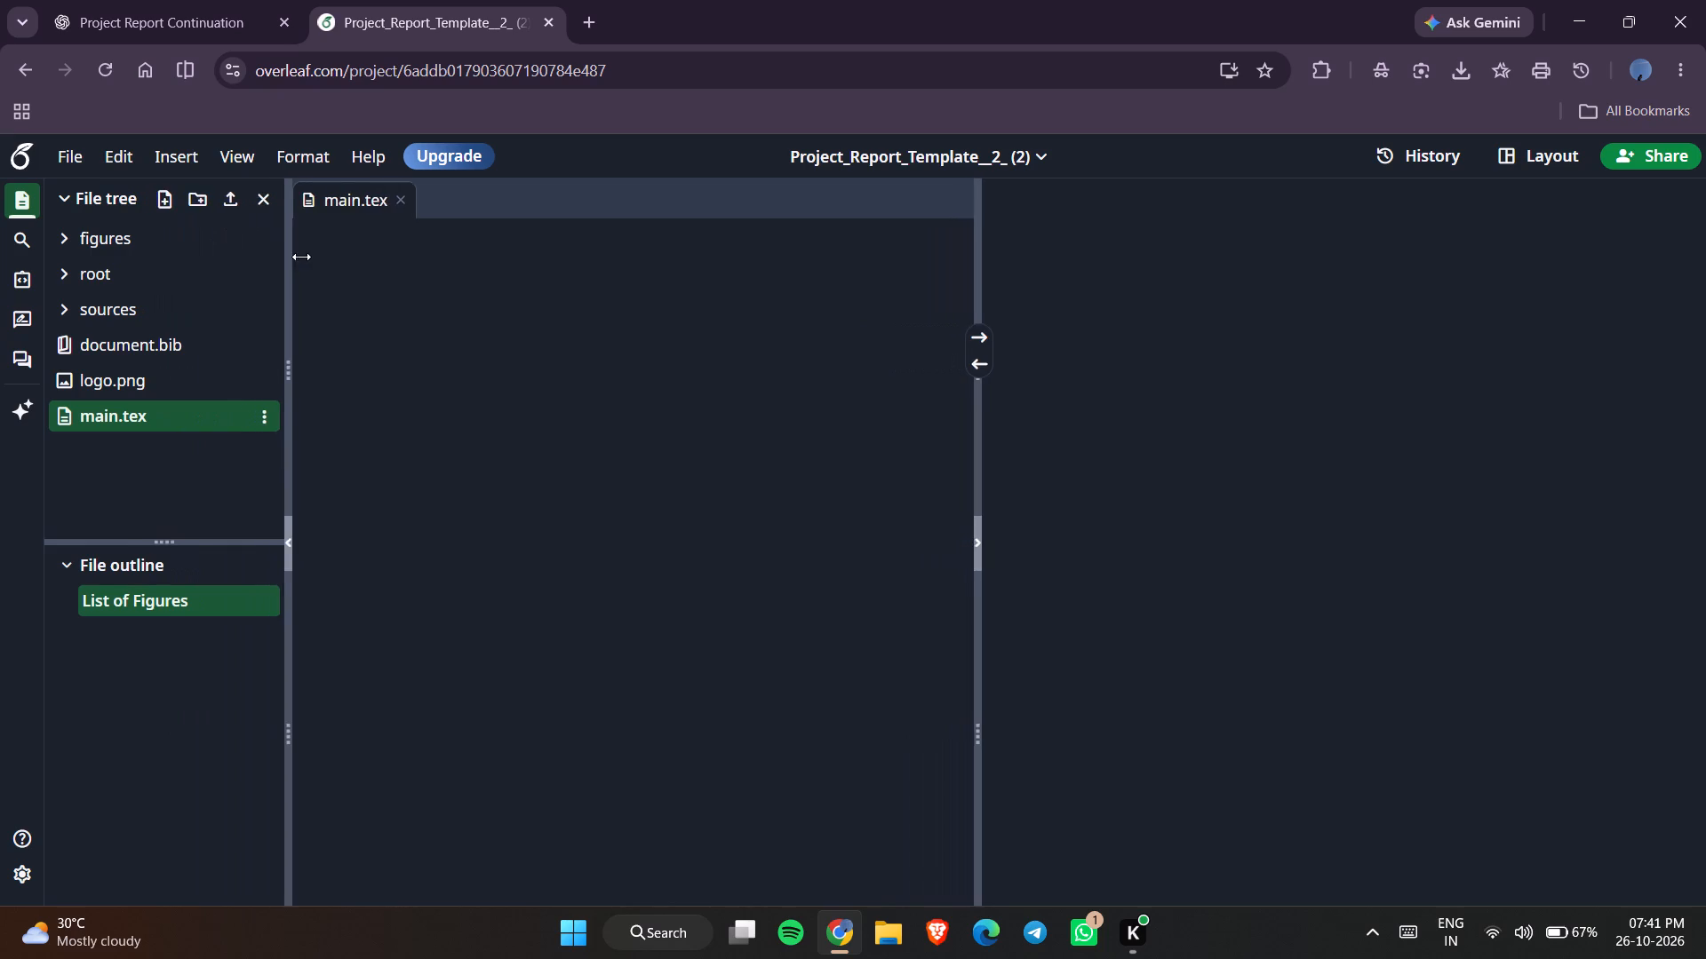
drag(301, 257, 371, 255)
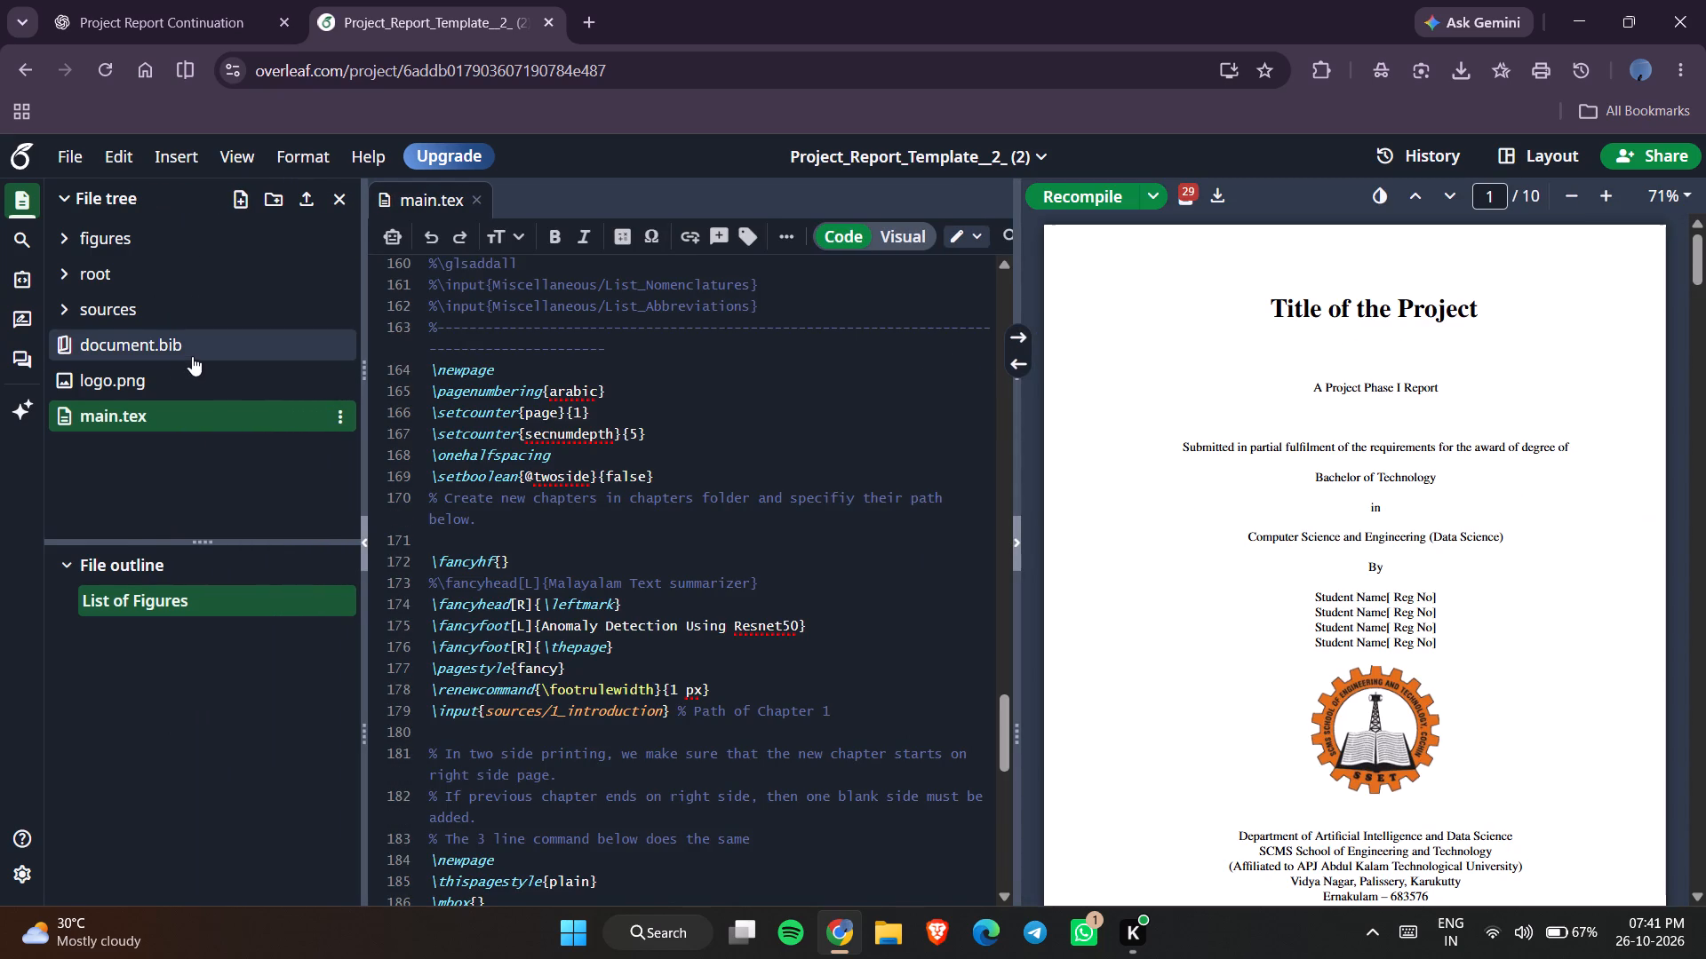
Review the main.tex source again from the chapter inputs back up to the opening comments.
scroll(236, 268, up, 1)
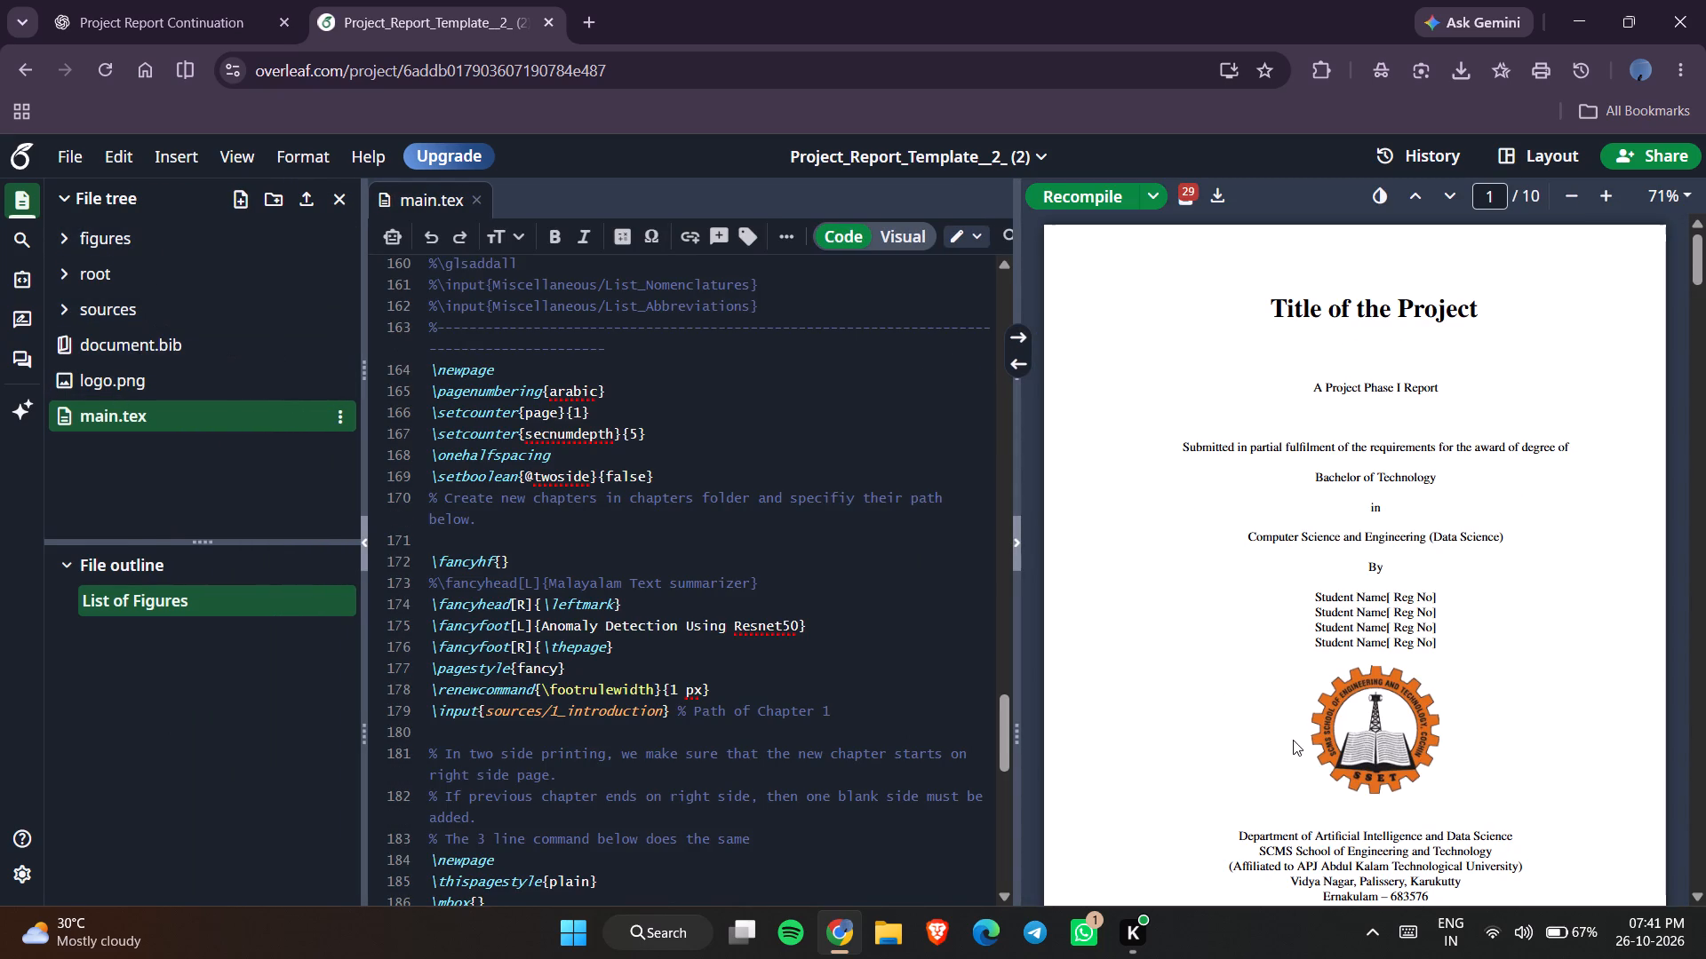
scroll(706, 631, up, 11)
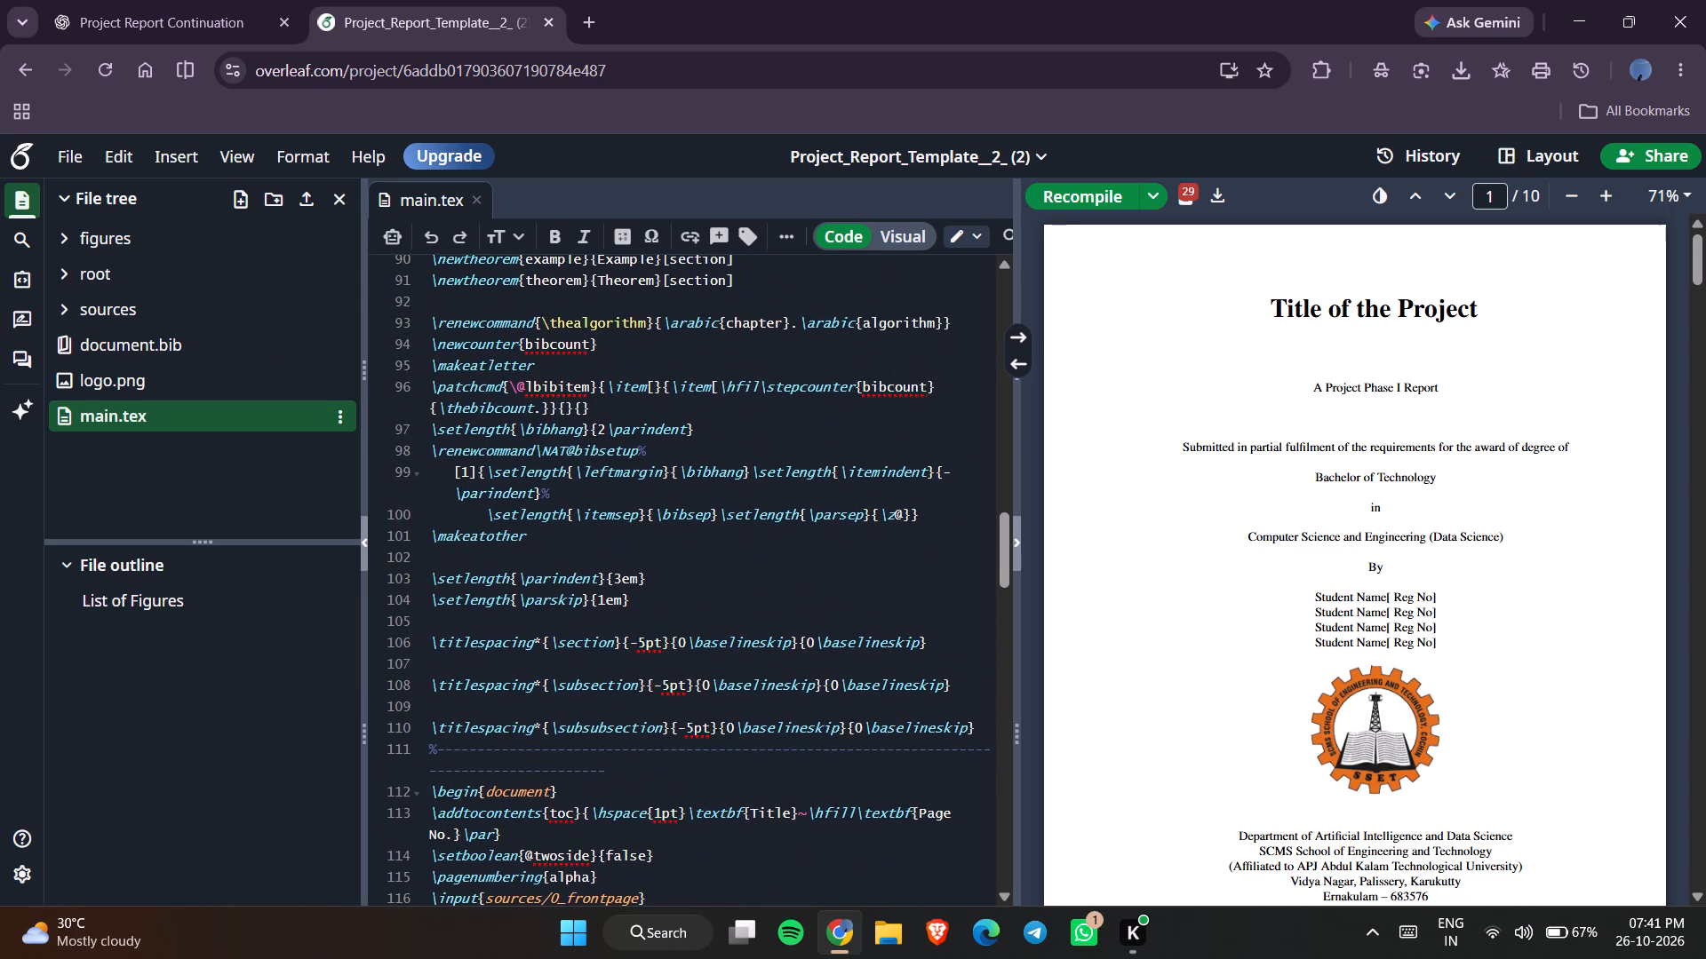
scroll(706, 631, up, 3)
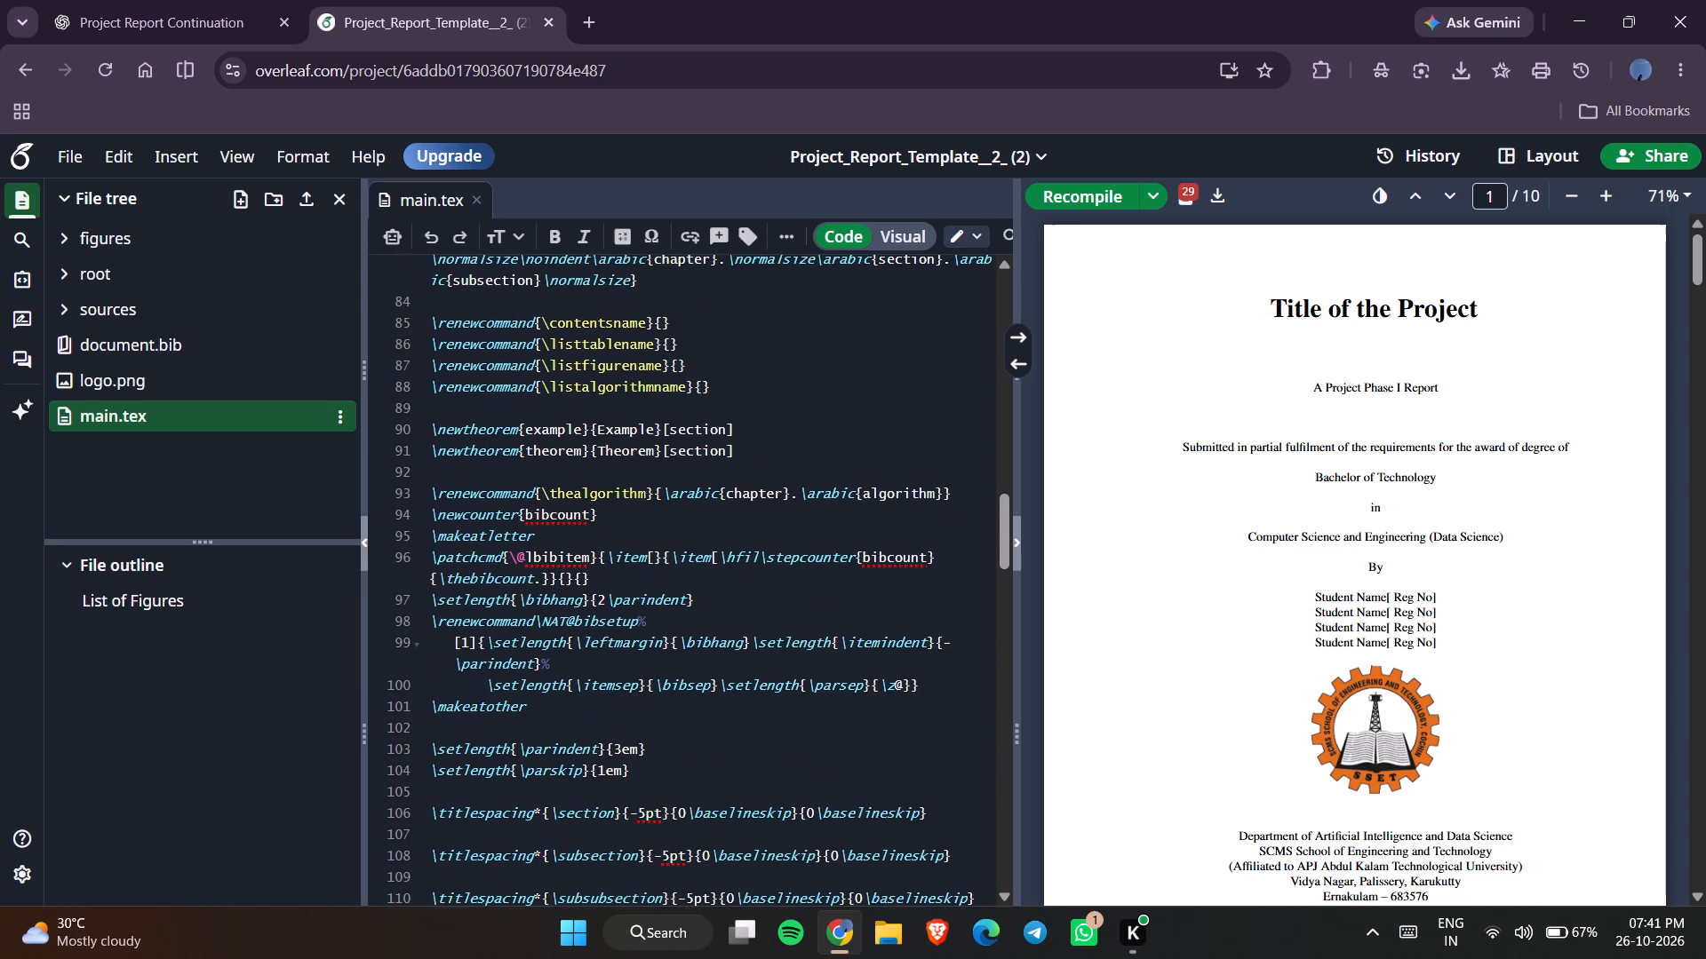
scroll(706, 631, up, 1)
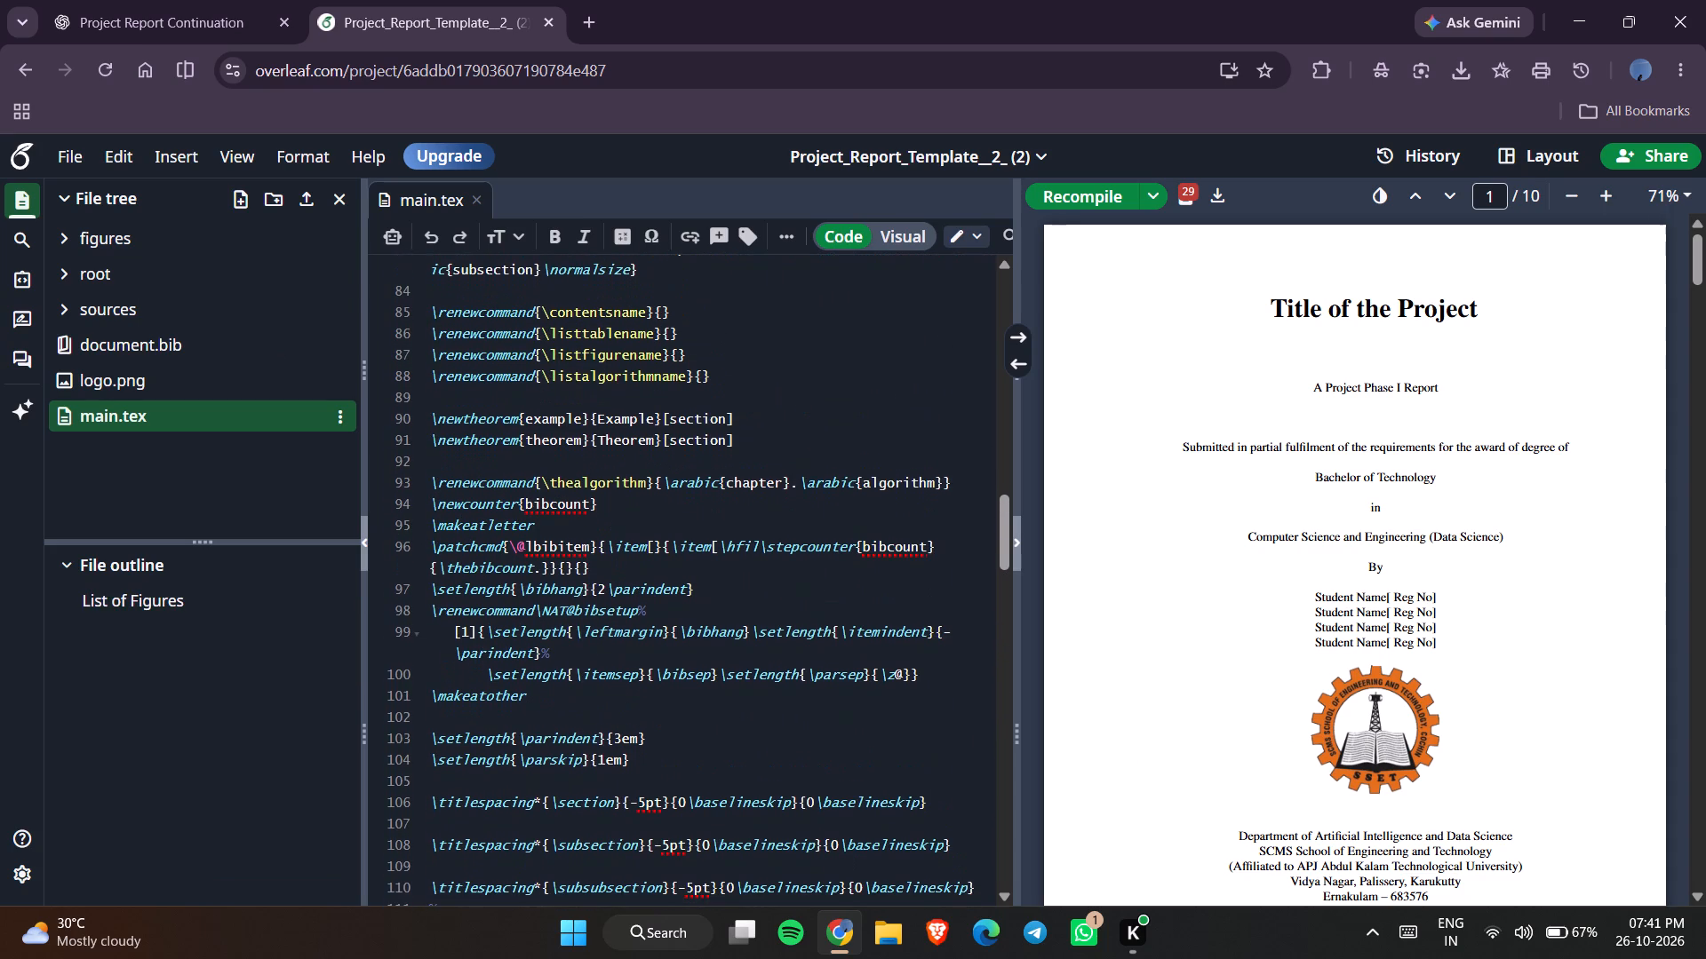
scroll(706, 631, up, 4)
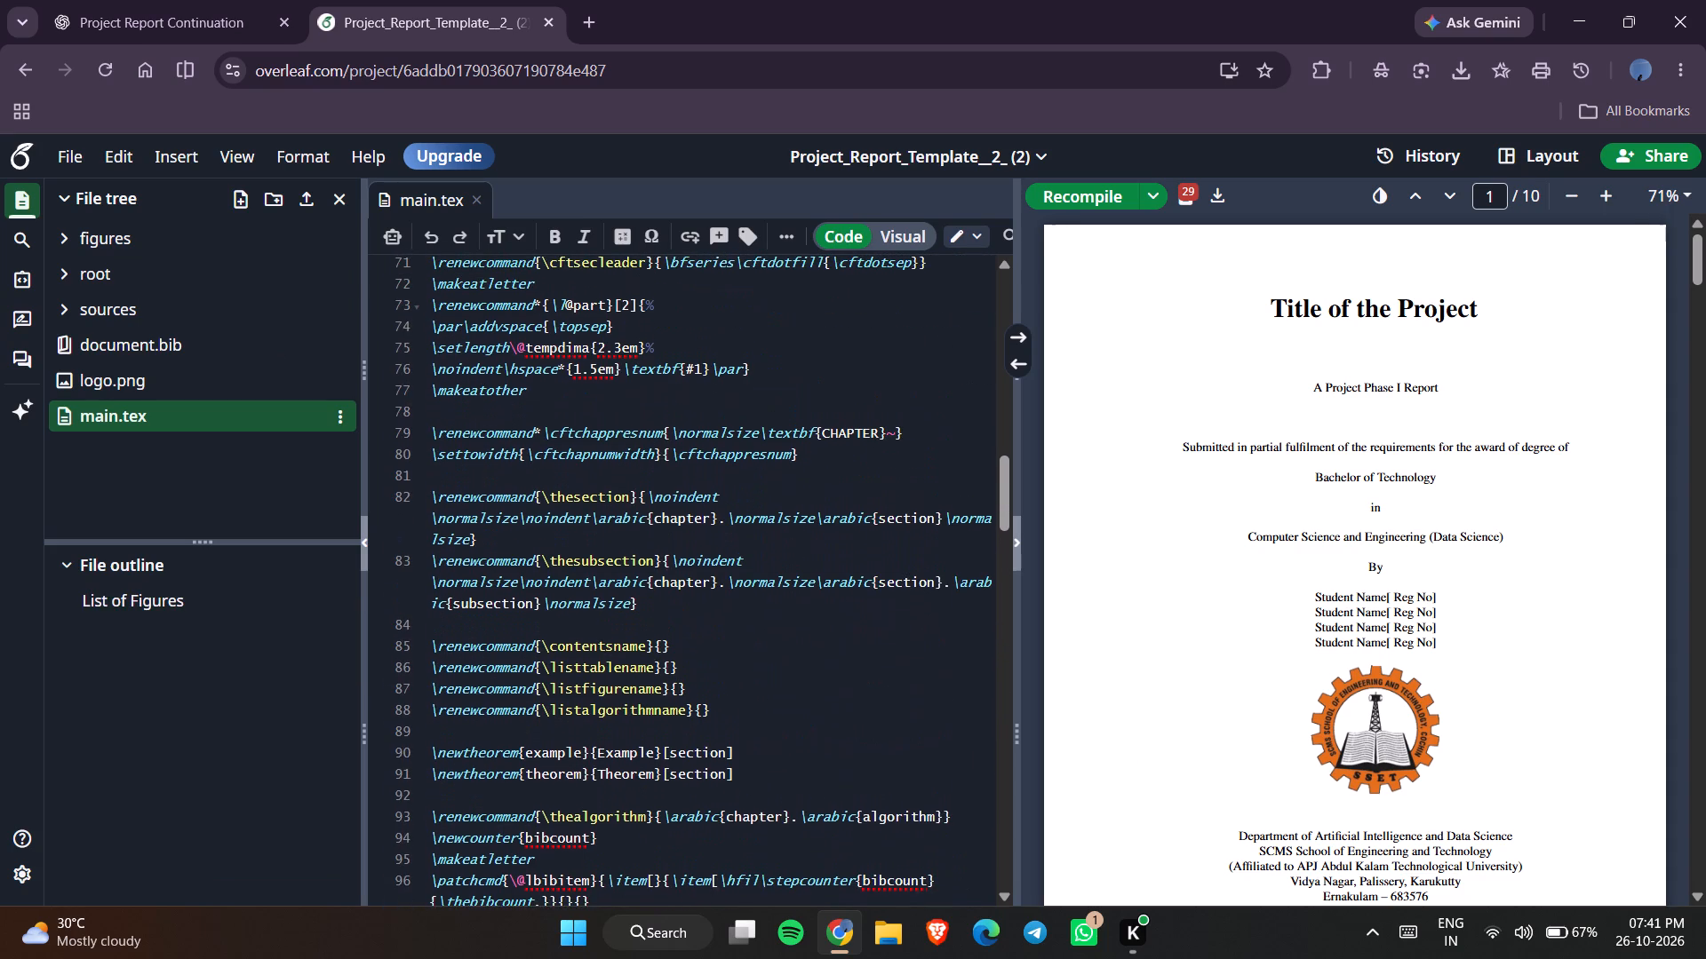
scroll(706, 631, up, 4)
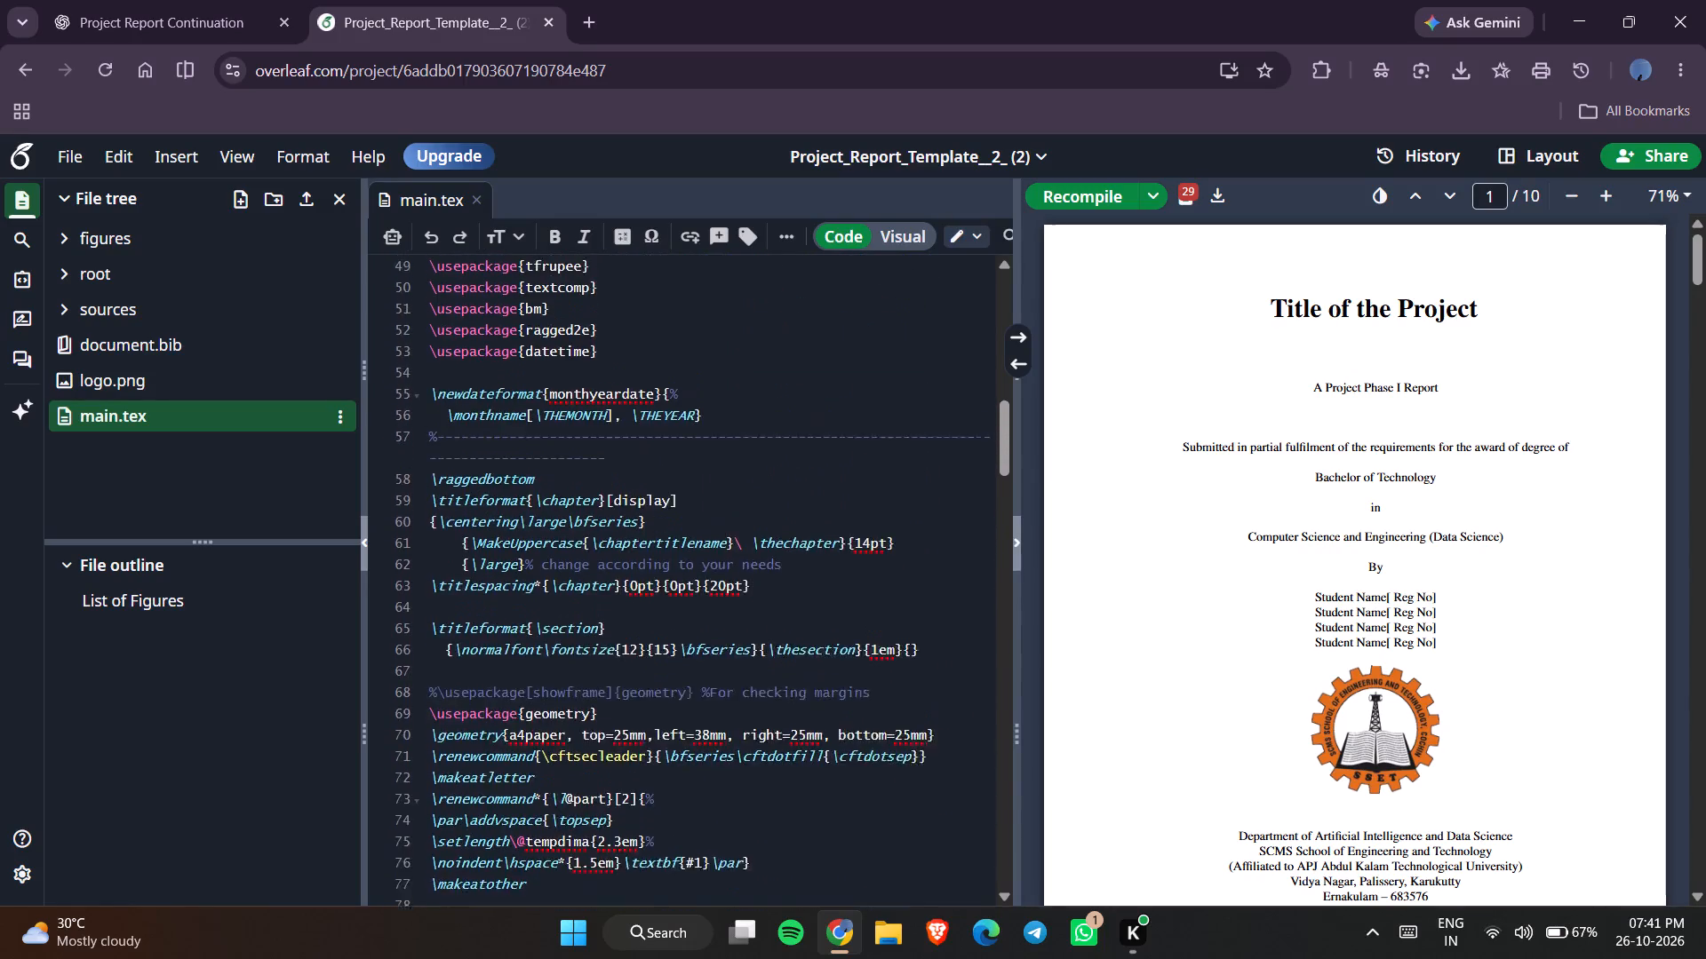
scroll(706, 631, up, 8)
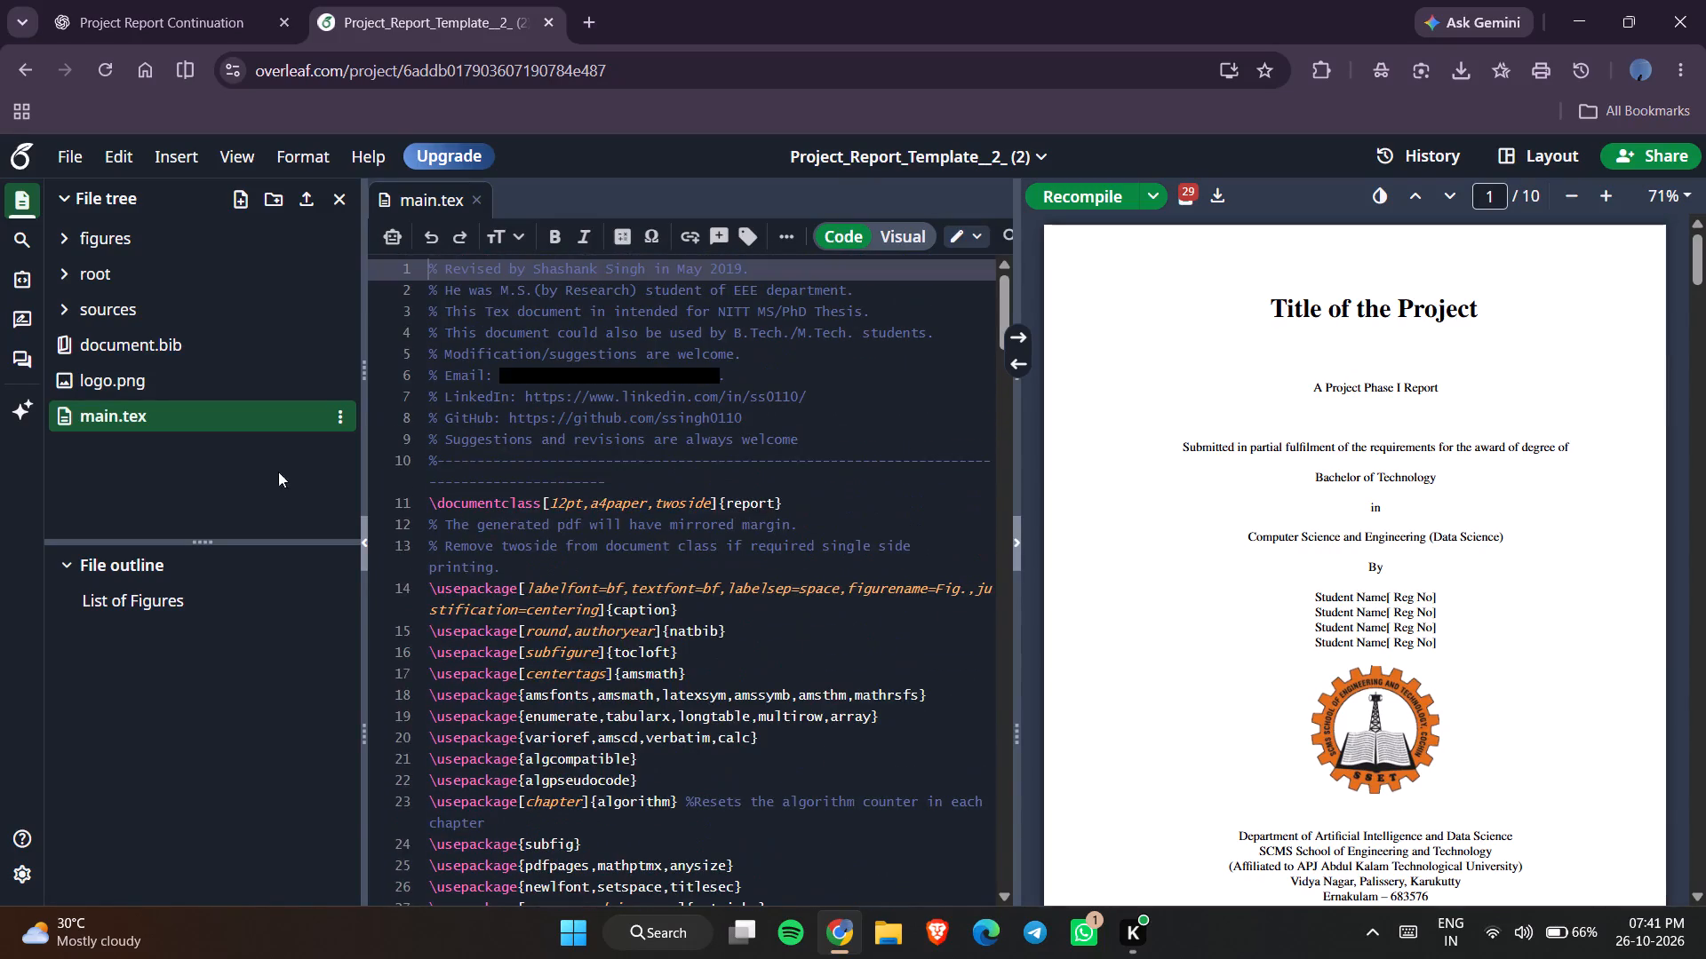
scroll(1576, 654, down, 8)
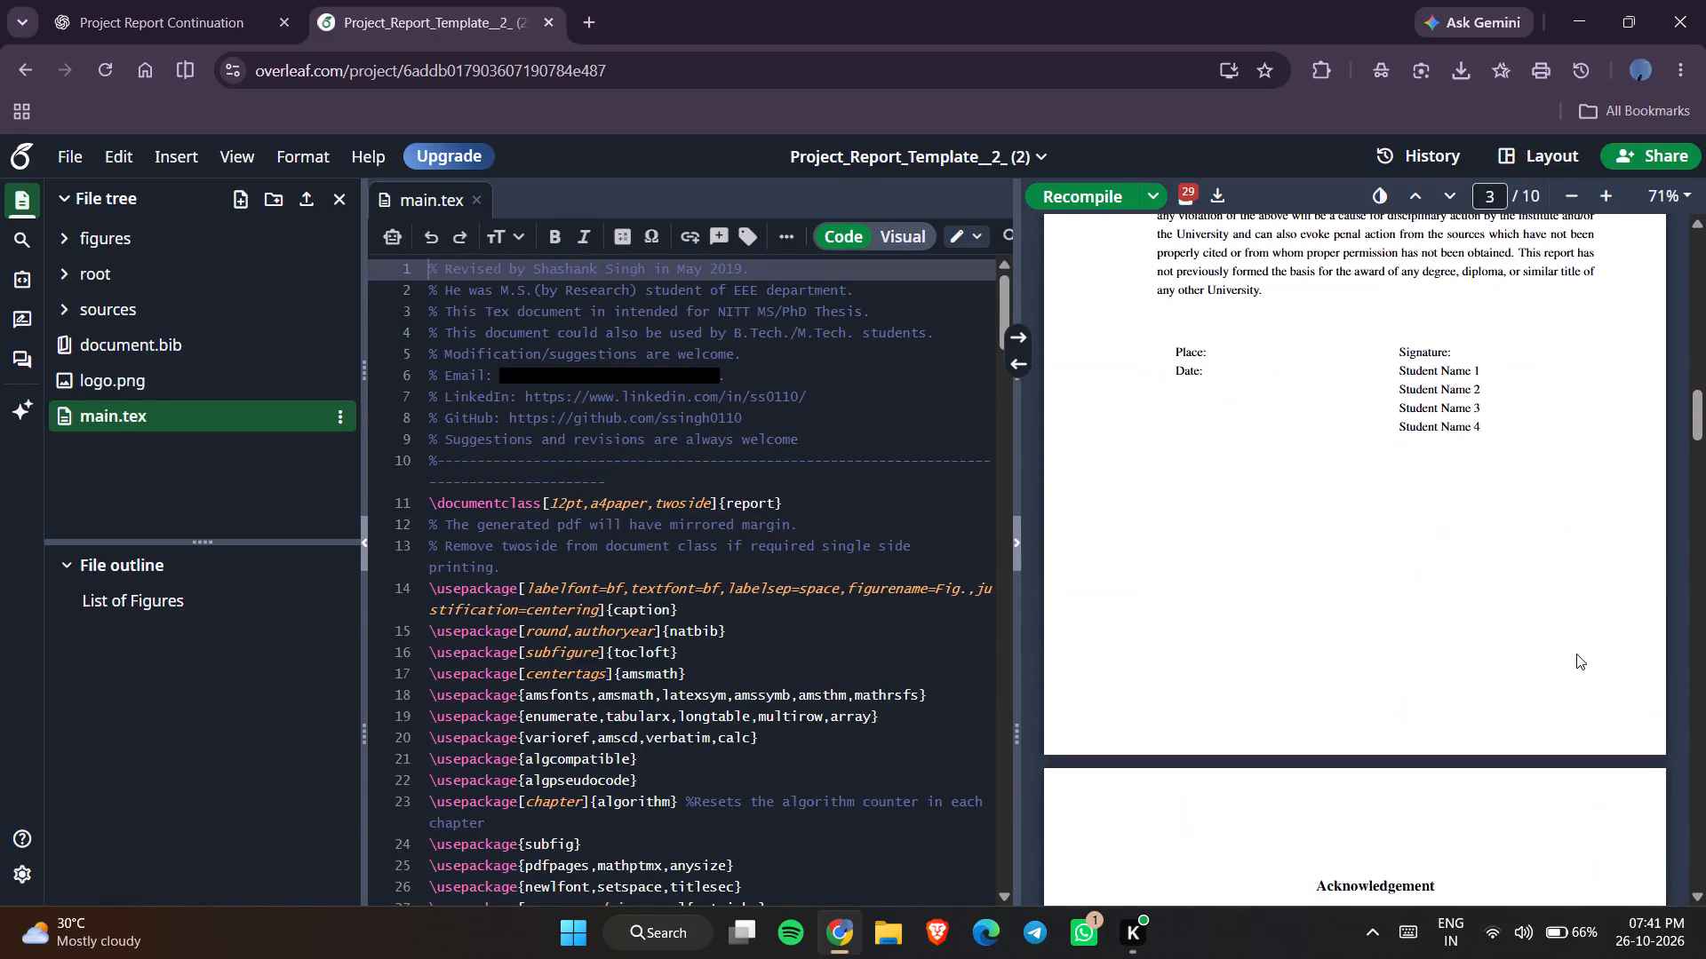
scroll(1576, 654, down, 2)
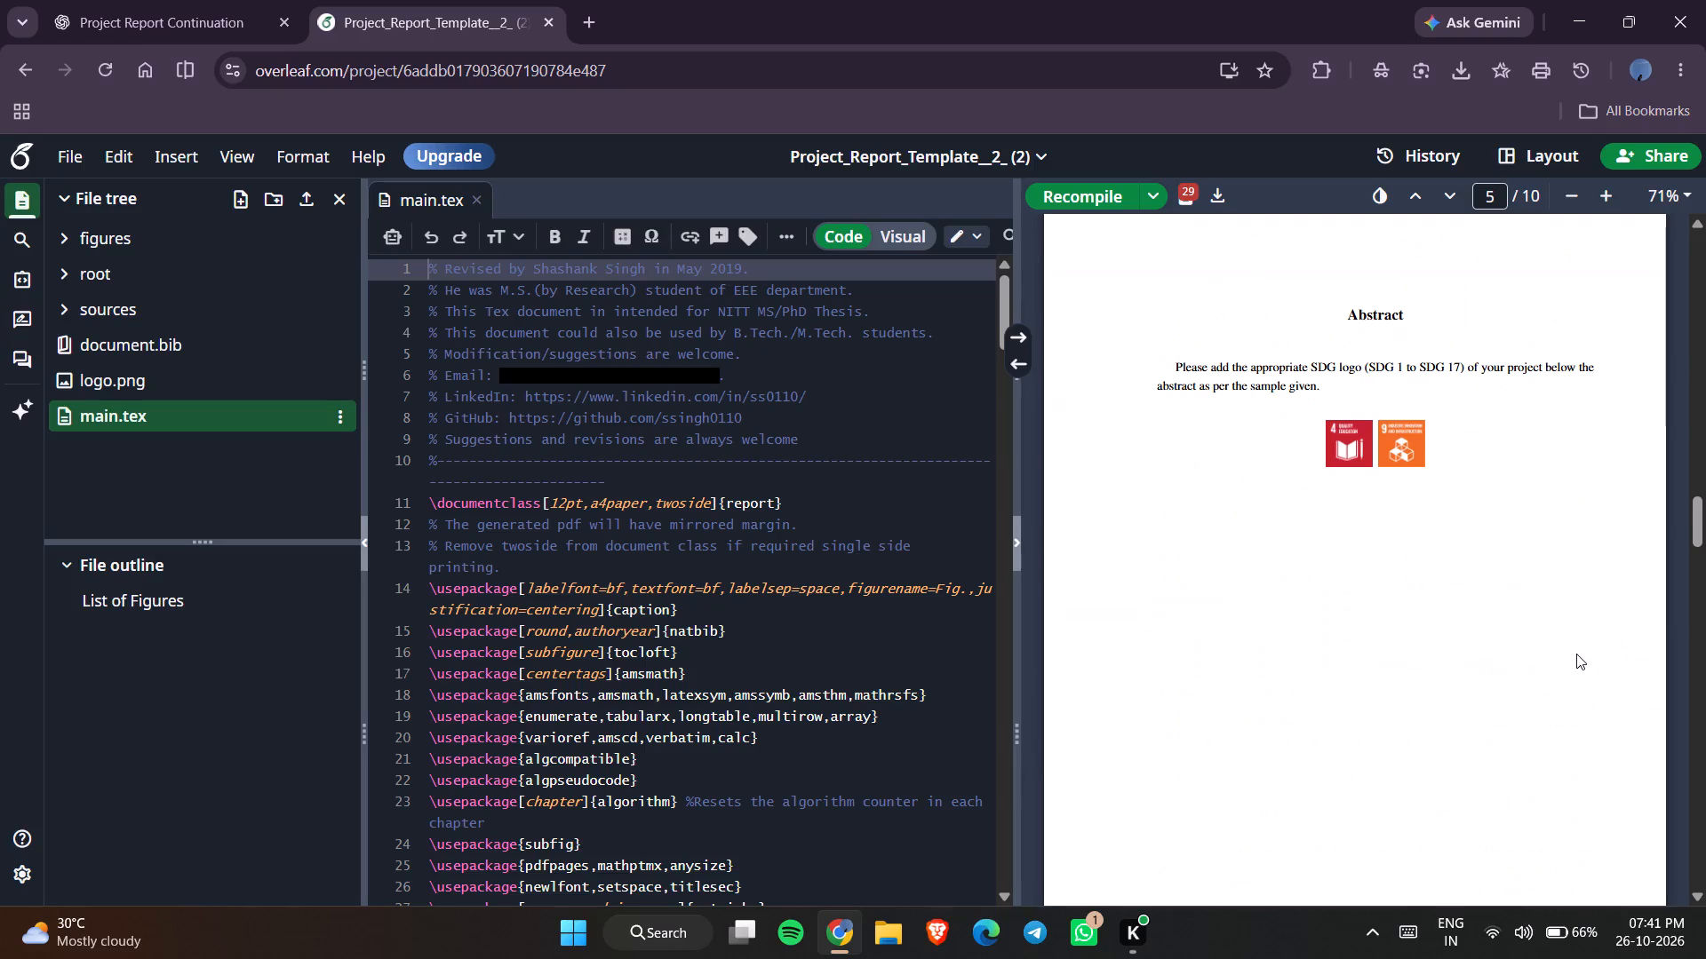
scroll(1576, 654, down, 7)
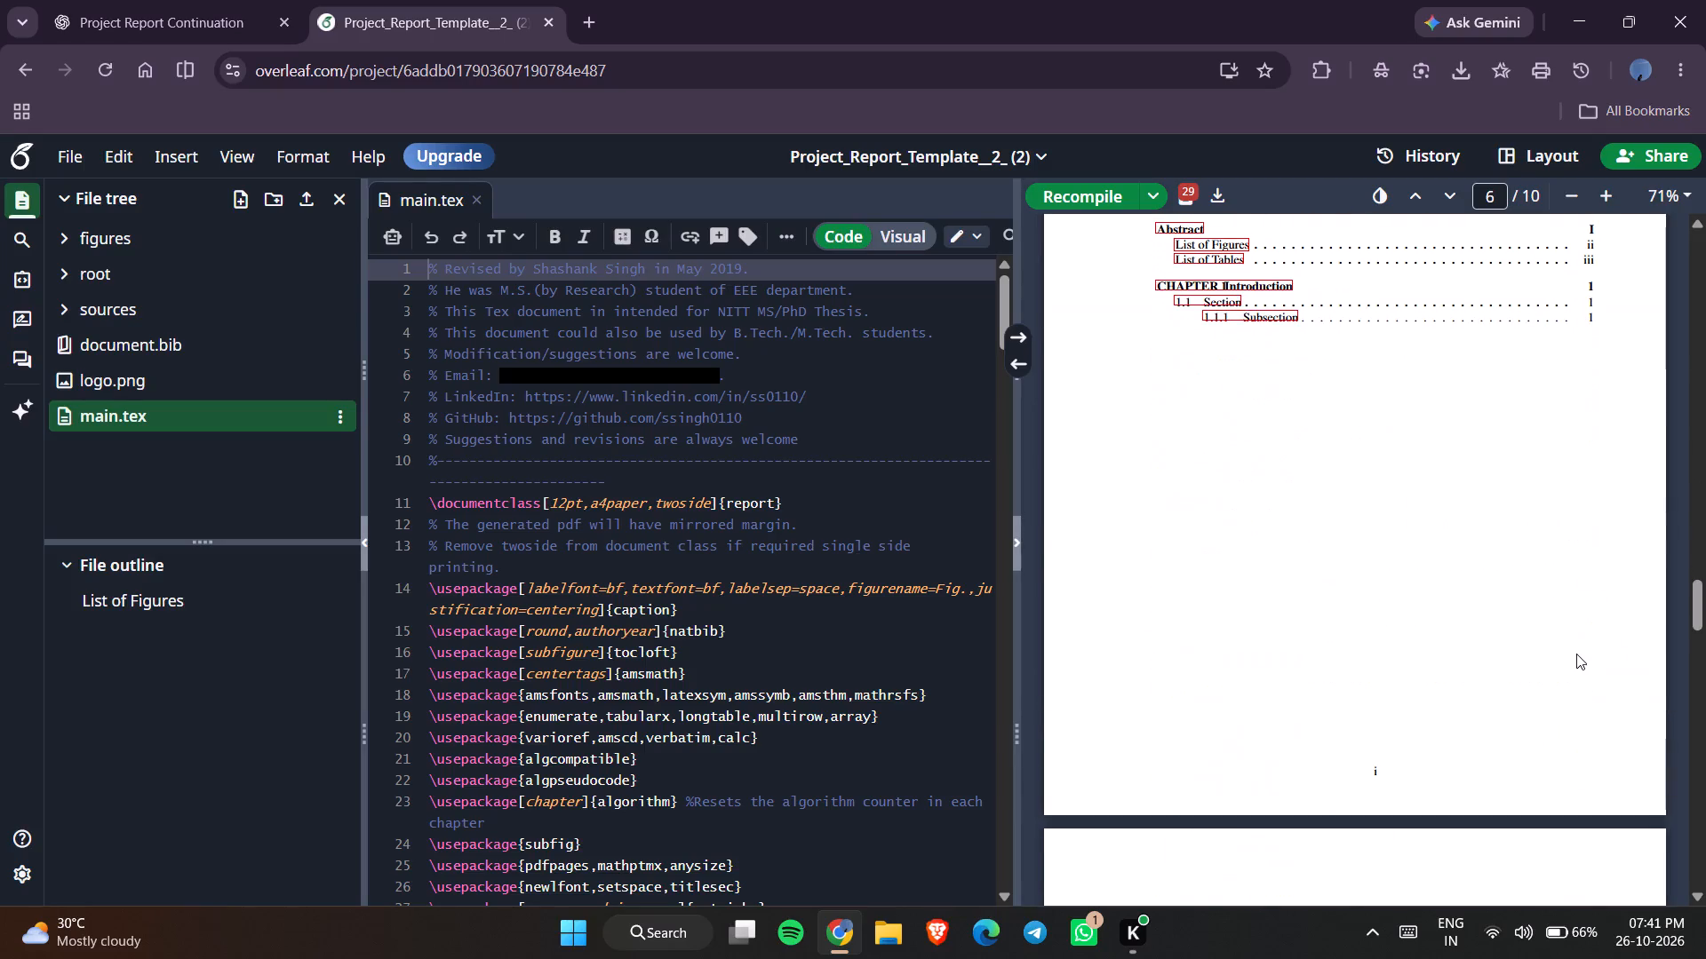
scroll(1576, 654, down, 11)
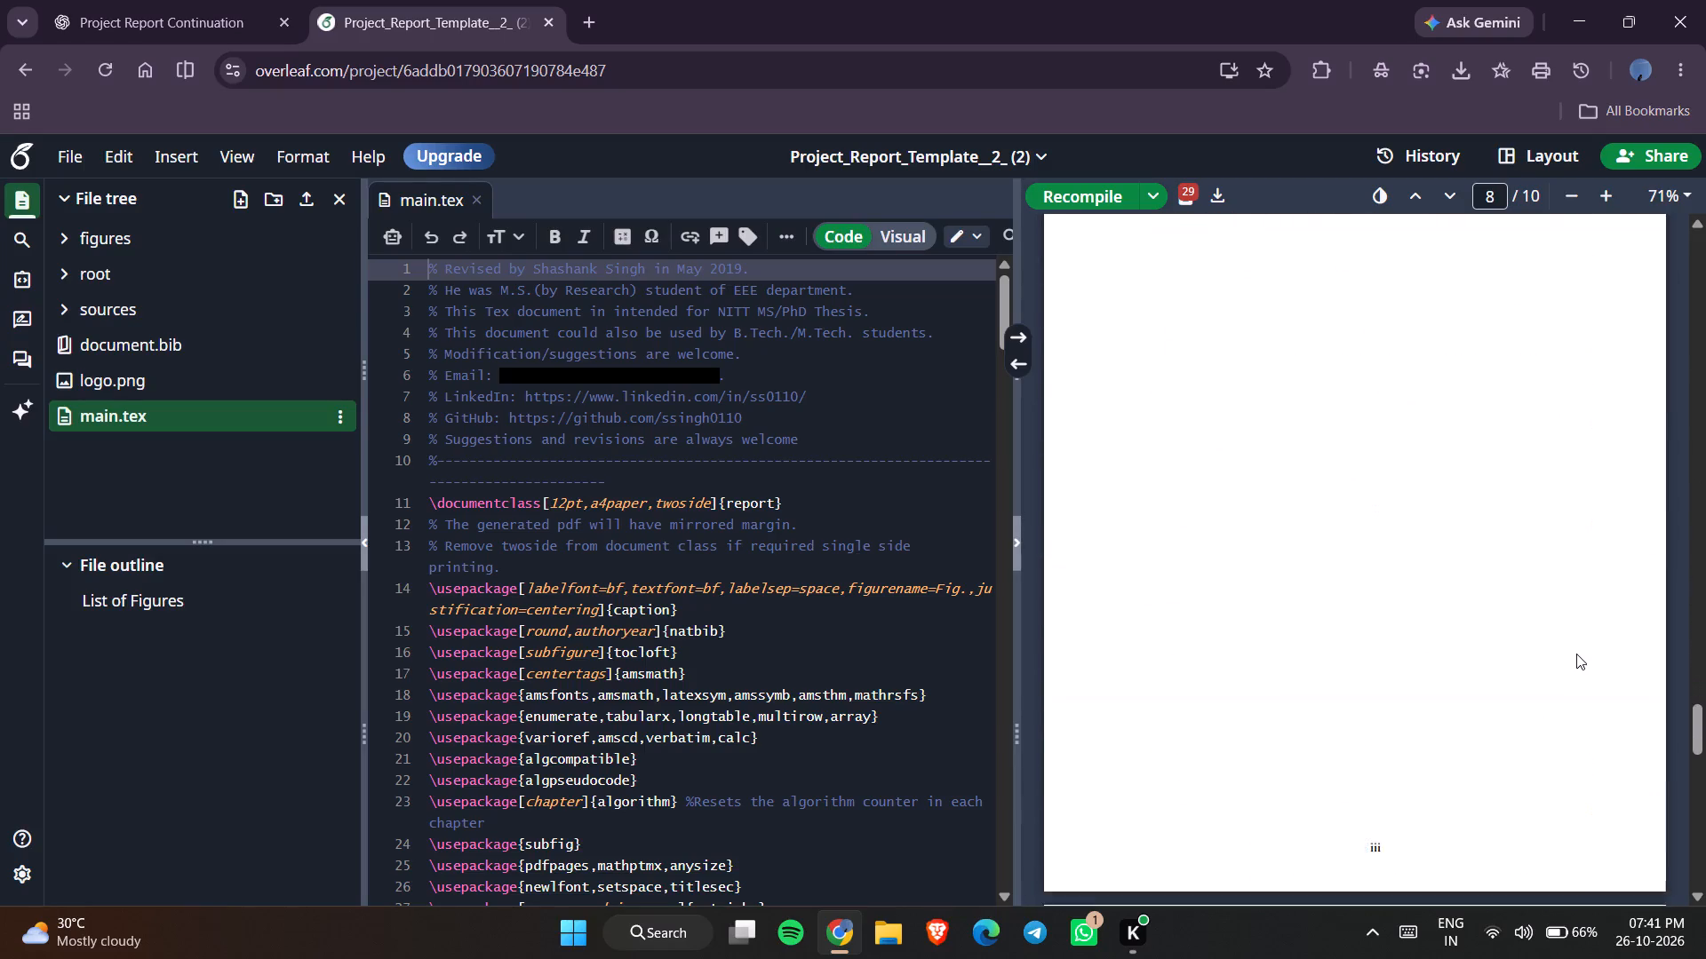
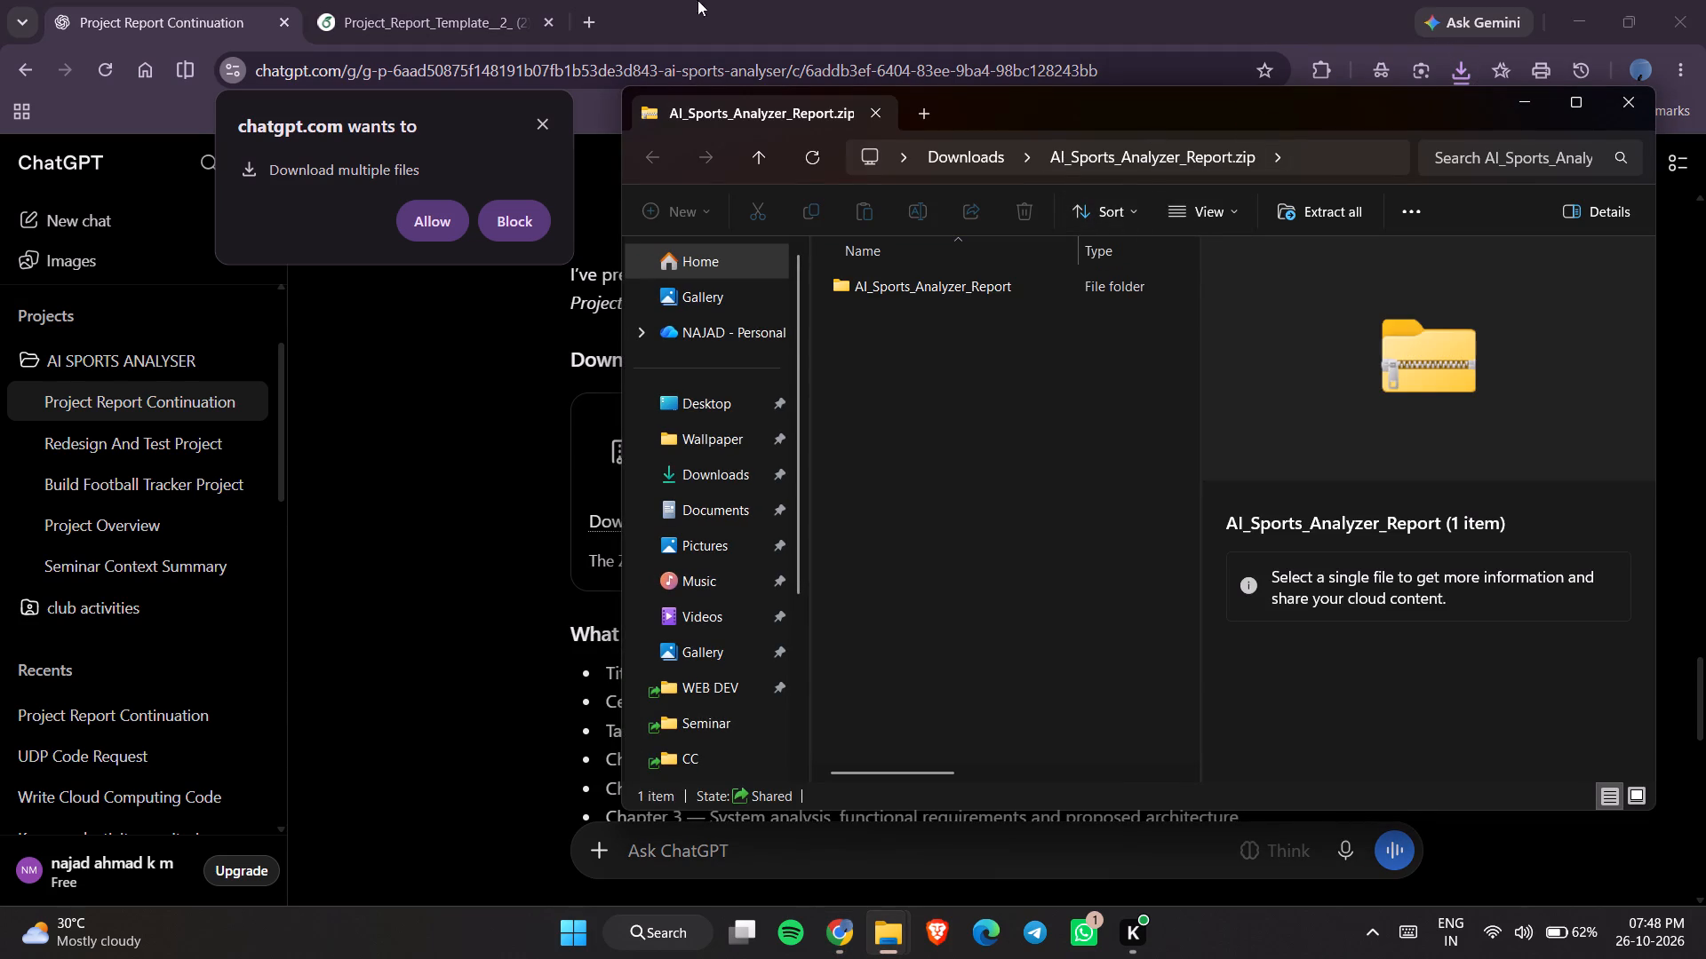
Search Google for overleaf in a new browser tab and open the Overleaf projects page from the results.
click(580, 24)
text(over)
key(Down)
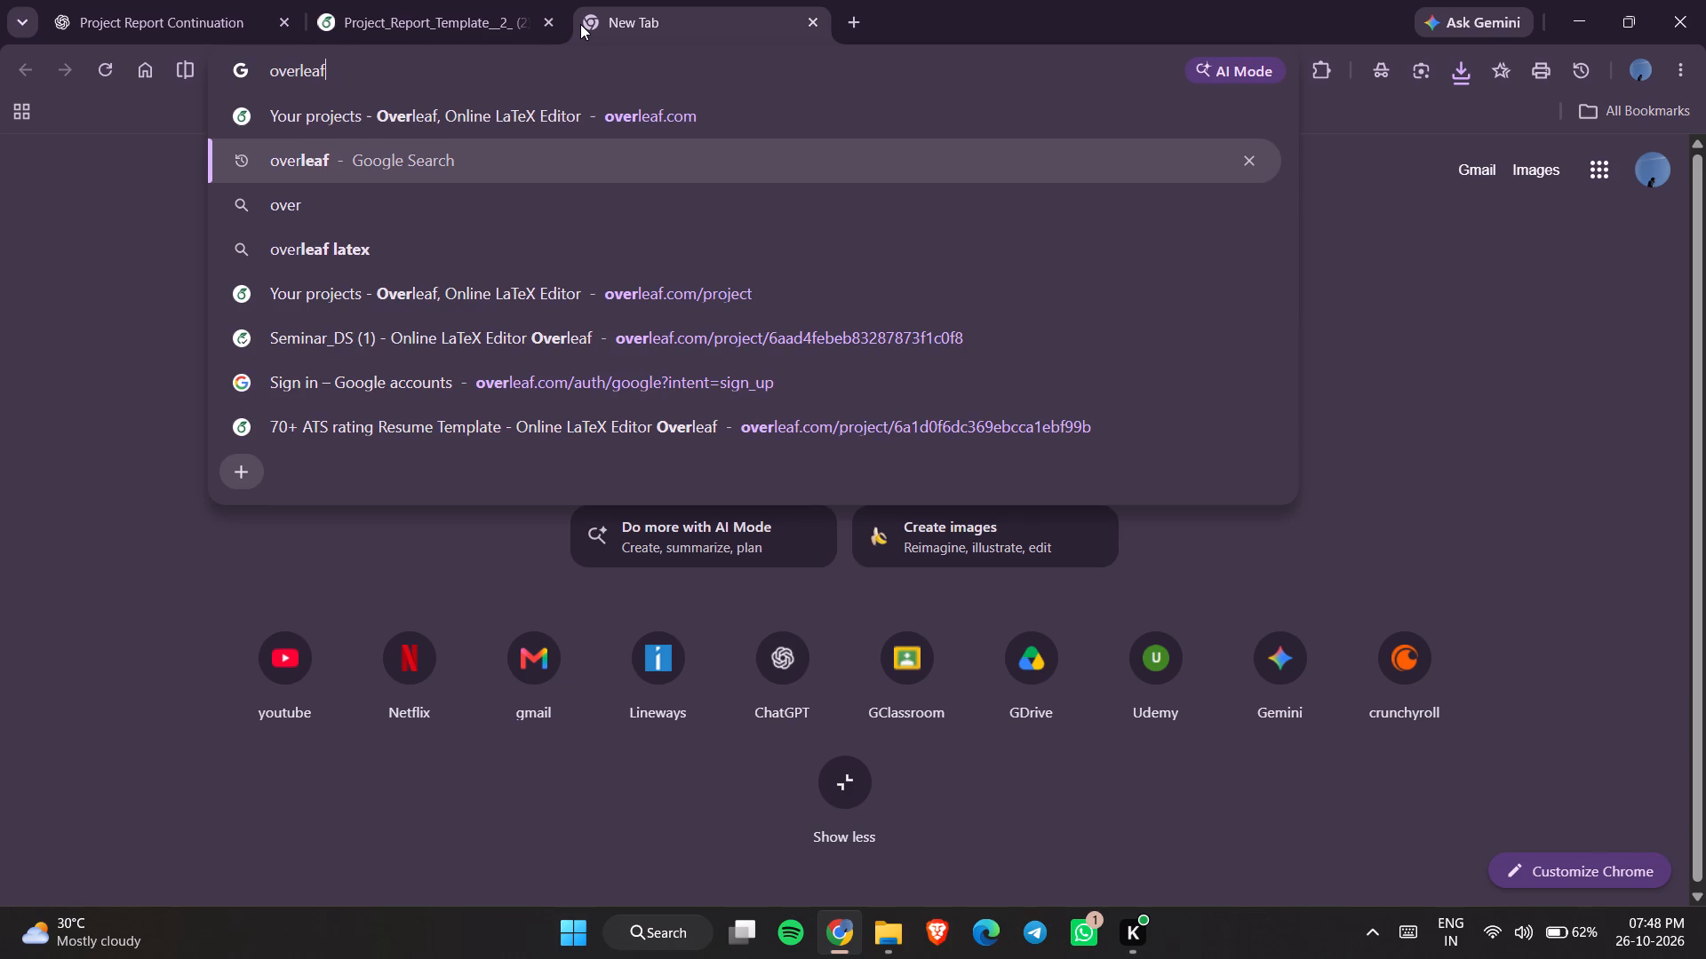
key(Return)
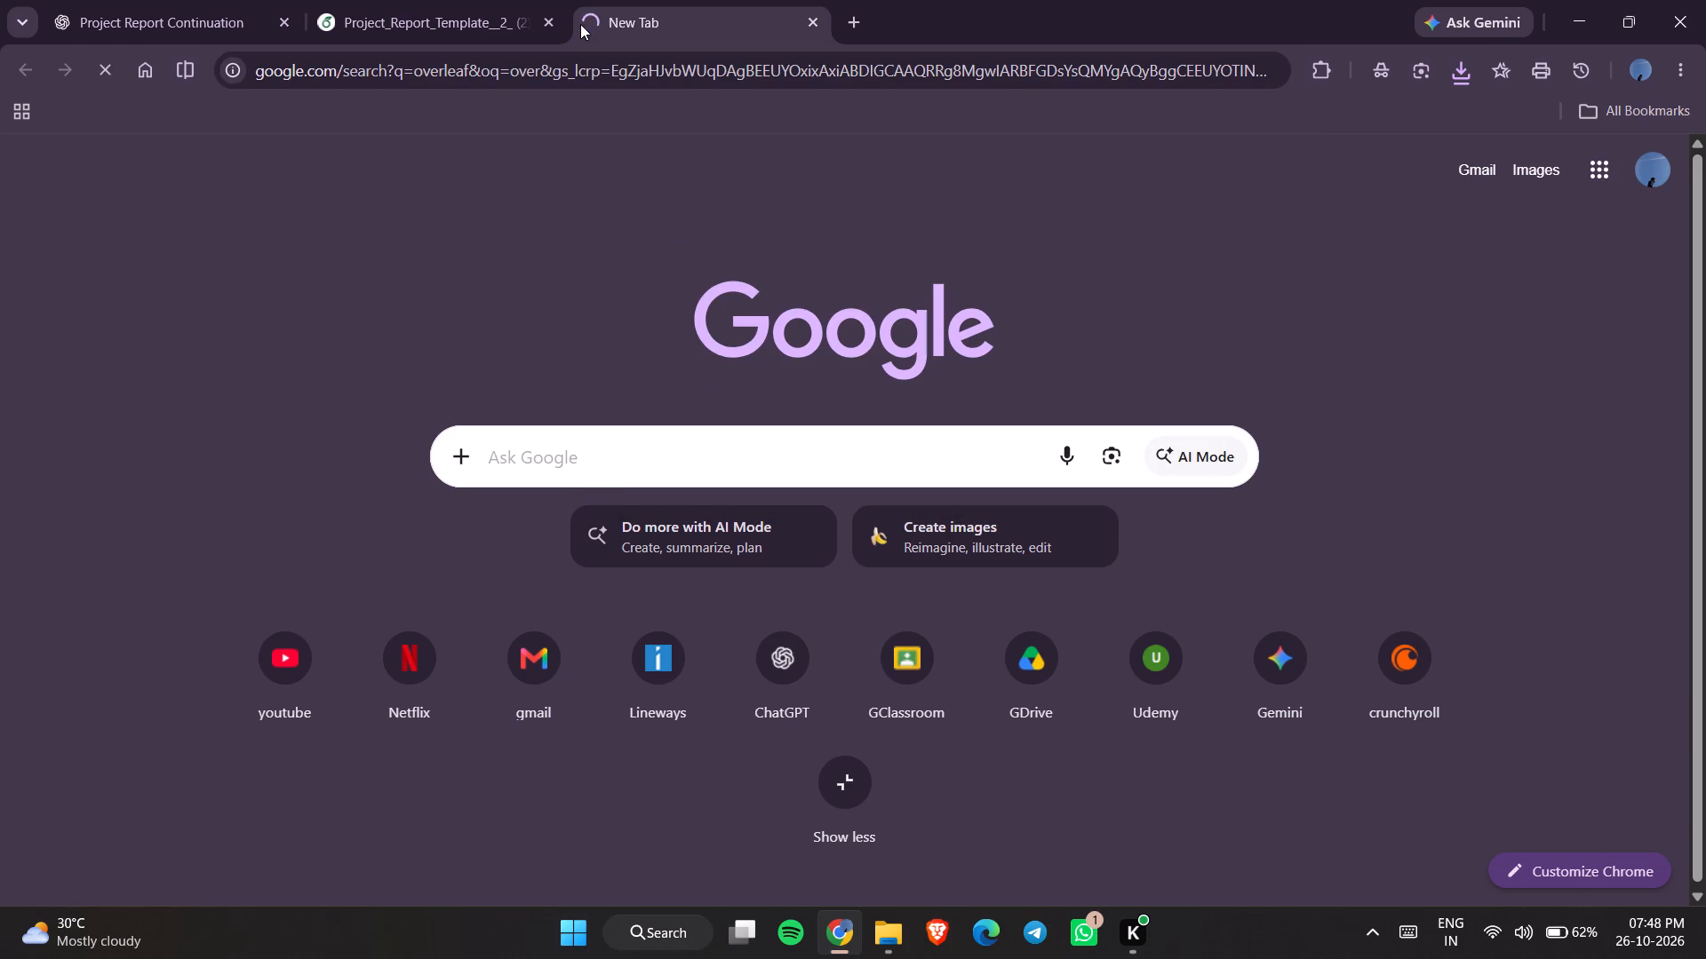
click(359, 355)
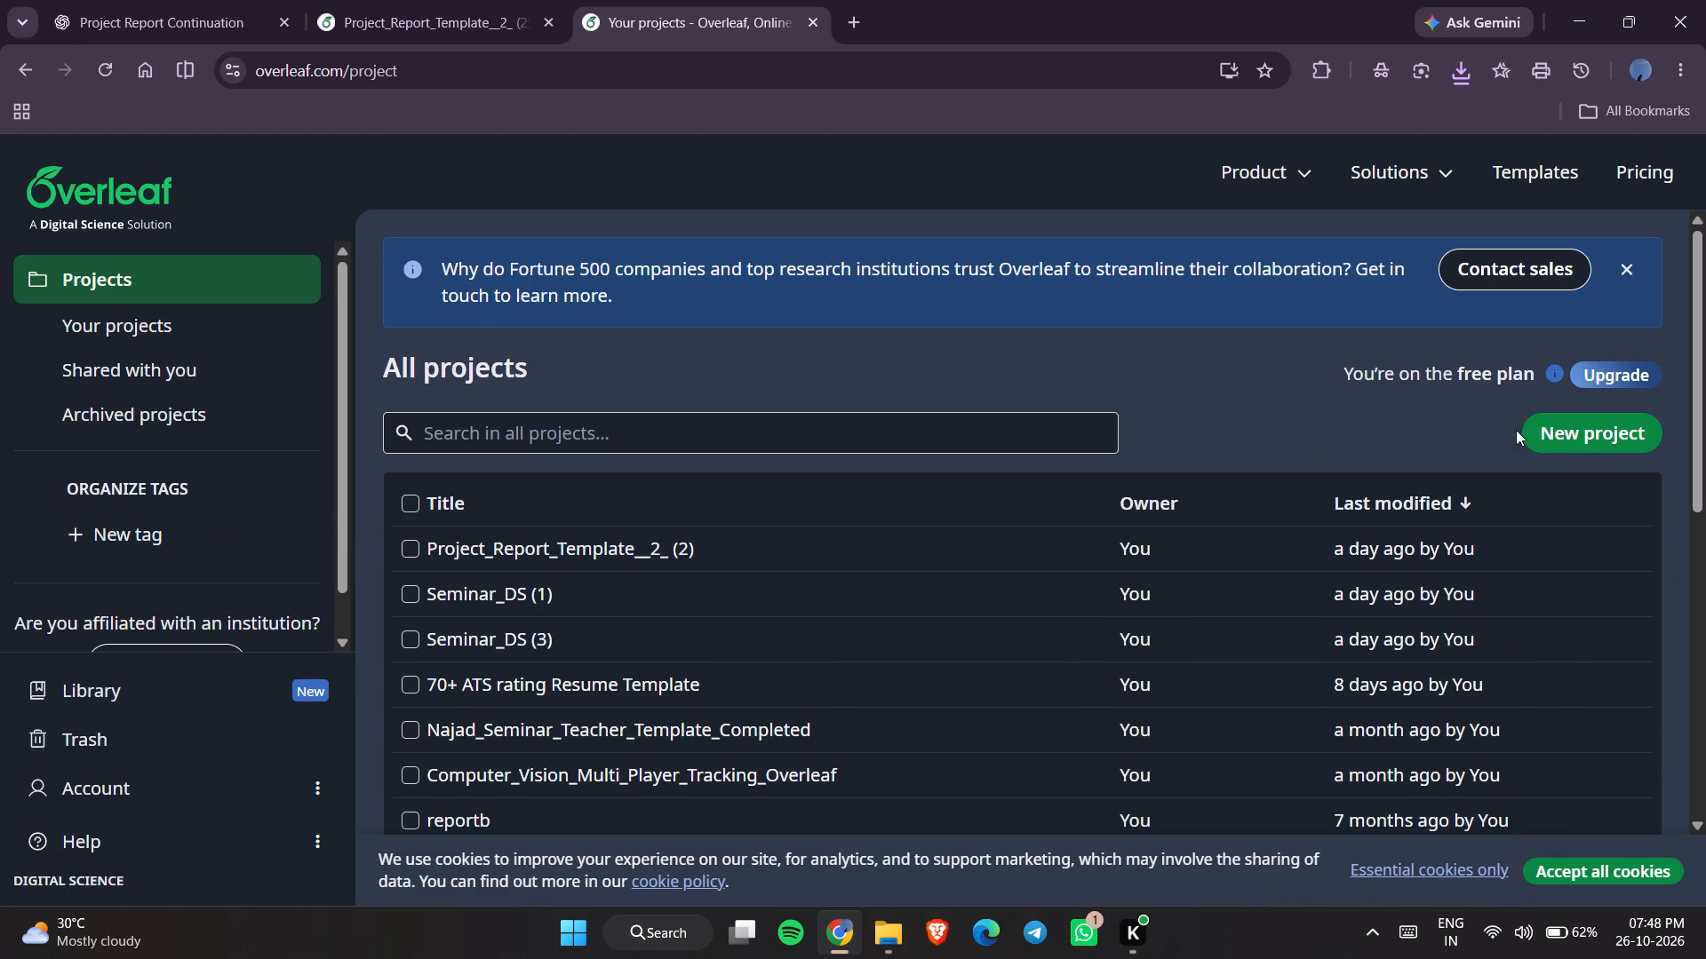
Create a new Overleaf project by importing AI_Sports_Analyzer_Report.zip from the Downloads folder as an existing project.
click(1554, 425)
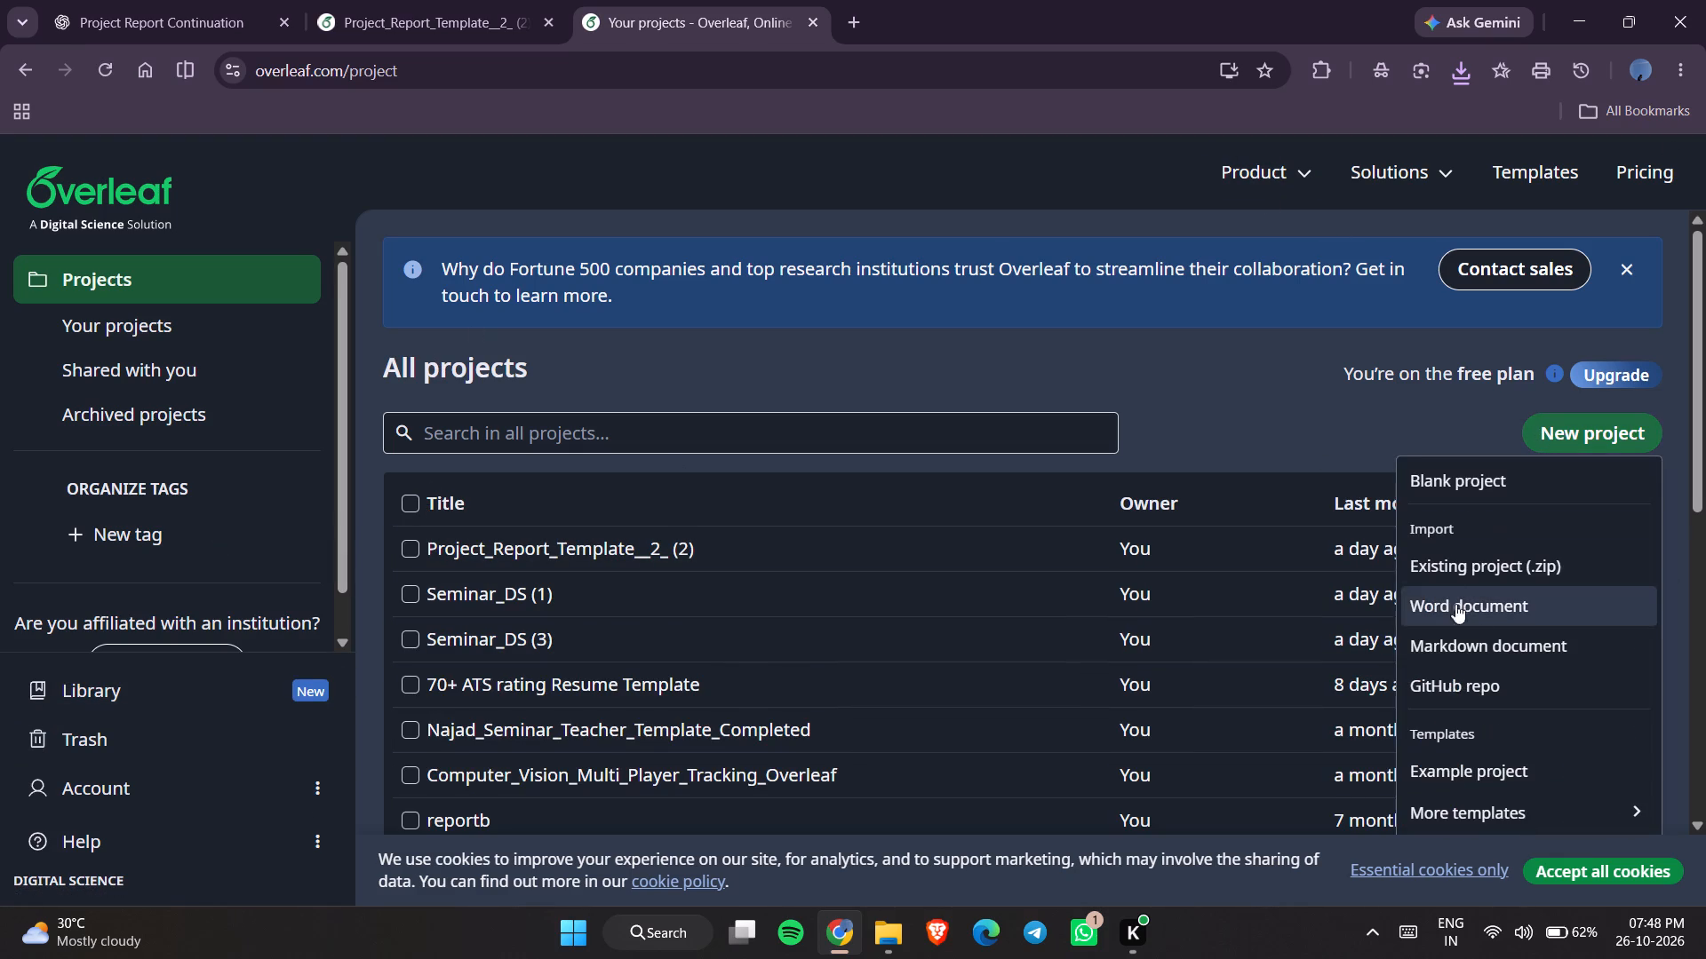
click(1487, 553)
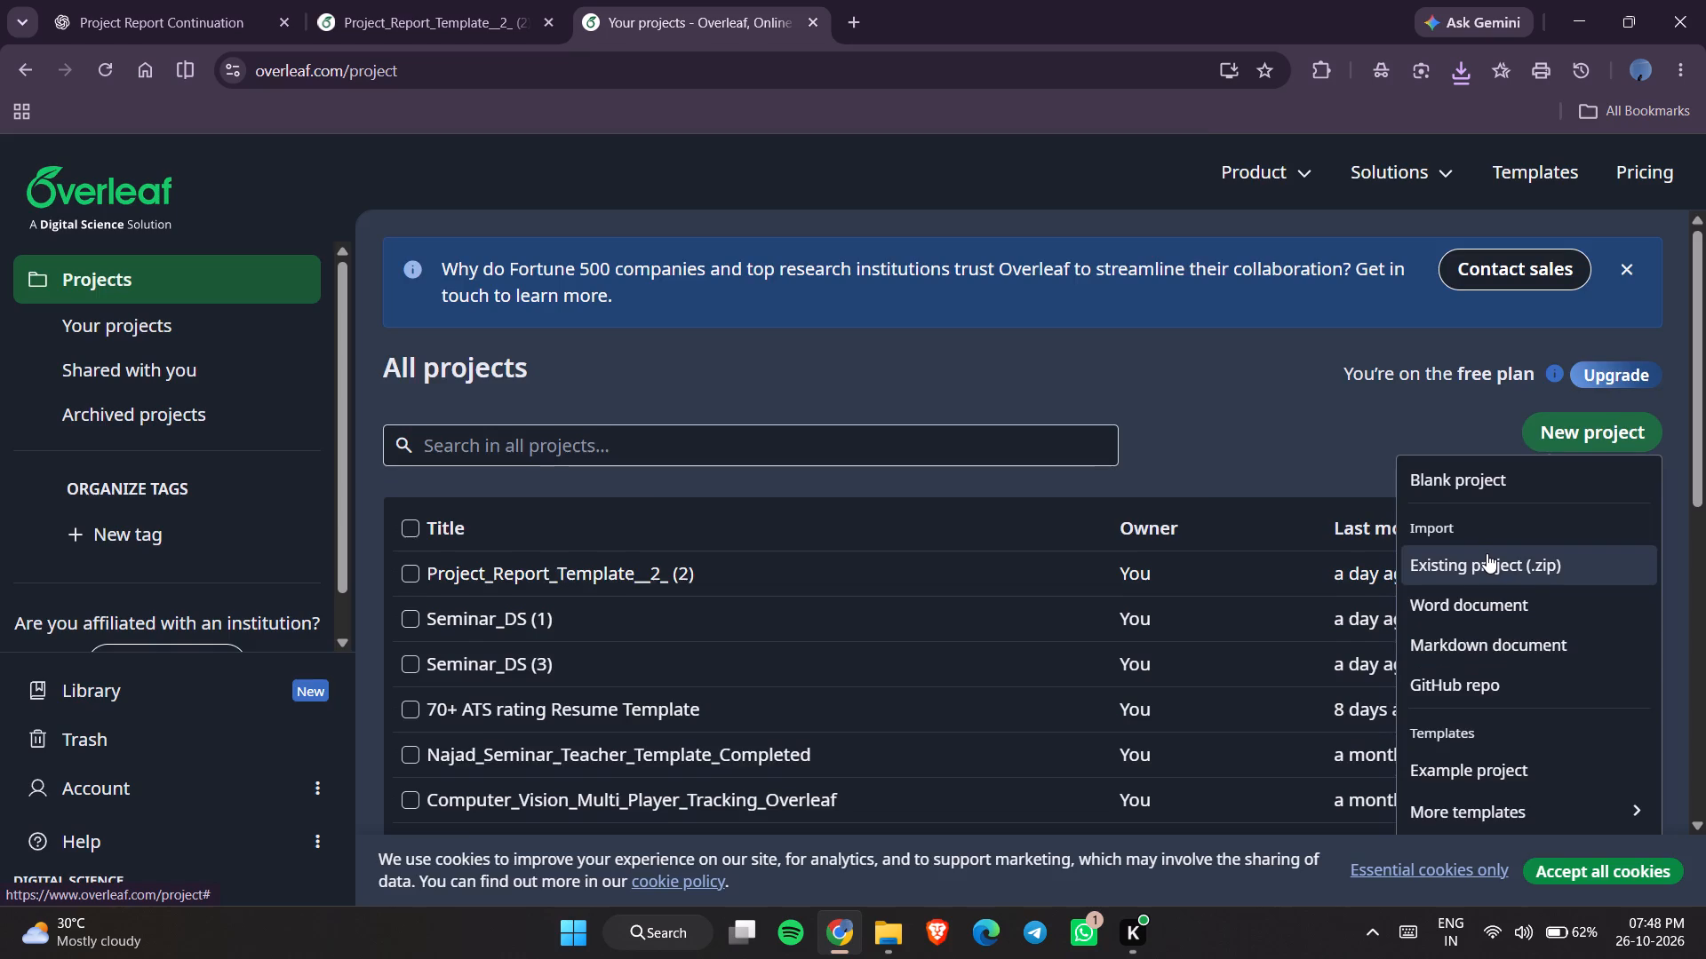
scroll(1040, 377, left, 1)
click(935, 354)
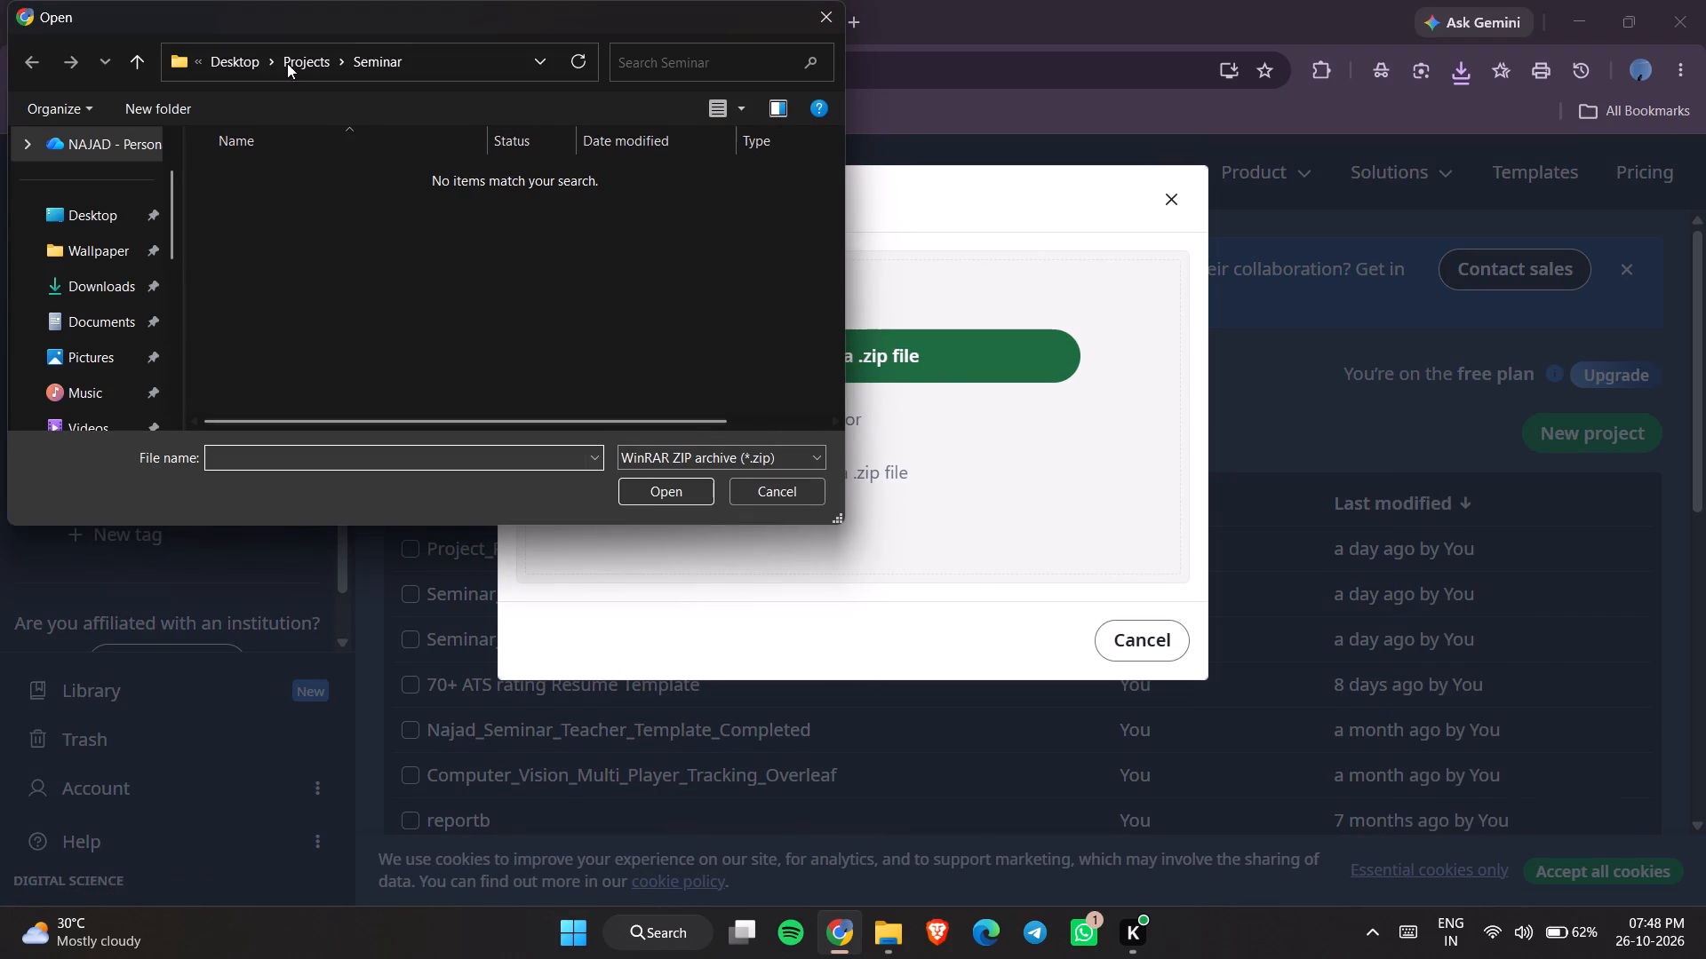
click(108, 273)
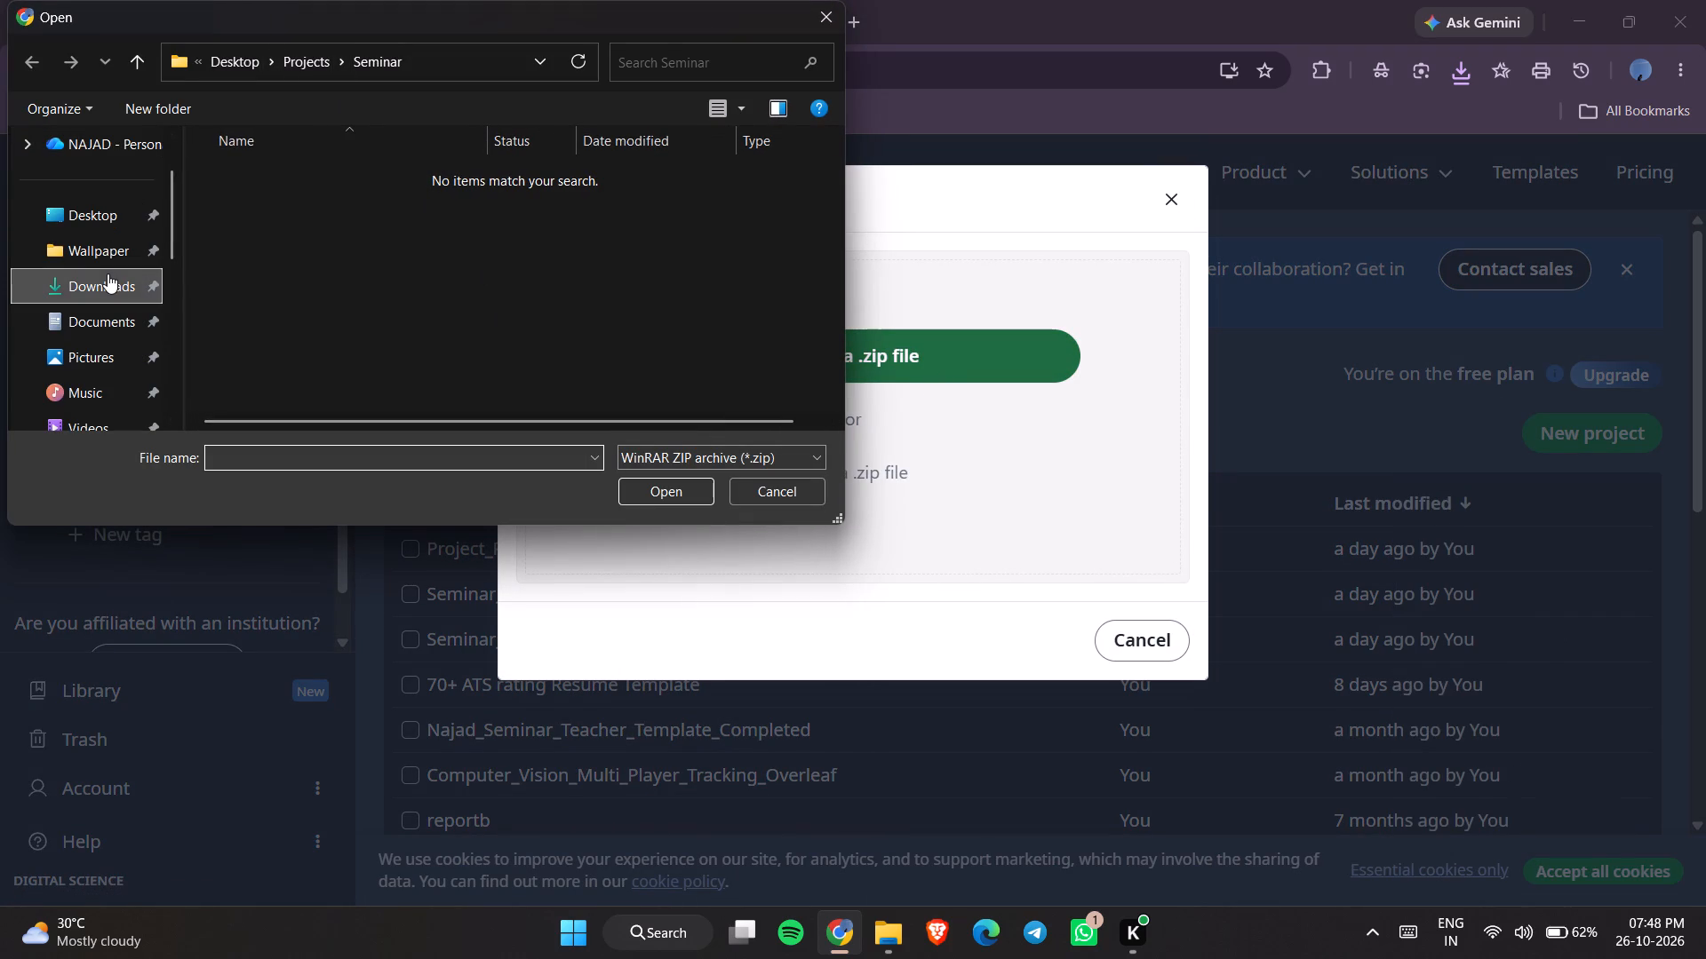
click(352, 214)
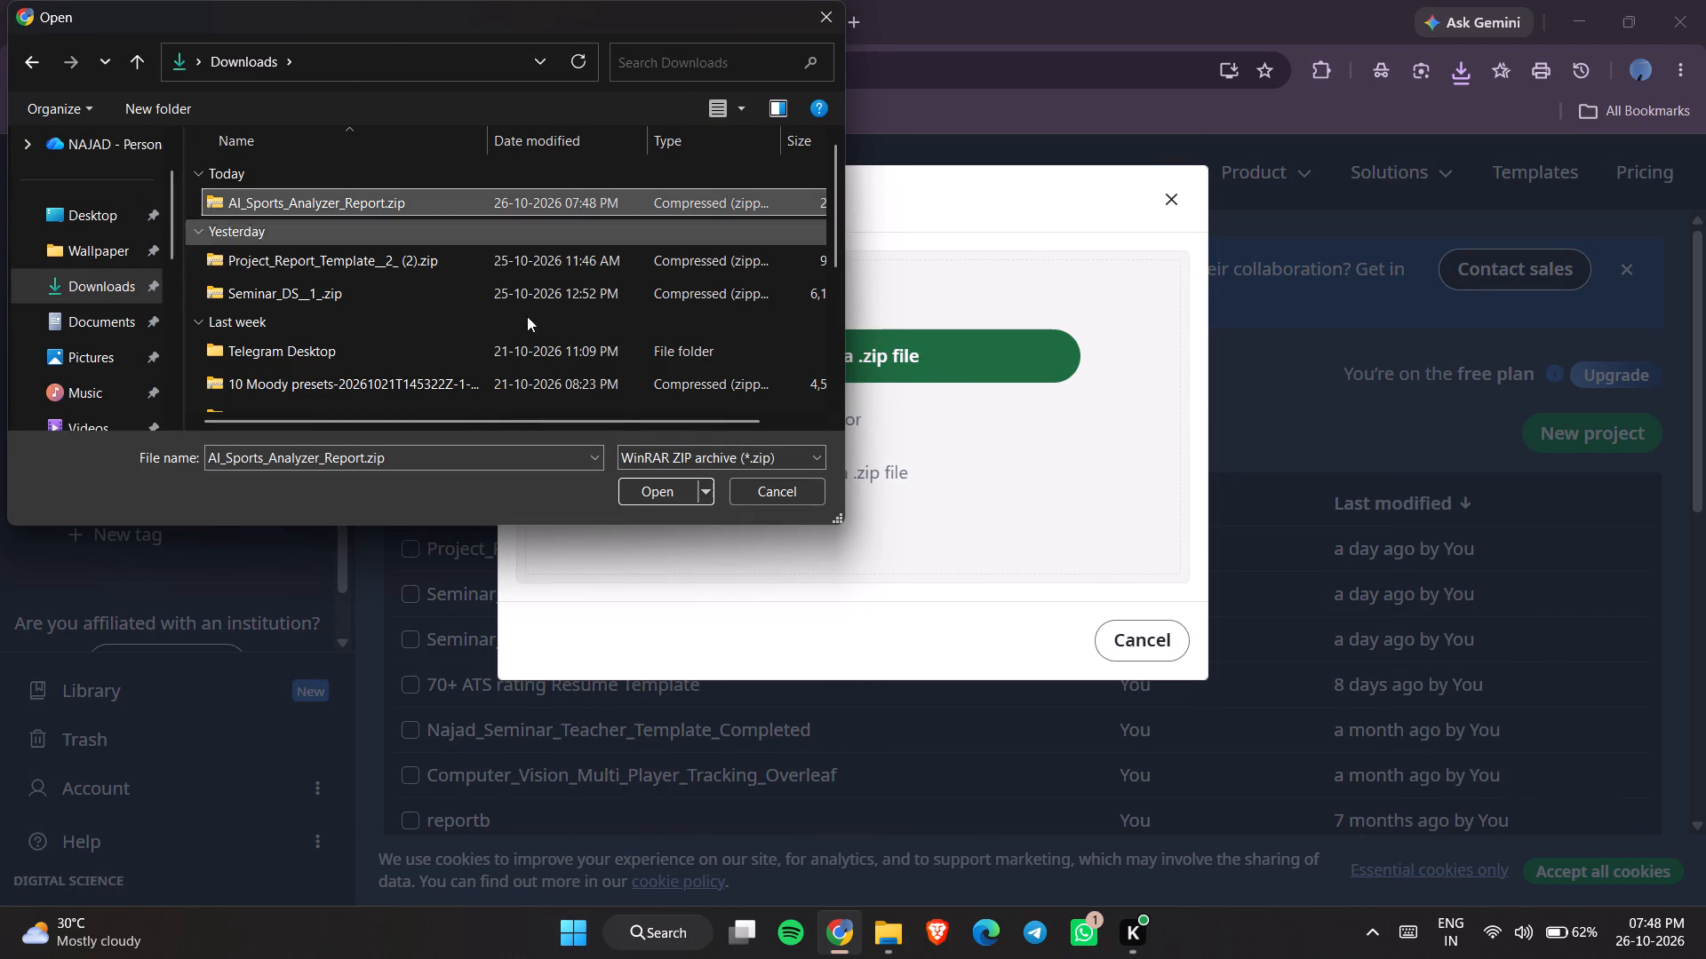
click(642, 490)
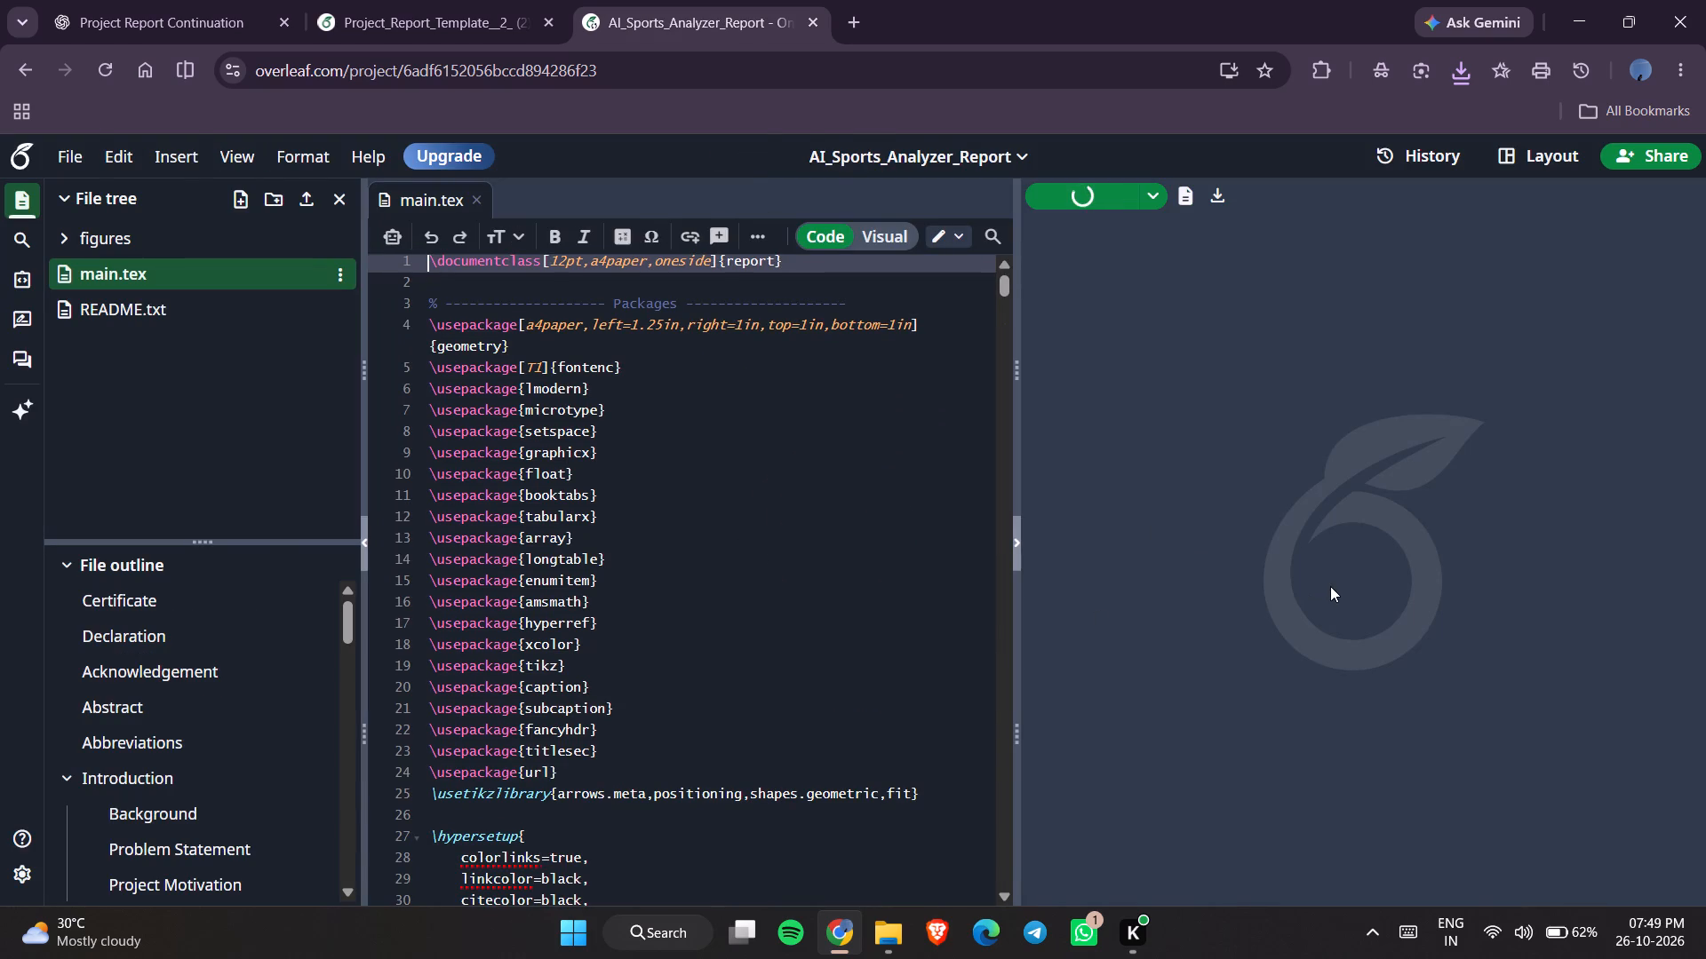
Look through the main.tex source of the imported report and examine its compile log entries.
scroll(1330, 586, down, 1)
scroll(892, 654, down, 4)
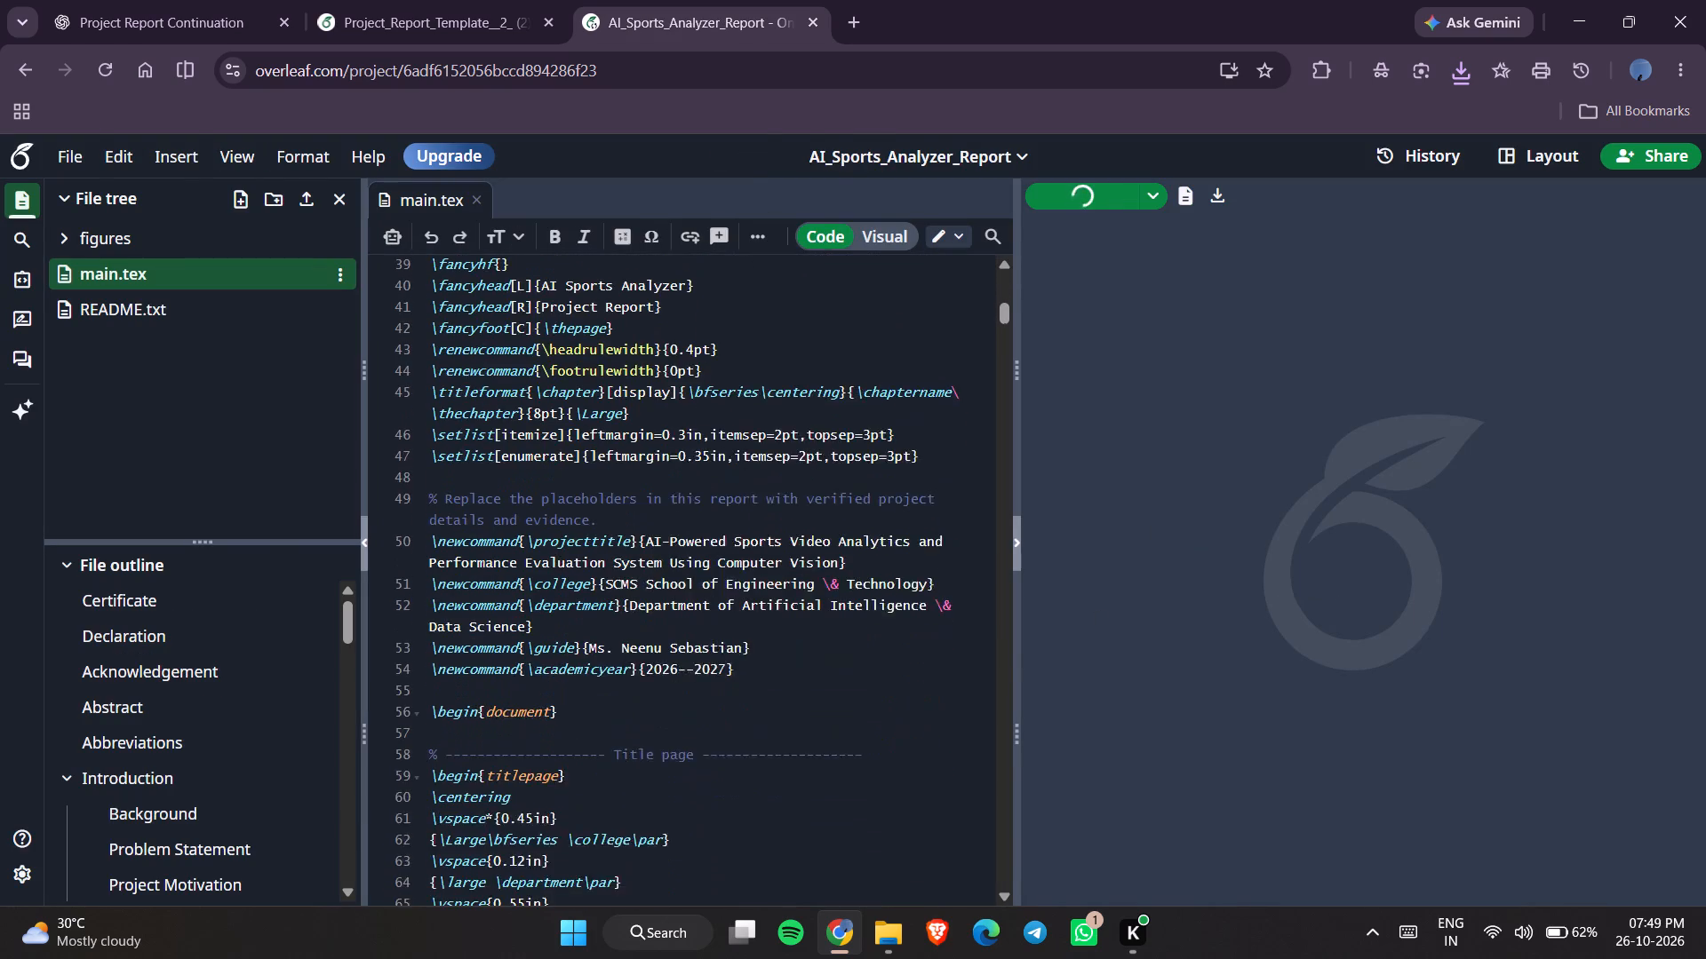
scroll(892, 654, down, 5)
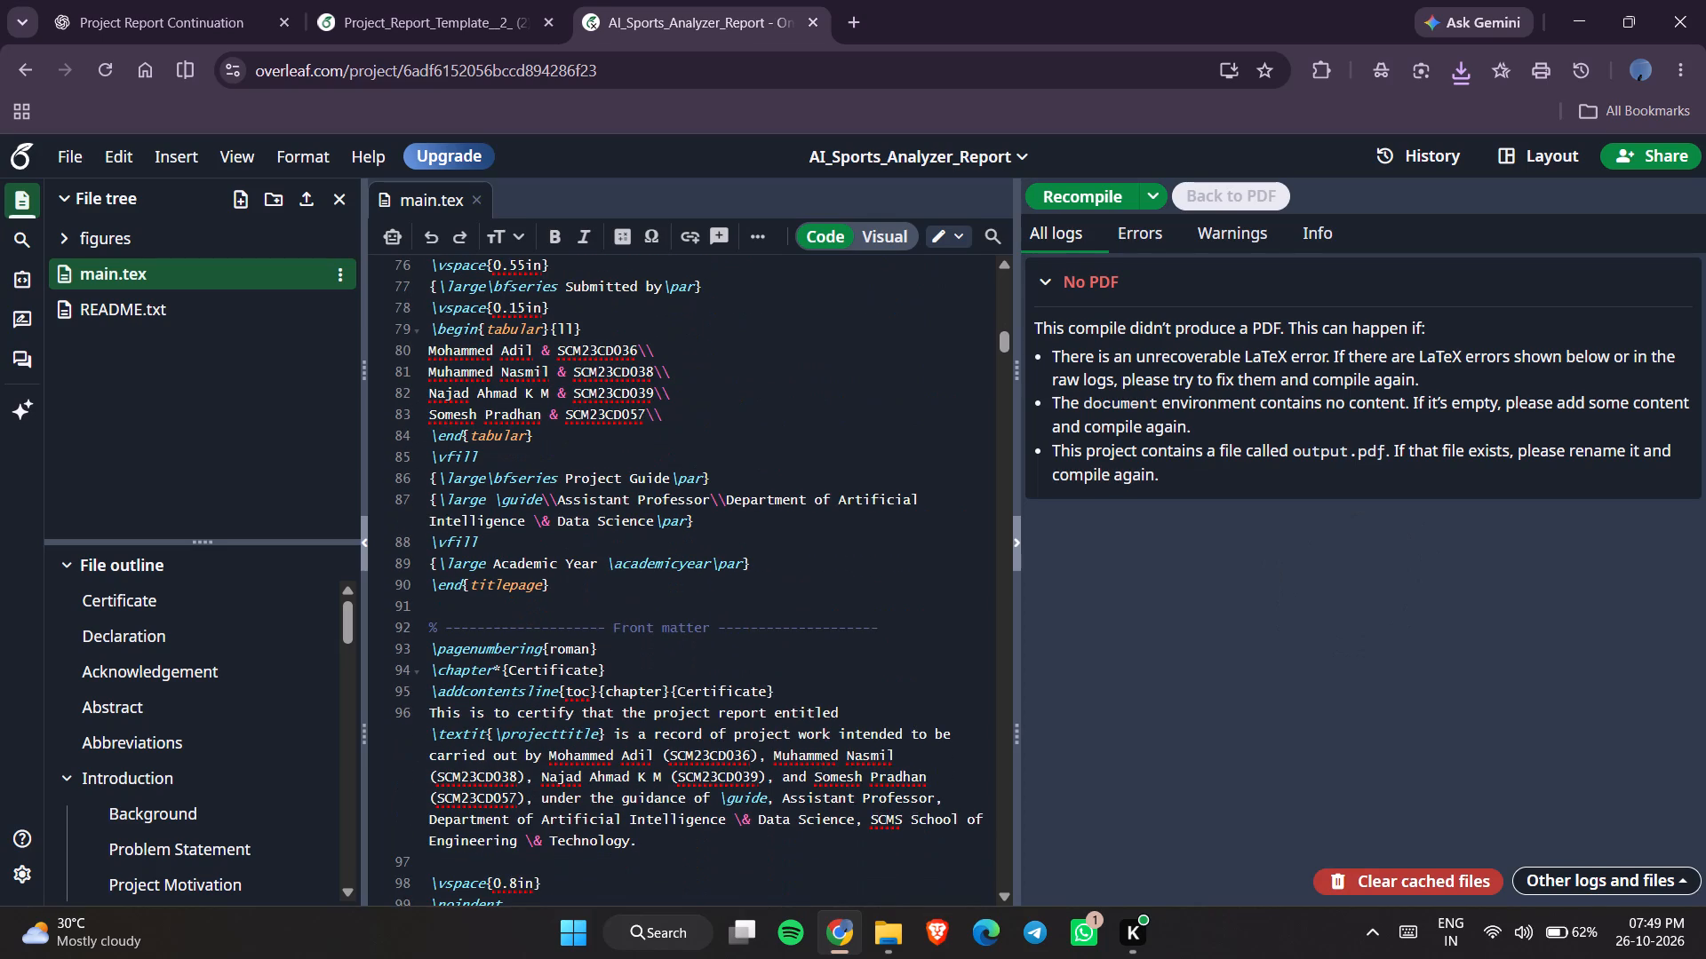
scroll(892, 654, down, 6)
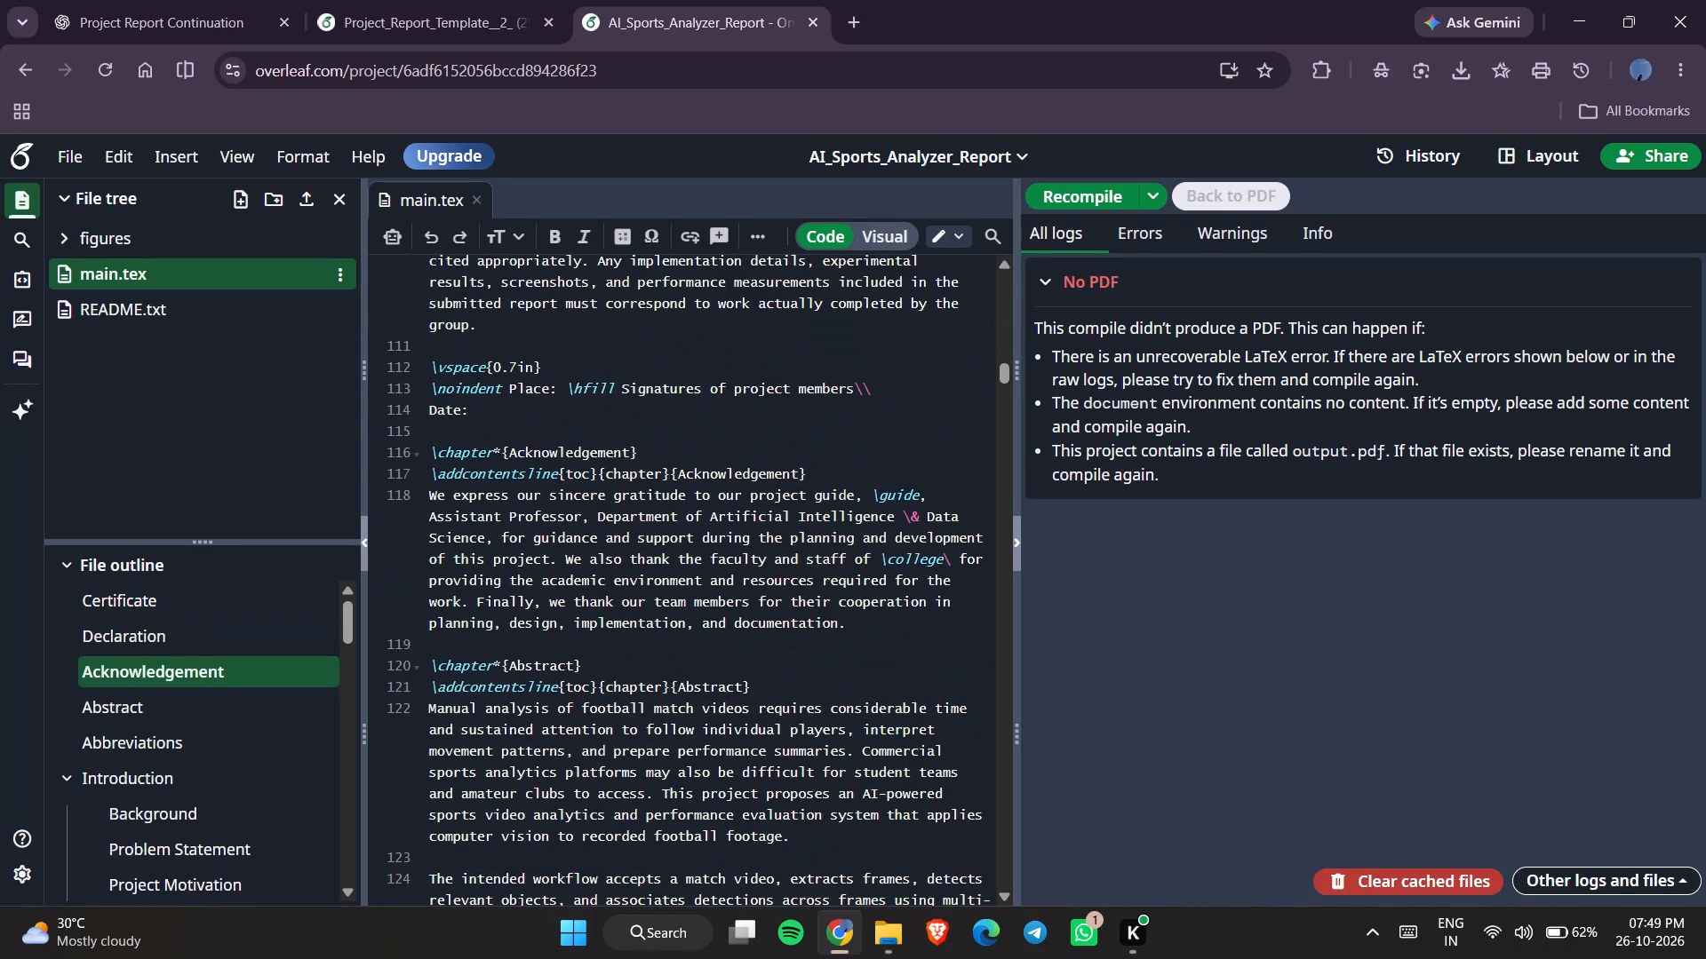
scroll(892, 654, down, 5)
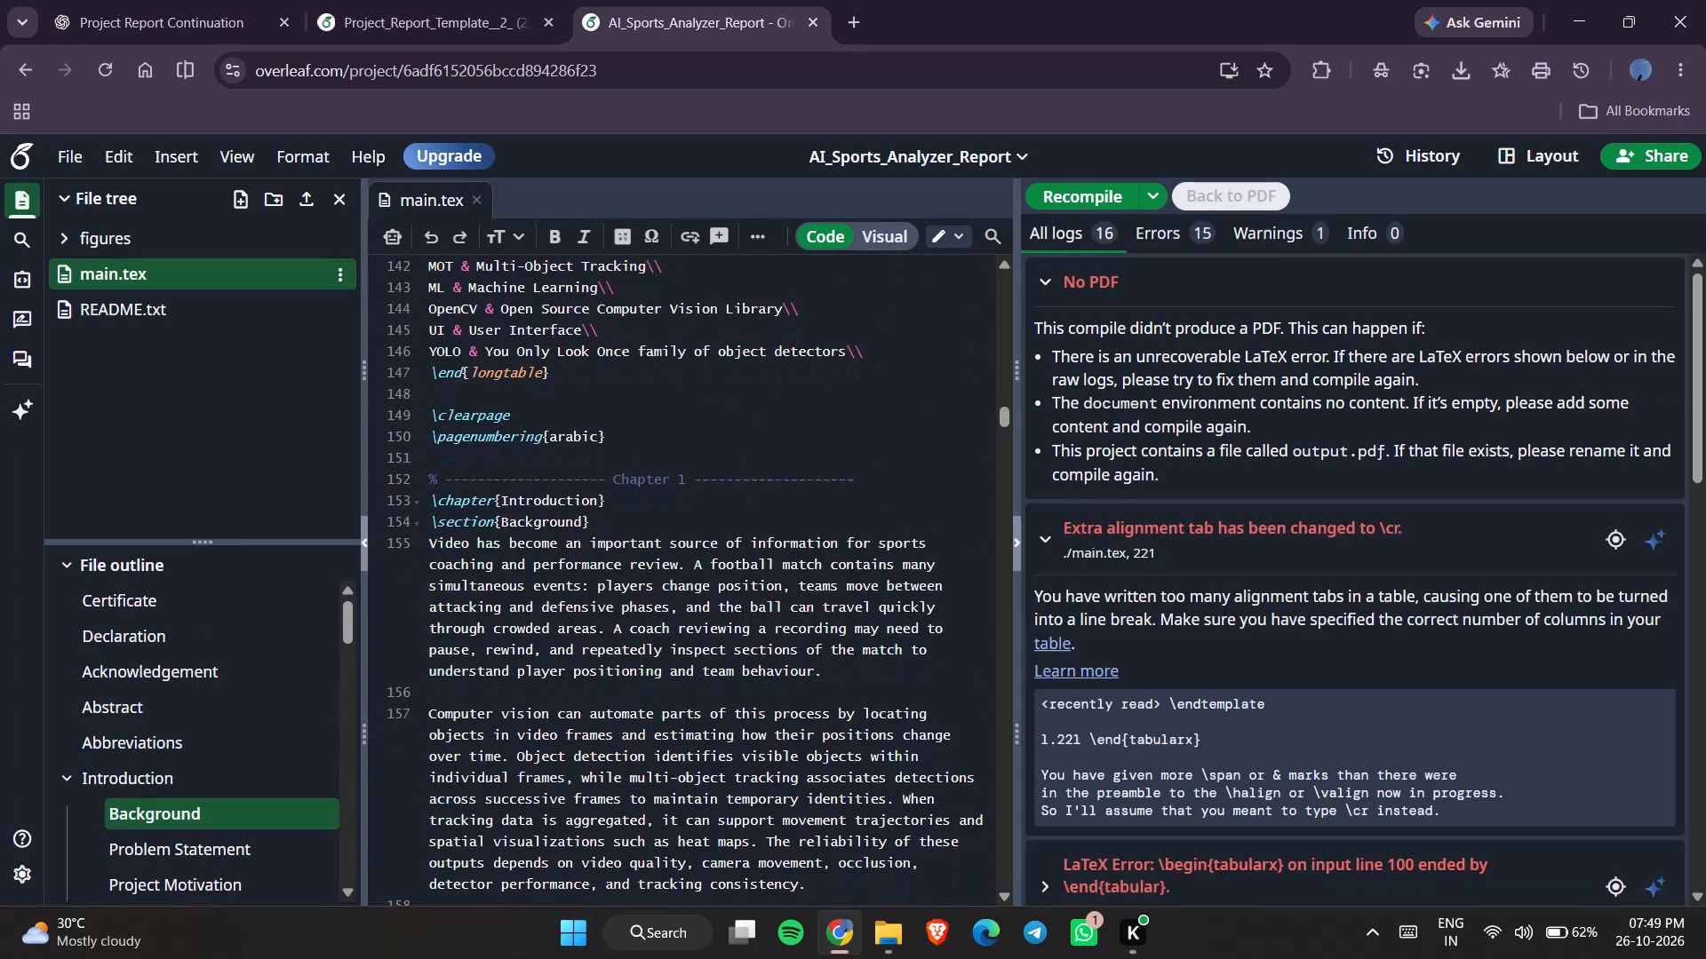
scroll(1252, 519, down, 3)
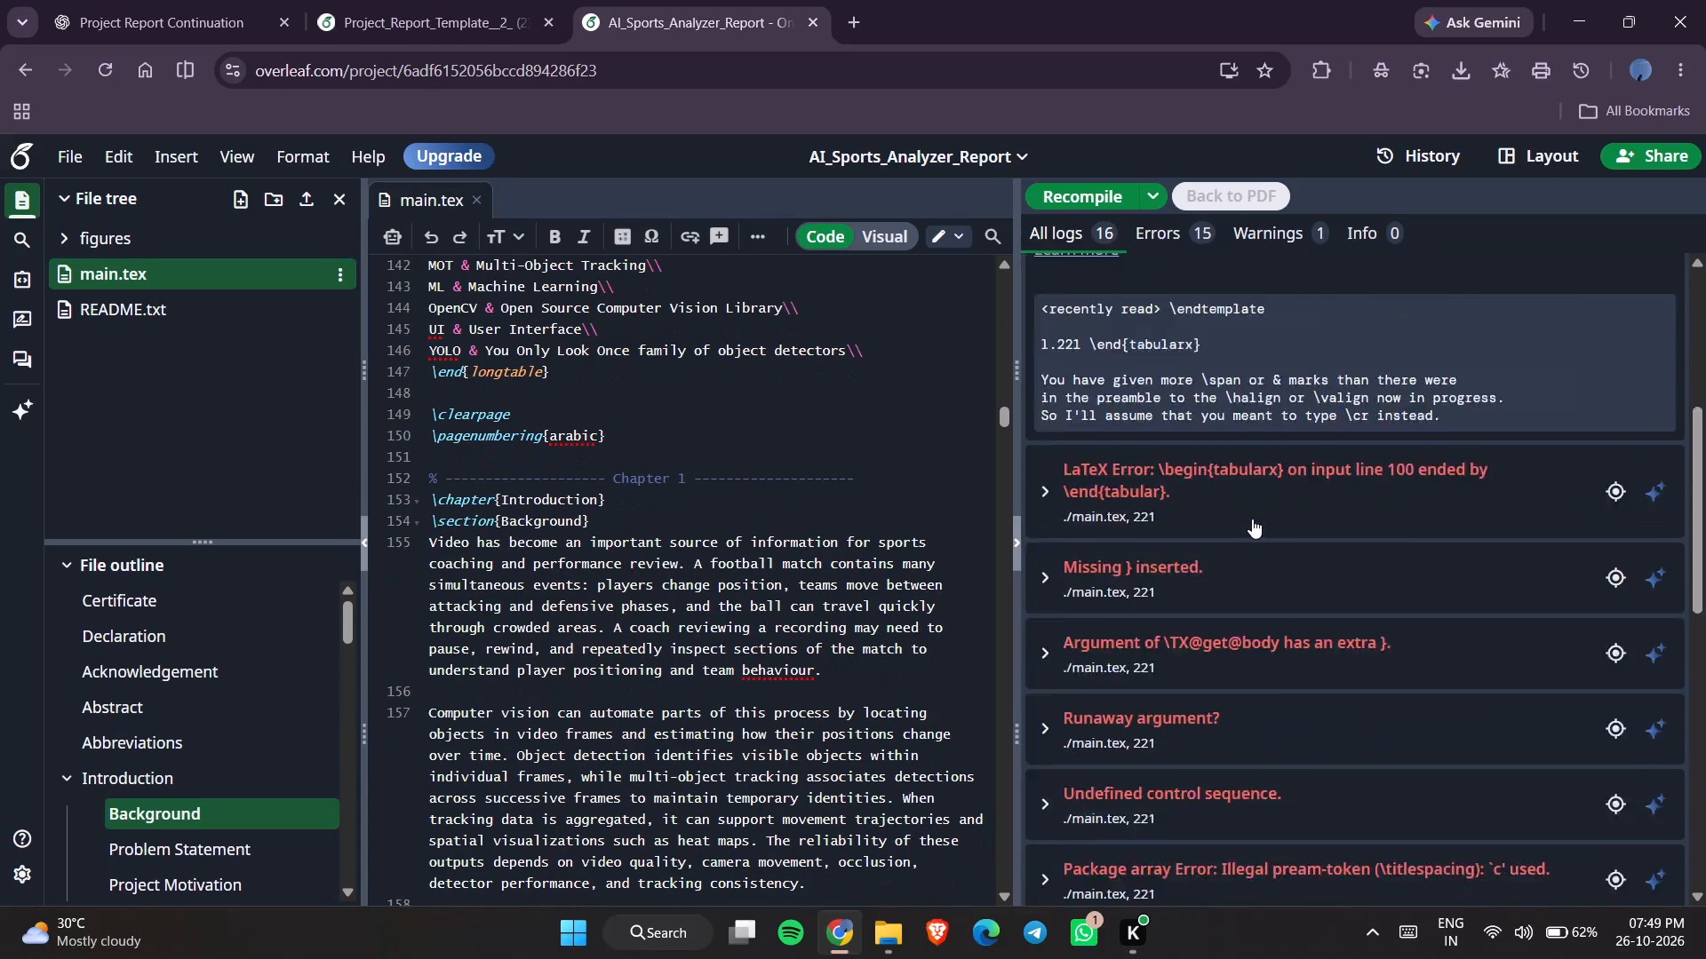
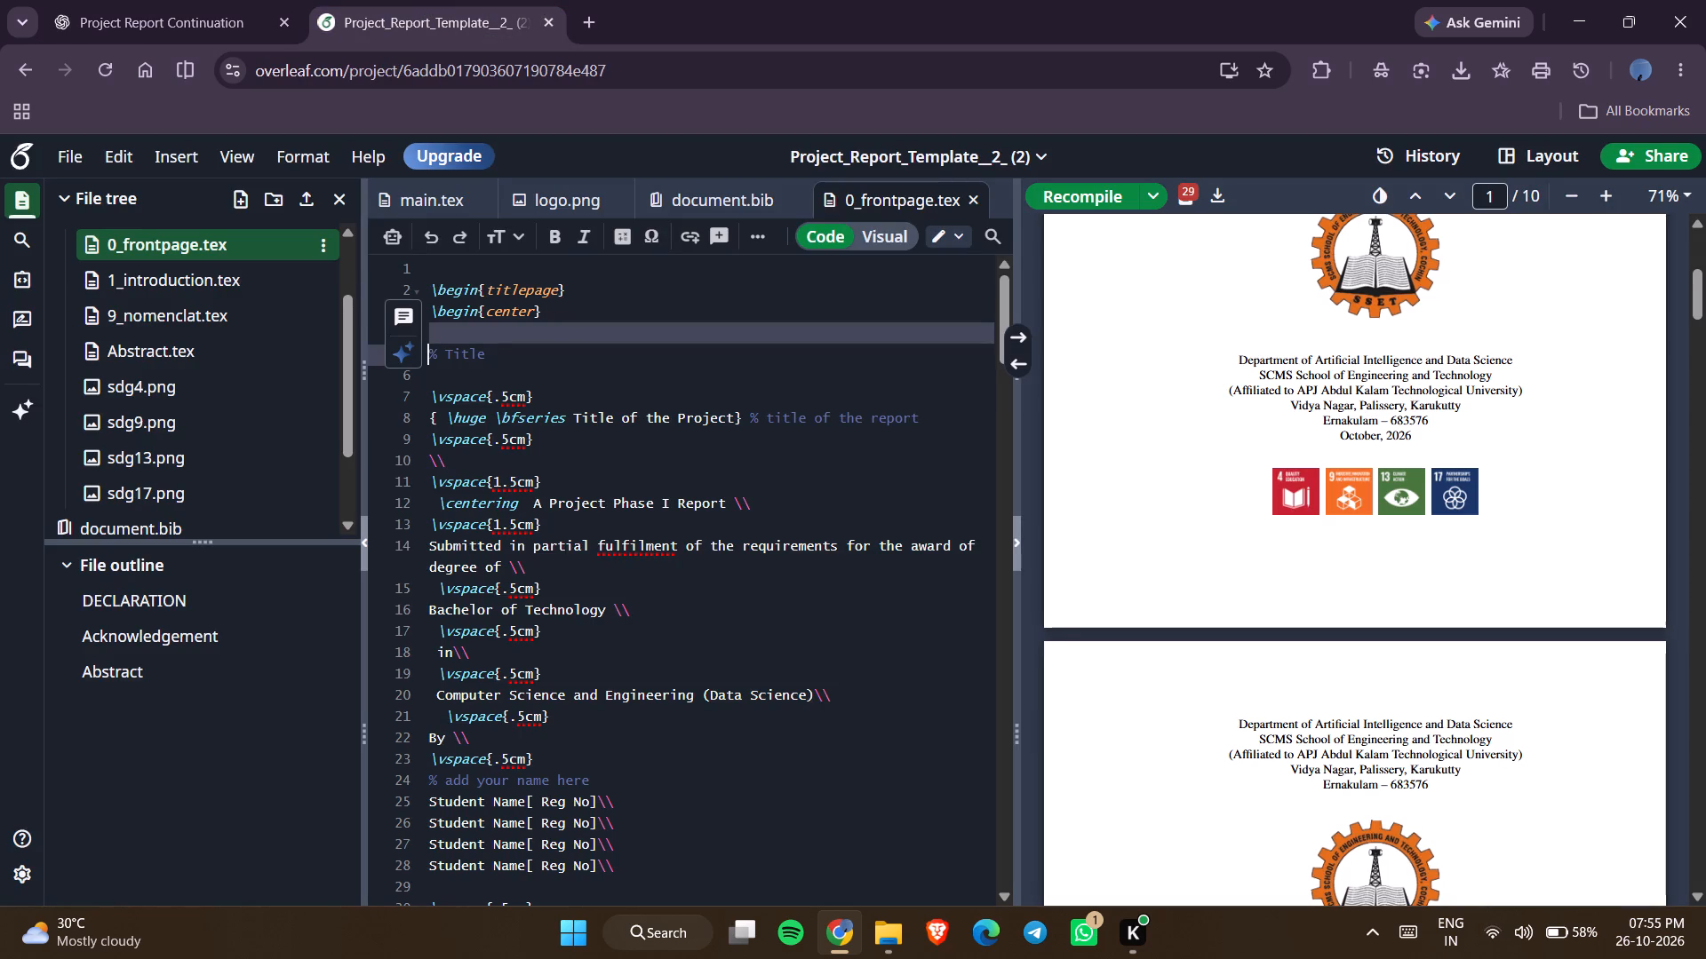
drag(560, 291, 498, 290)
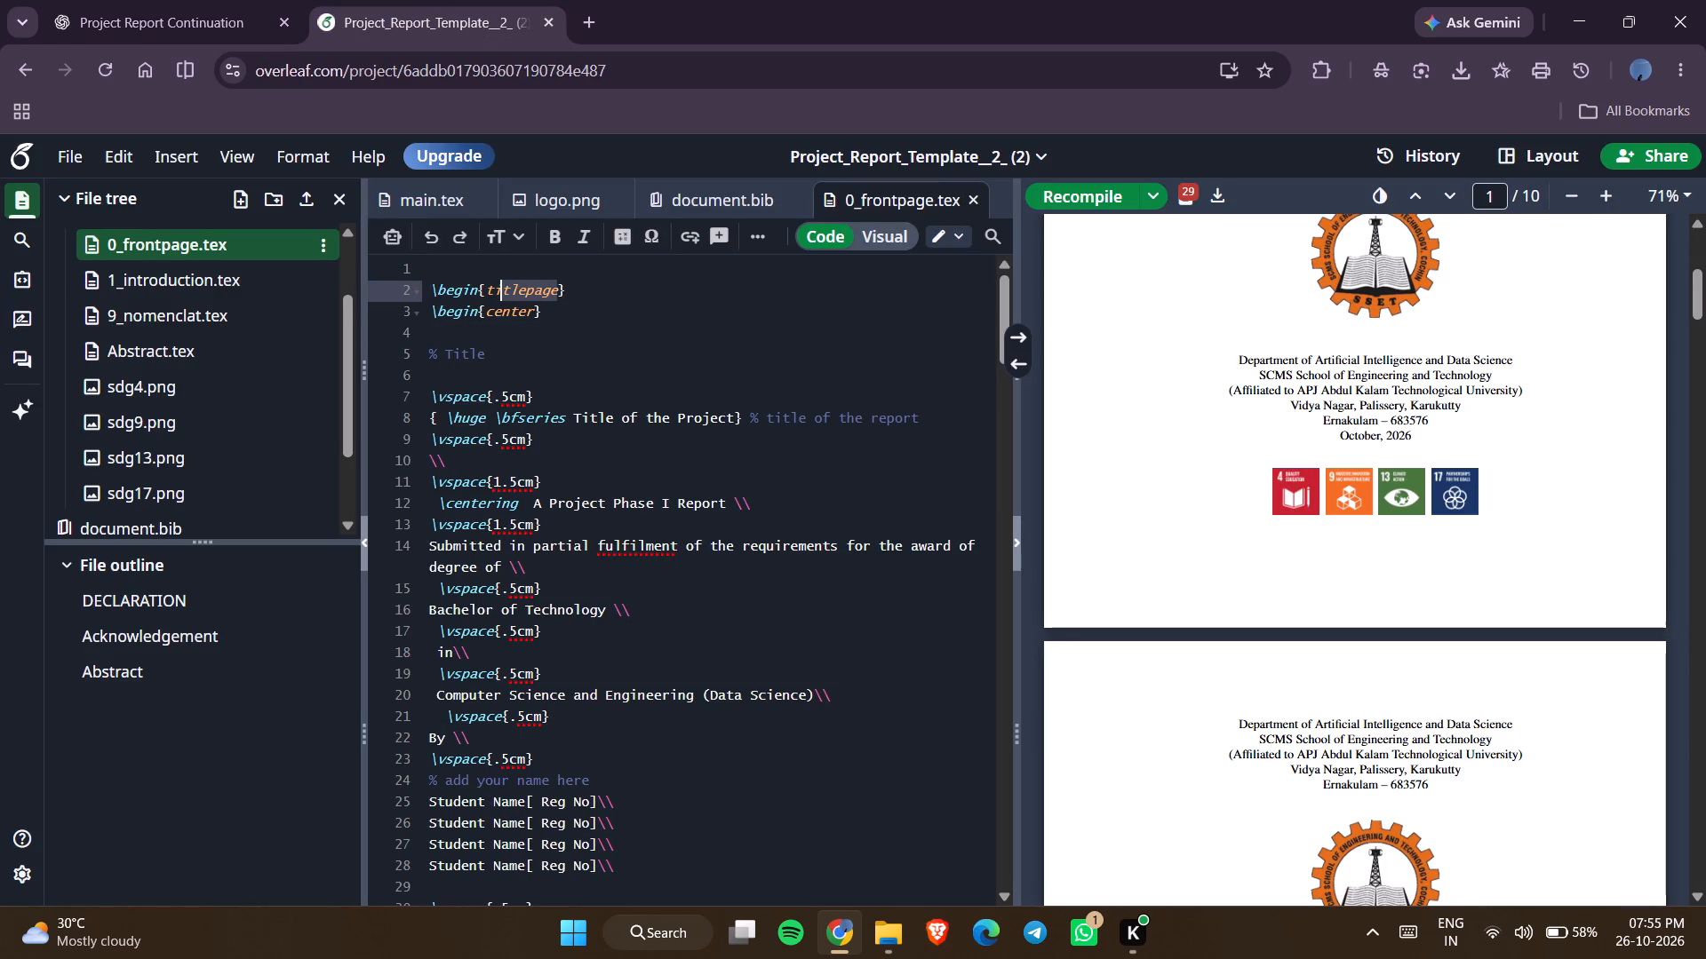
drag(498, 290, 485, 290)
scroll(1232, 458, up, 3)
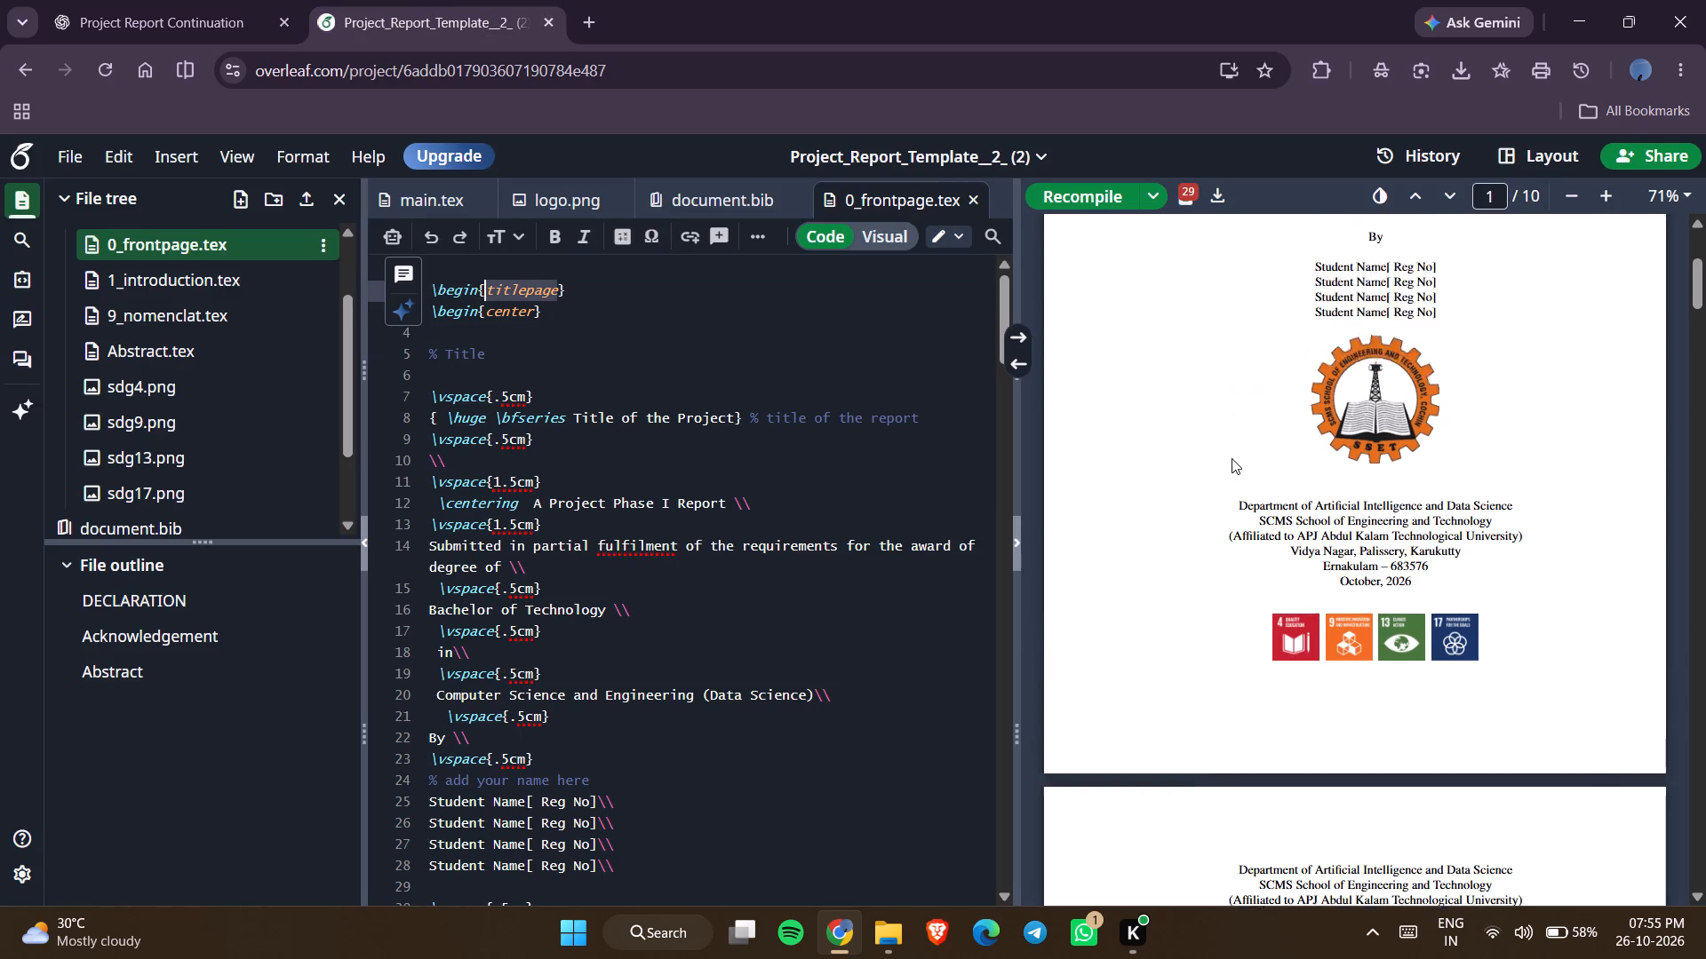
scroll(1232, 458, up, 4)
click(731, 371)
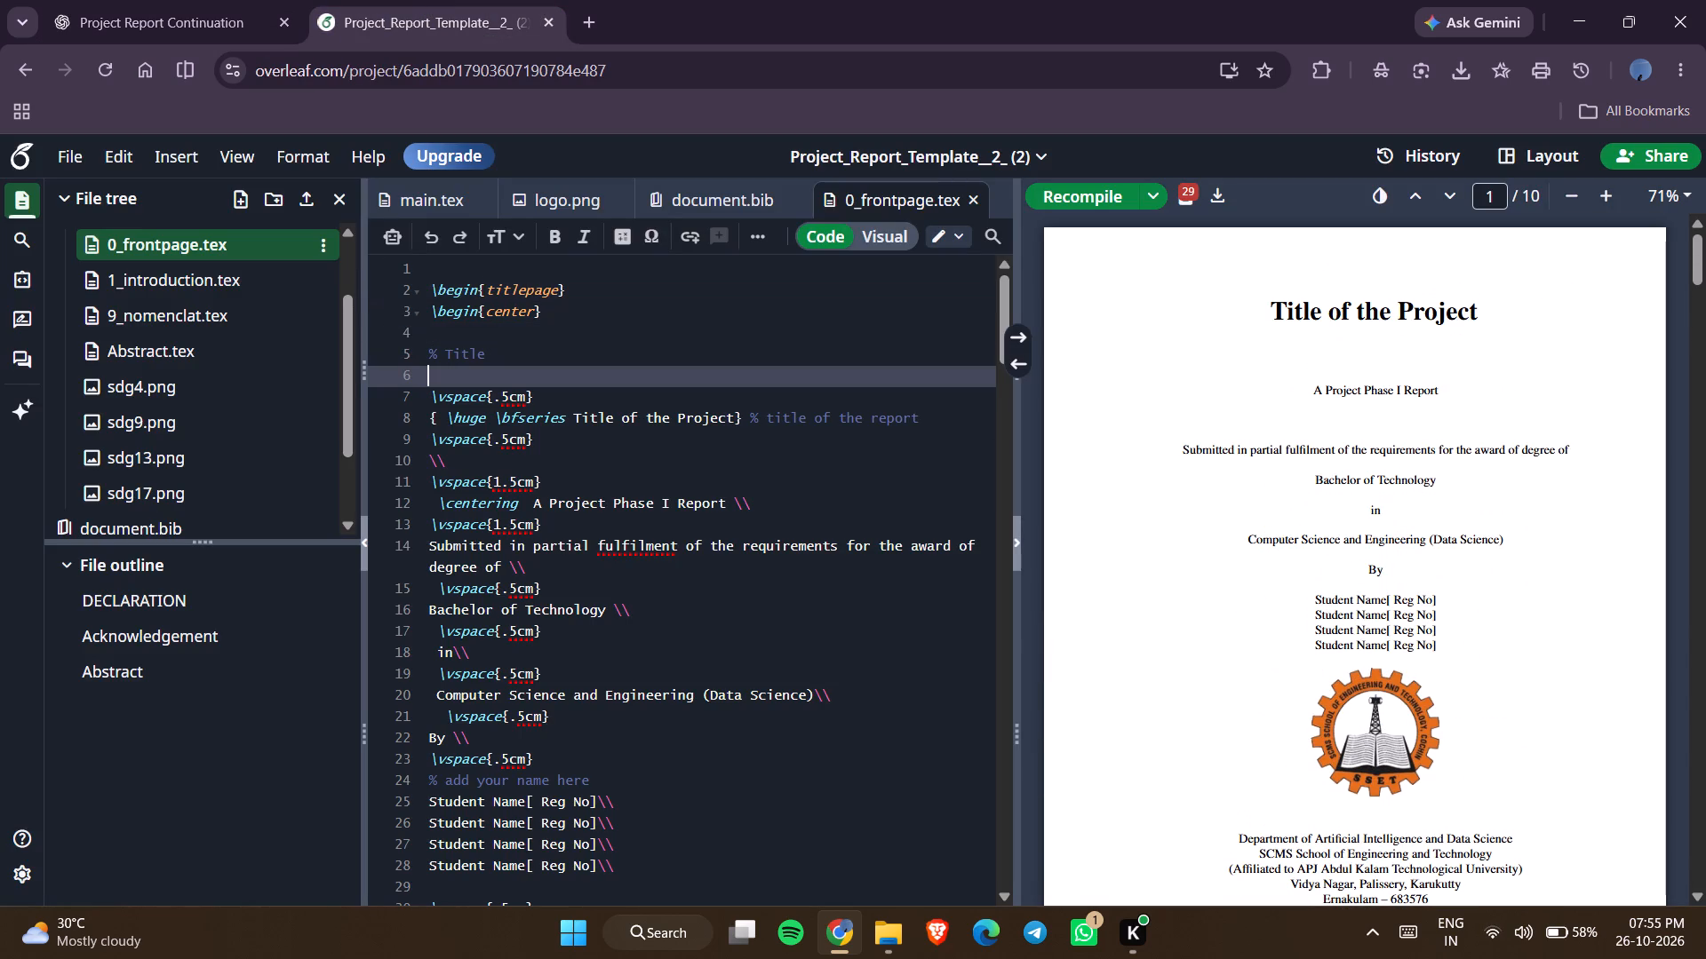
drag(733, 415, 670, 408)
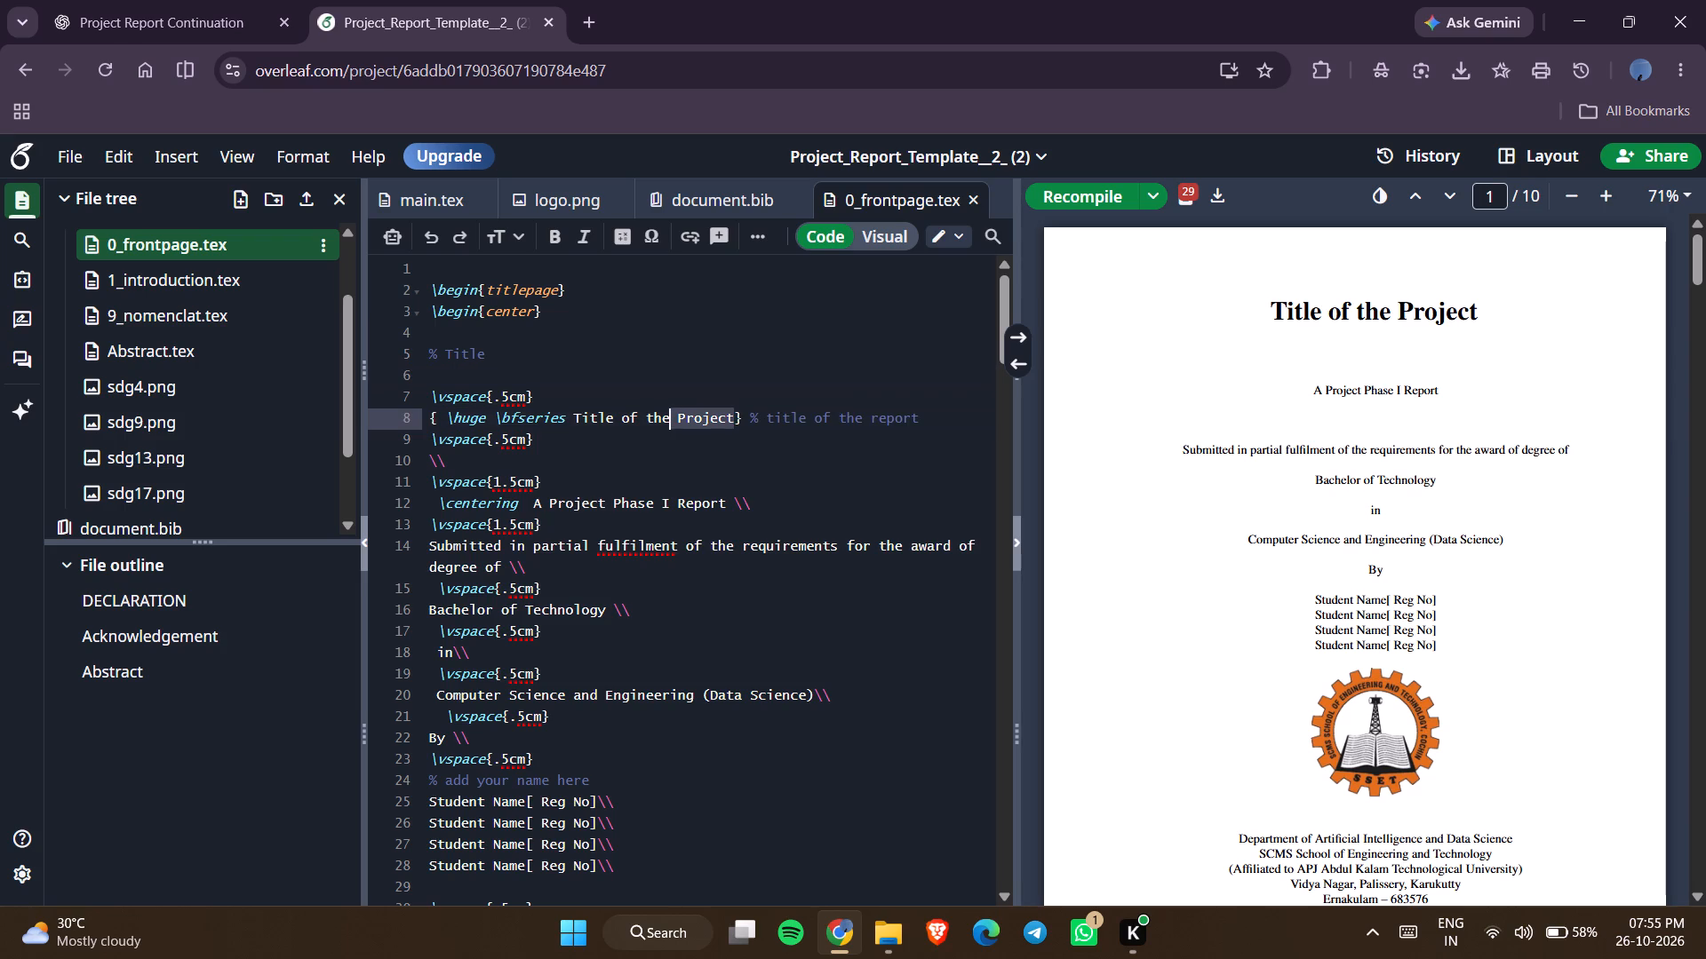
drag(670, 408, 576, 418)
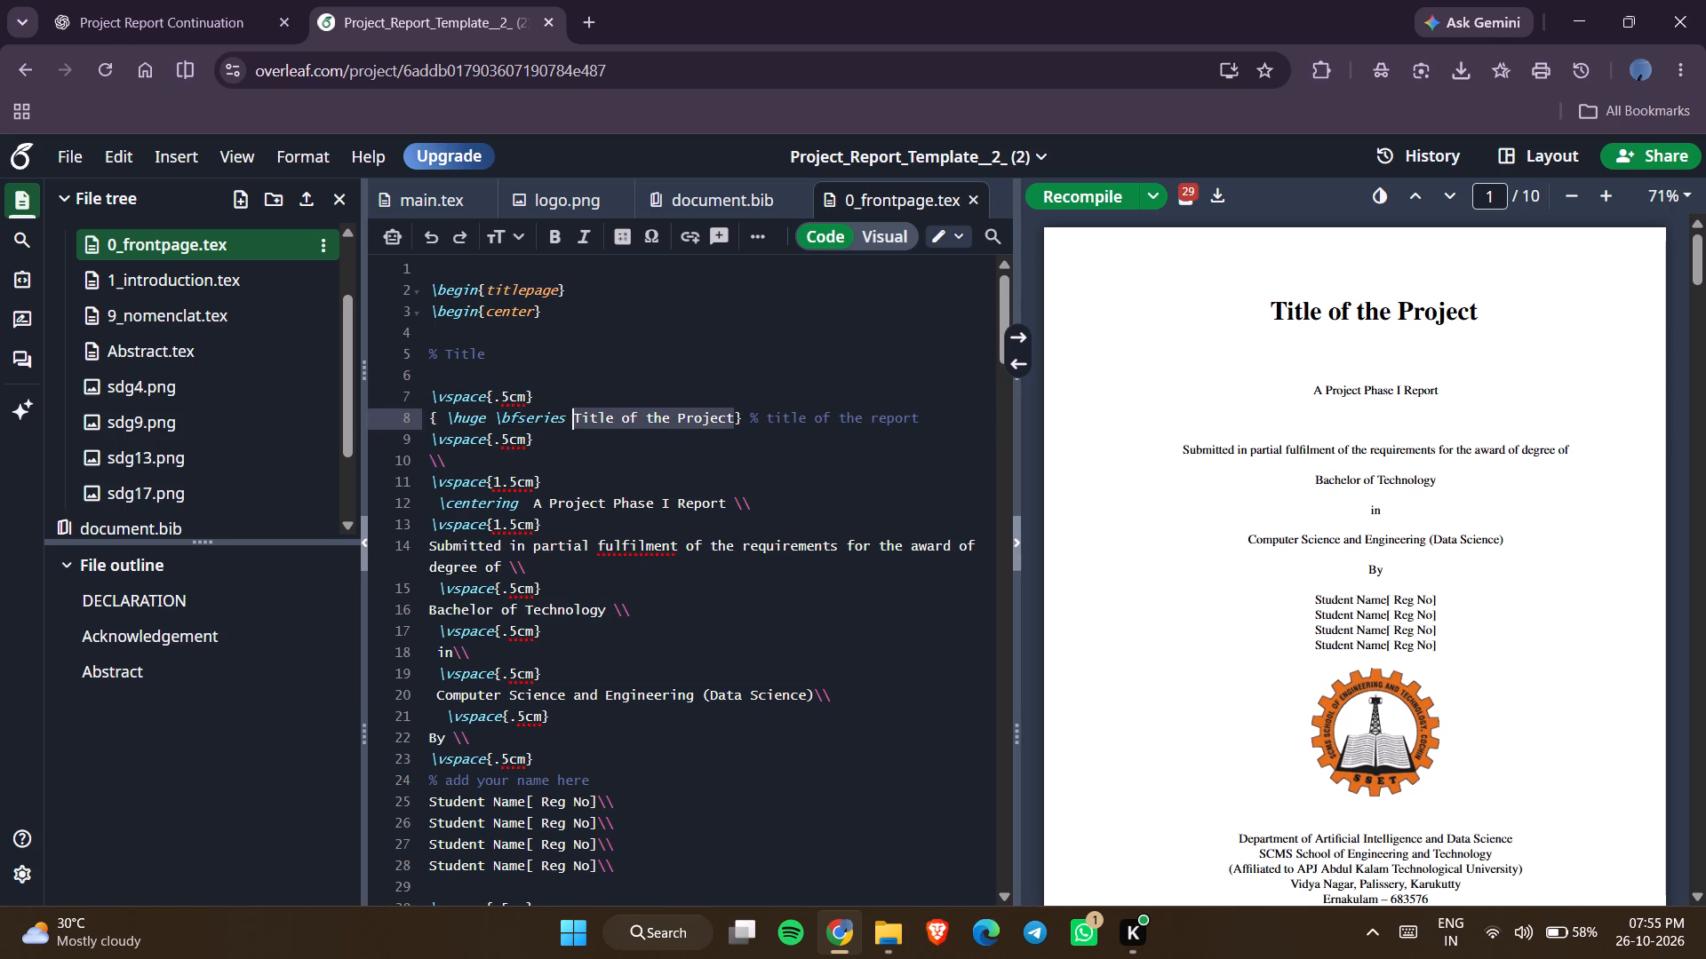
drag(576, 418, 577, 418)
key(ctrl+v)
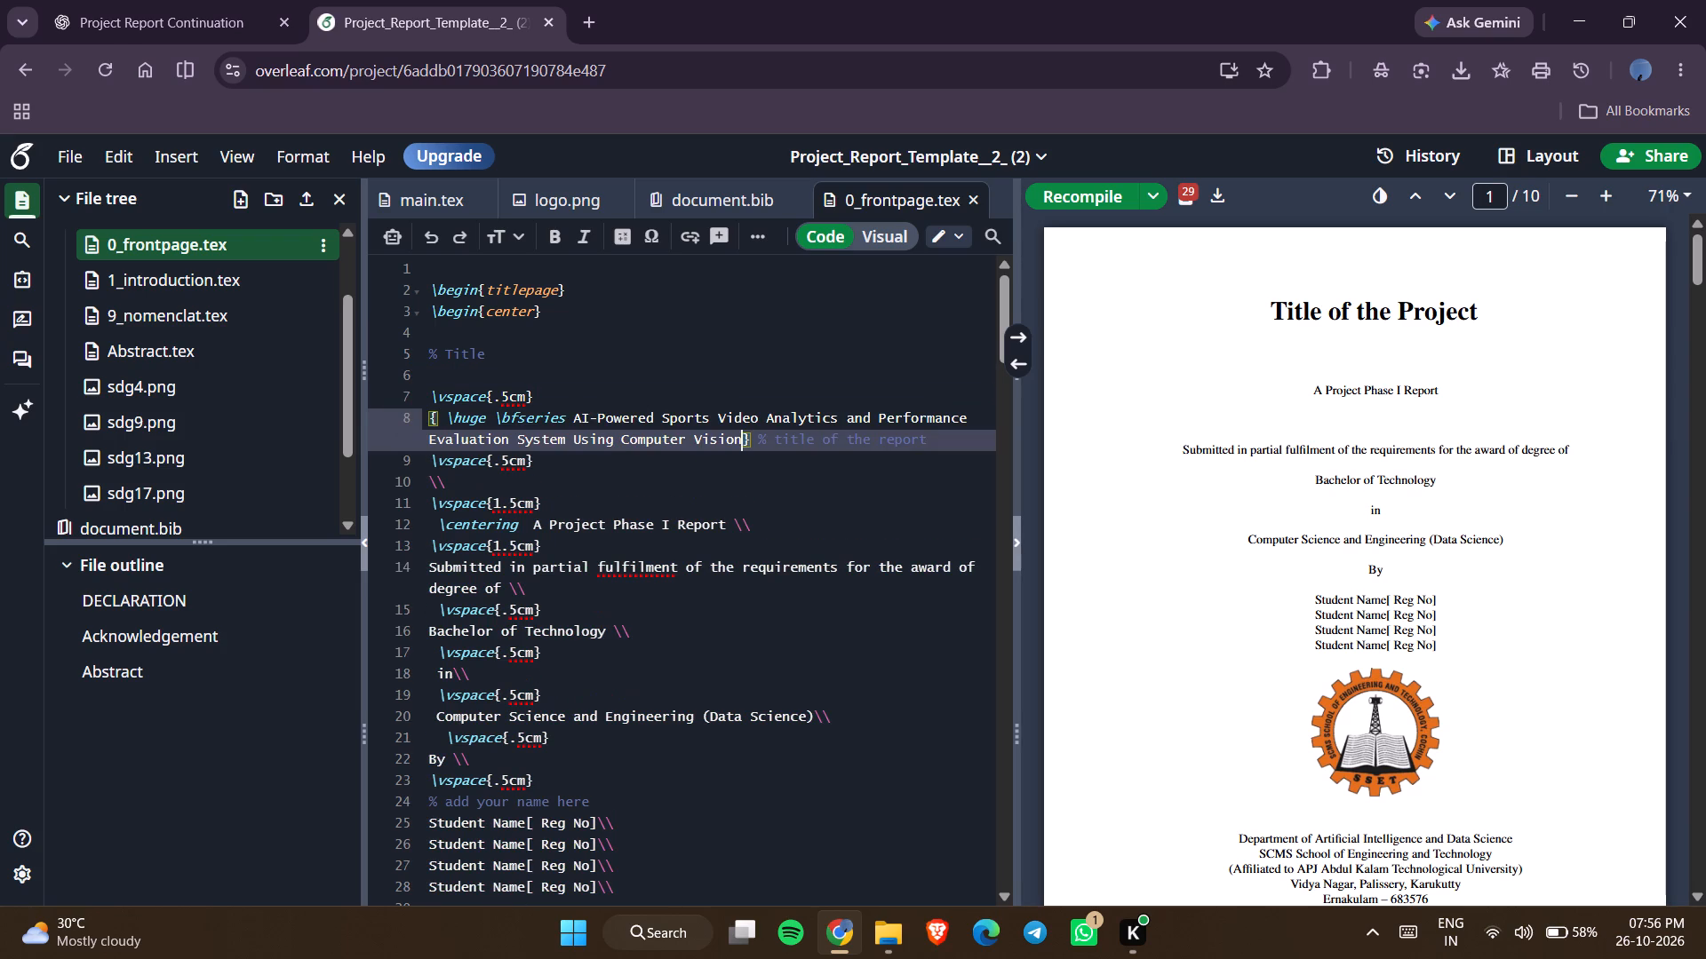
click(780, 503)
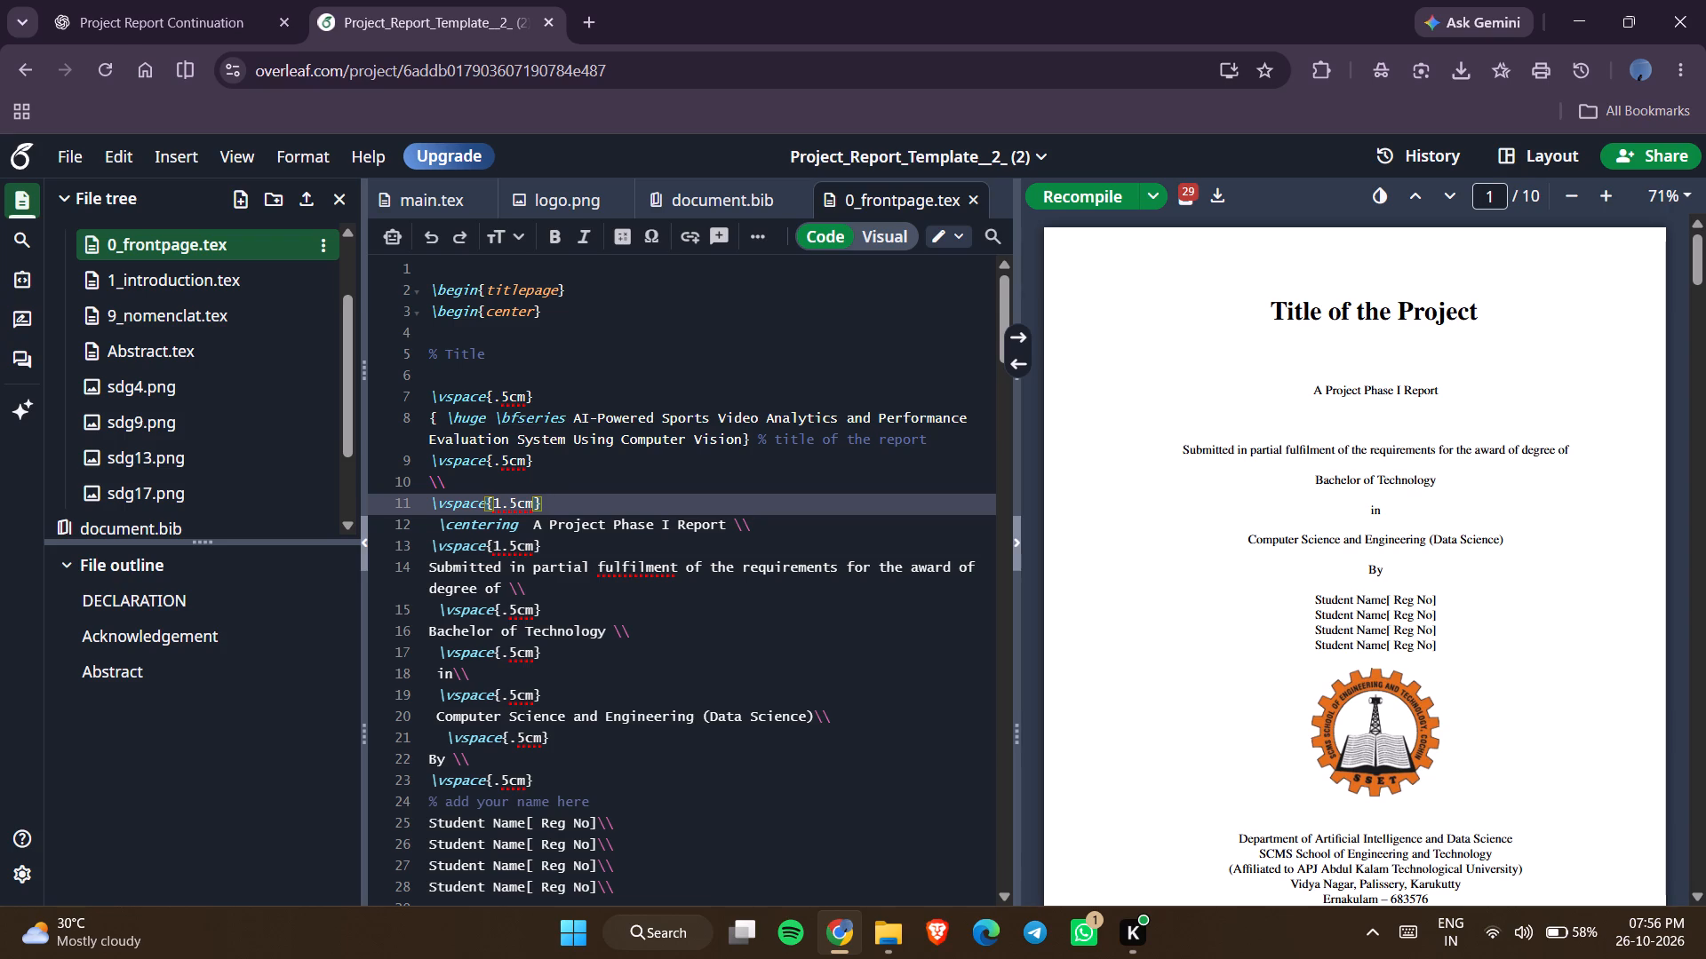
Open the proposal file "Project proposo;l.pdf" from the Seminar folder inside Projects on the Desktop.
scroll(780, 503, down, 3)
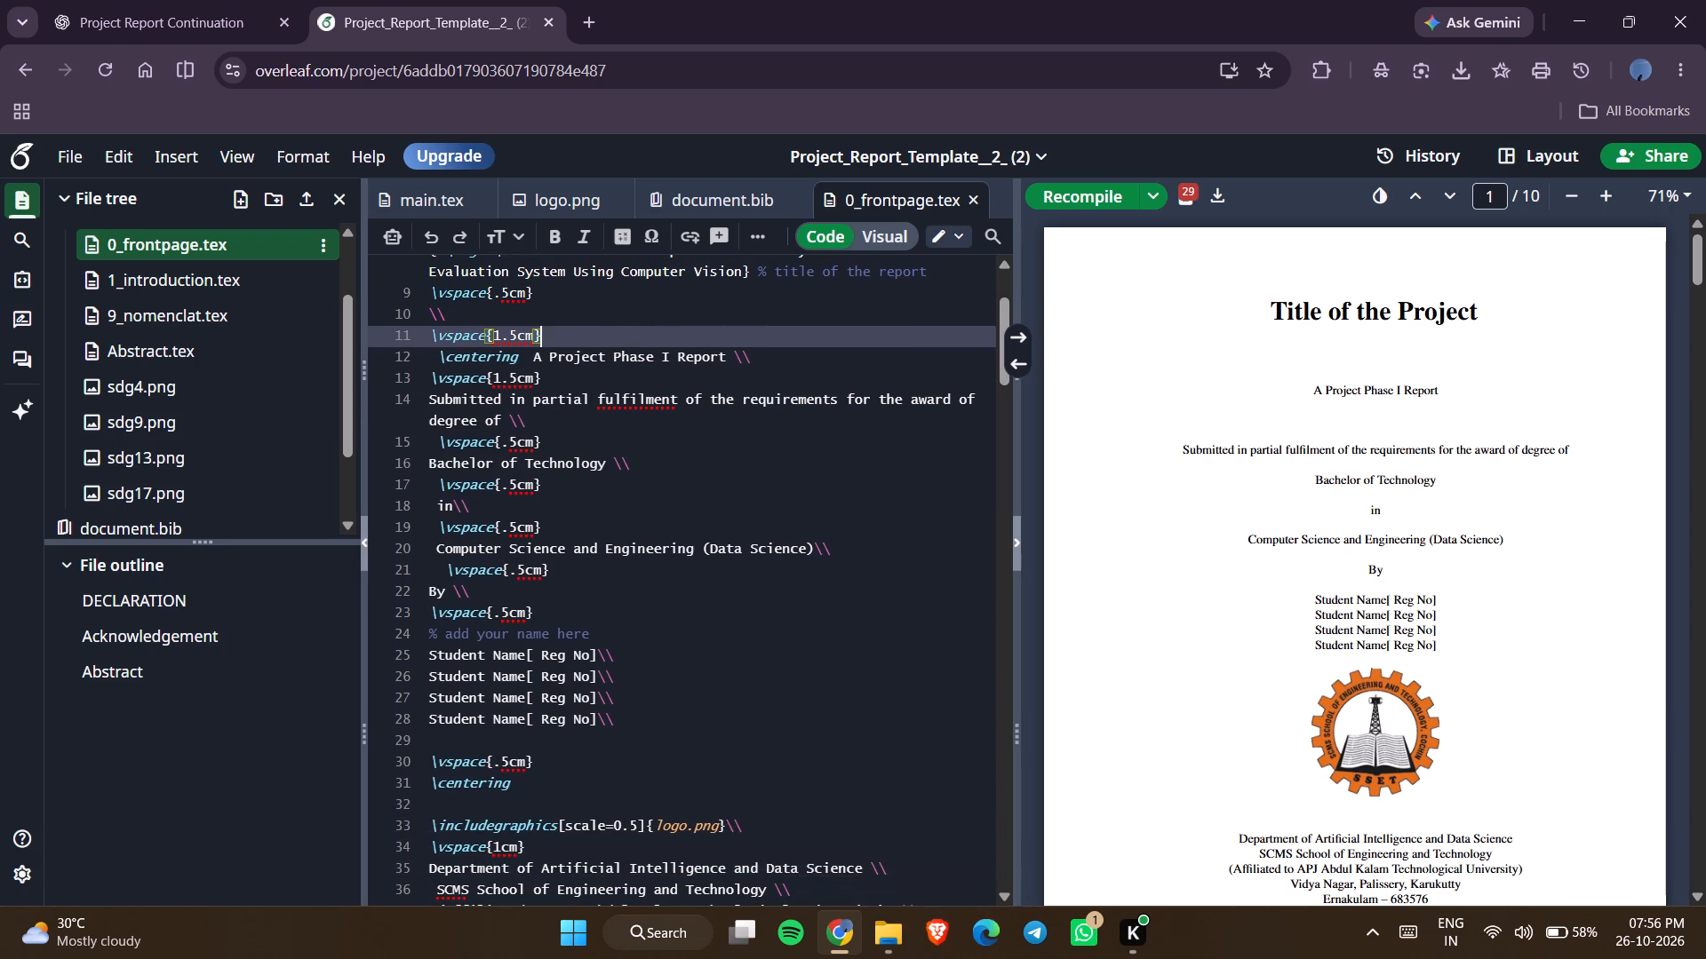
drag(523, 659, 428, 660)
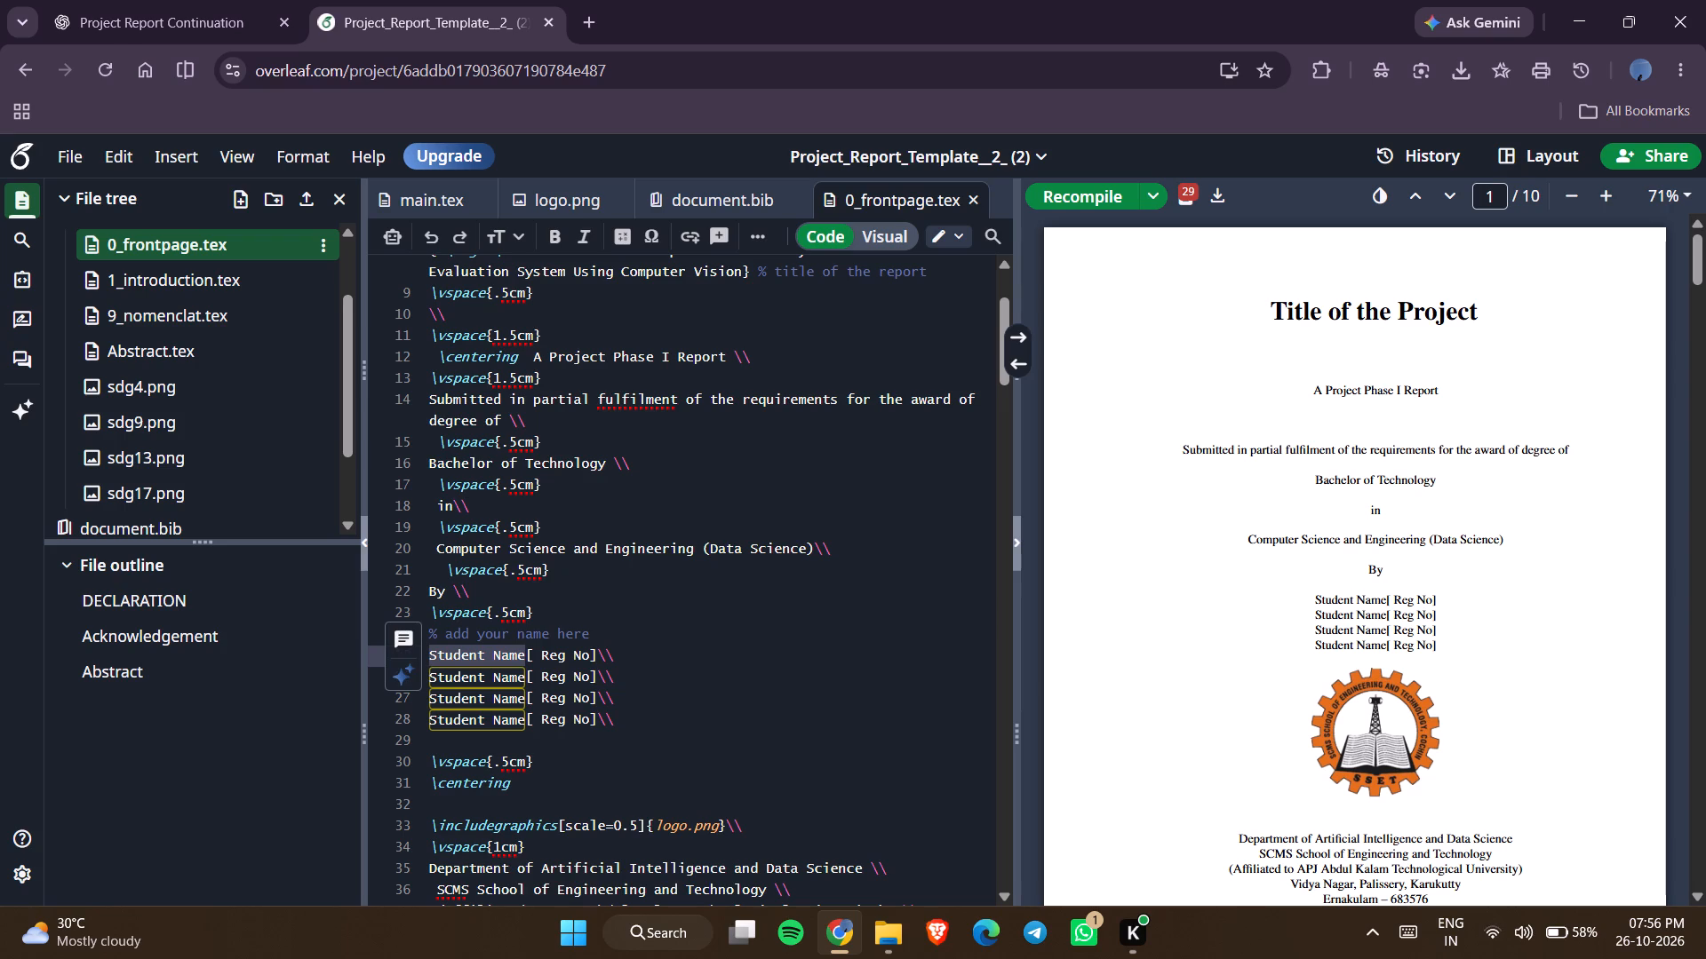
click(883, 917)
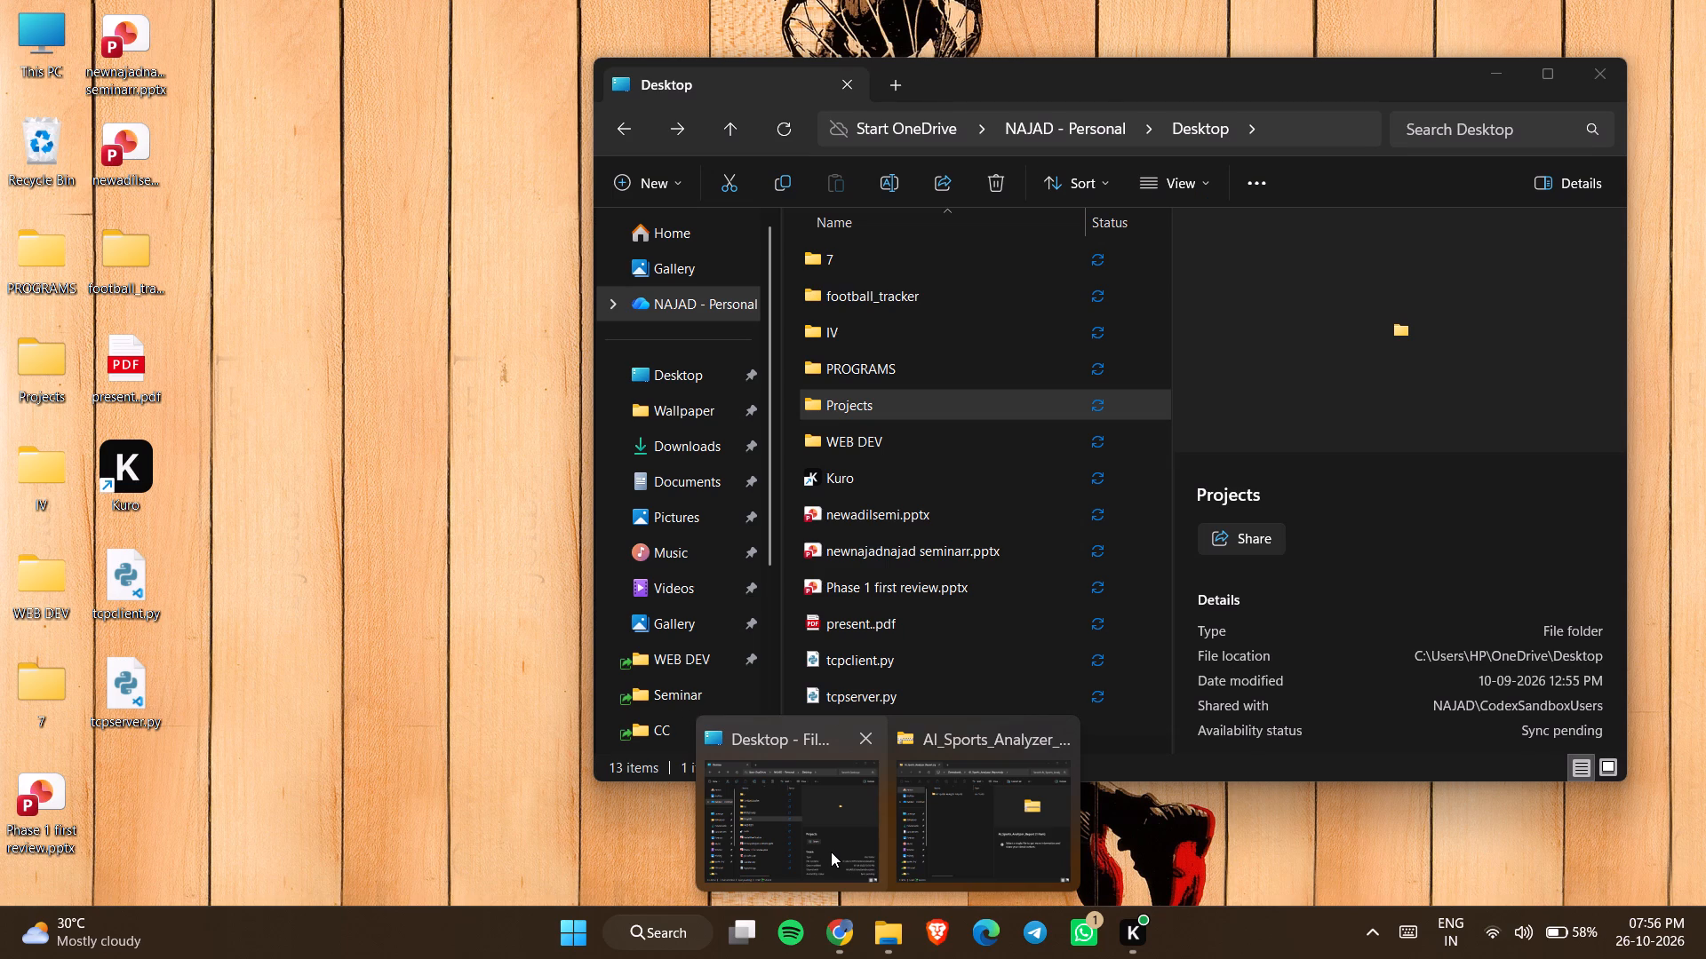
click(831, 852)
double_click(906, 408)
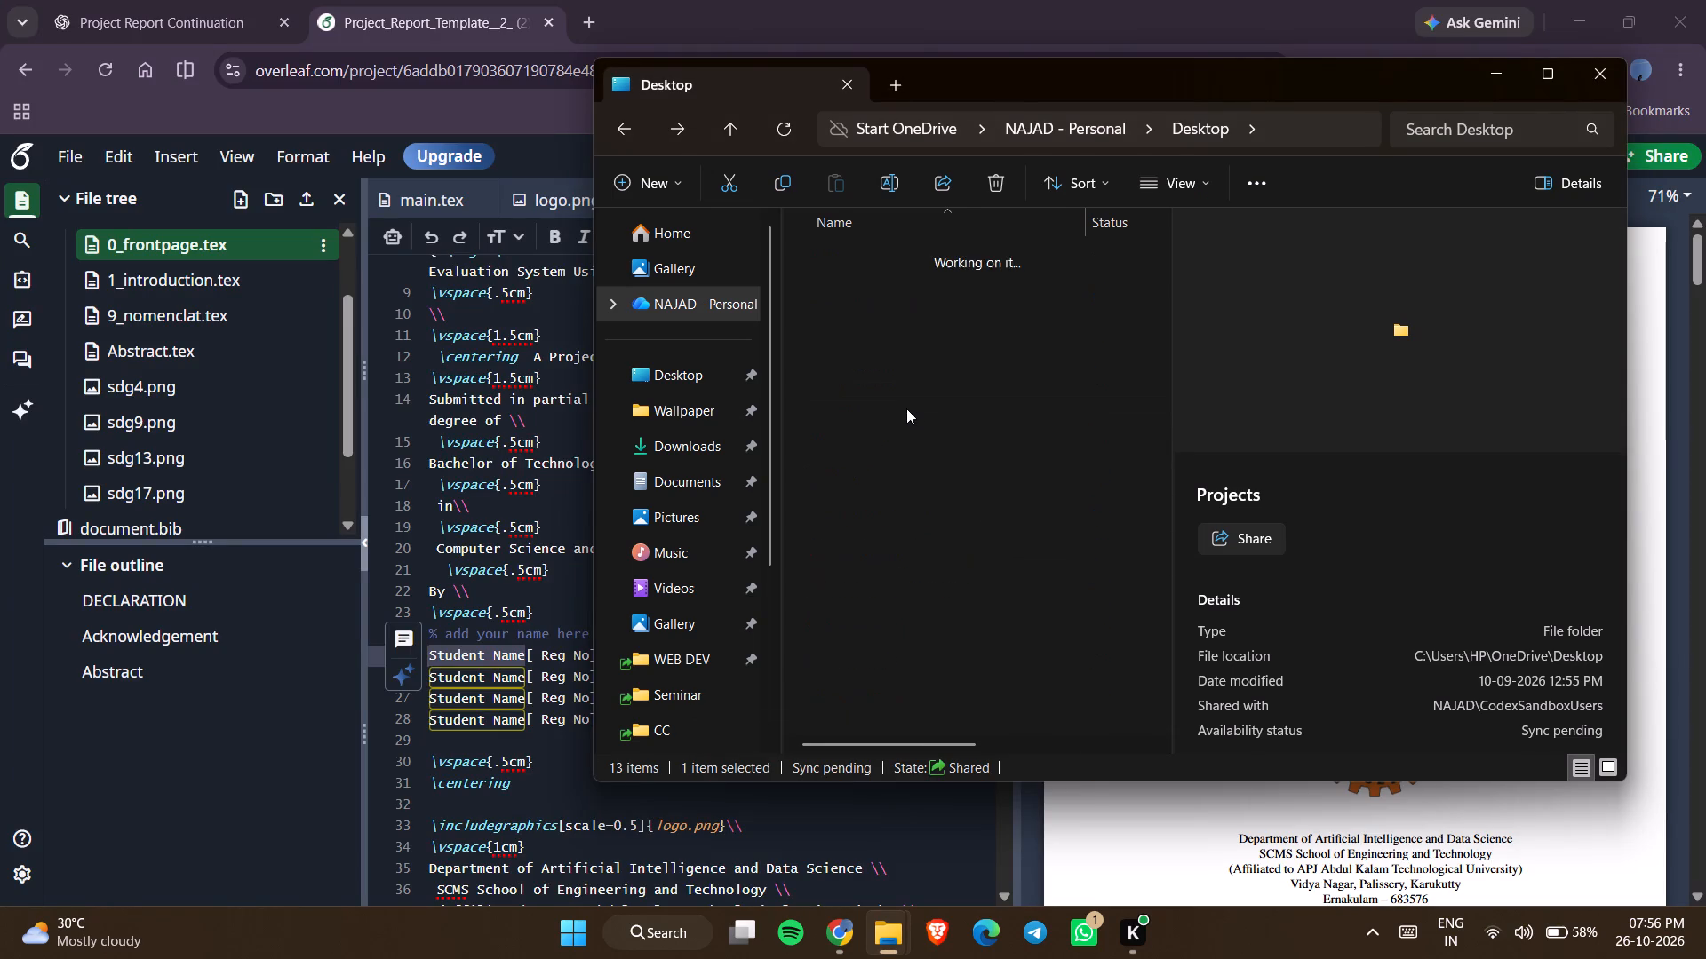
scroll(905, 575, down, 1)
double_click(887, 375)
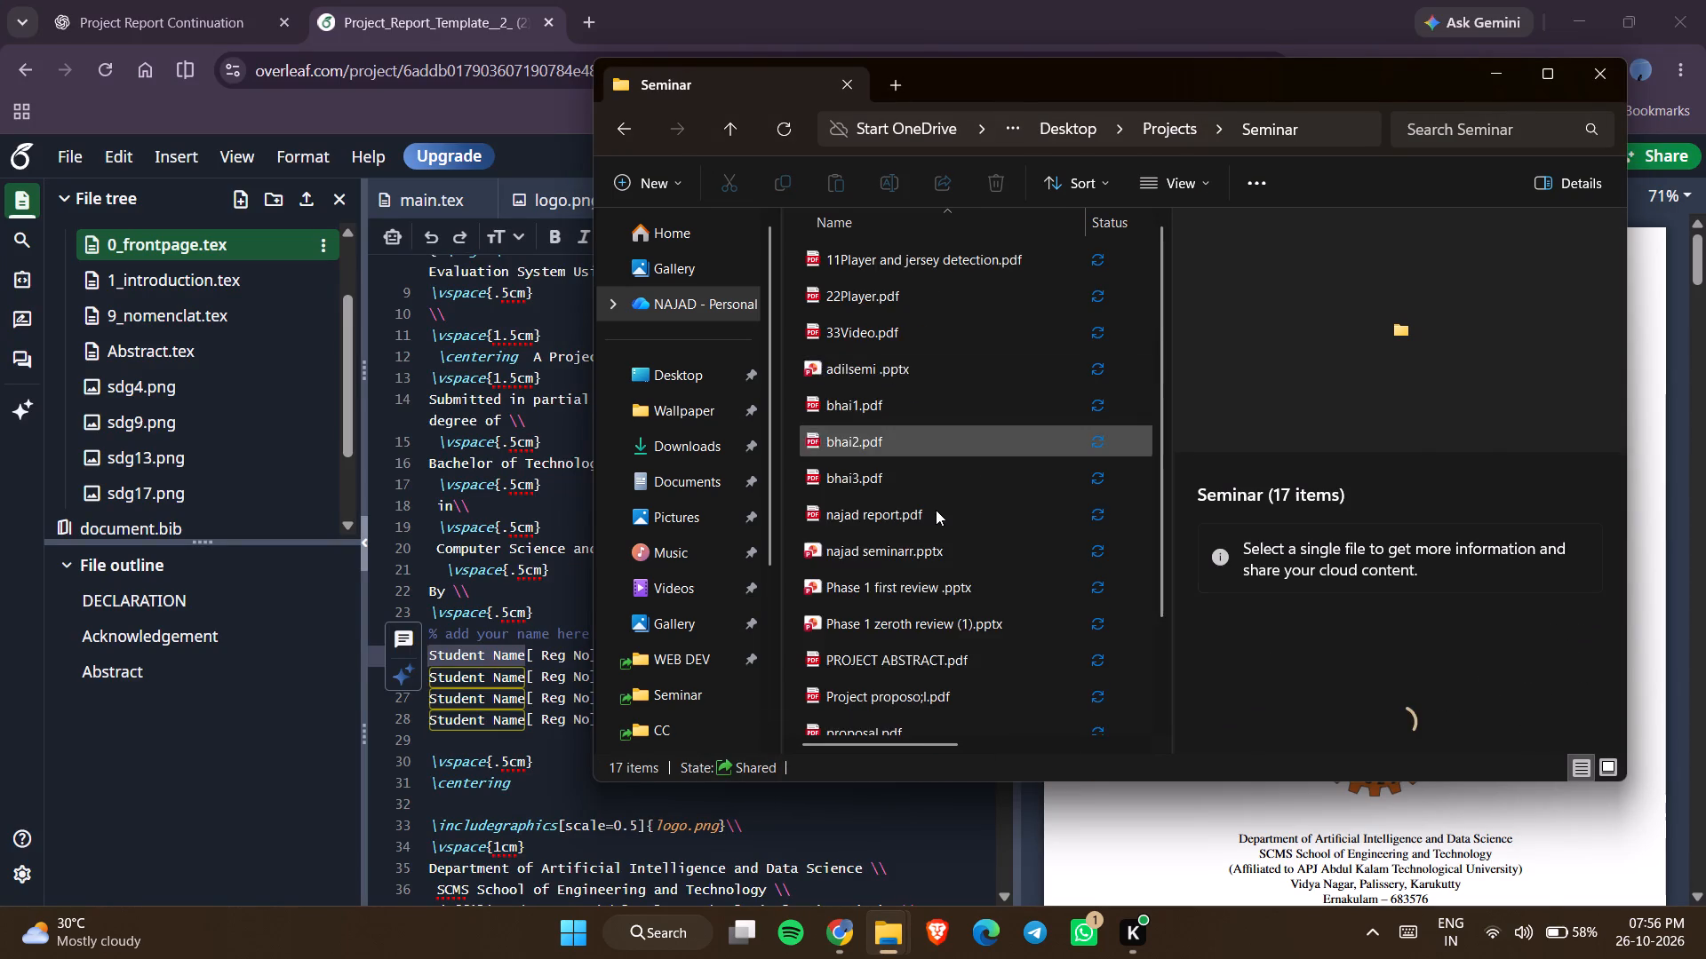
scroll(936, 510, down, 7)
double_click(881, 574)
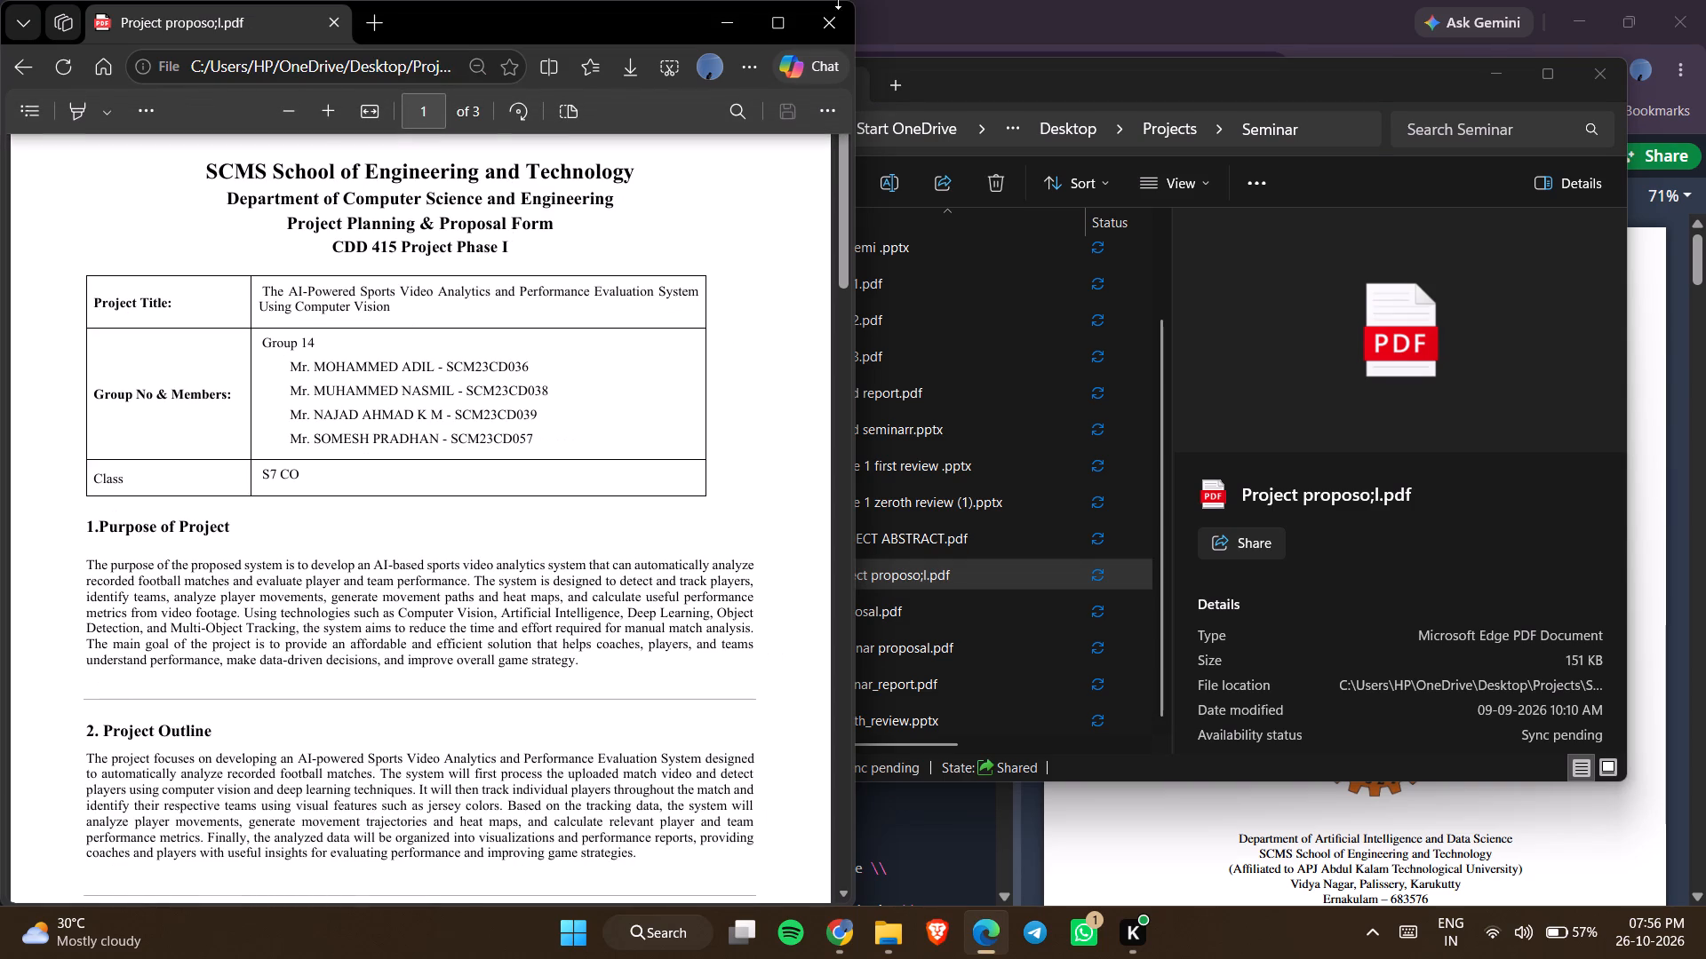
Arrange the proposal PDF side by side with the Overleaf window.
drag(568, 21, 1705, 130)
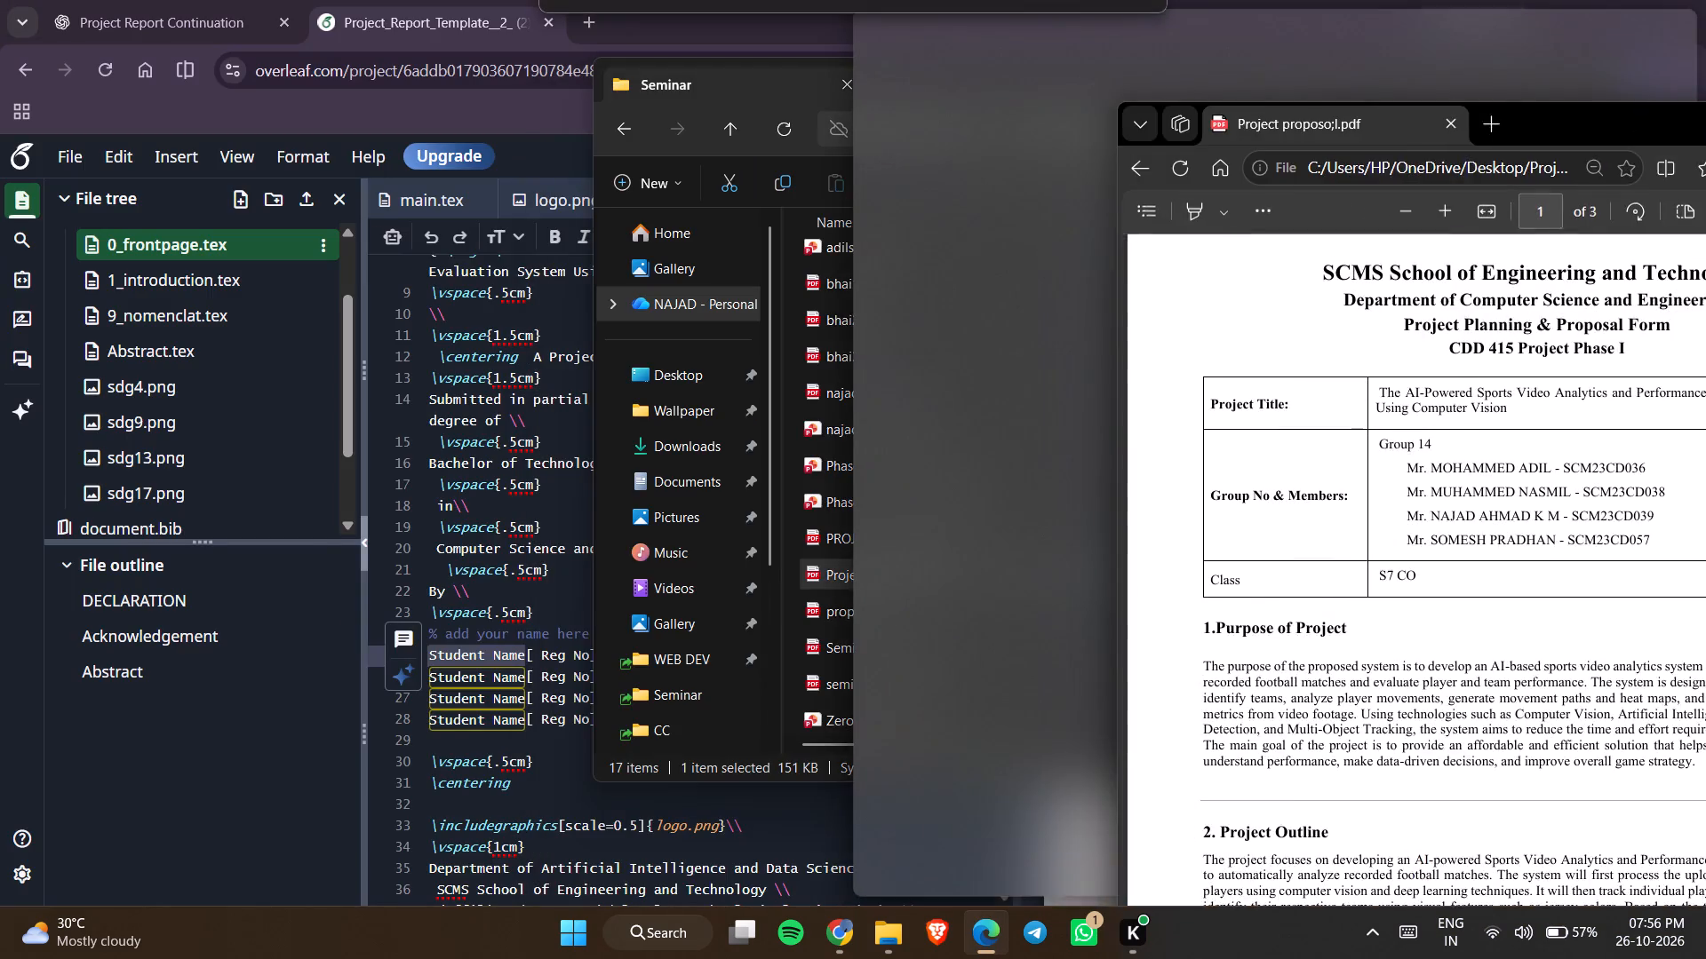
drag(1705, 130, 1701, 130)
click(485, 346)
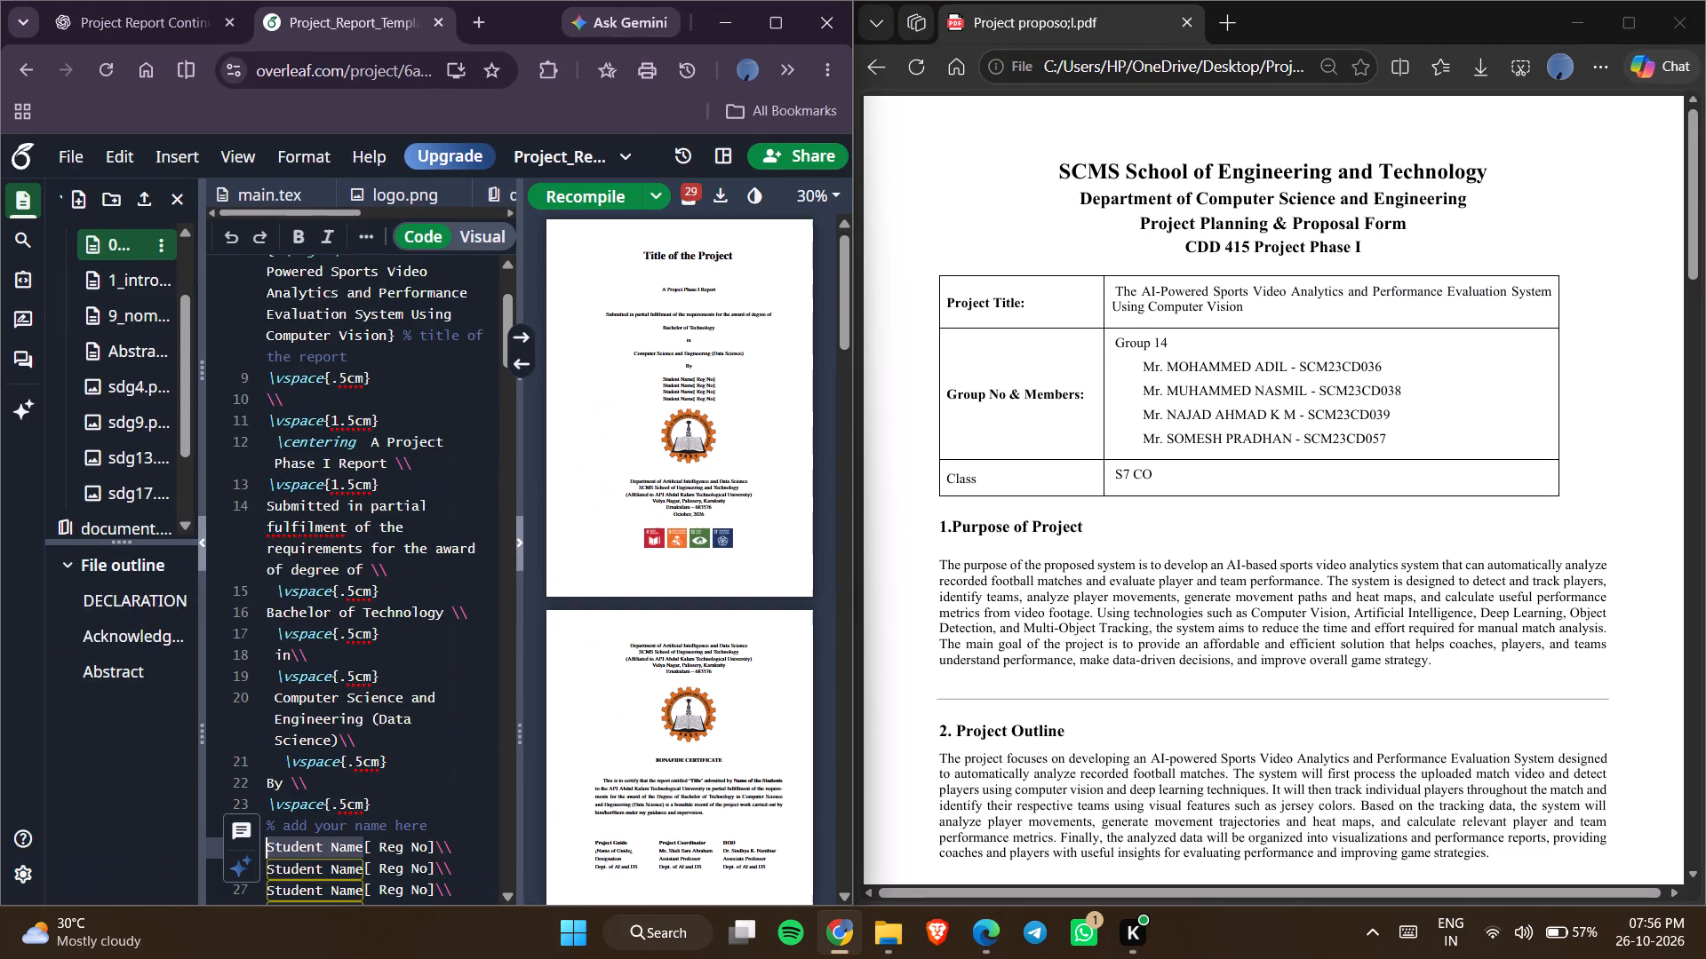
In 0_frontpage.tex, replace the first "Student Name" placeholder with the first group member's name from the proposal.
scroll(376, 728, down, 2)
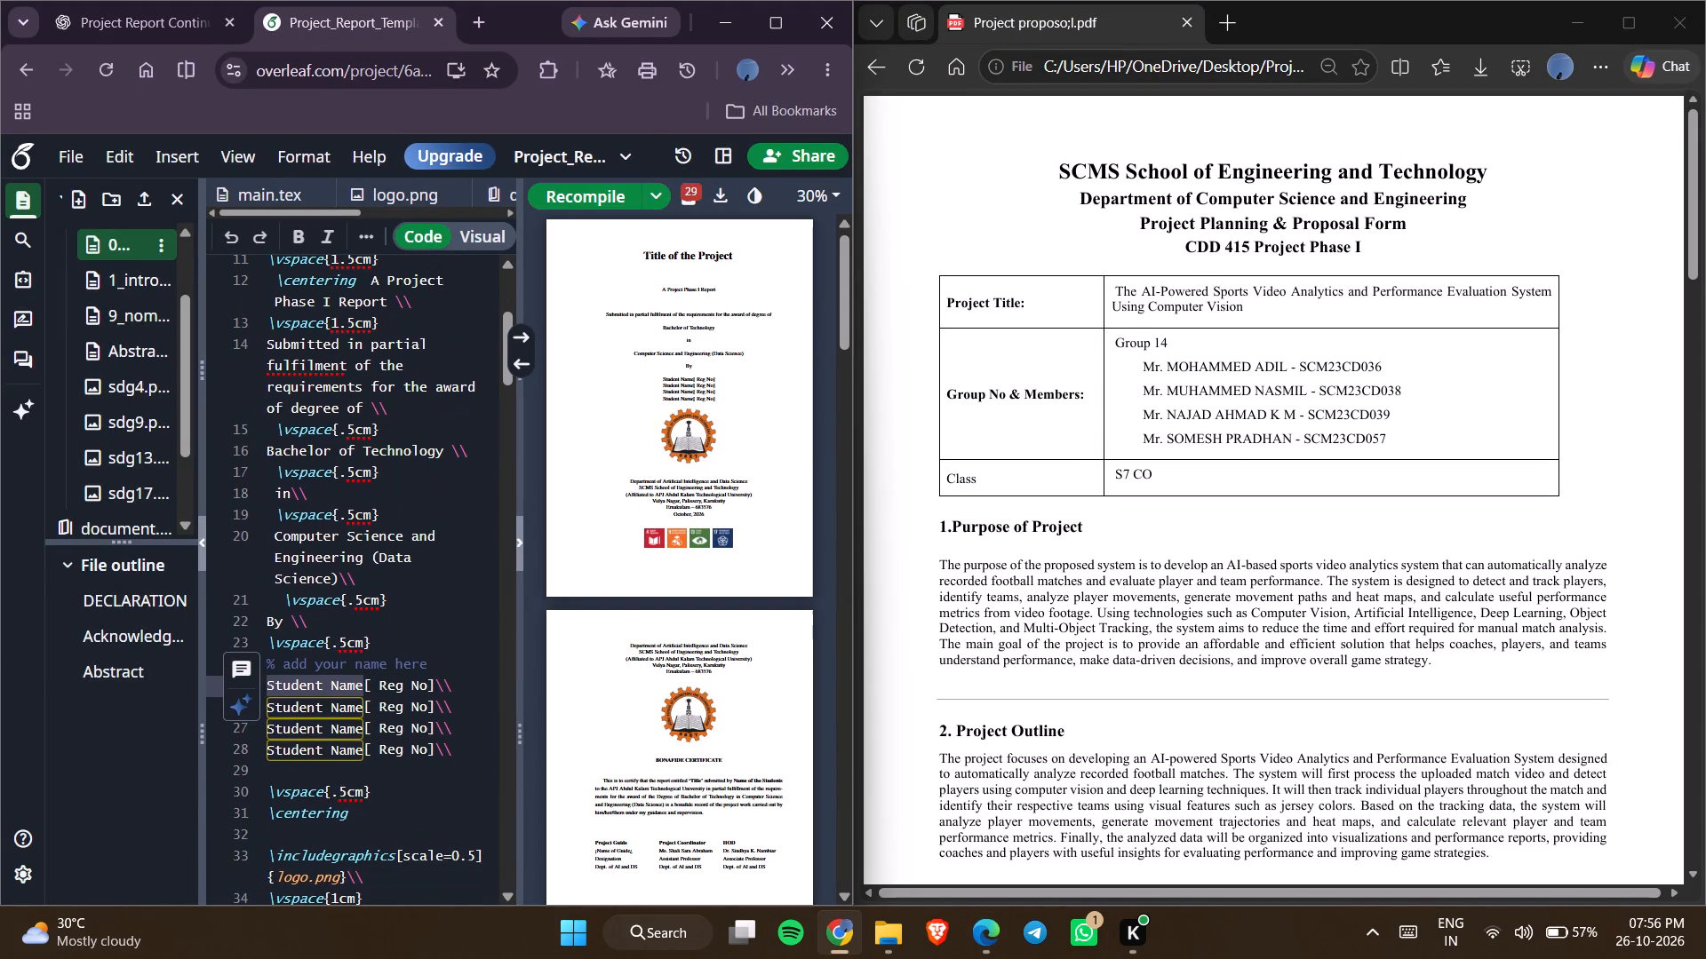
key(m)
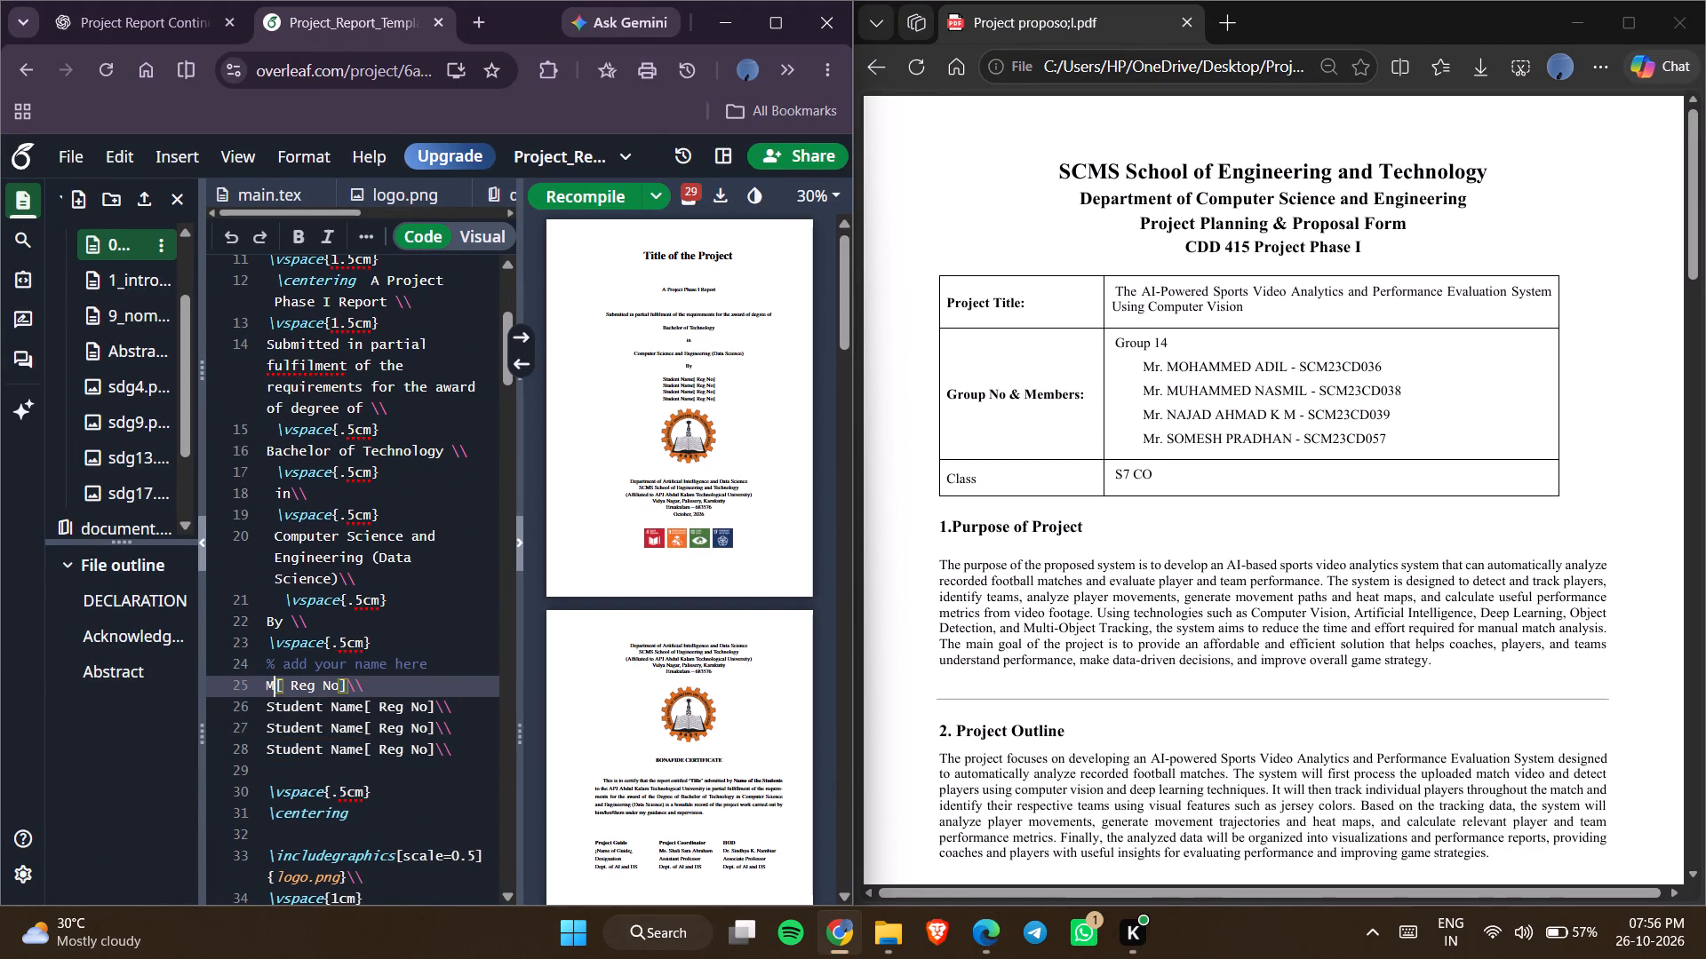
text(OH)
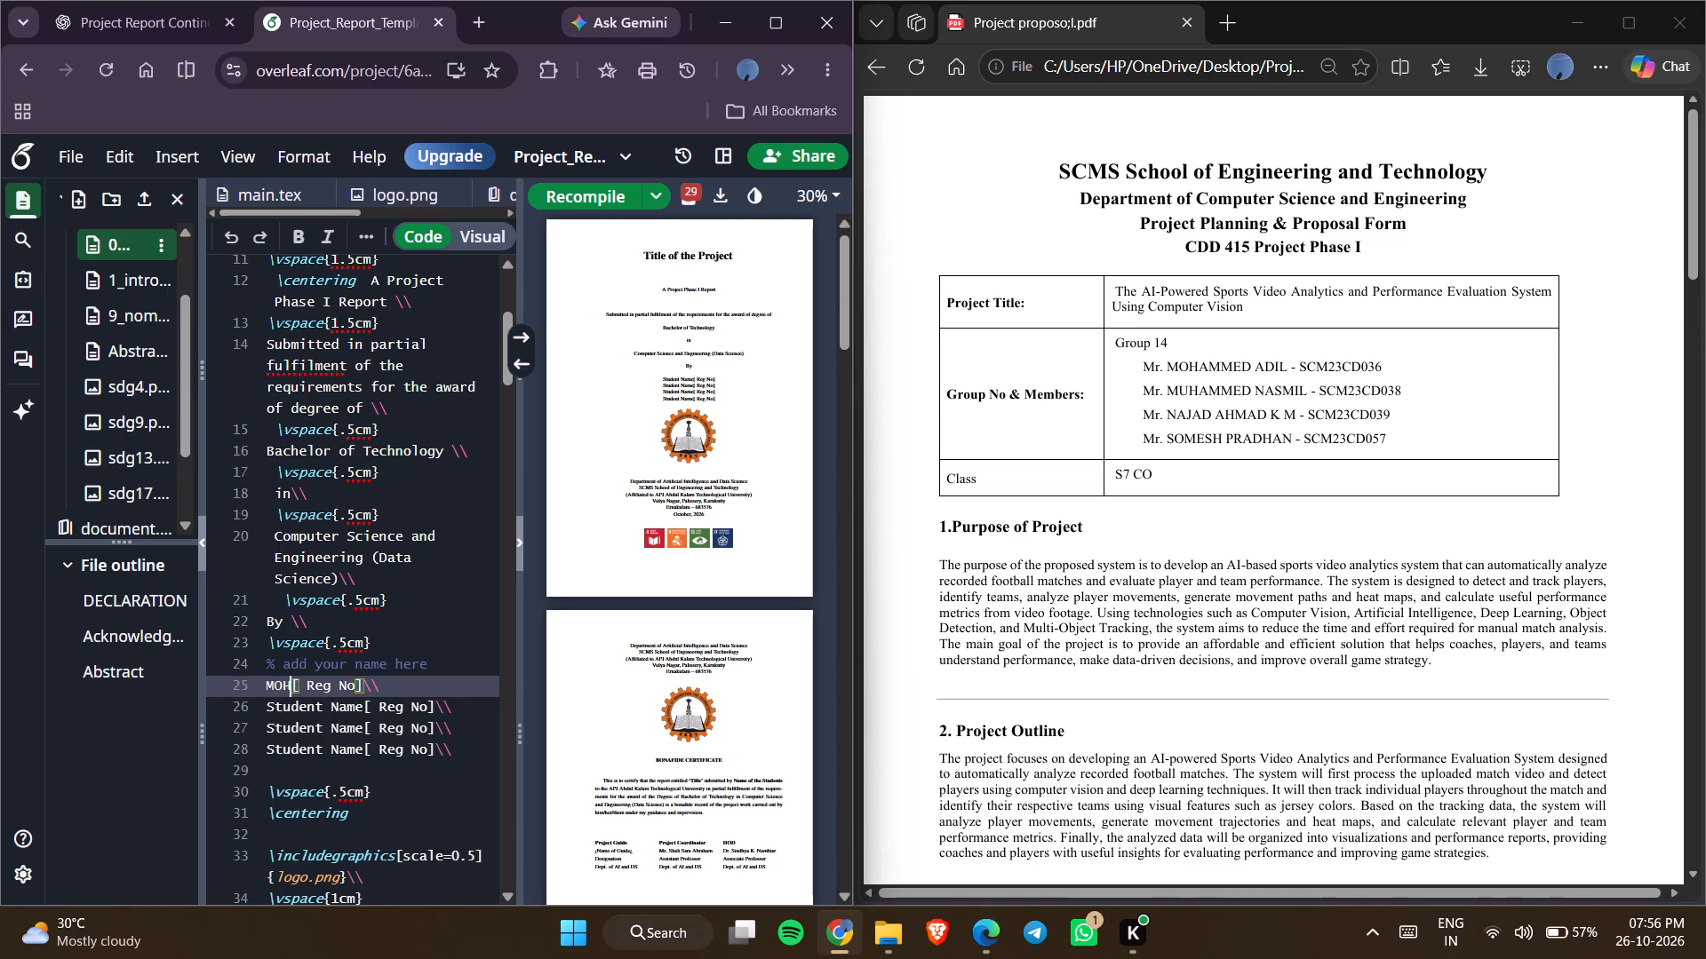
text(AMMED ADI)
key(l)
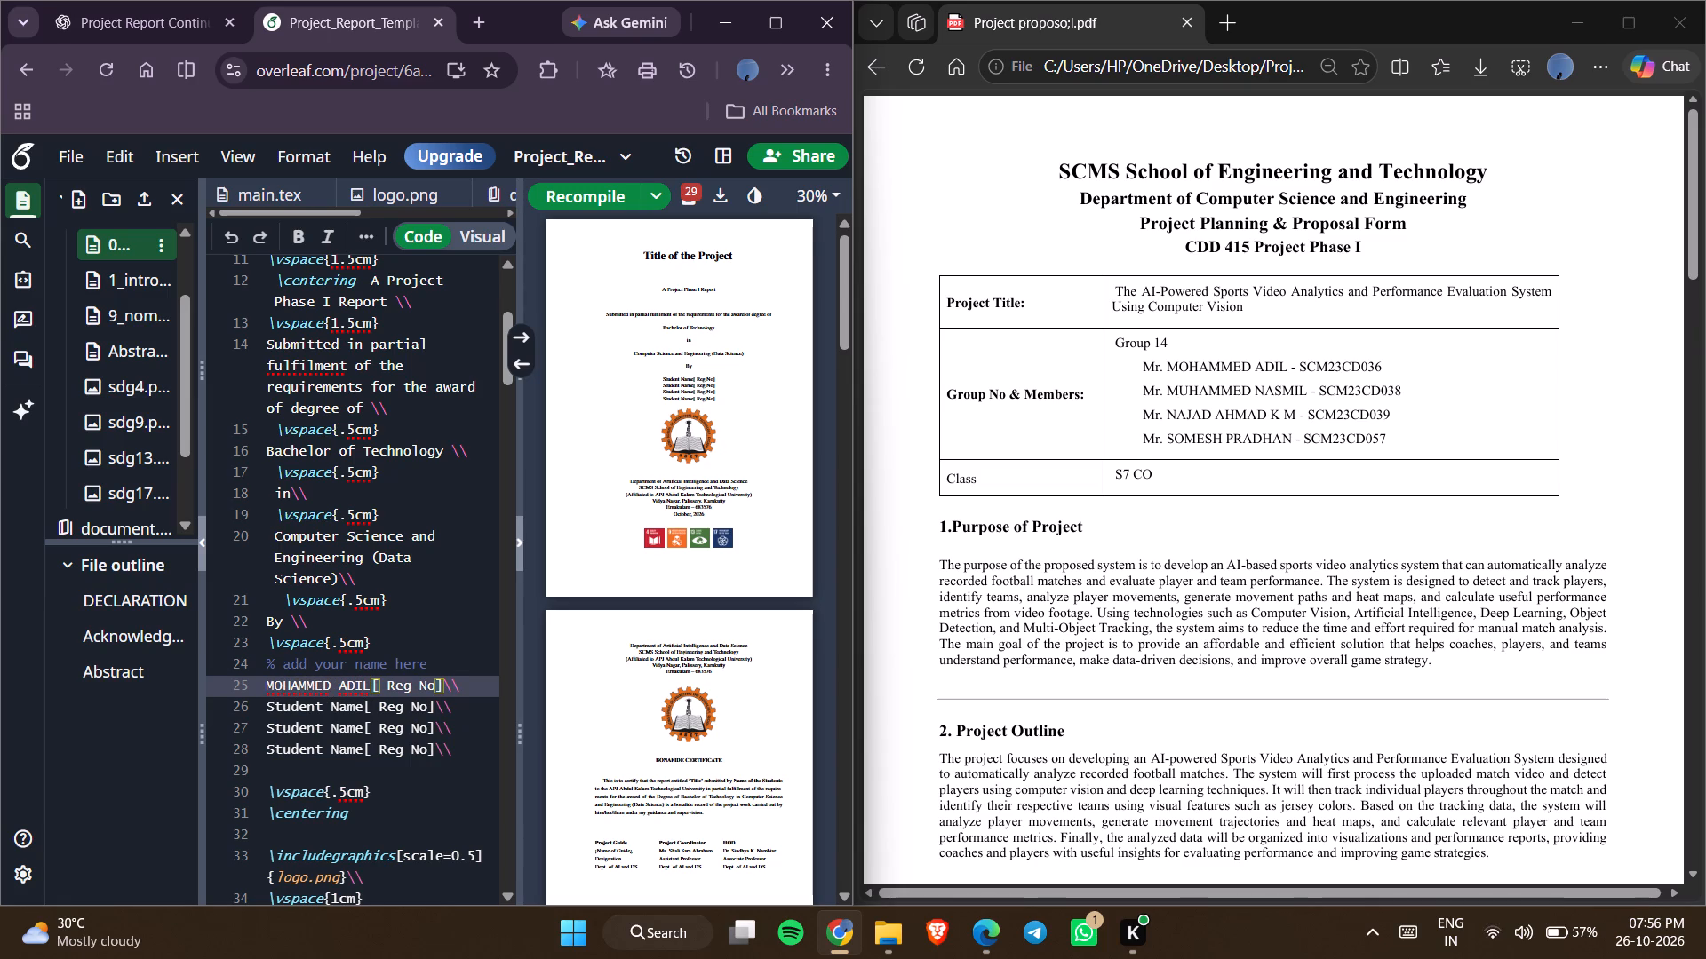
Replace the "Reg No" placeholder on the first student line with the register number listed for the third member in the proposal.
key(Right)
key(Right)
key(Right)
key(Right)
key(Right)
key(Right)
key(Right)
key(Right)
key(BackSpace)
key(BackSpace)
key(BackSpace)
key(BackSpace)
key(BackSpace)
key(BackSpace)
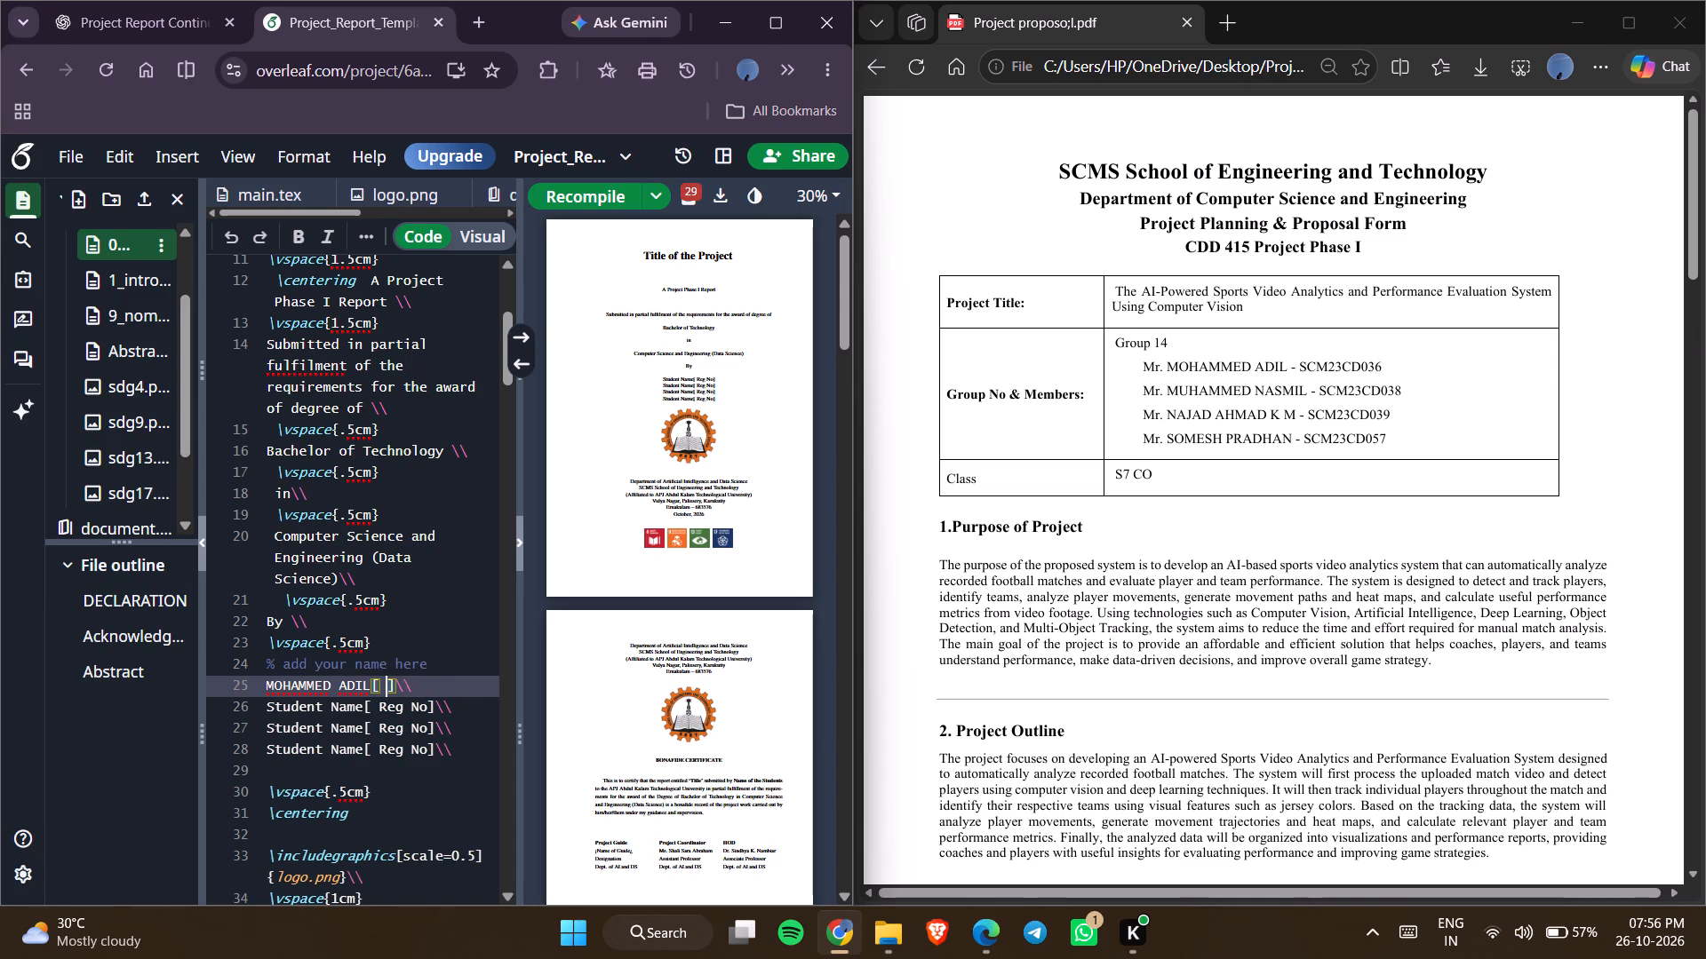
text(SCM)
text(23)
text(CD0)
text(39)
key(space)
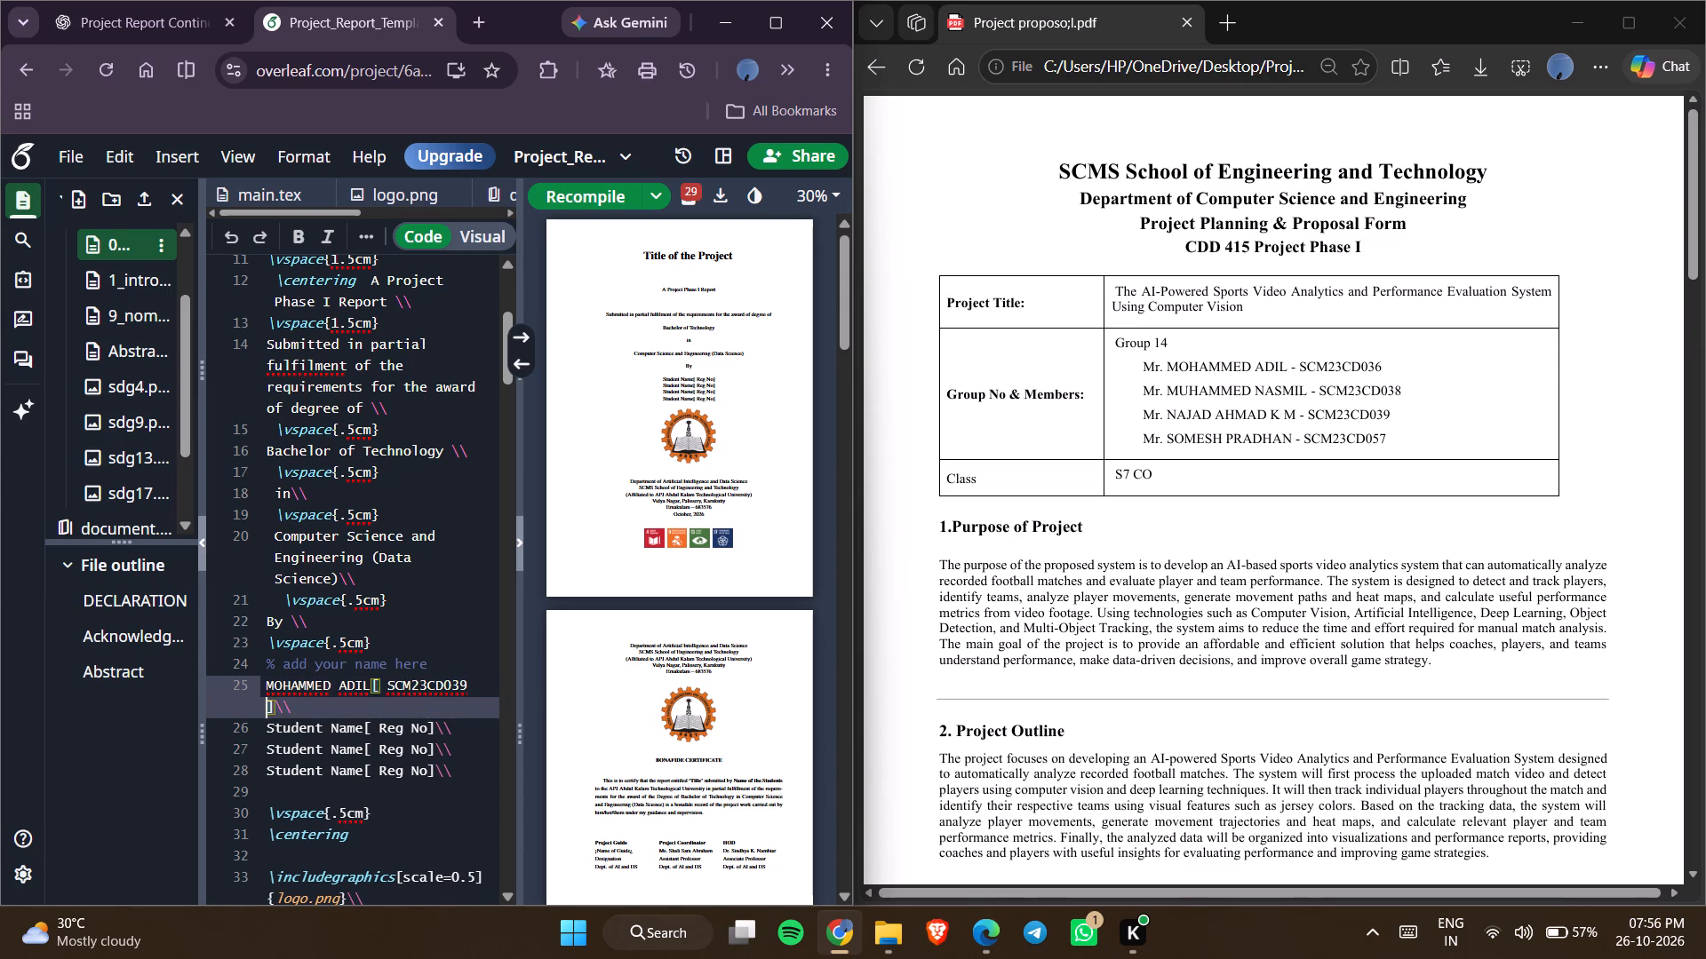
Replace the whole second "Student Name[ Reg No]" placeholder with the second group member's name, keeping the line-break code.
drag(265, 739, 341, 735)
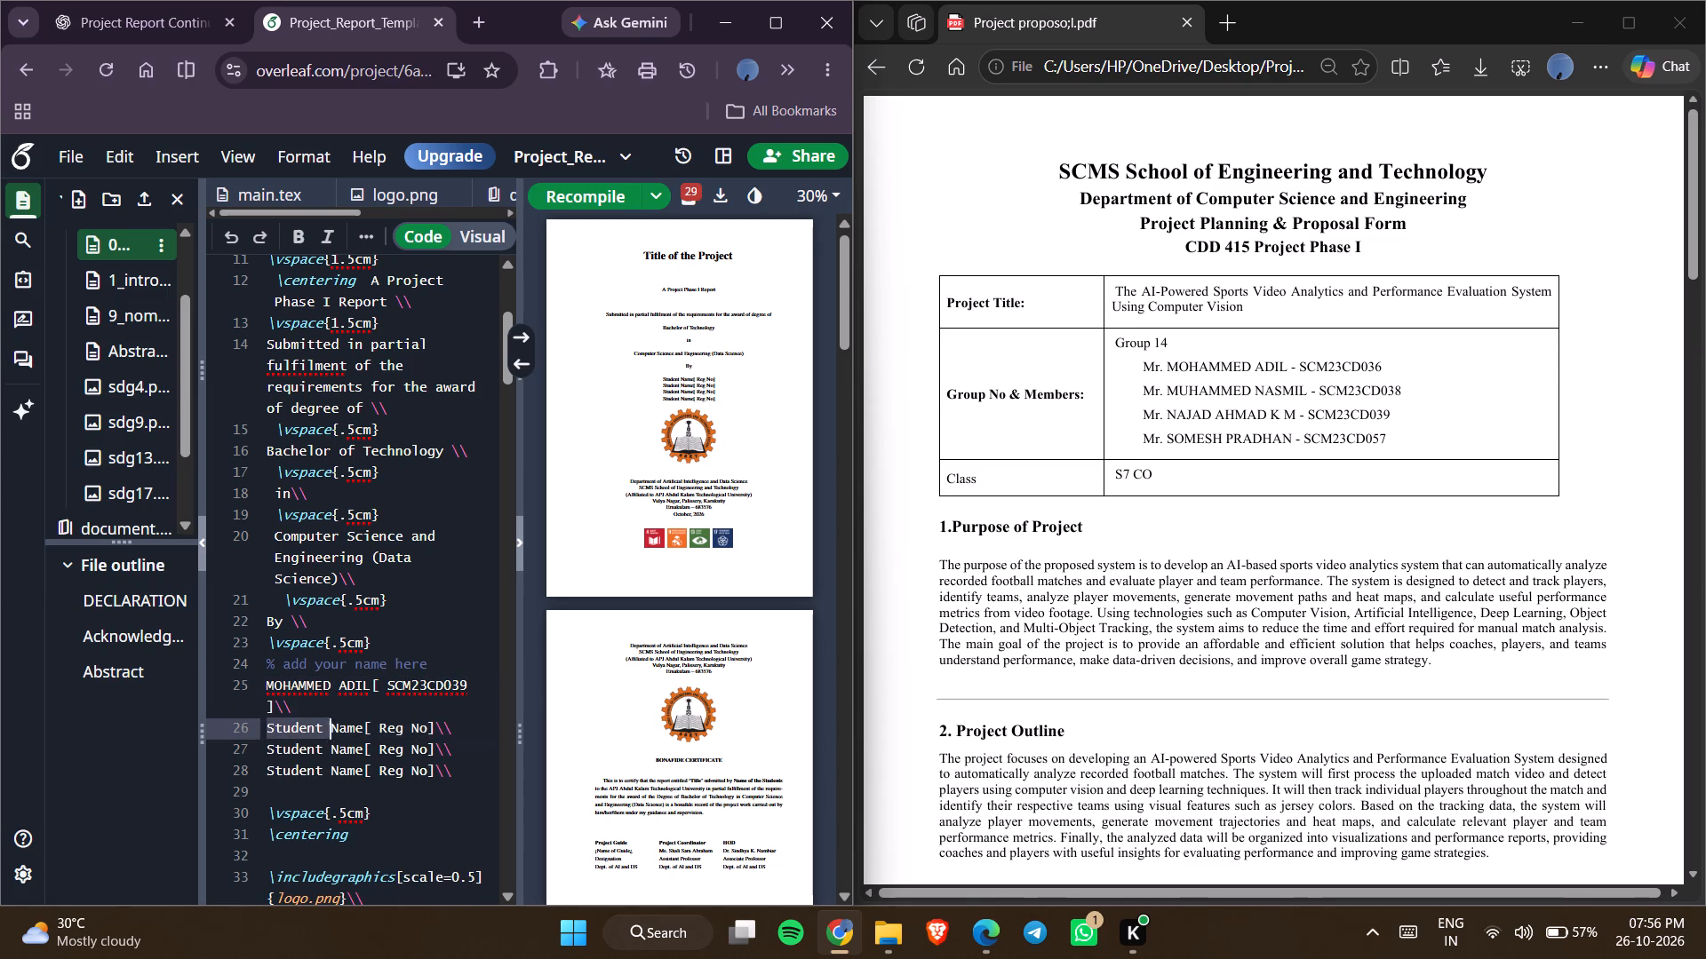
drag(341, 735, 437, 733)
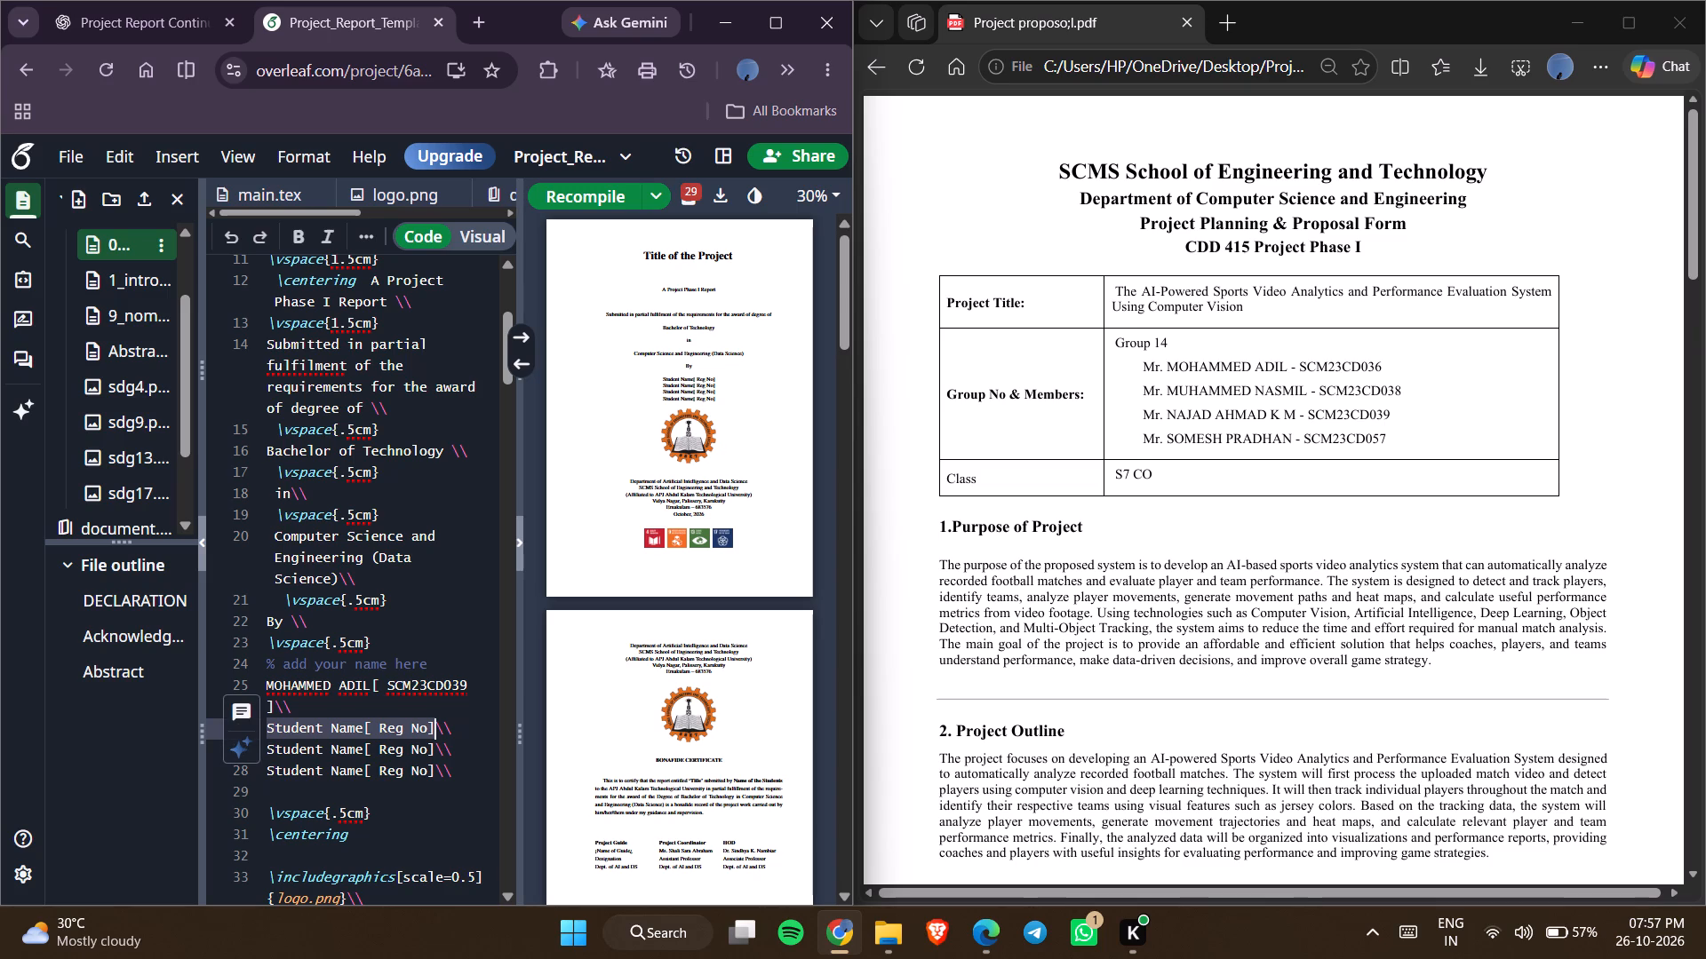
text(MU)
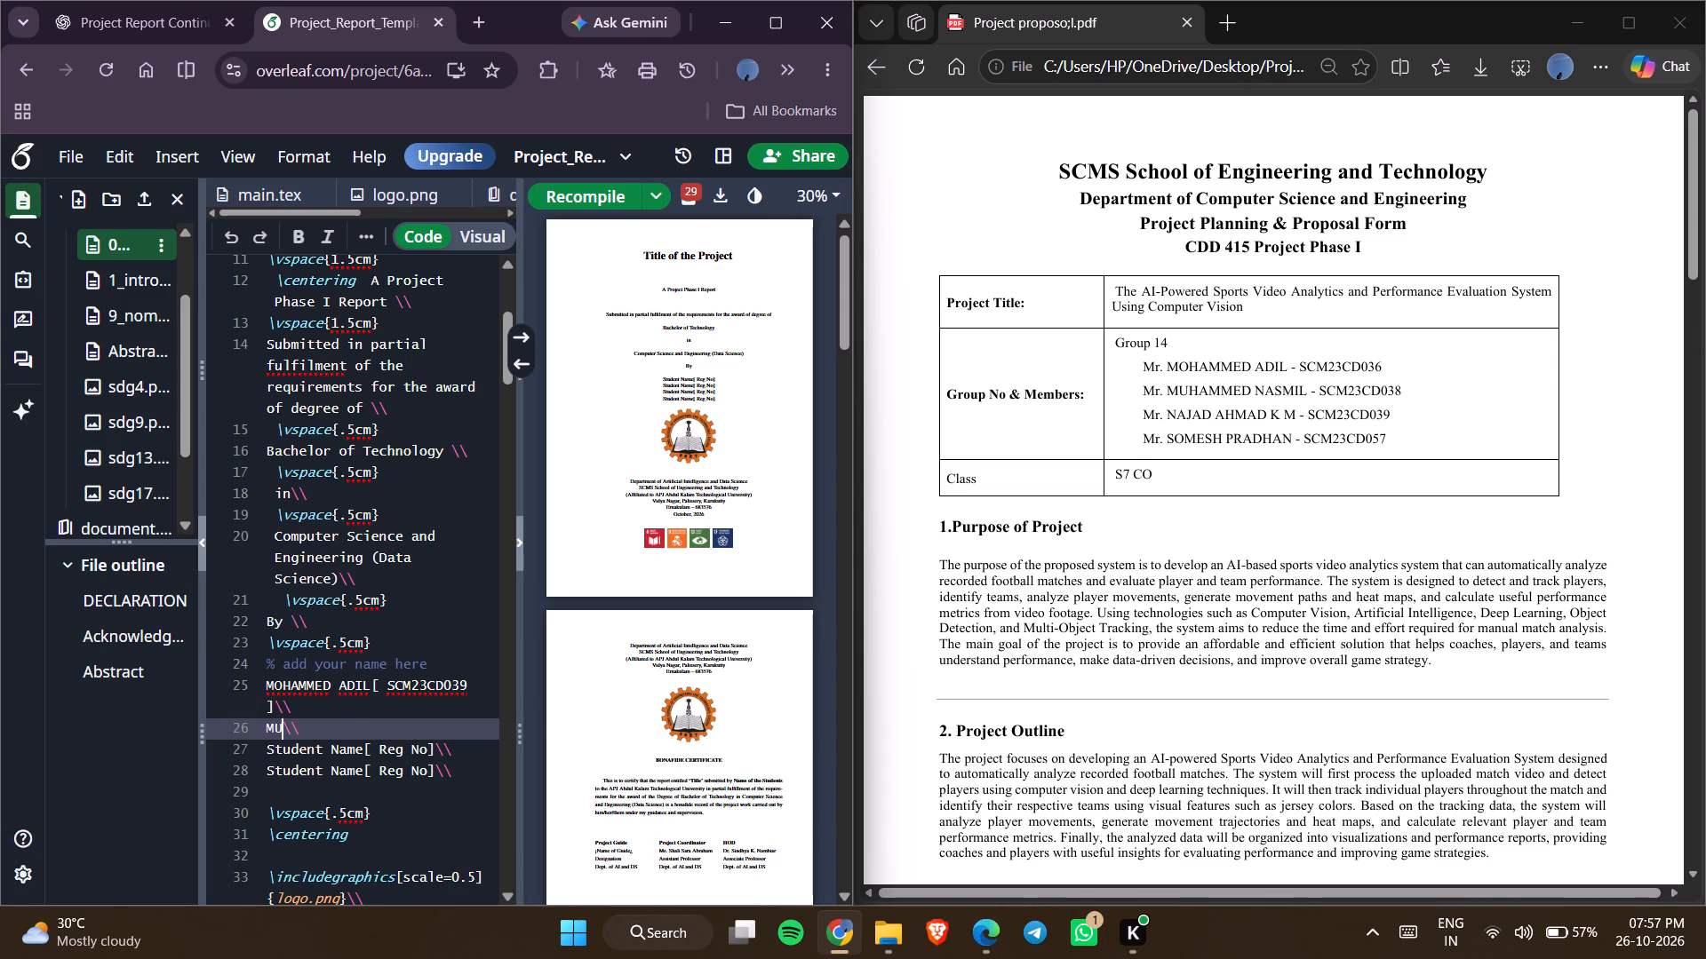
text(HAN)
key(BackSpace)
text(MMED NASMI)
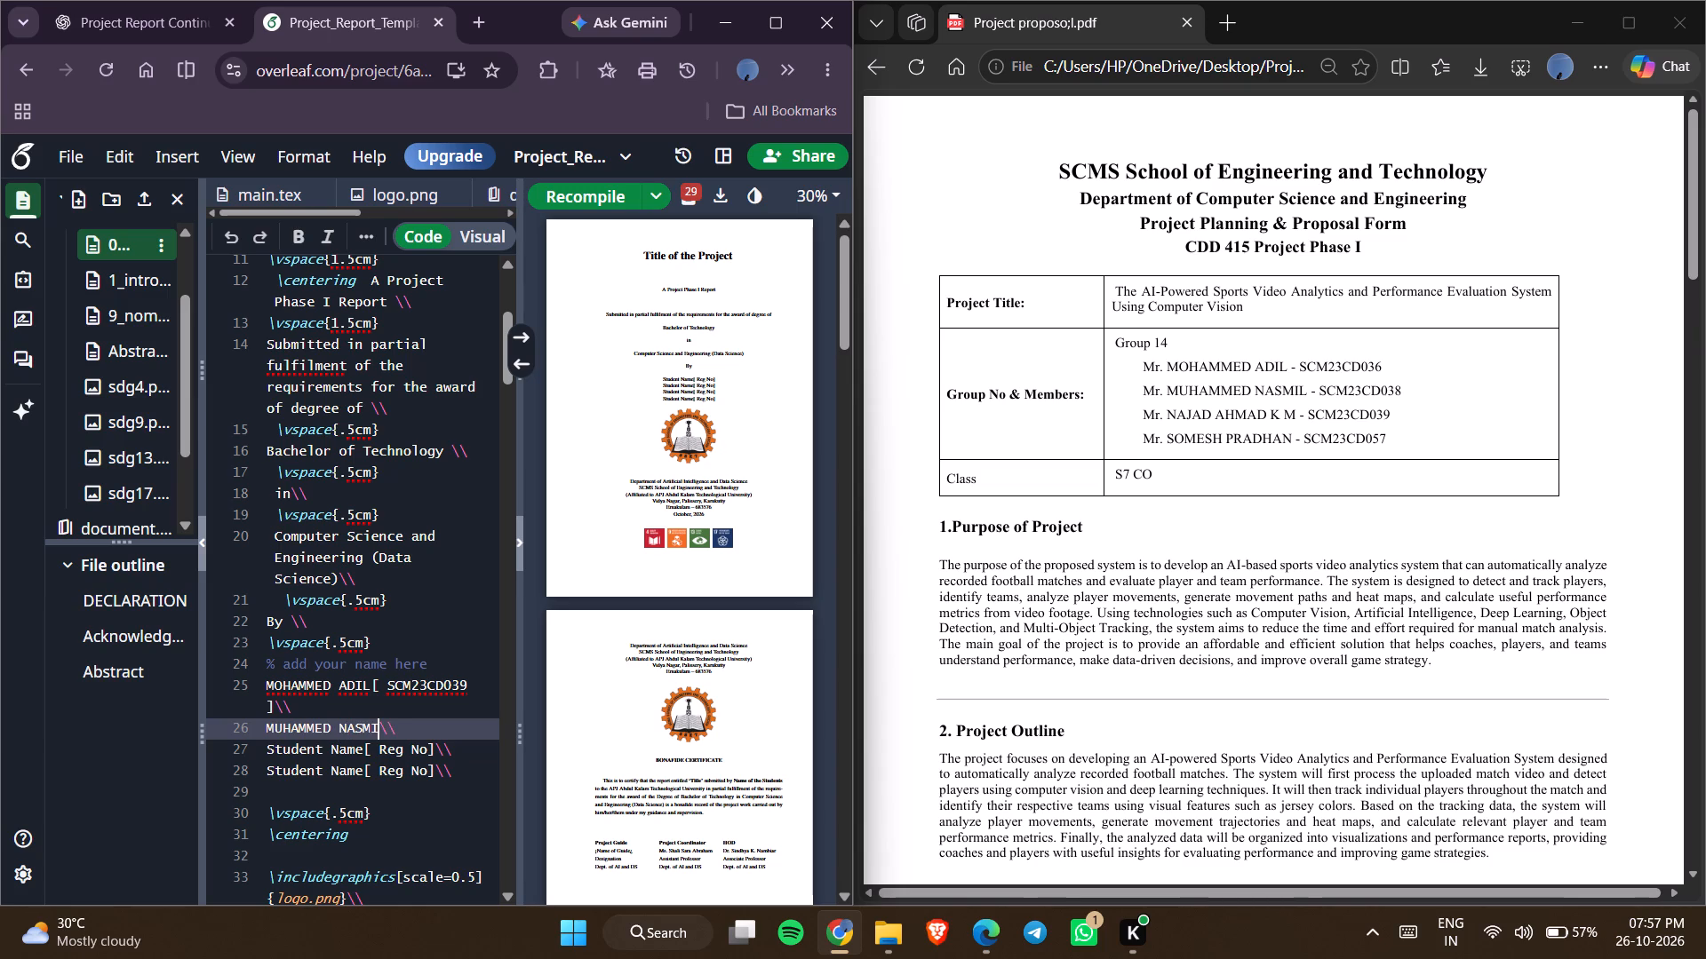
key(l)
Add the second member's register number in square brackets directly after the name.
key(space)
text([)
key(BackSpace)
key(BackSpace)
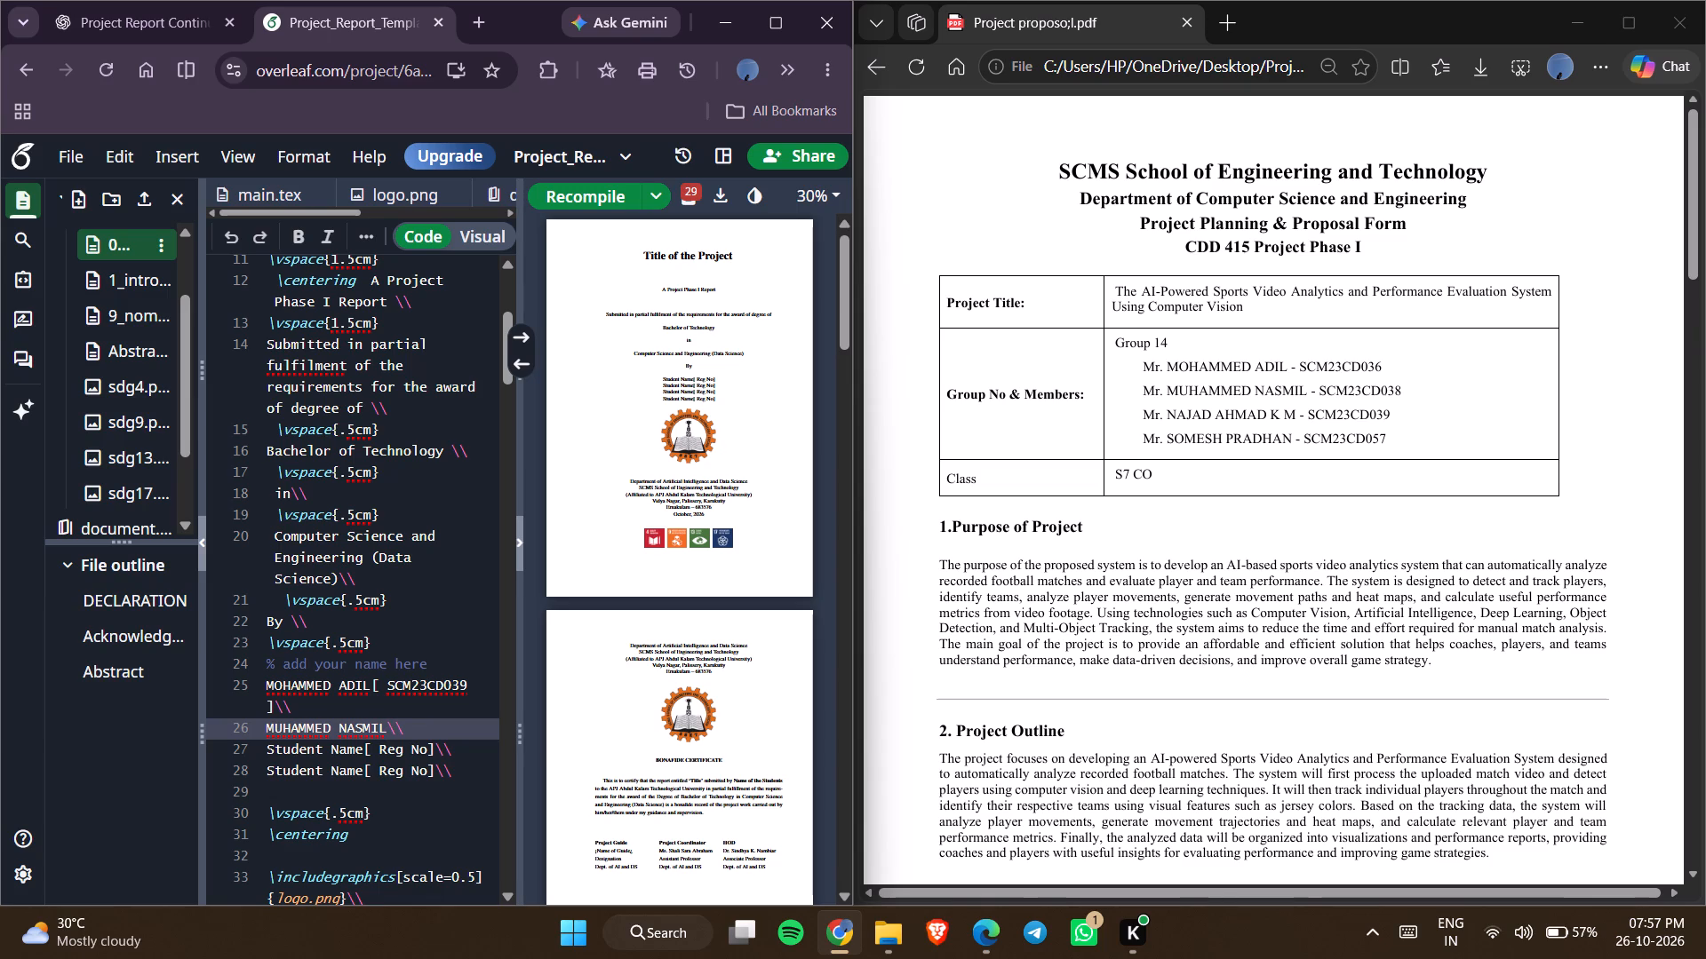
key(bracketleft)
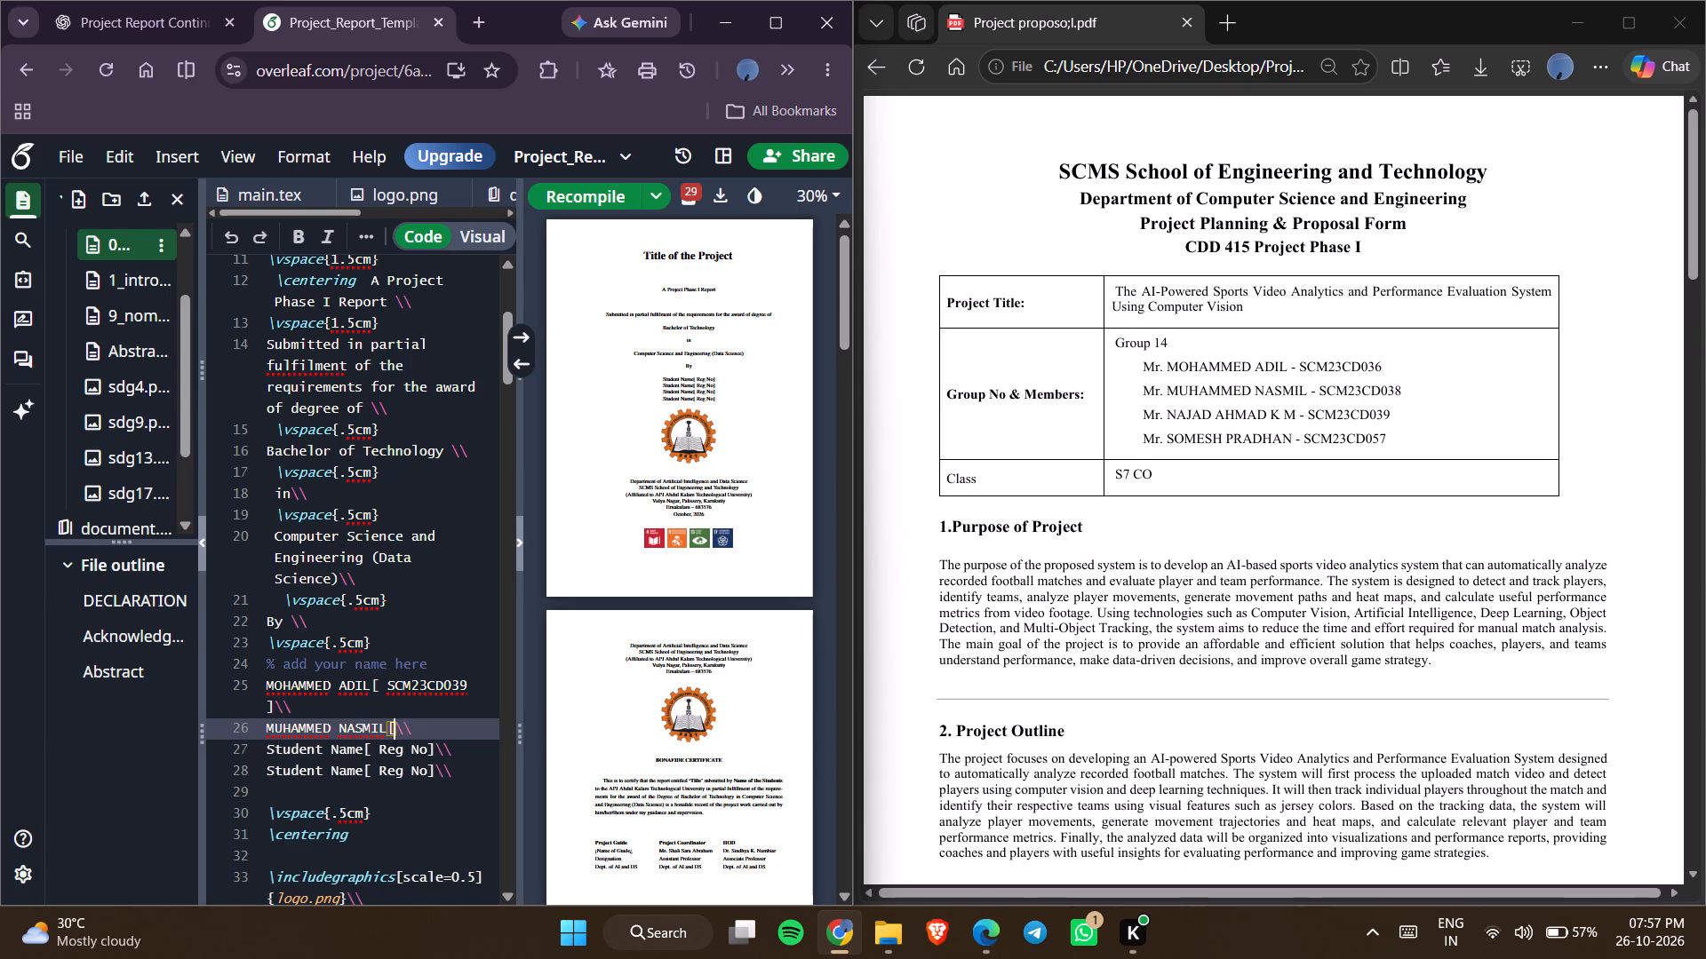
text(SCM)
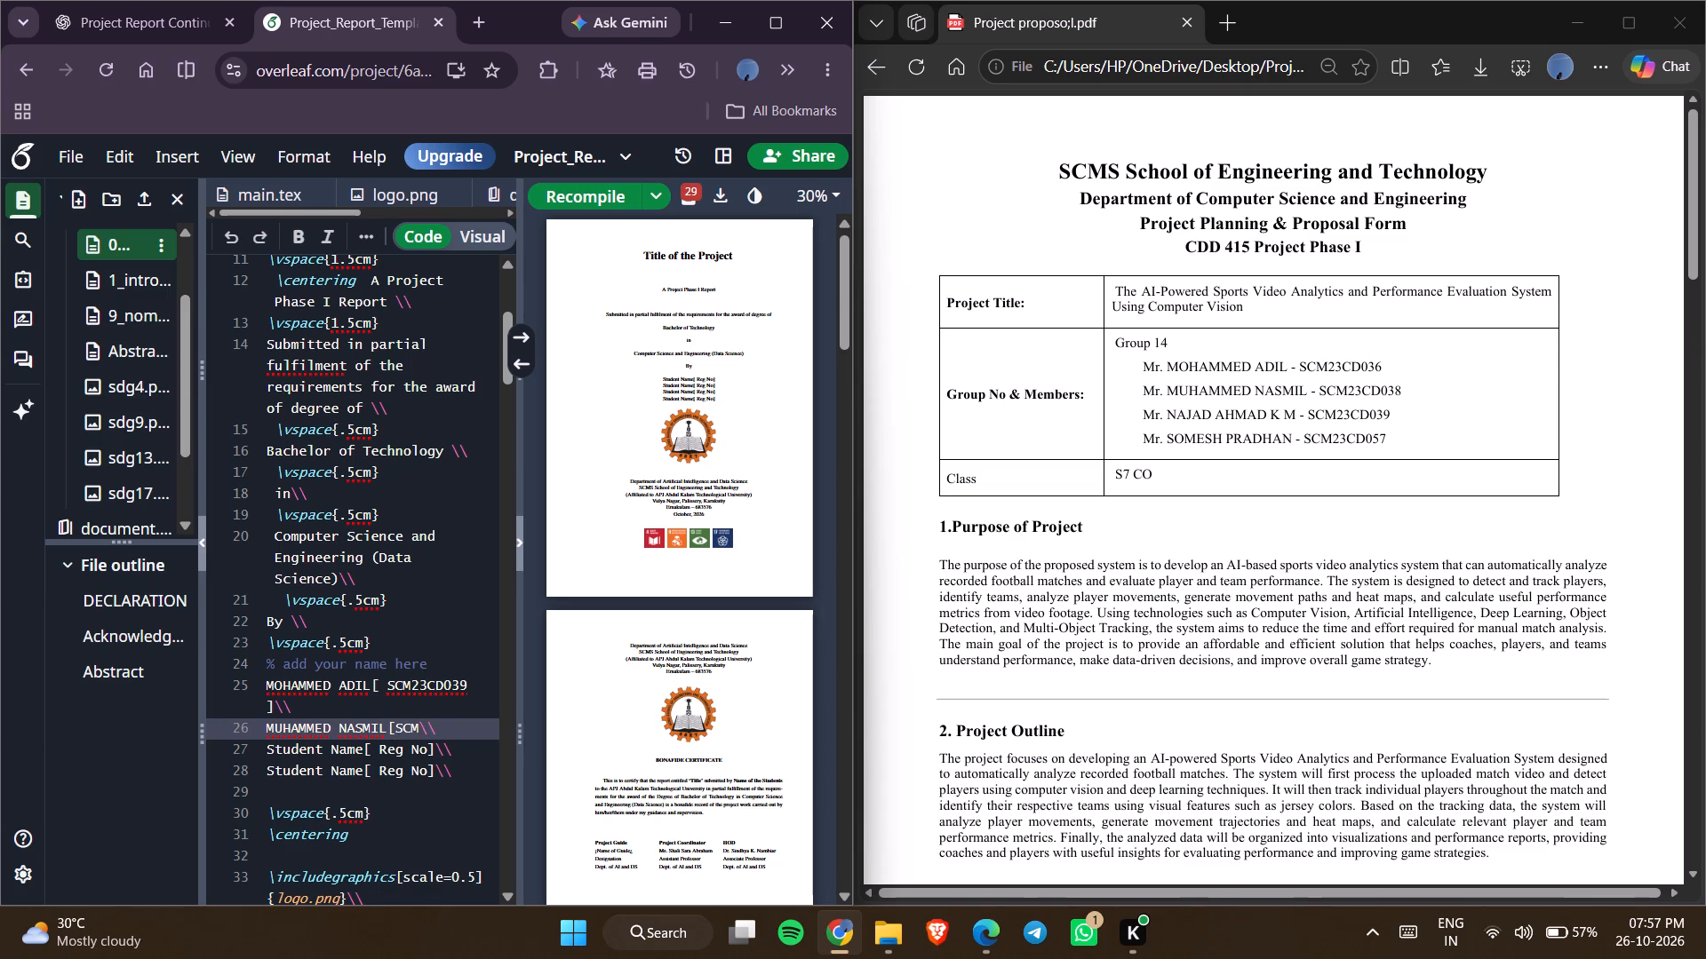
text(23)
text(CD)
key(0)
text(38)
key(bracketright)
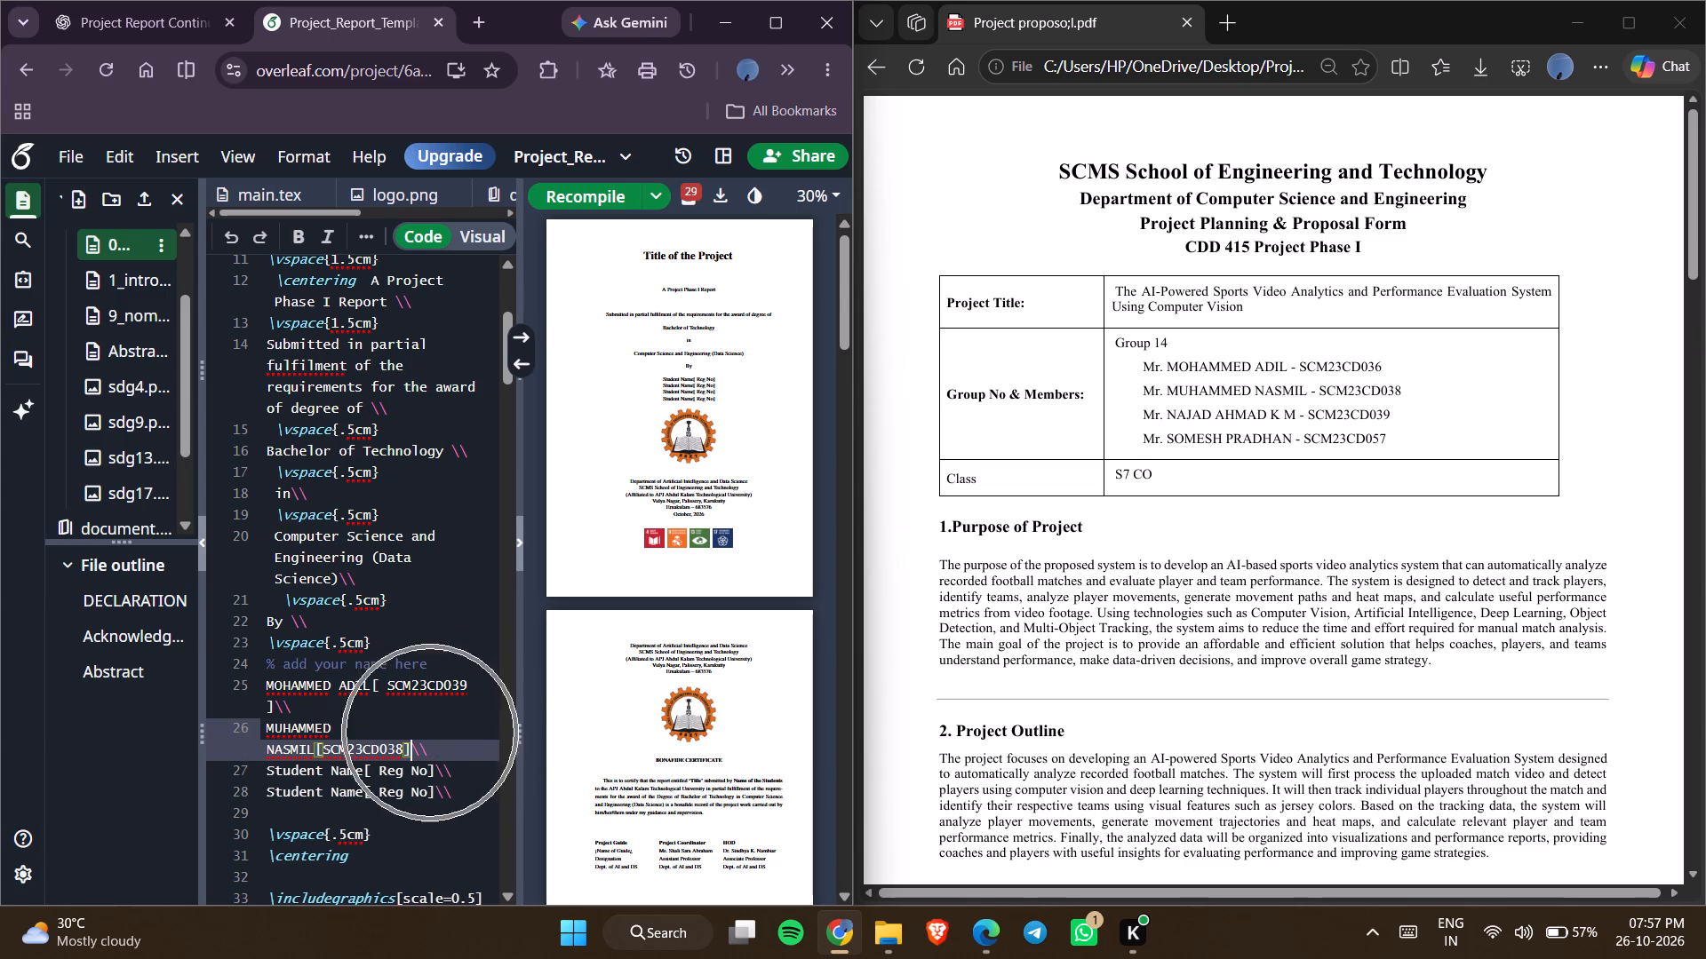
Remove the spaces before and after the register number inside the brackets on the first student line.
click(268, 707)
key(Right)
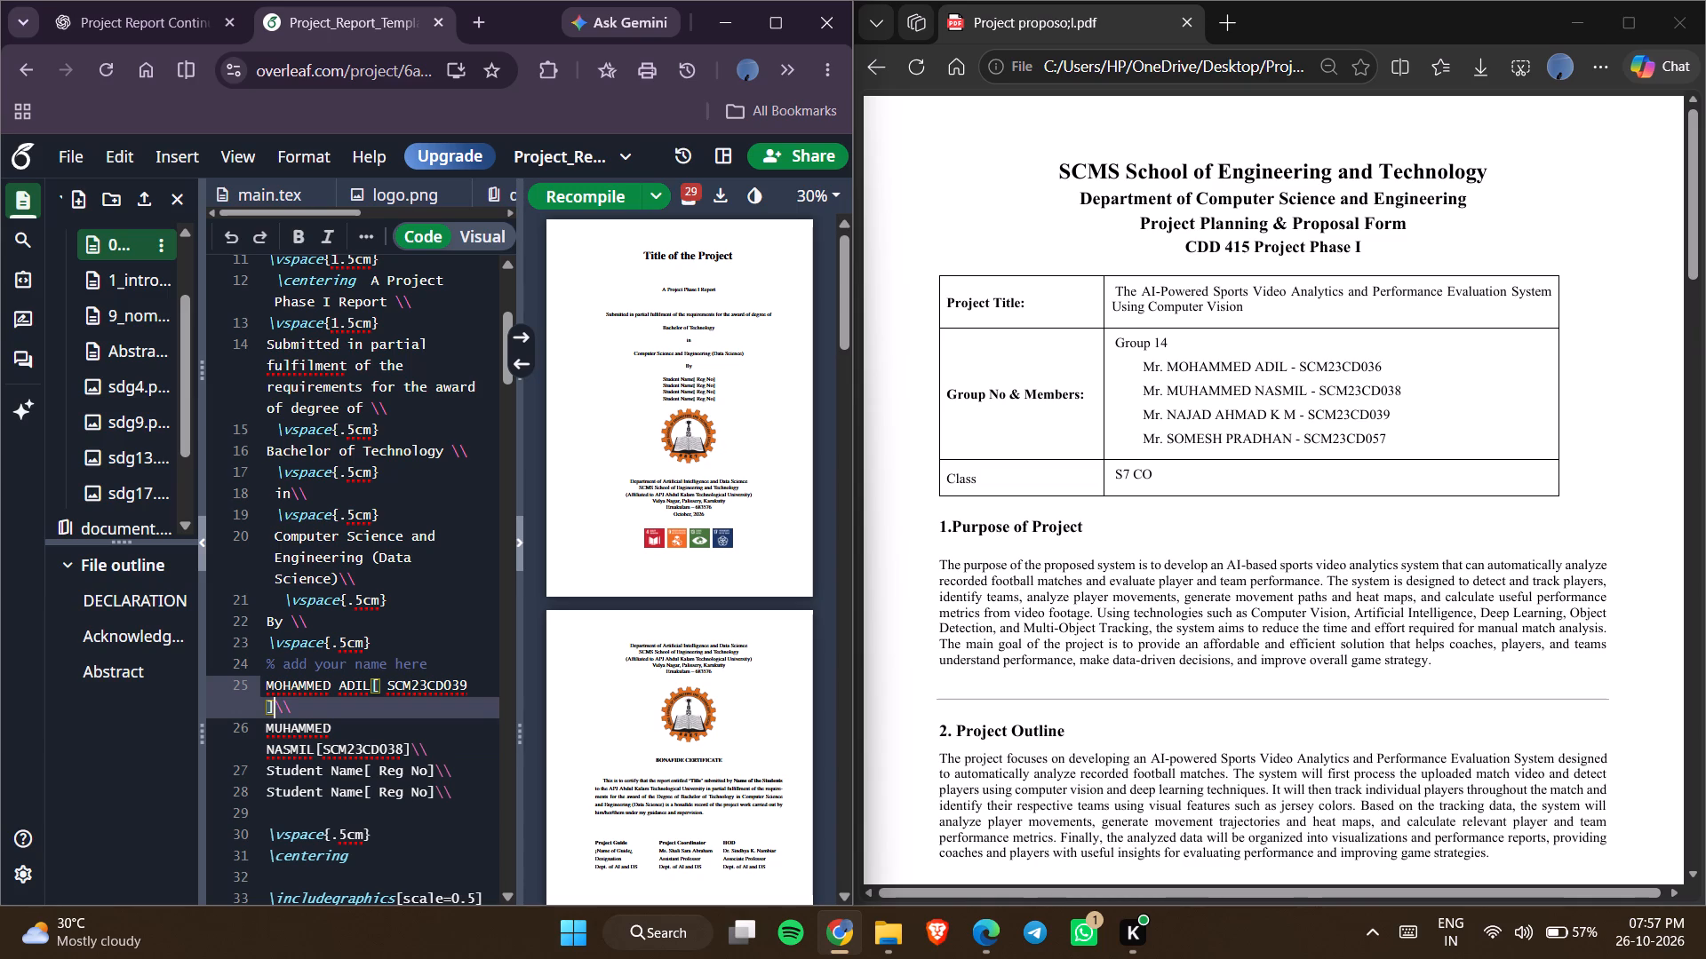
key(Left)
key(BackSpace)
key(Left)
key(Left)
key(Left)
key(Left)
key(Left)
key(Left)
key(Left)
key(Left)
key(Left)
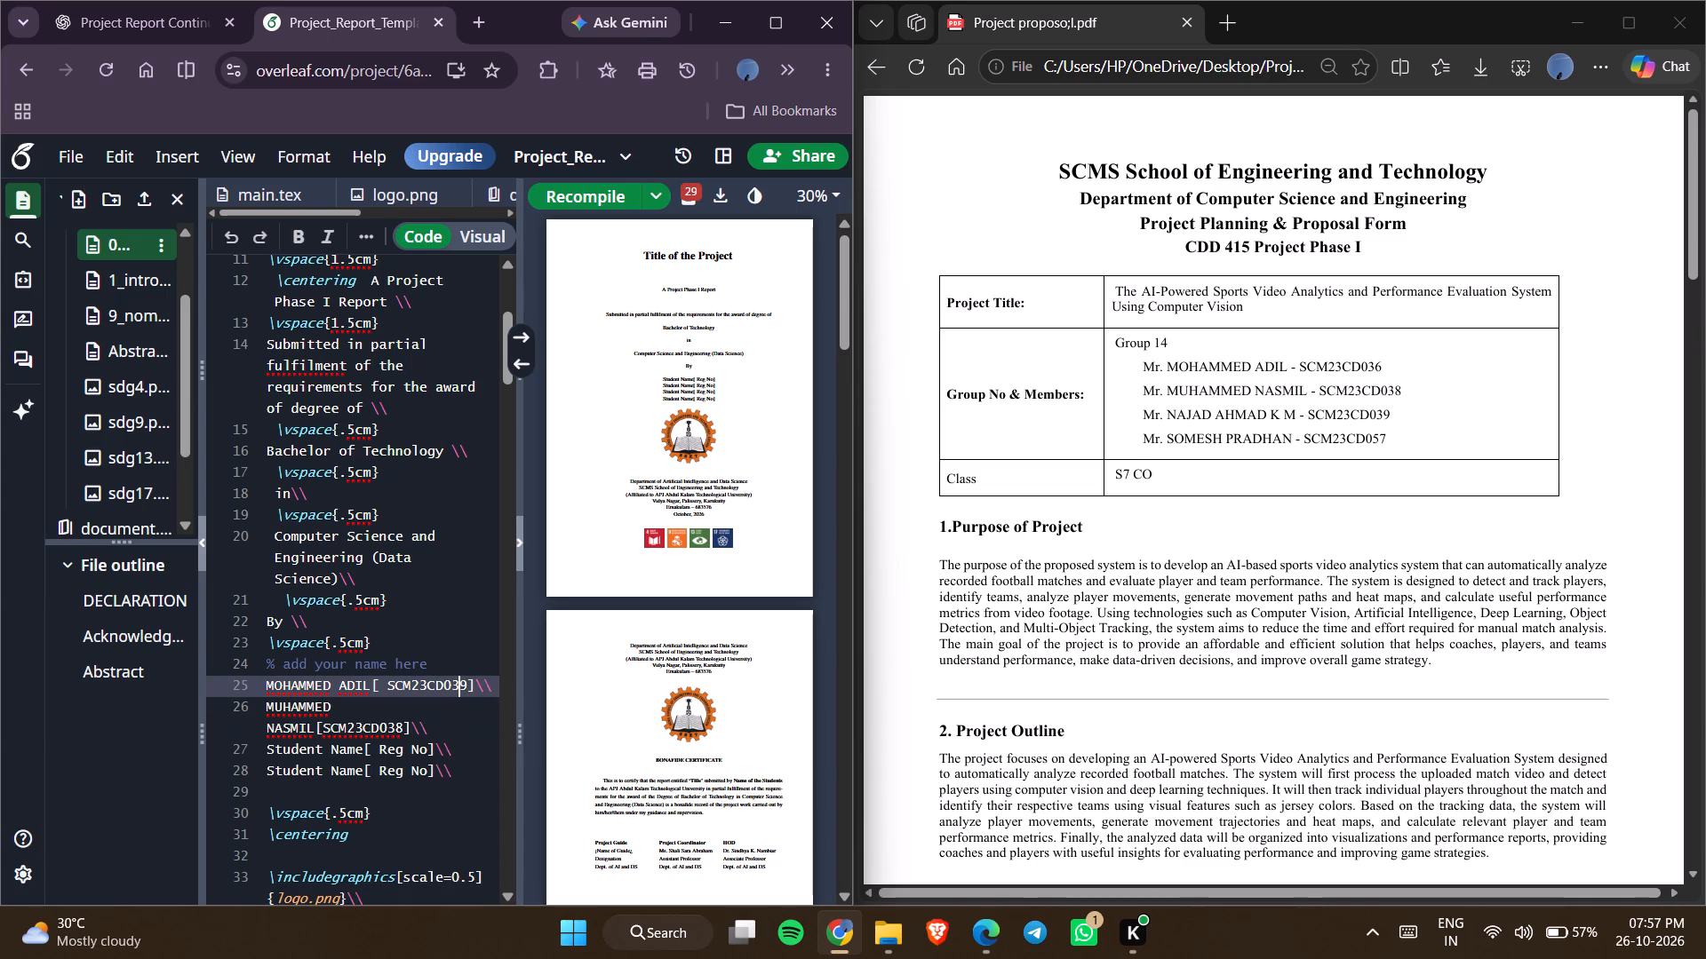
key(Left)
key(BackSpace)
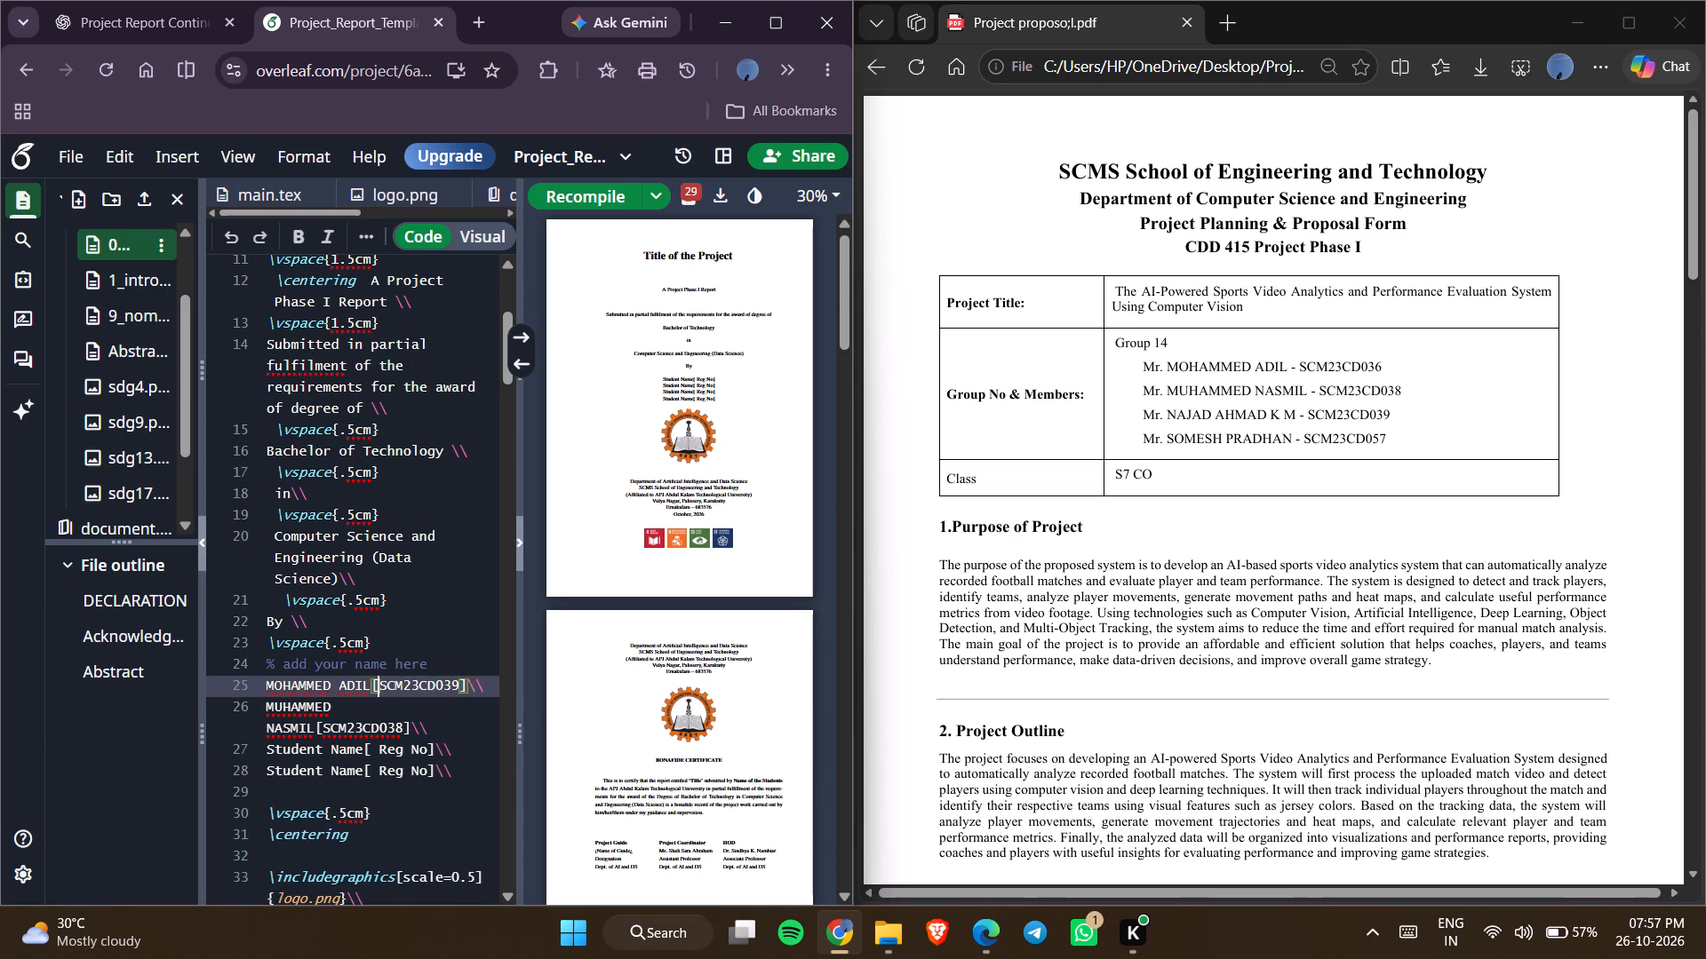
Replace the "Student Name" placeholder on the third student line with the third group member's name from the proposal, including initials.
drag(363, 753, 260, 748)
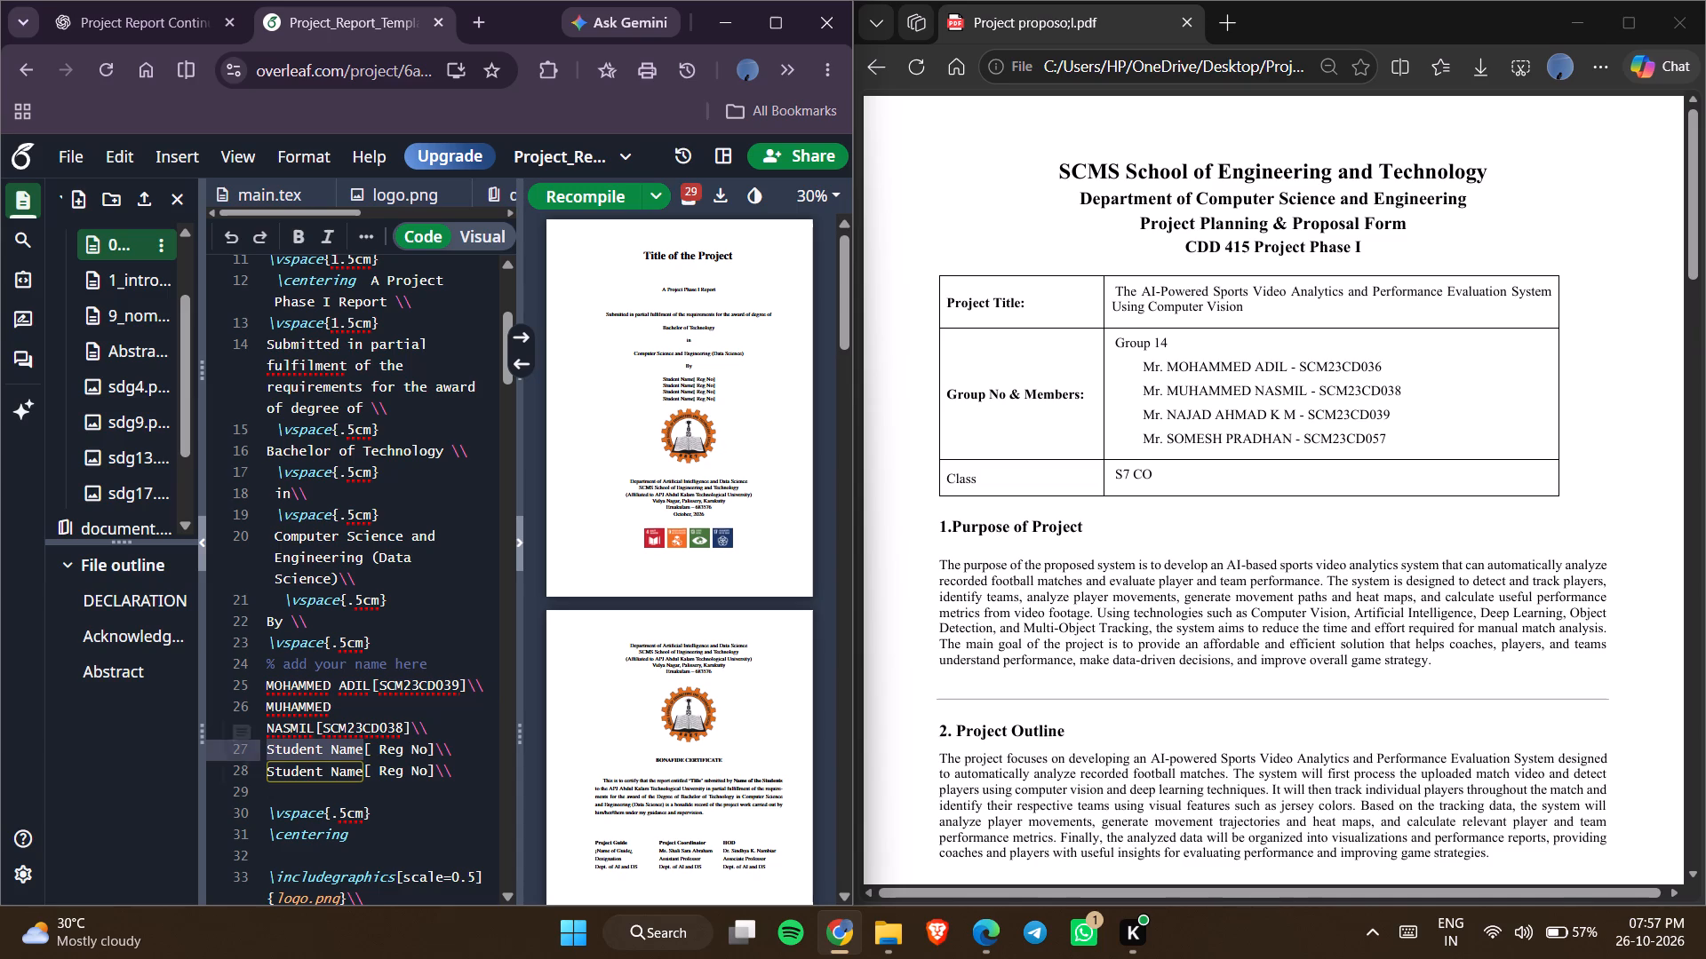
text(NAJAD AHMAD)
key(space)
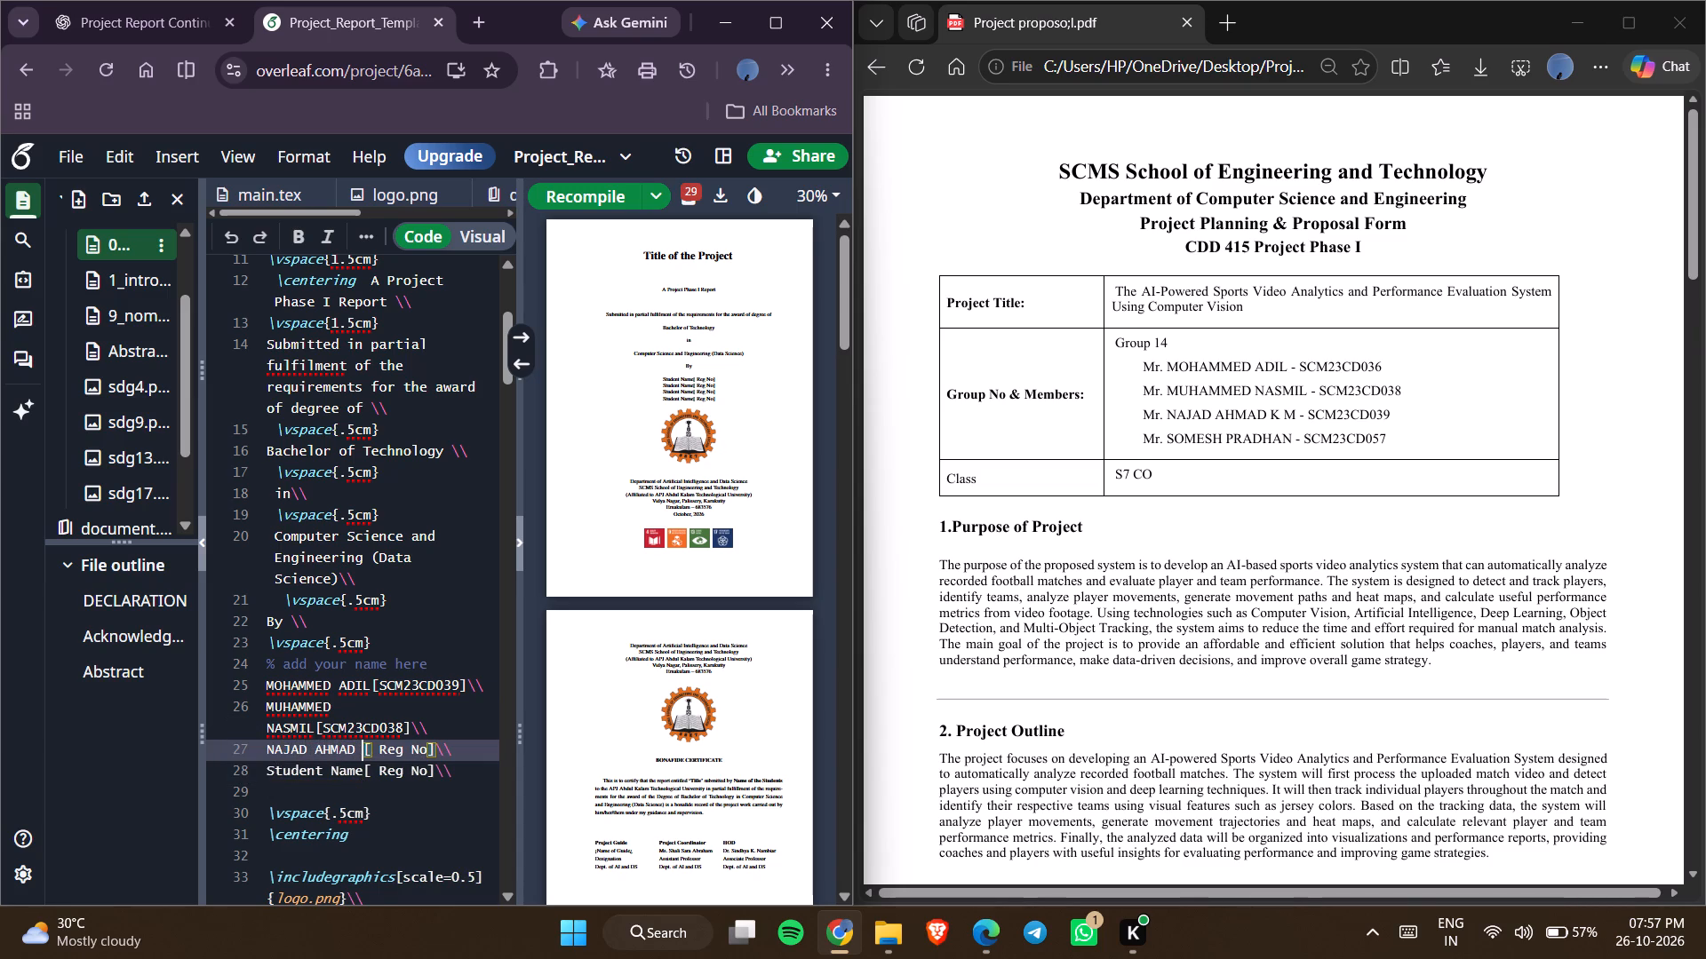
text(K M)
Replace the "Reg No" placeholder inside the third line's brackets with the third member's register number, leaving no spaces.
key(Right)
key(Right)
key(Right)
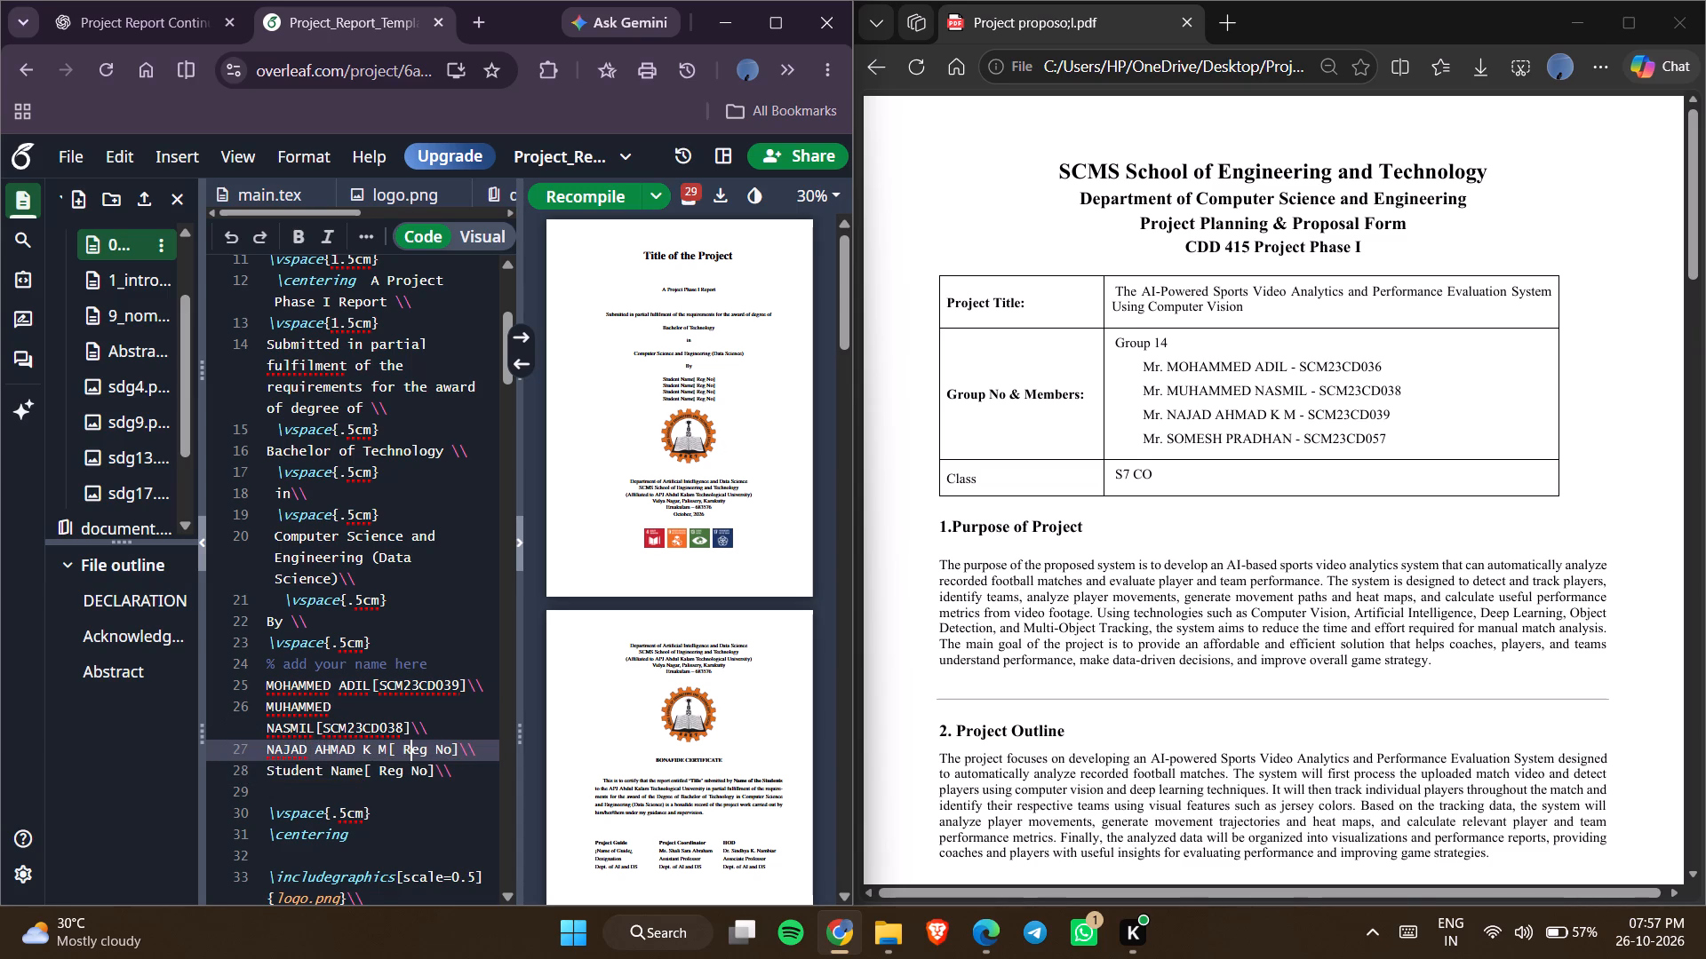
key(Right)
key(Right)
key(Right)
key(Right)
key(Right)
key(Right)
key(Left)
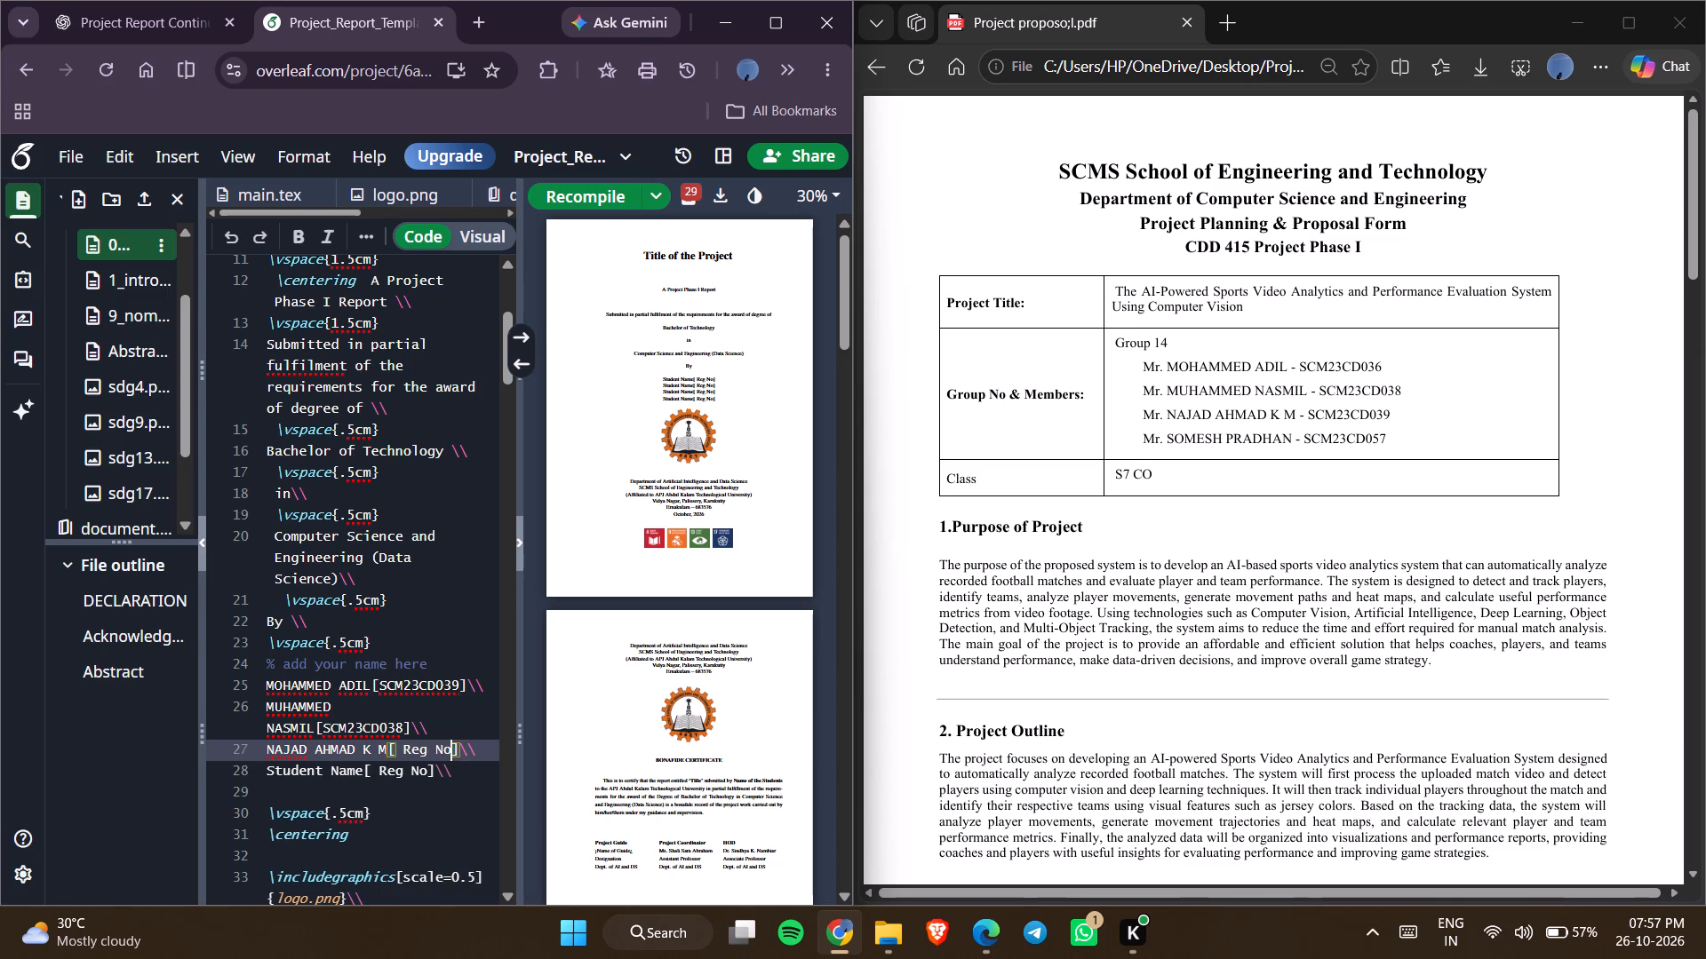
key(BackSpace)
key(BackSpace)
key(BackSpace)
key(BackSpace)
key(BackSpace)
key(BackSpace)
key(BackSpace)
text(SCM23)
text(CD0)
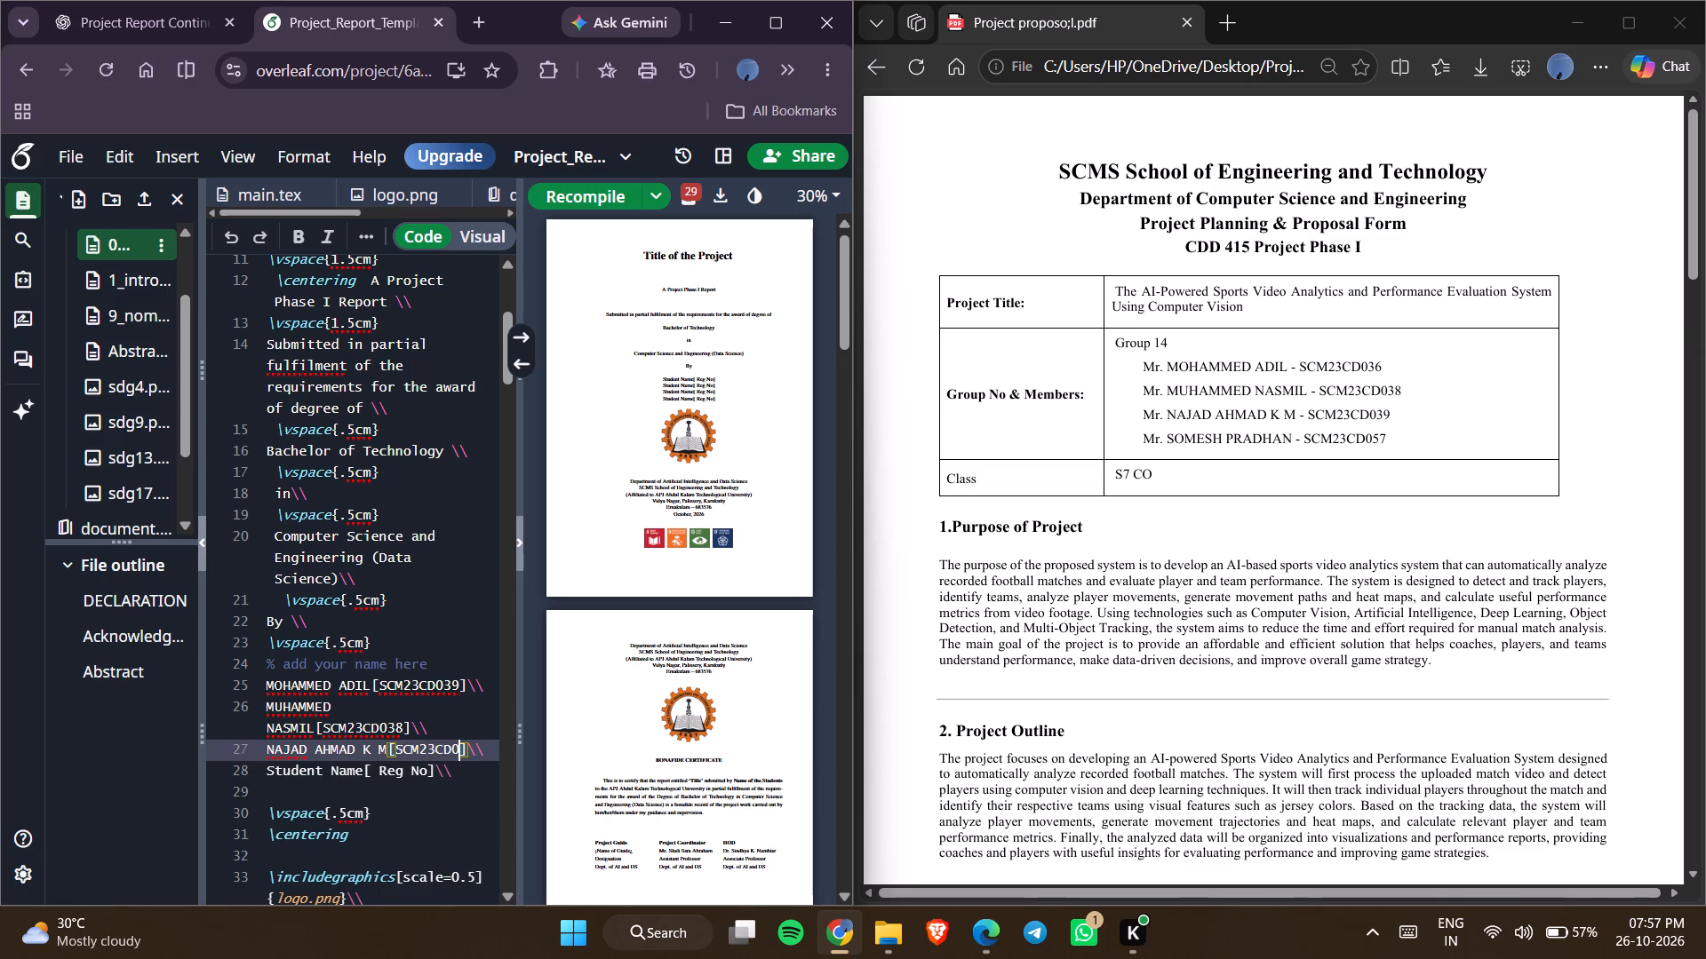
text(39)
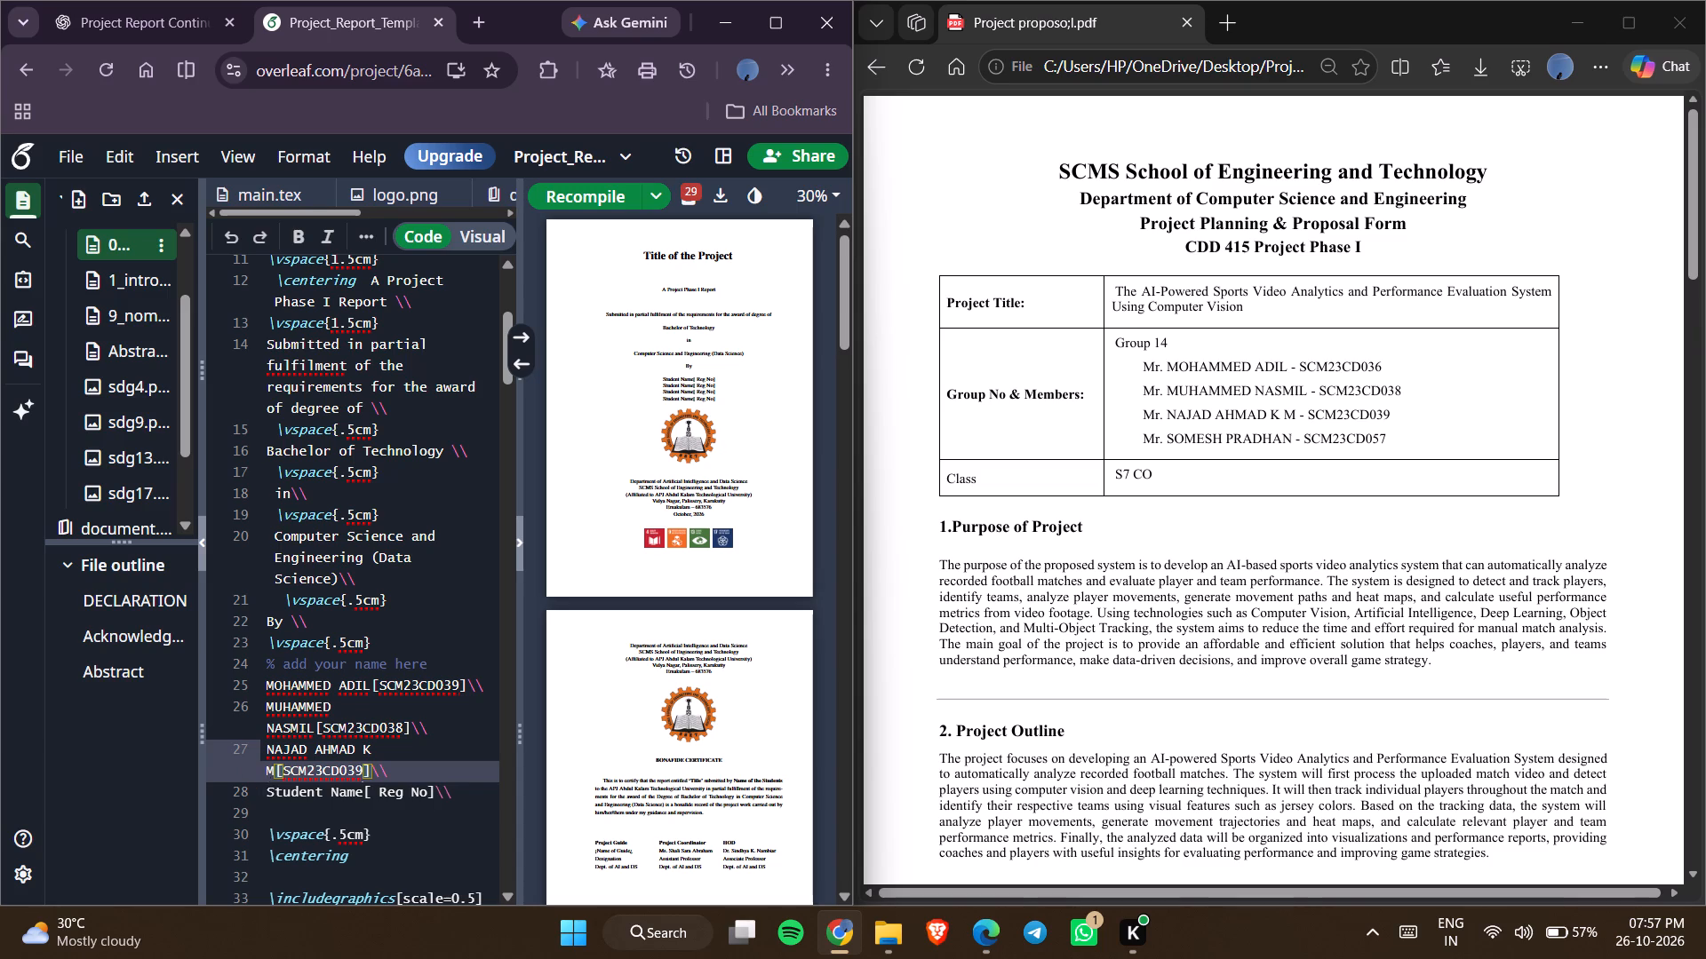
Replace the whole fourth "Student Name[ Reg No]" placeholder with the fourth group member's name, keeping the line-break code.
drag(267, 793, 481, 789)
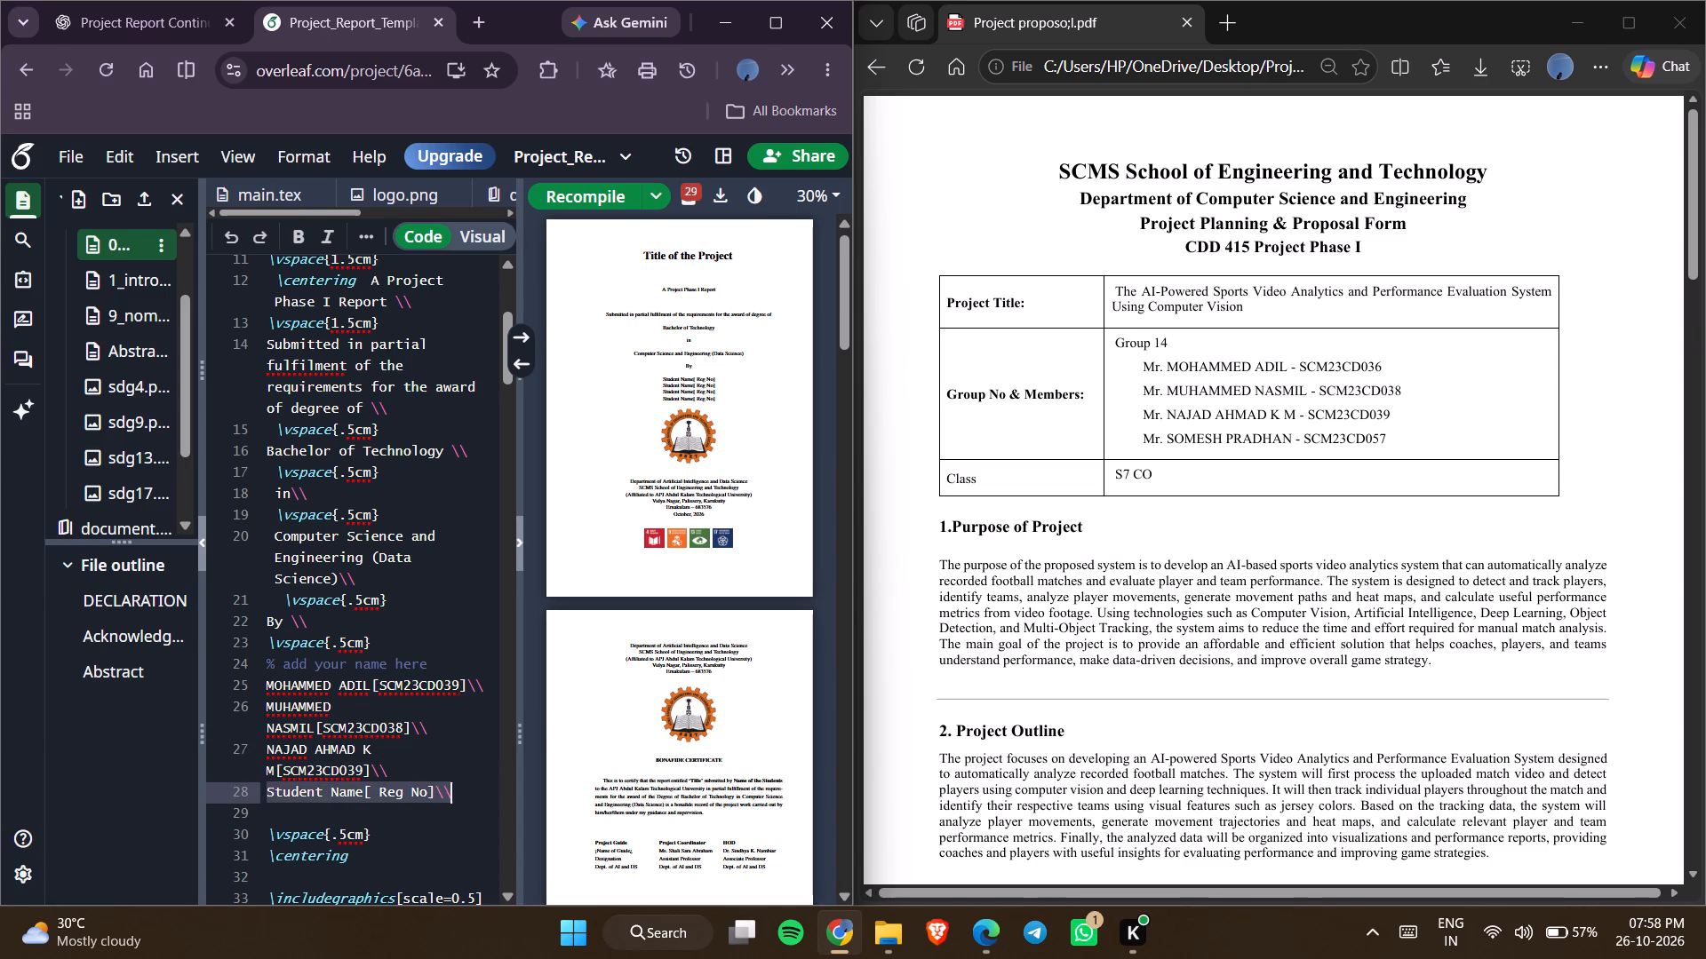
drag(481, 789, 436, 796)
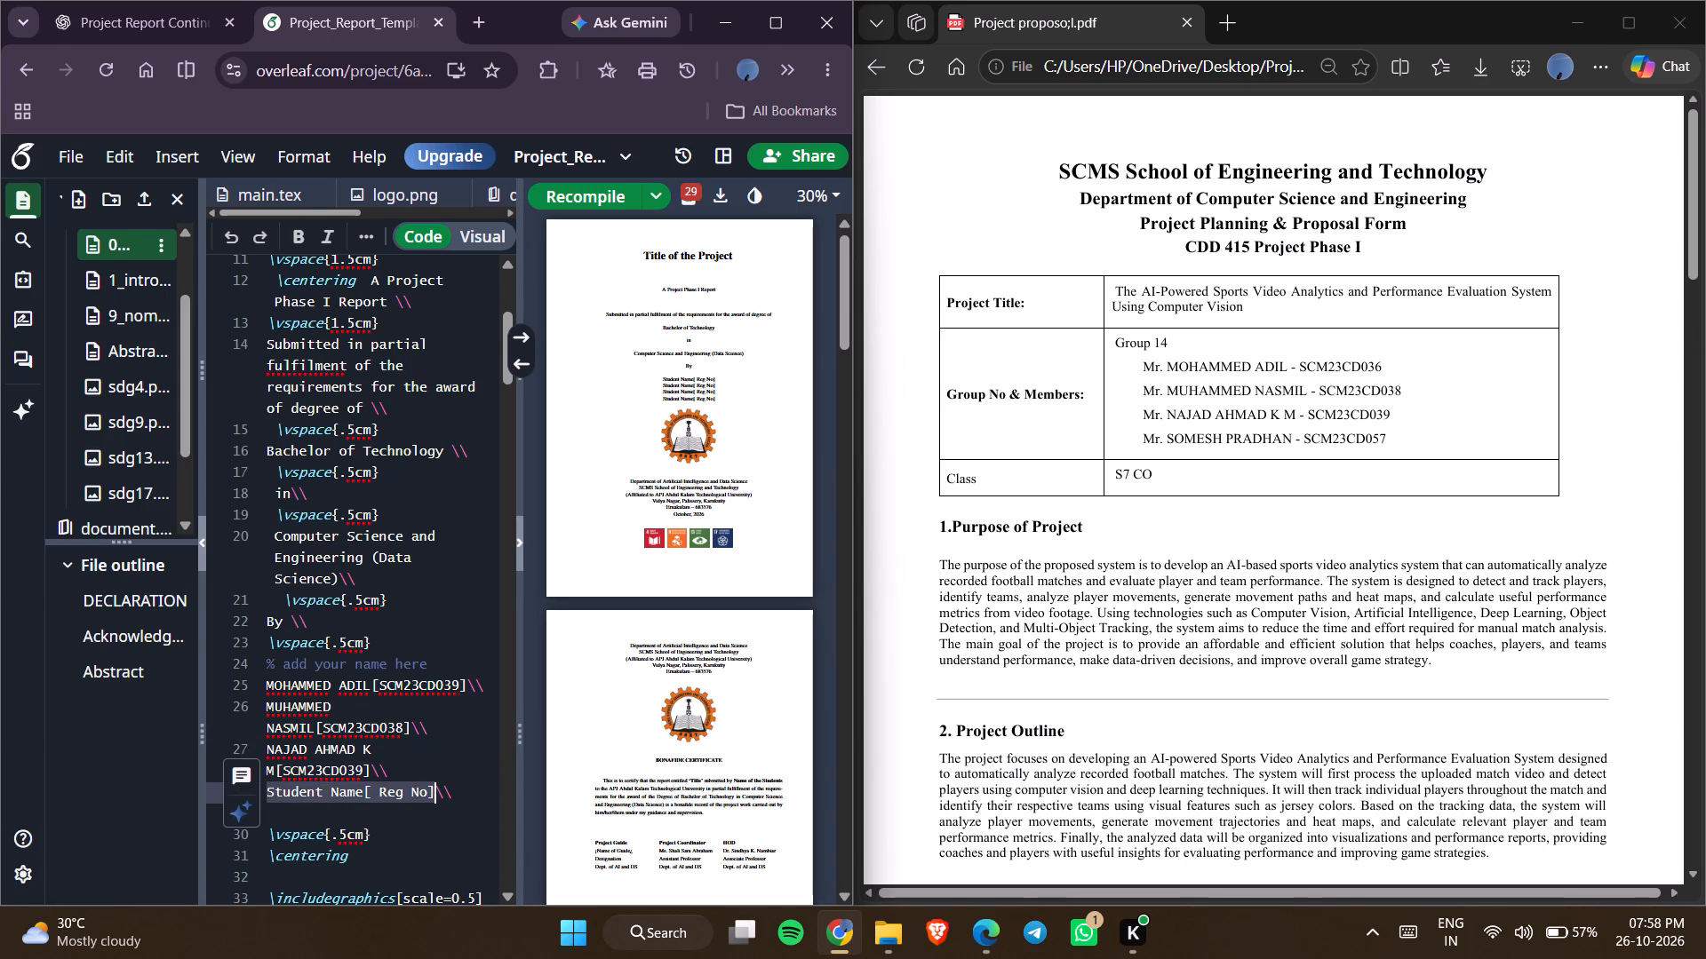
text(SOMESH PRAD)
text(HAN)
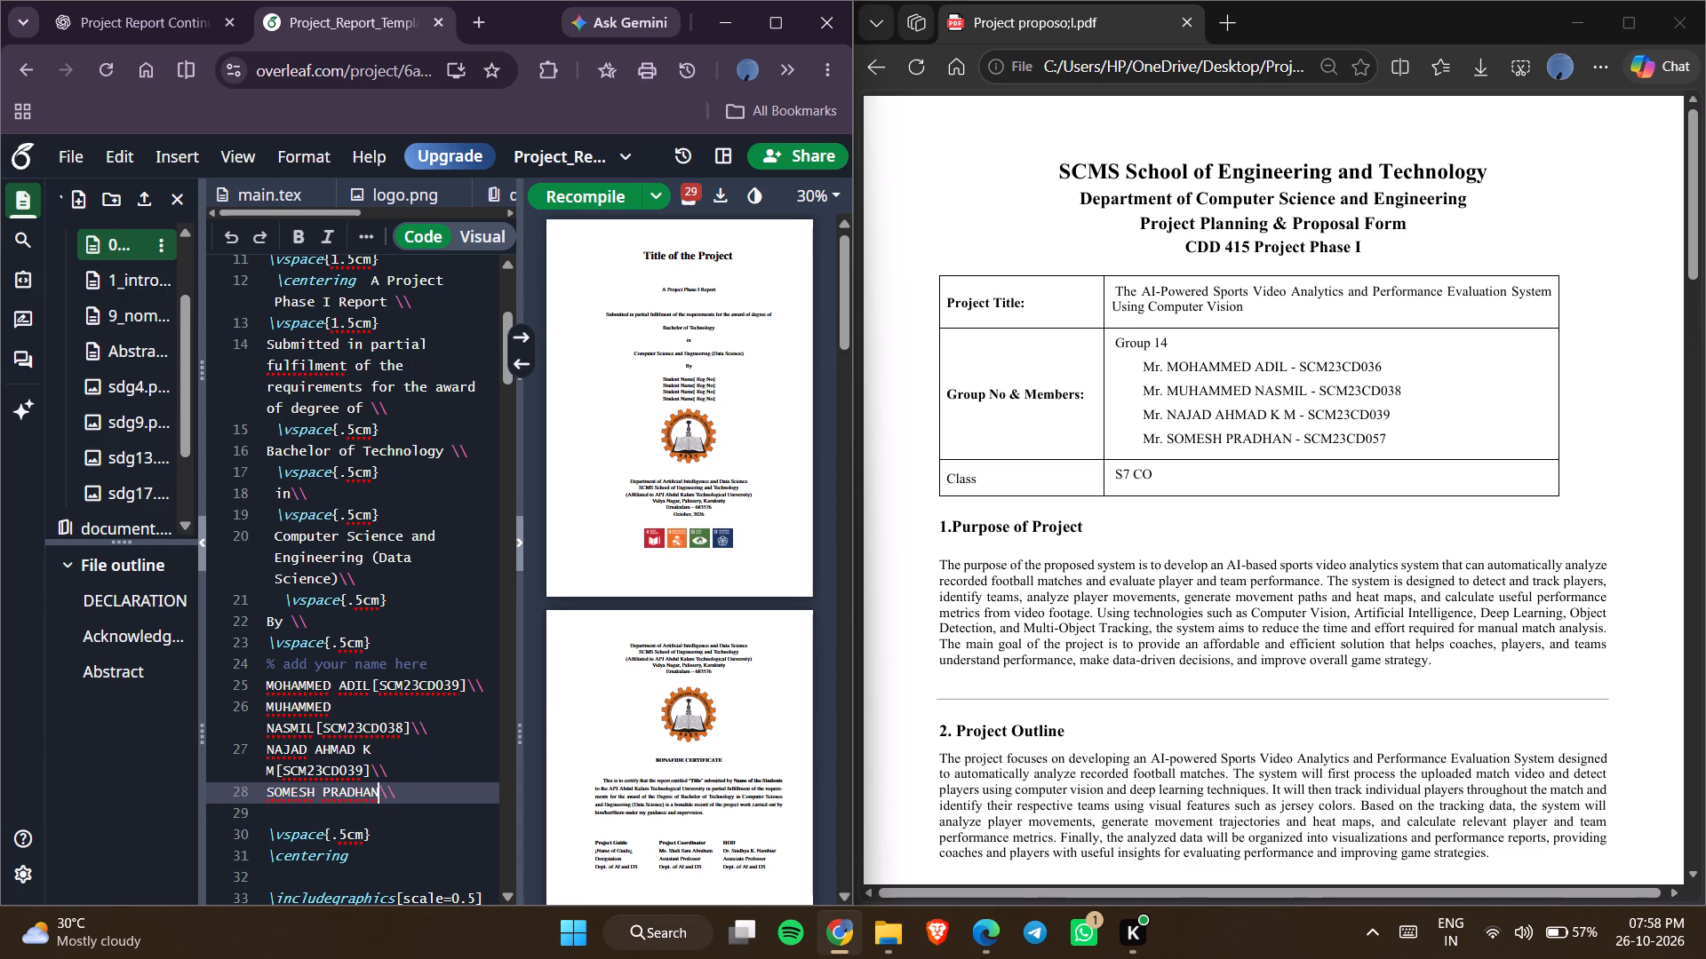
Add the fourth member's register number in square brackets directly after the name.
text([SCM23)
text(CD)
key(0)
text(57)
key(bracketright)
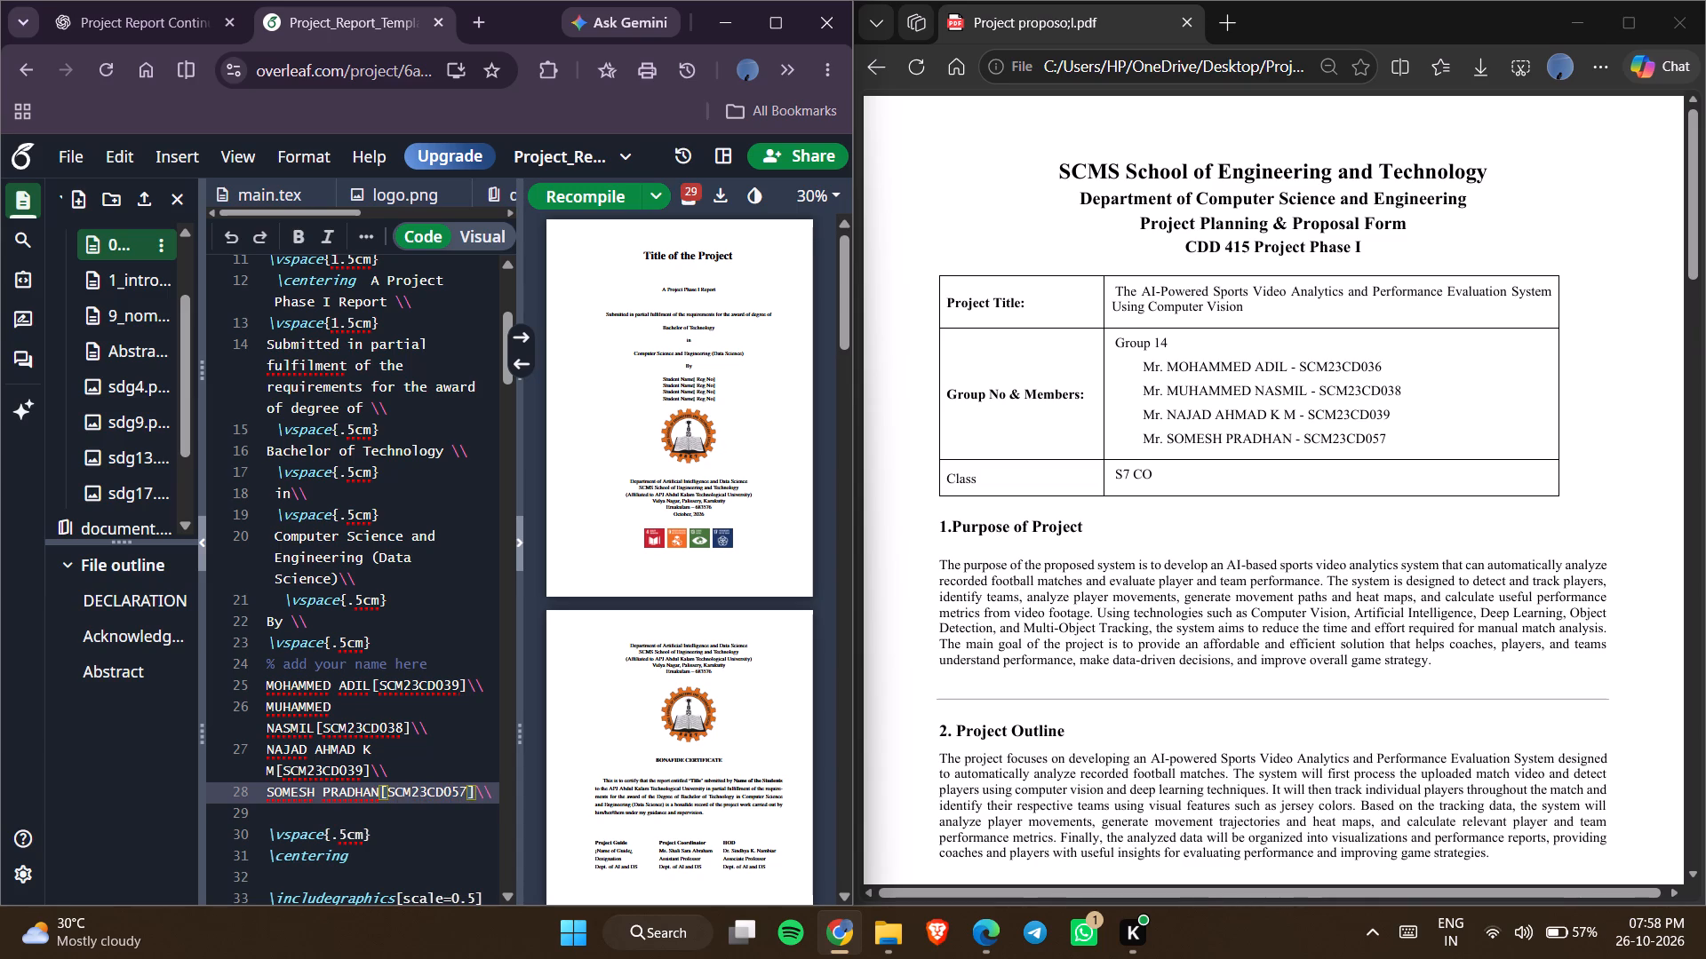
Recompile the report and check the title and student list on the rendered front page.
scroll(374, 773, down, 1)
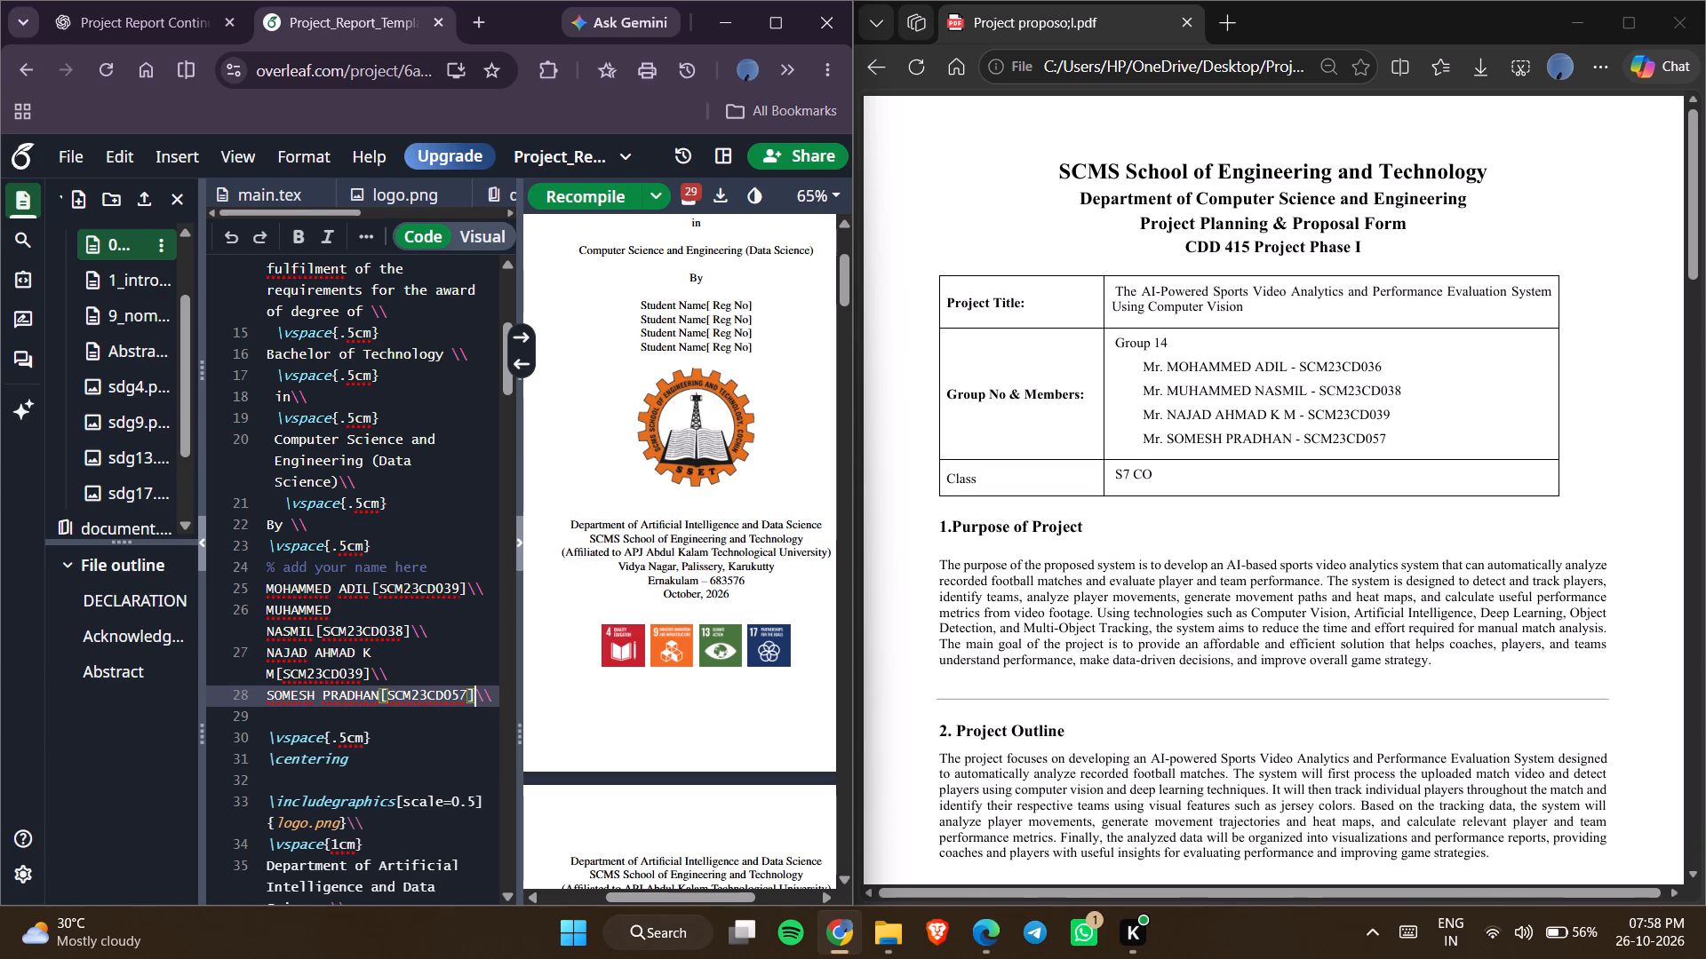
click(603, 198)
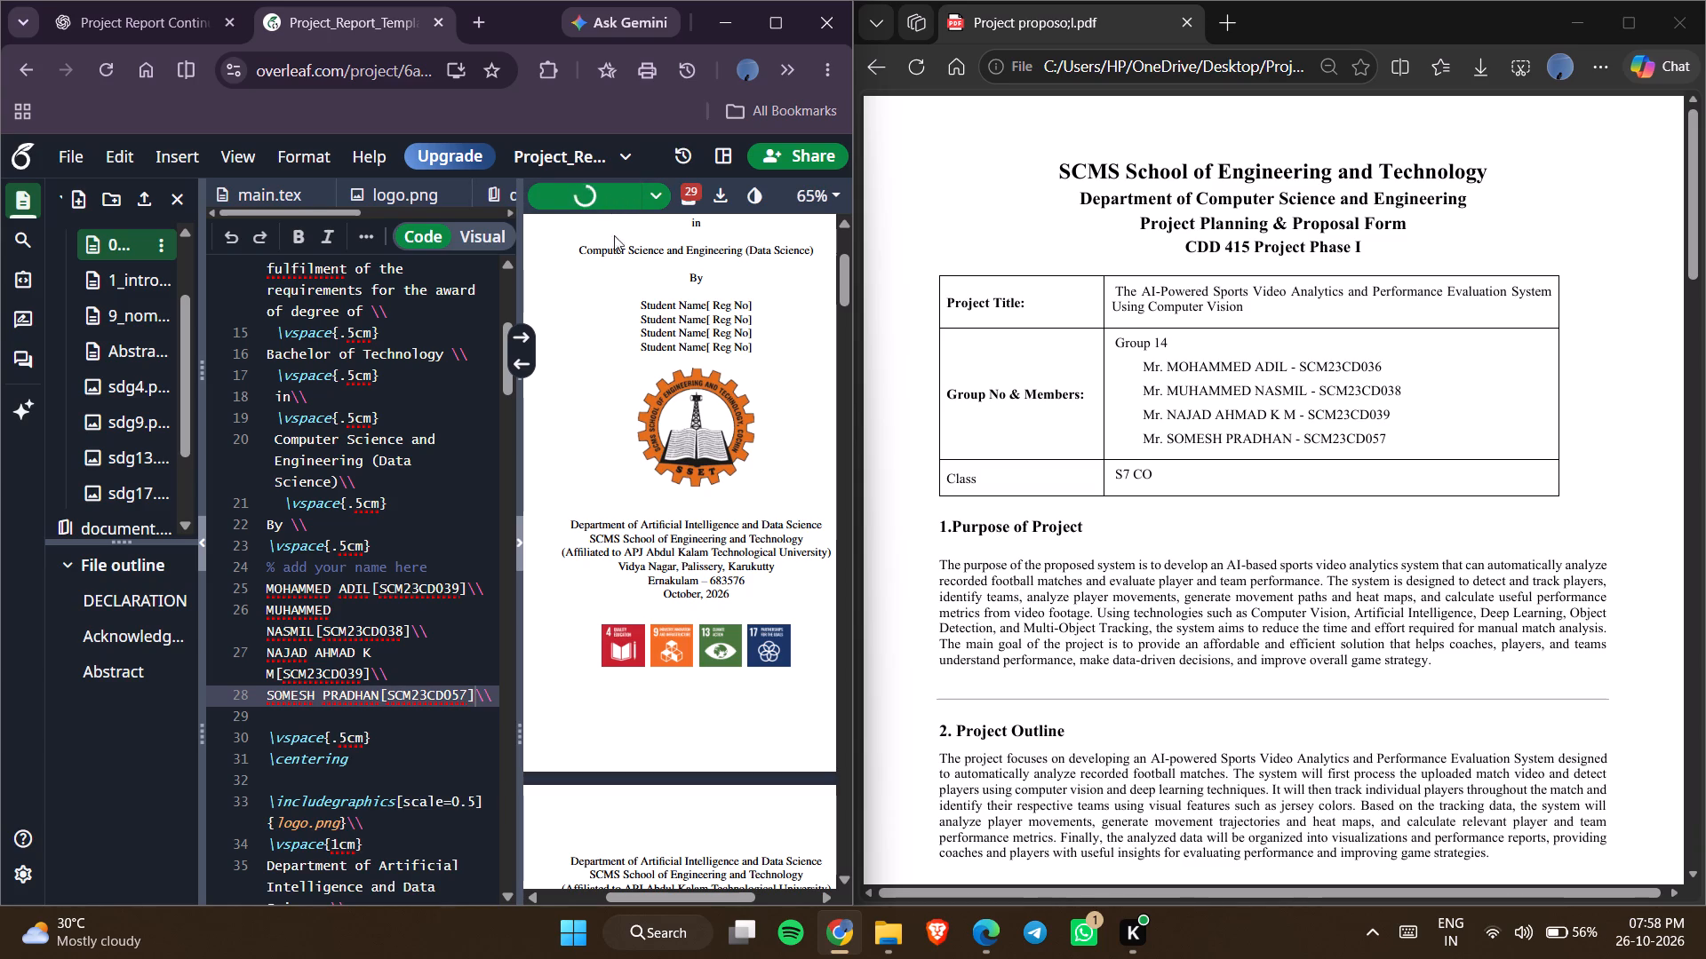
scroll(668, 368, up, 3)
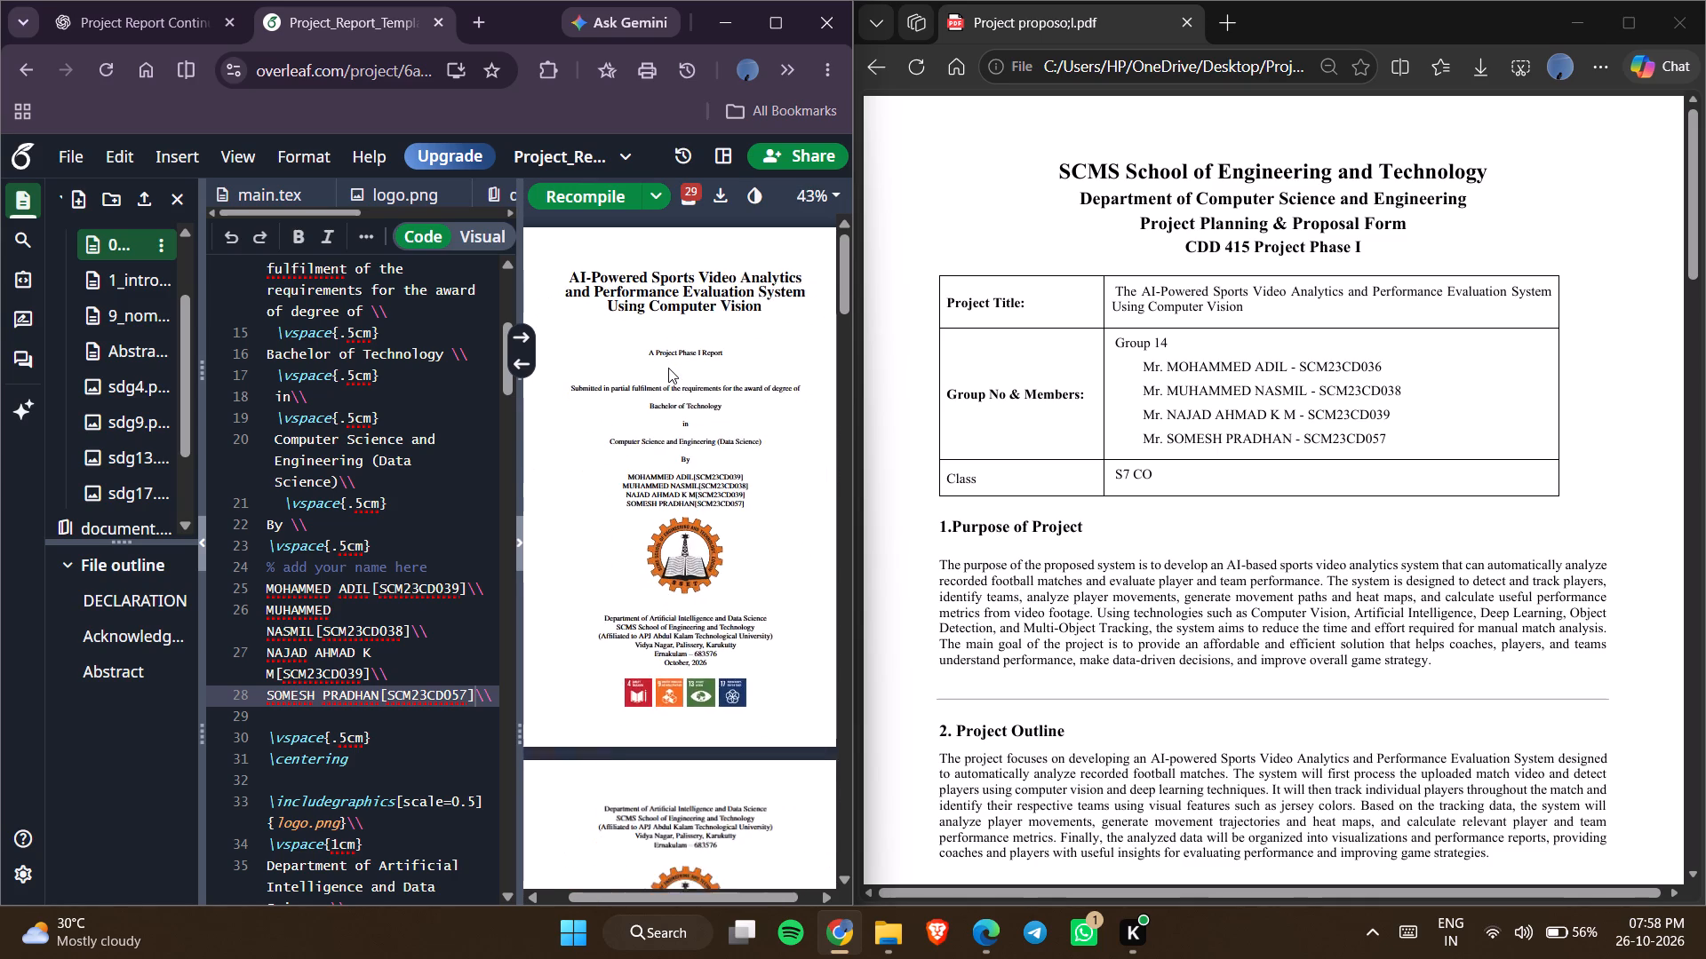
scroll(668, 368, down, 1)
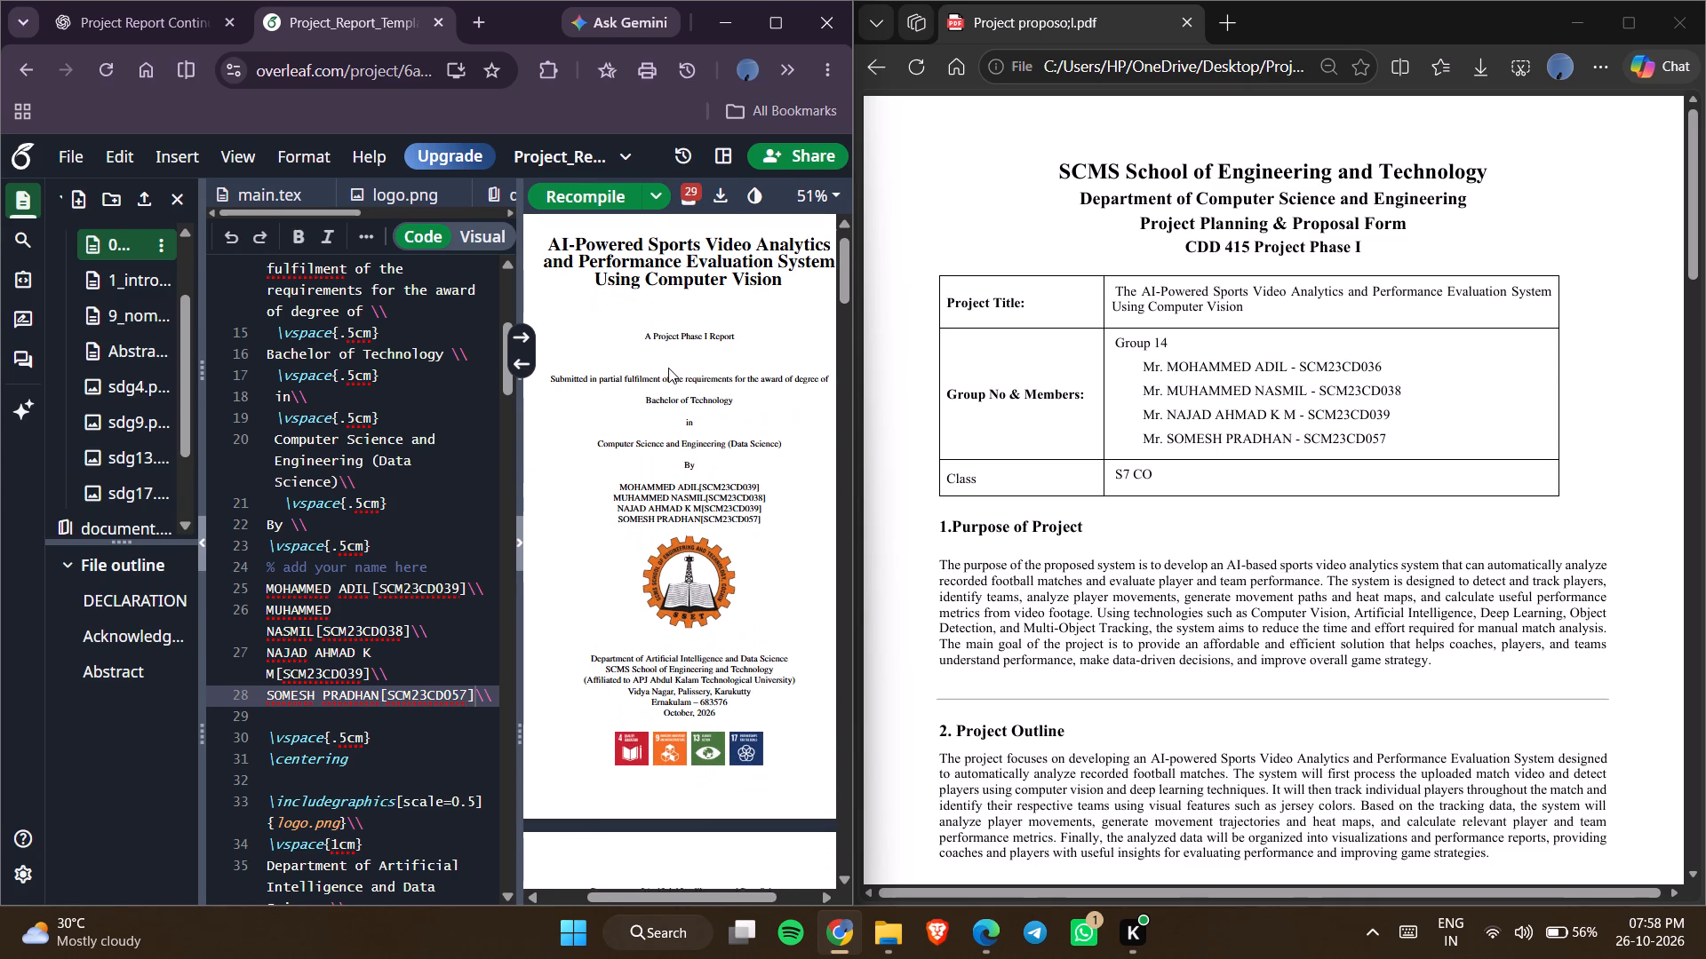
scroll(668, 368, down, 1)
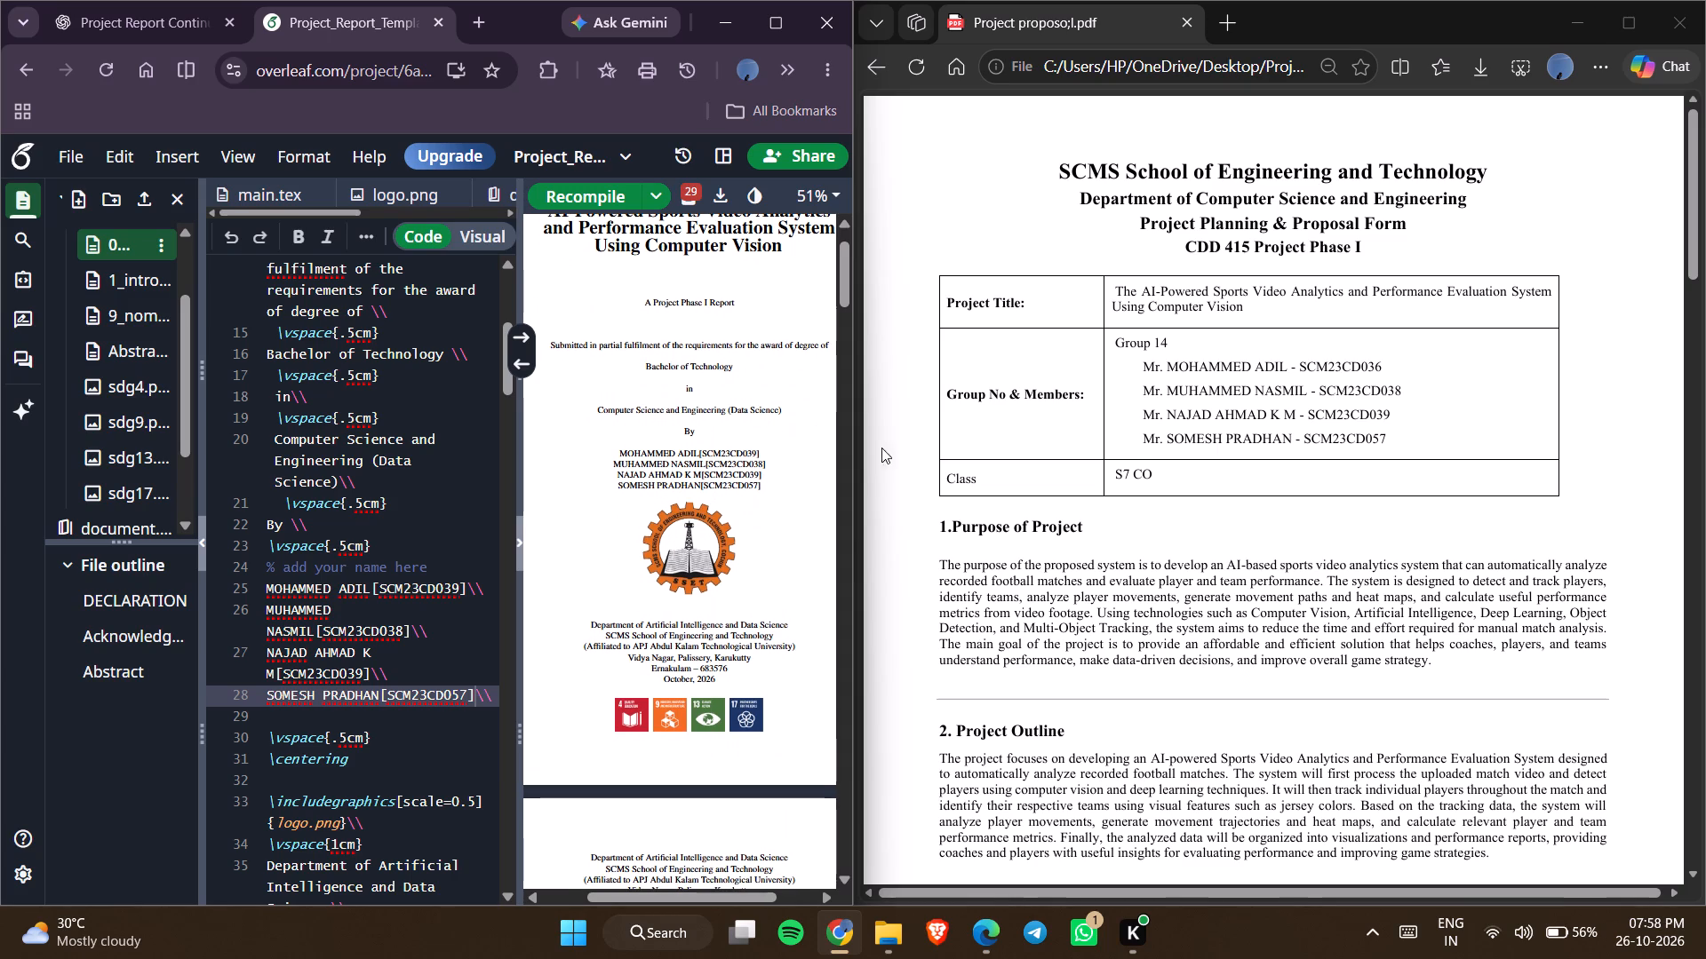
Maximize the browser window and widen the PDF preview beside the code editor.
click(775, 36)
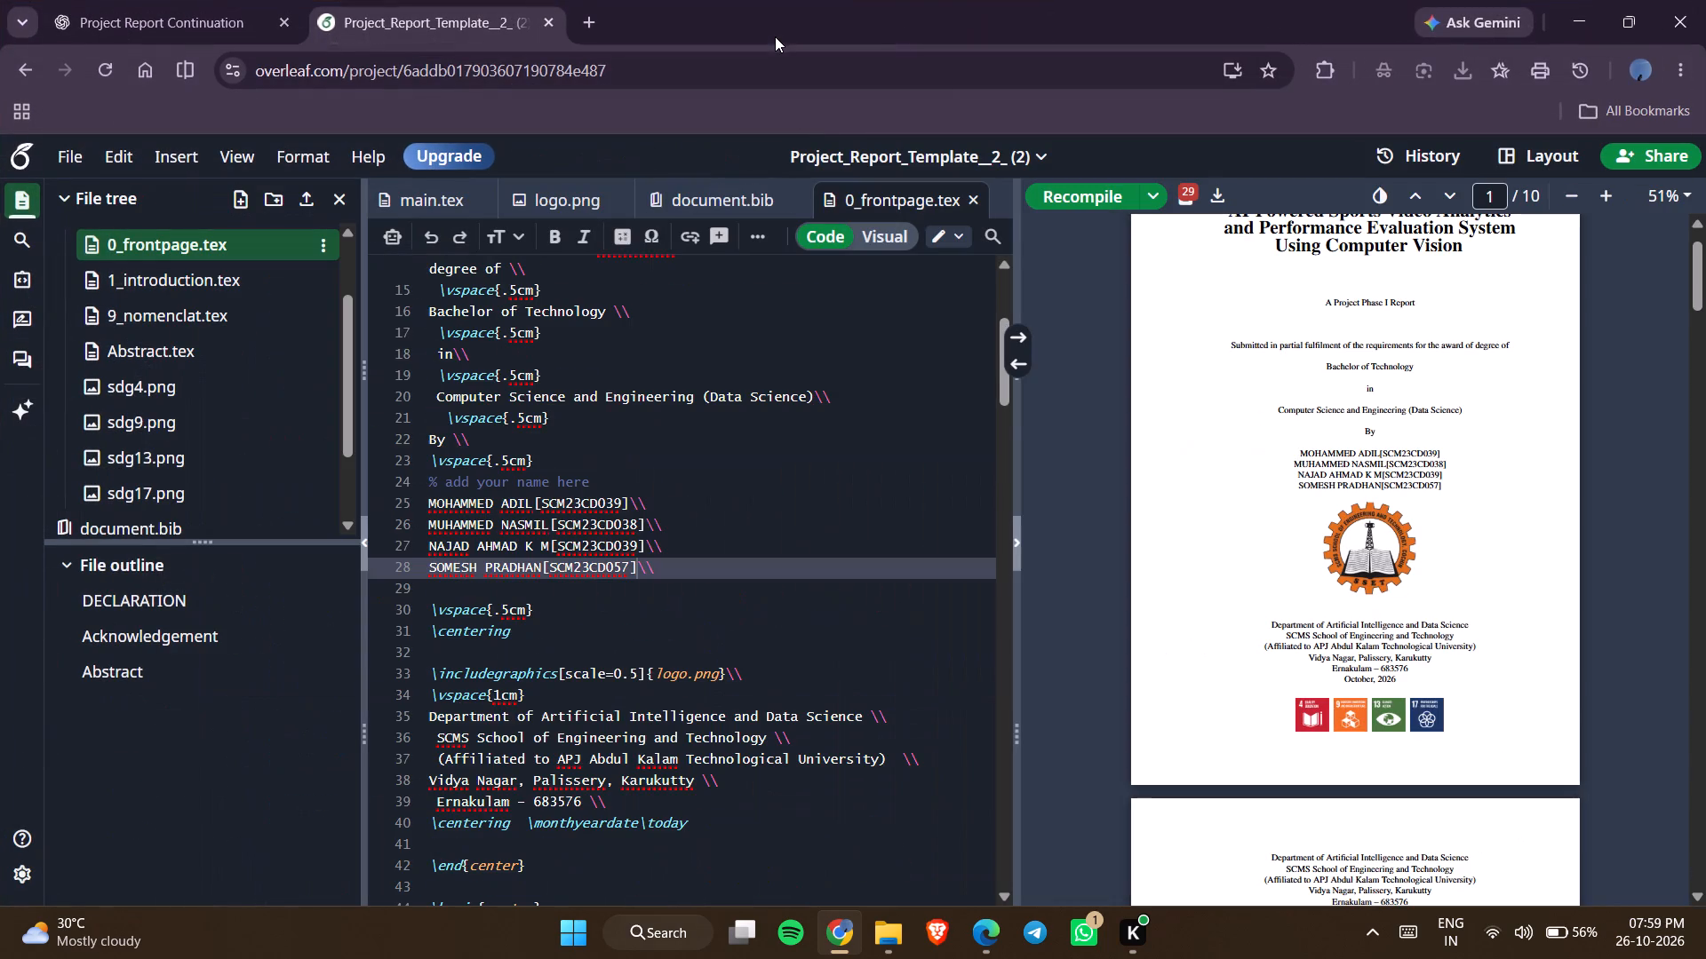
drag(1015, 557, 1000, 560)
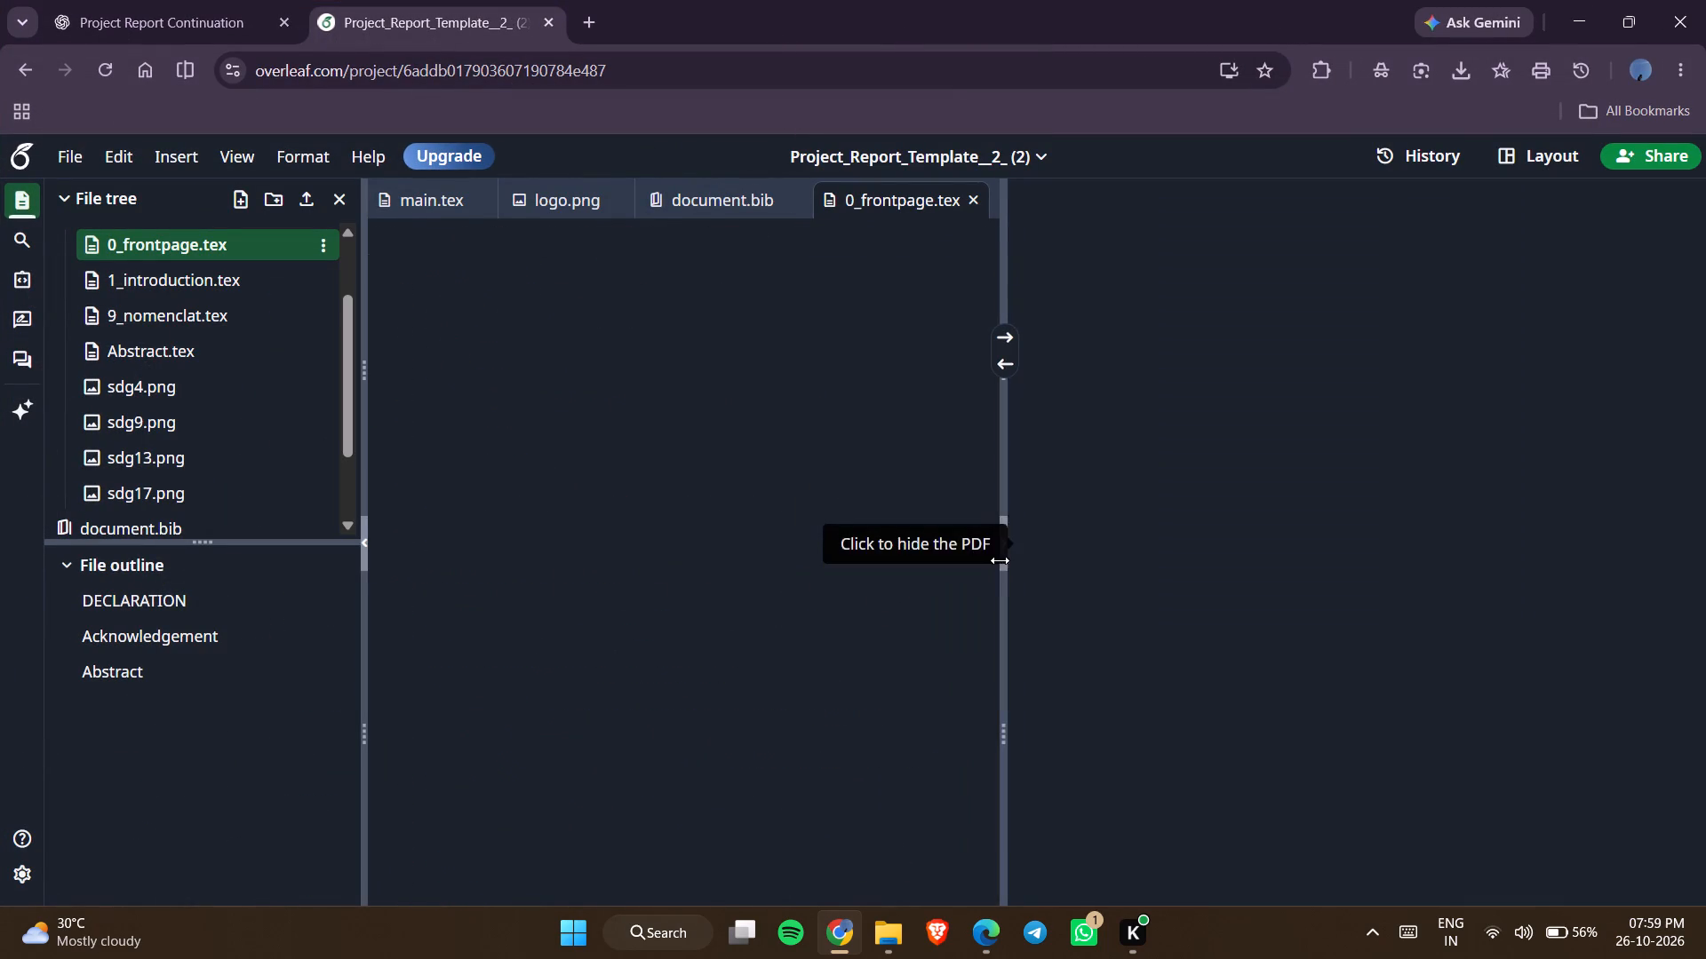
drag(1000, 560, 904, 585)
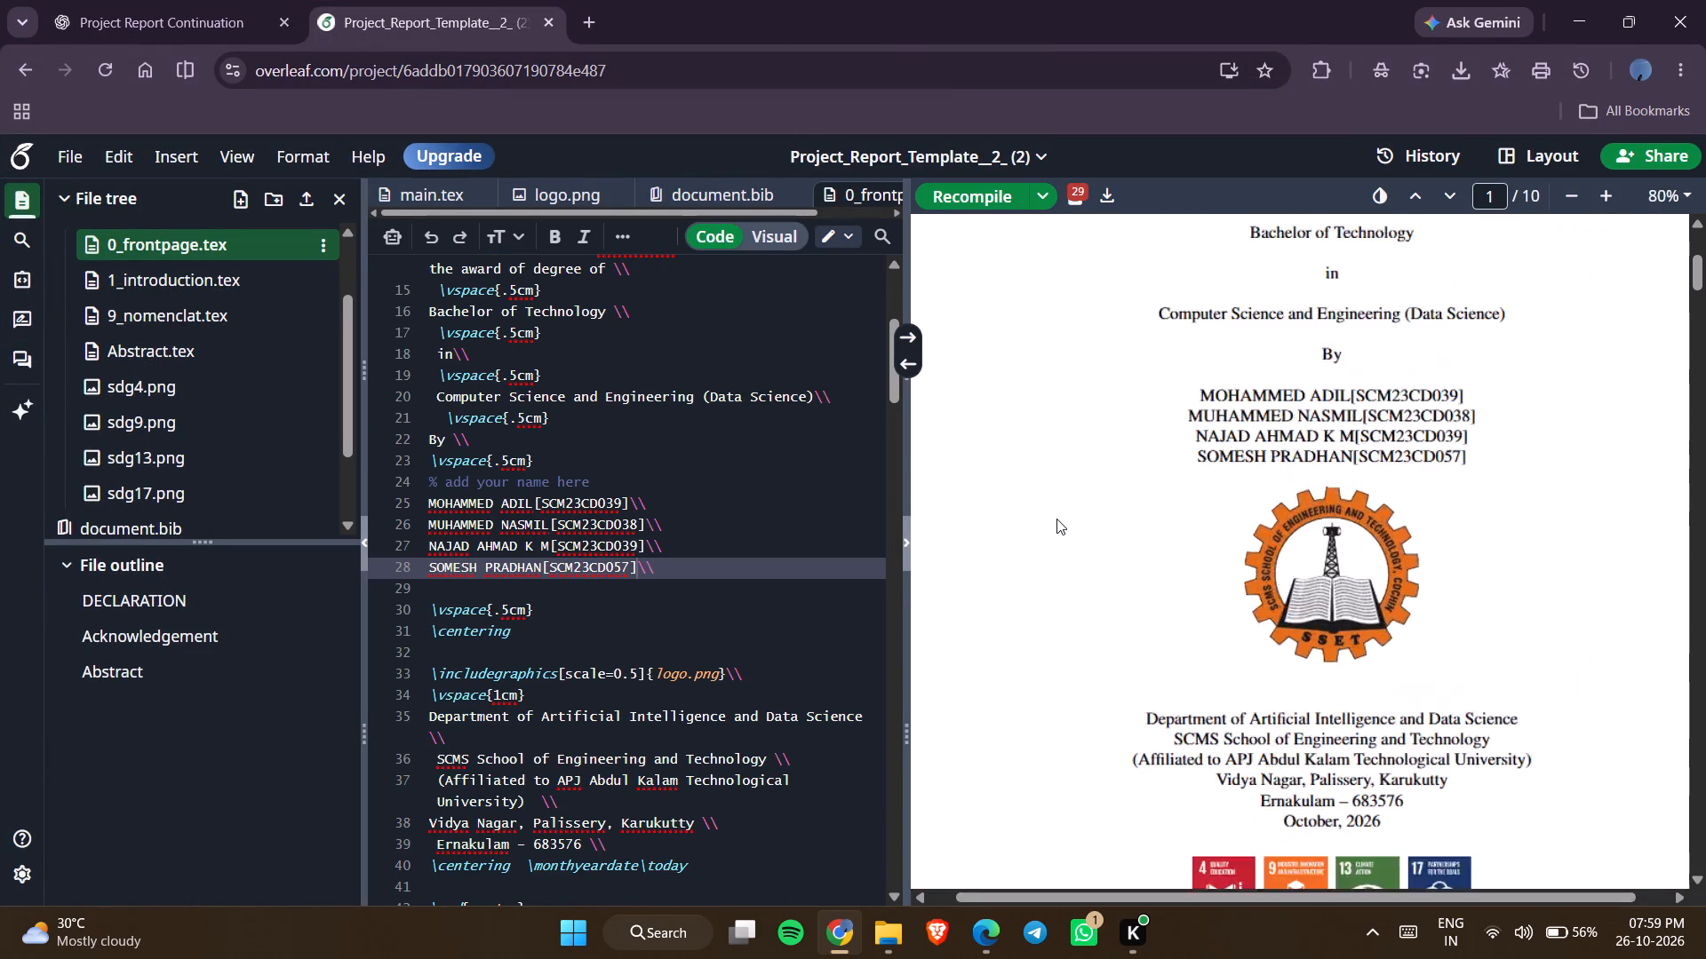
Examine the Bonafide Certificate page in the PDF preview and locate its matching paragraph in the 0_frontpage.tex source.
scroll(1056, 519, down, 2)
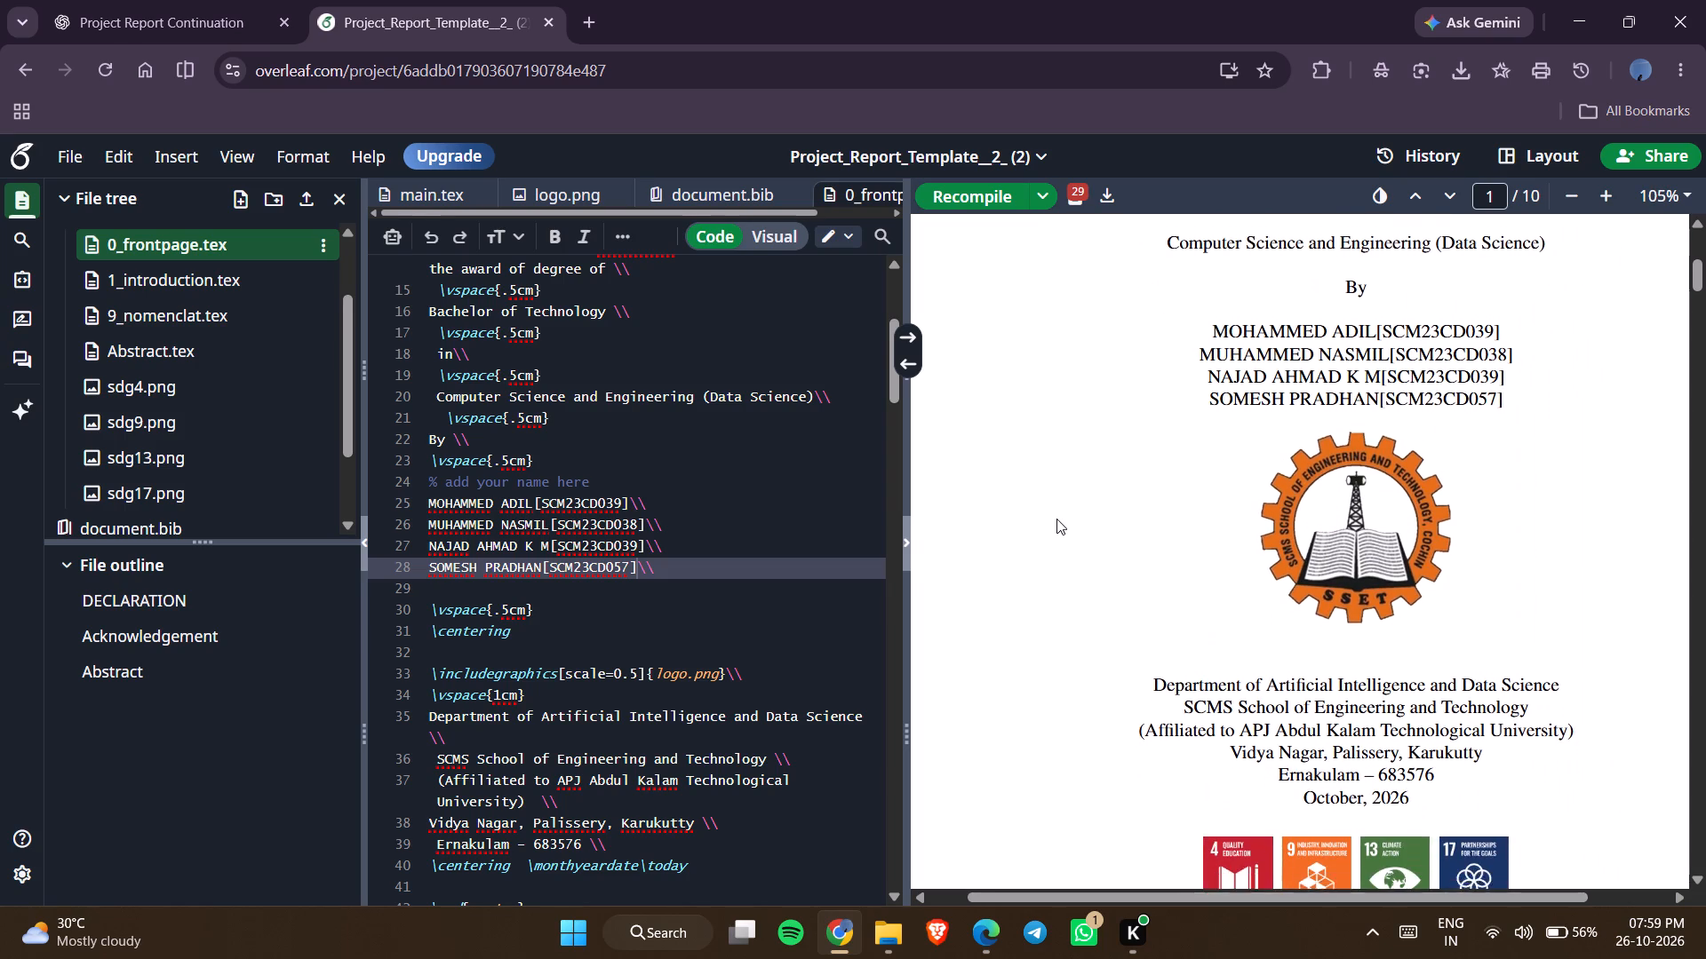
scroll(1056, 519, down, 5)
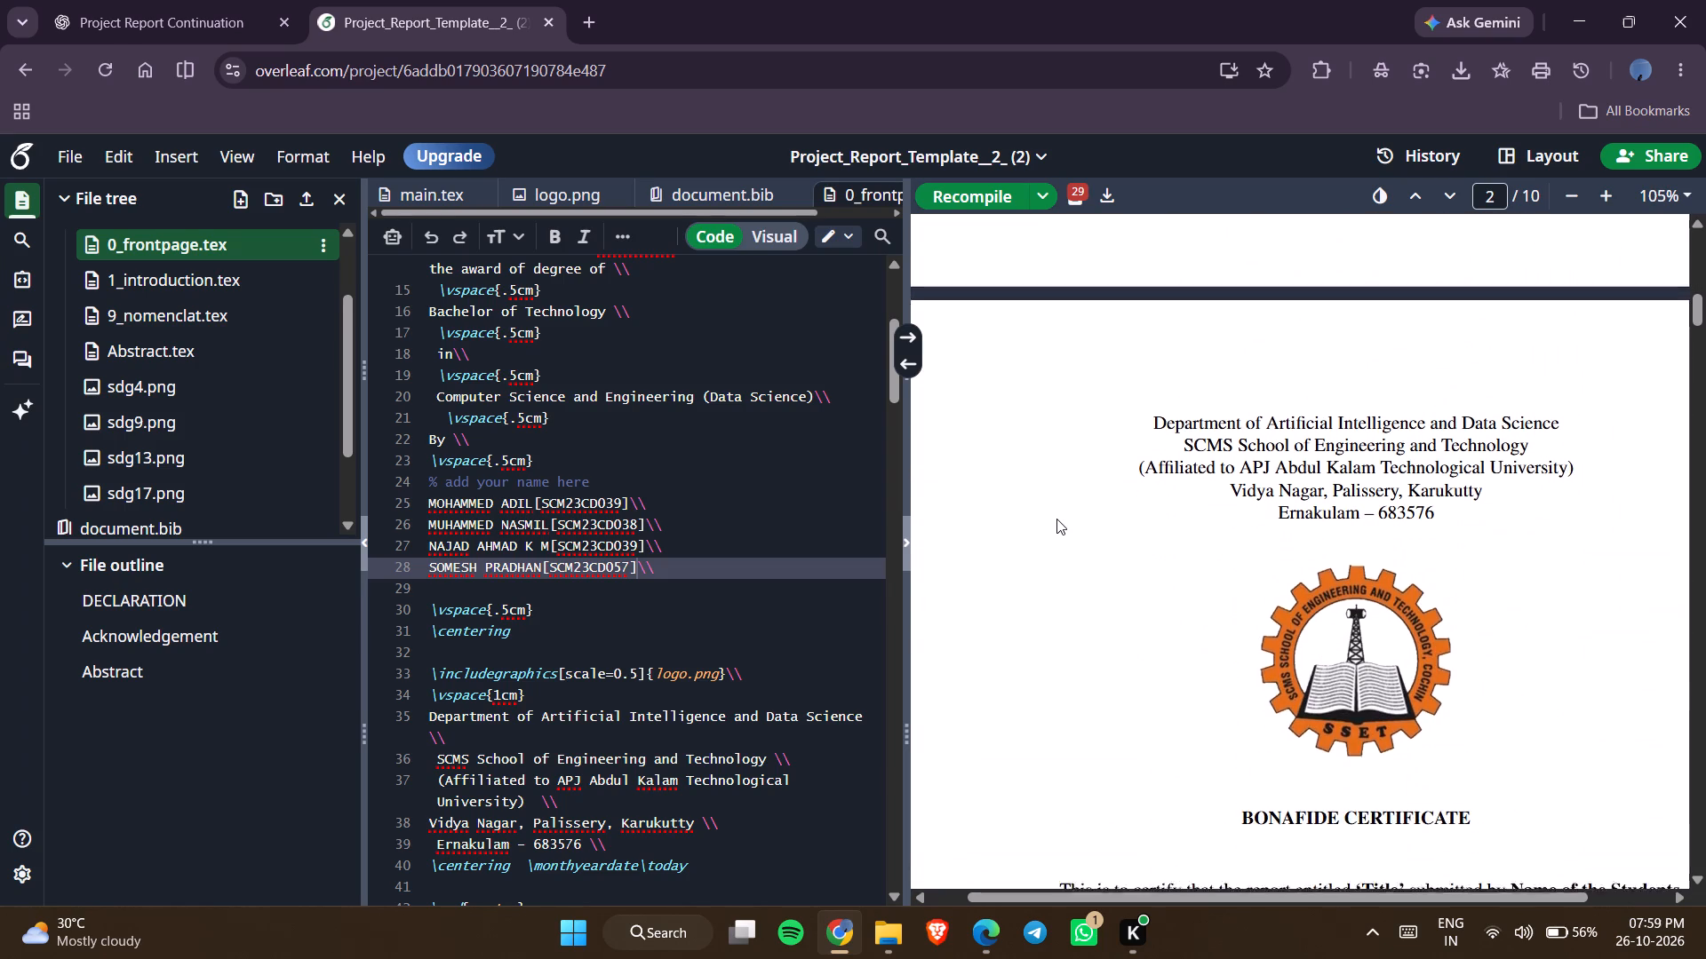
scroll(1056, 519, down, 2)
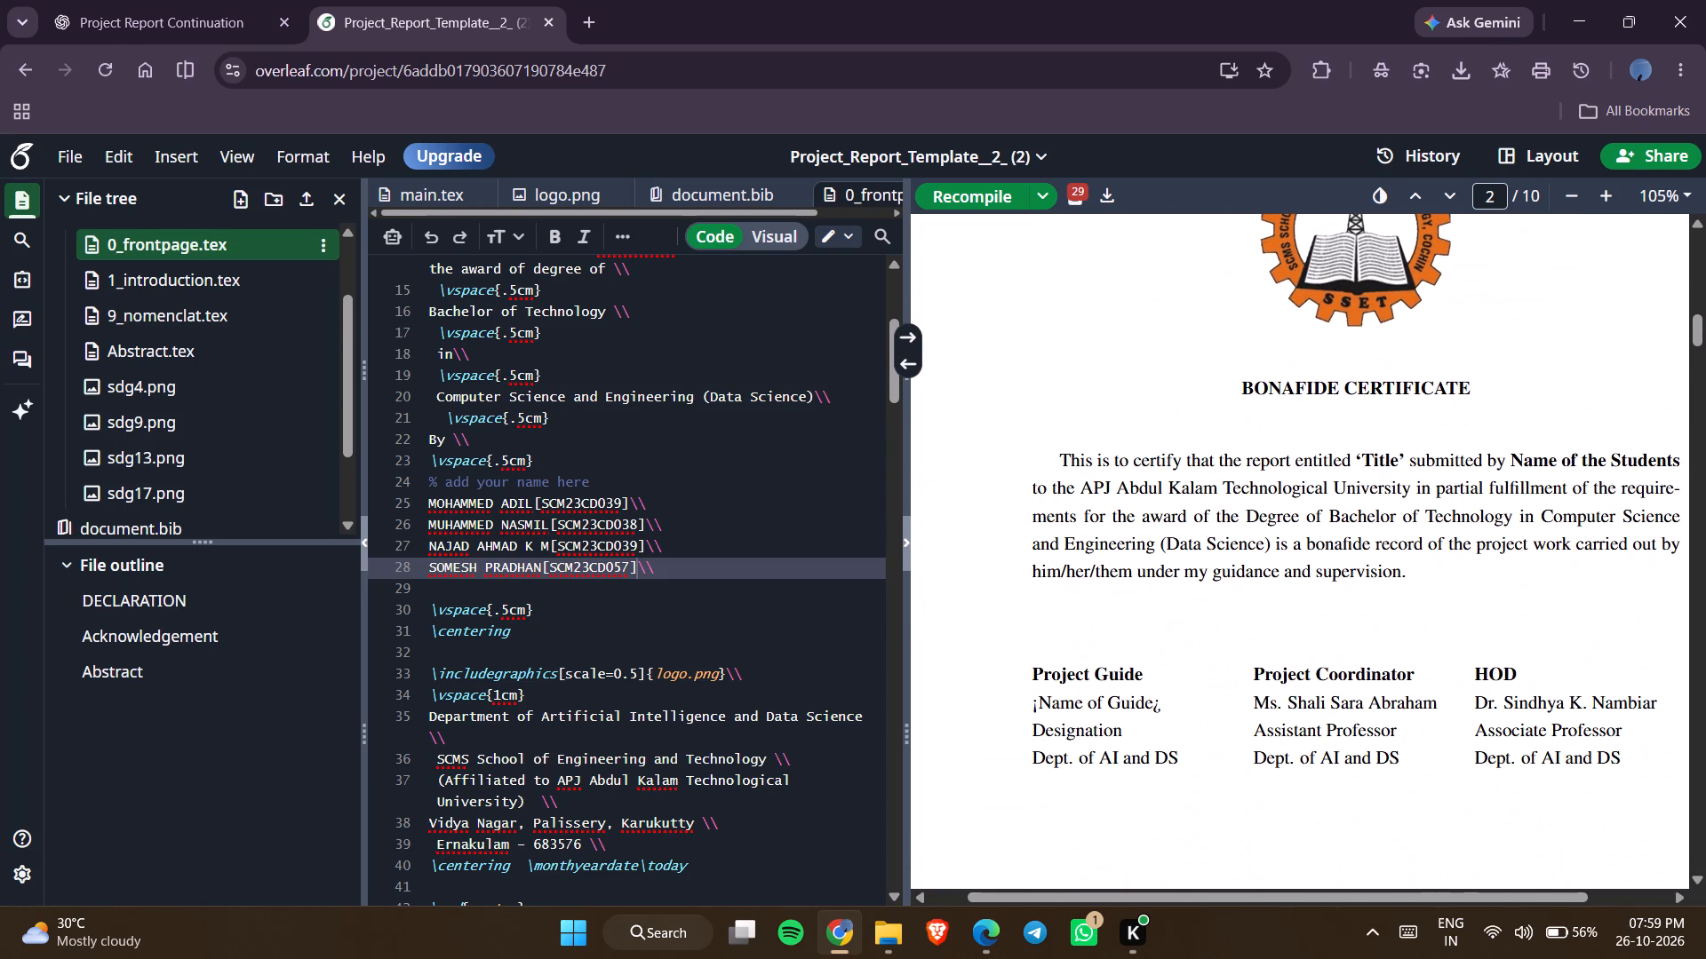
scroll(599, 653, down, 2)
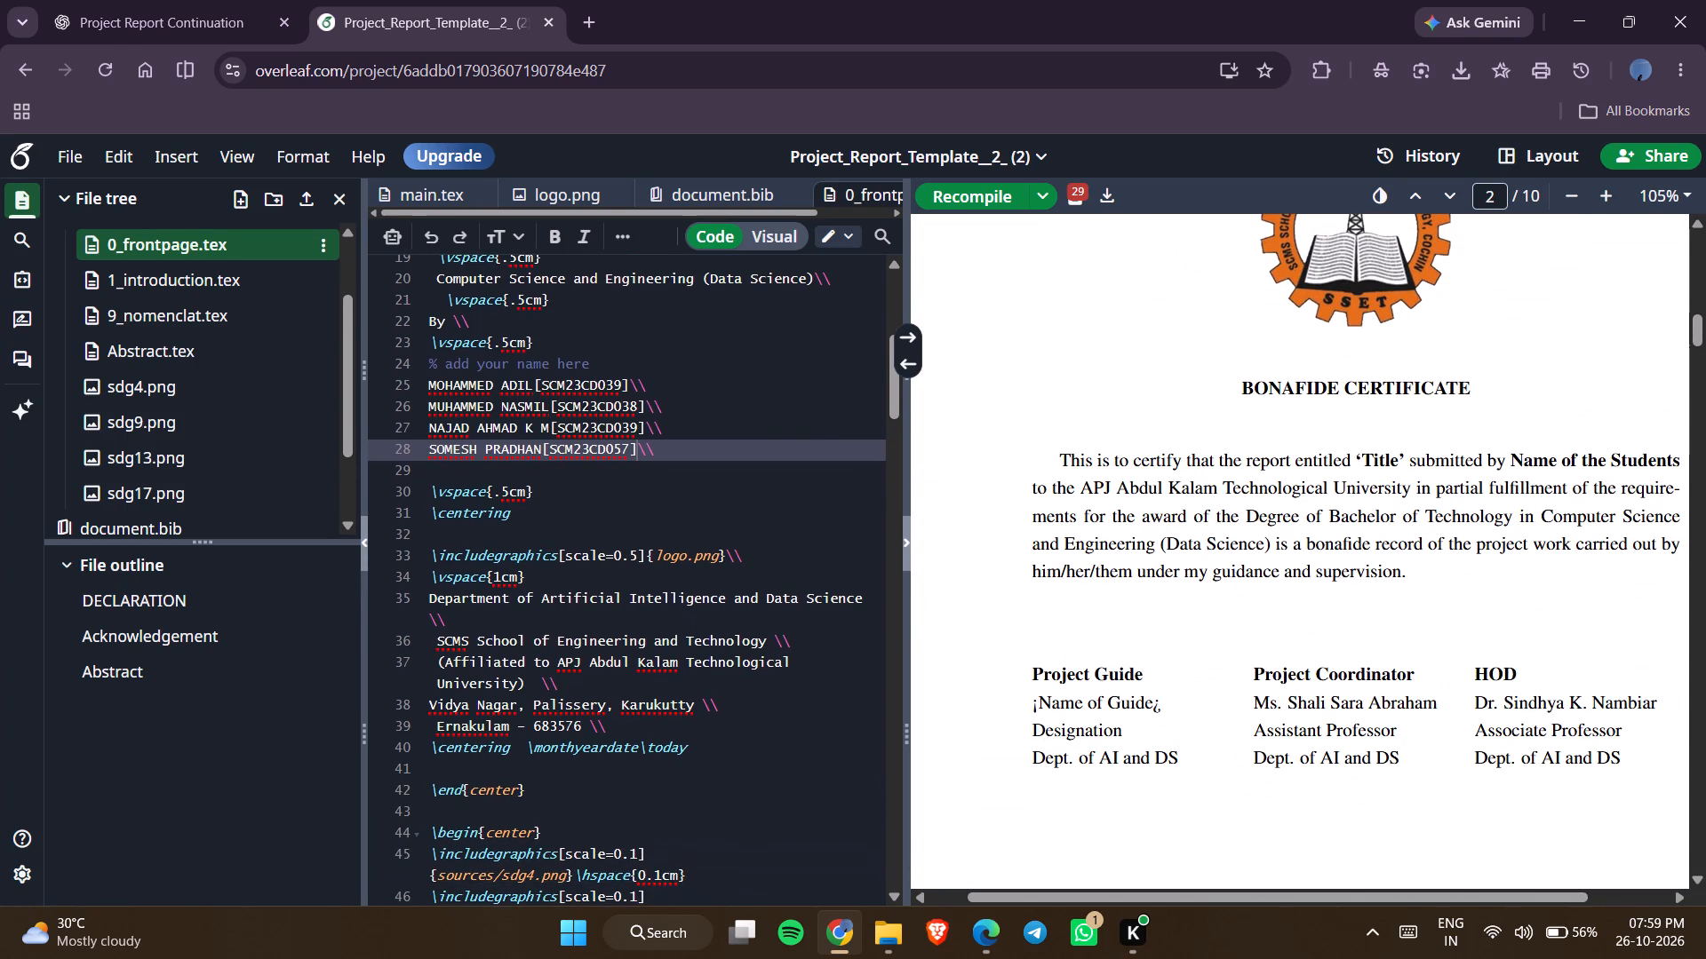
scroll(599, 653, down, 2)
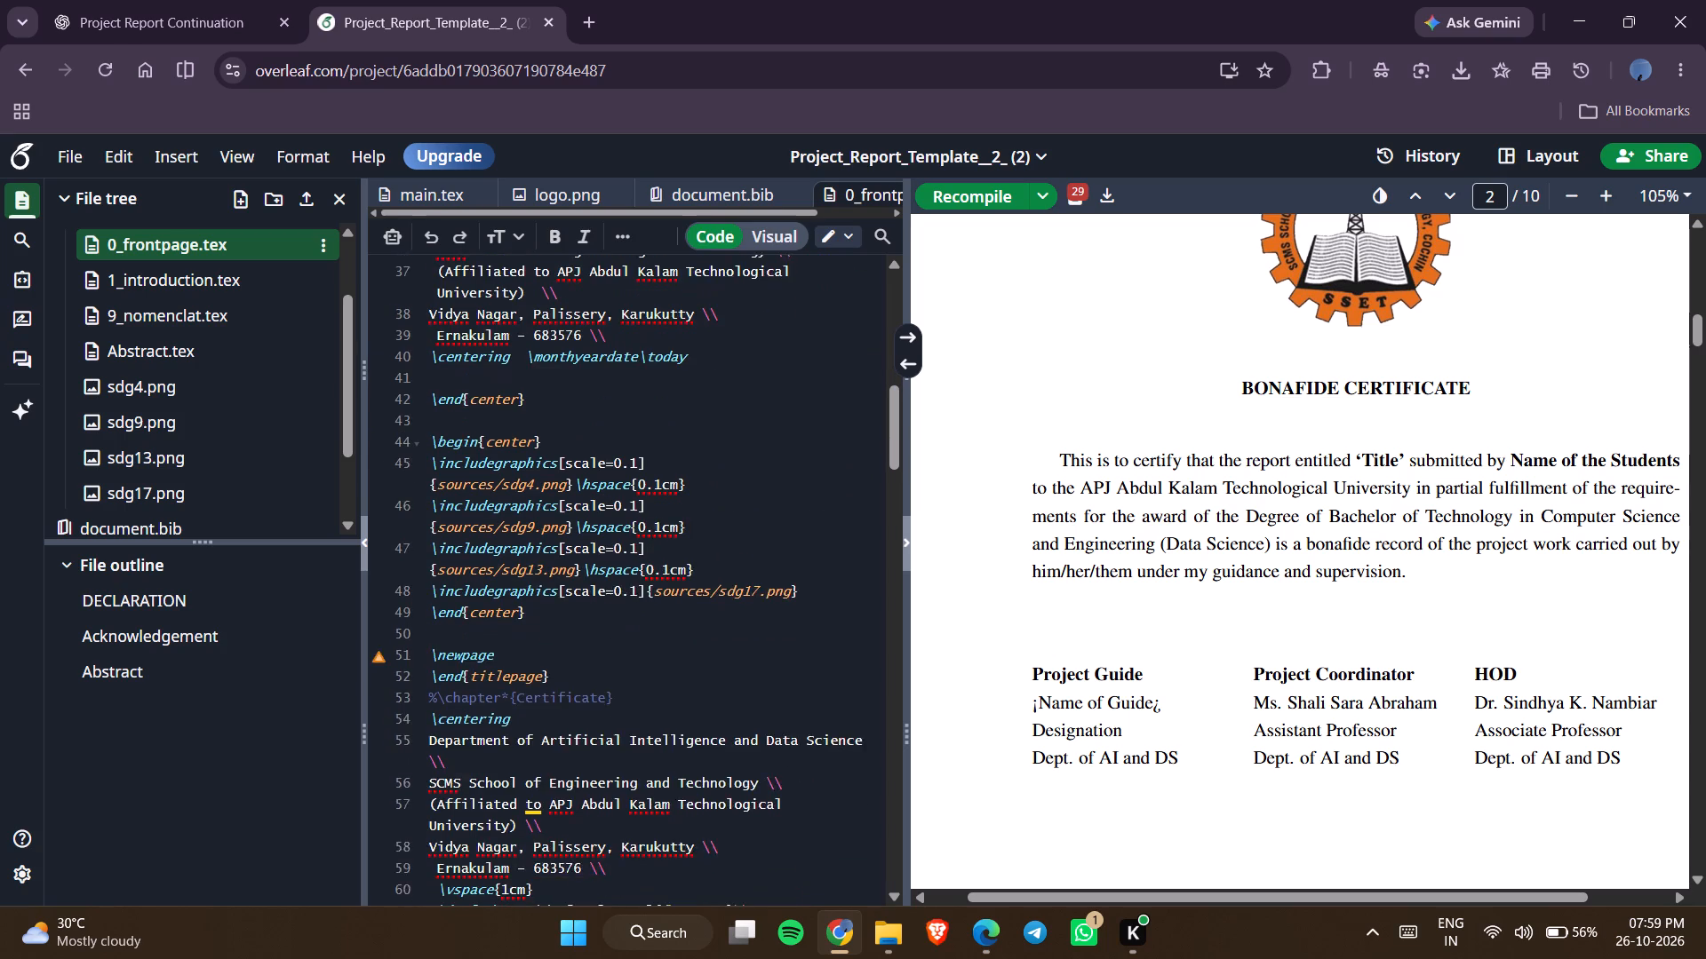
scroll(599, 653, down, 3)
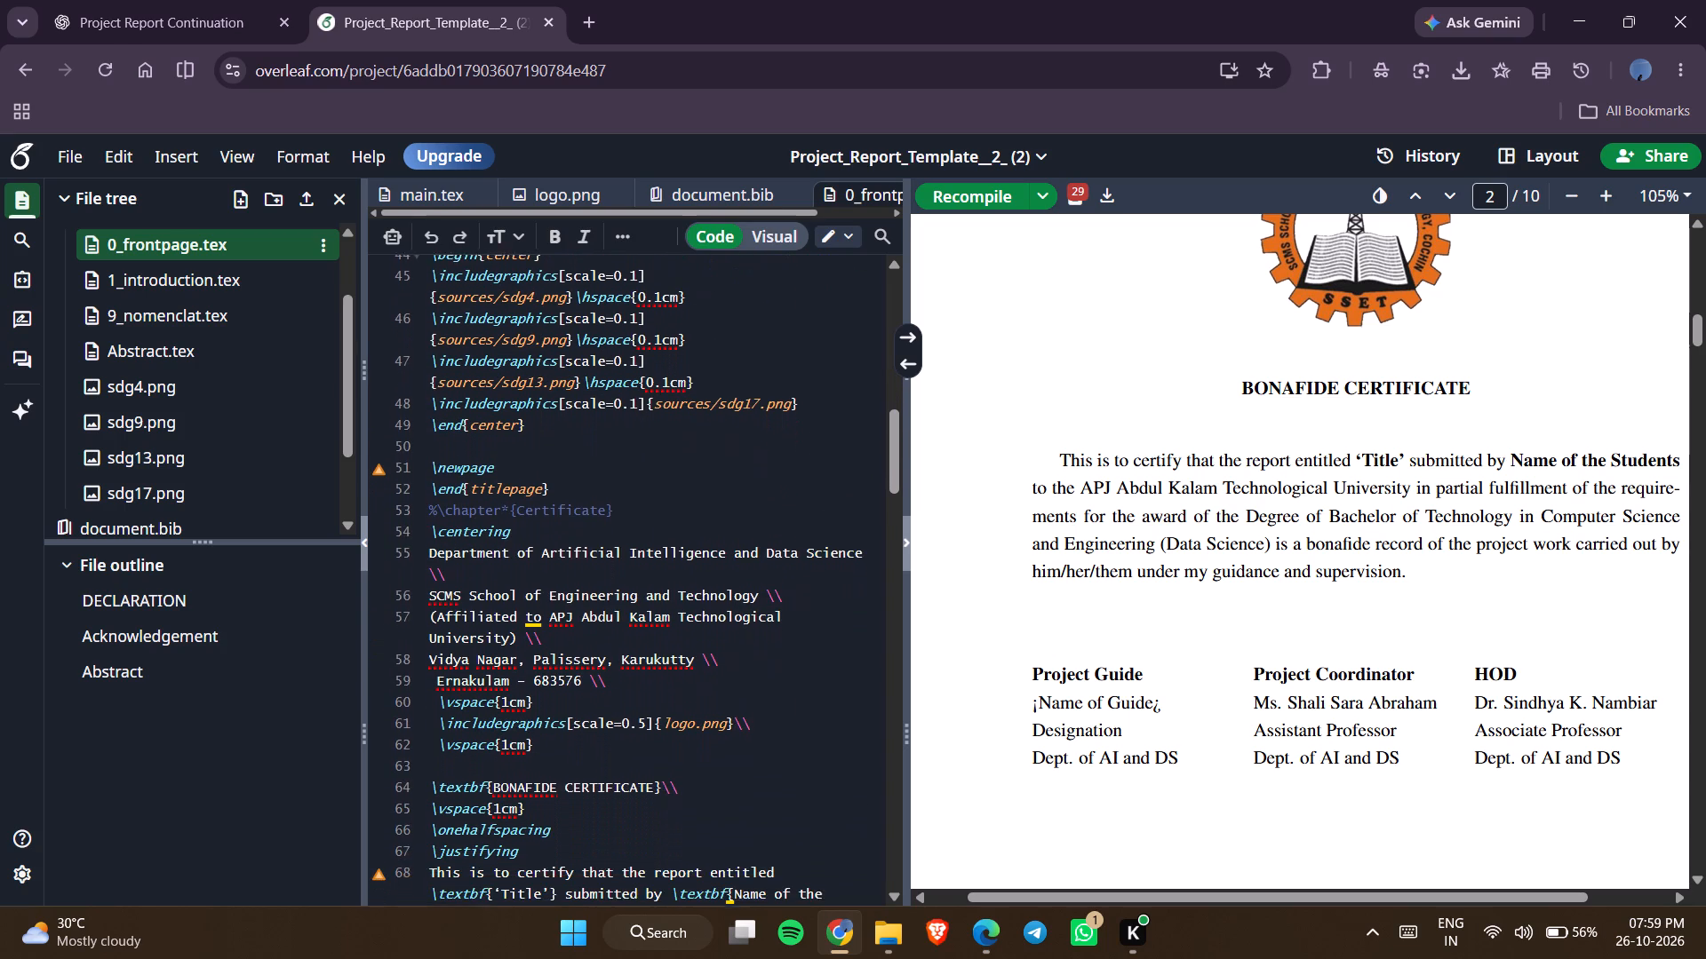
scroll(599, 653, down, 2)
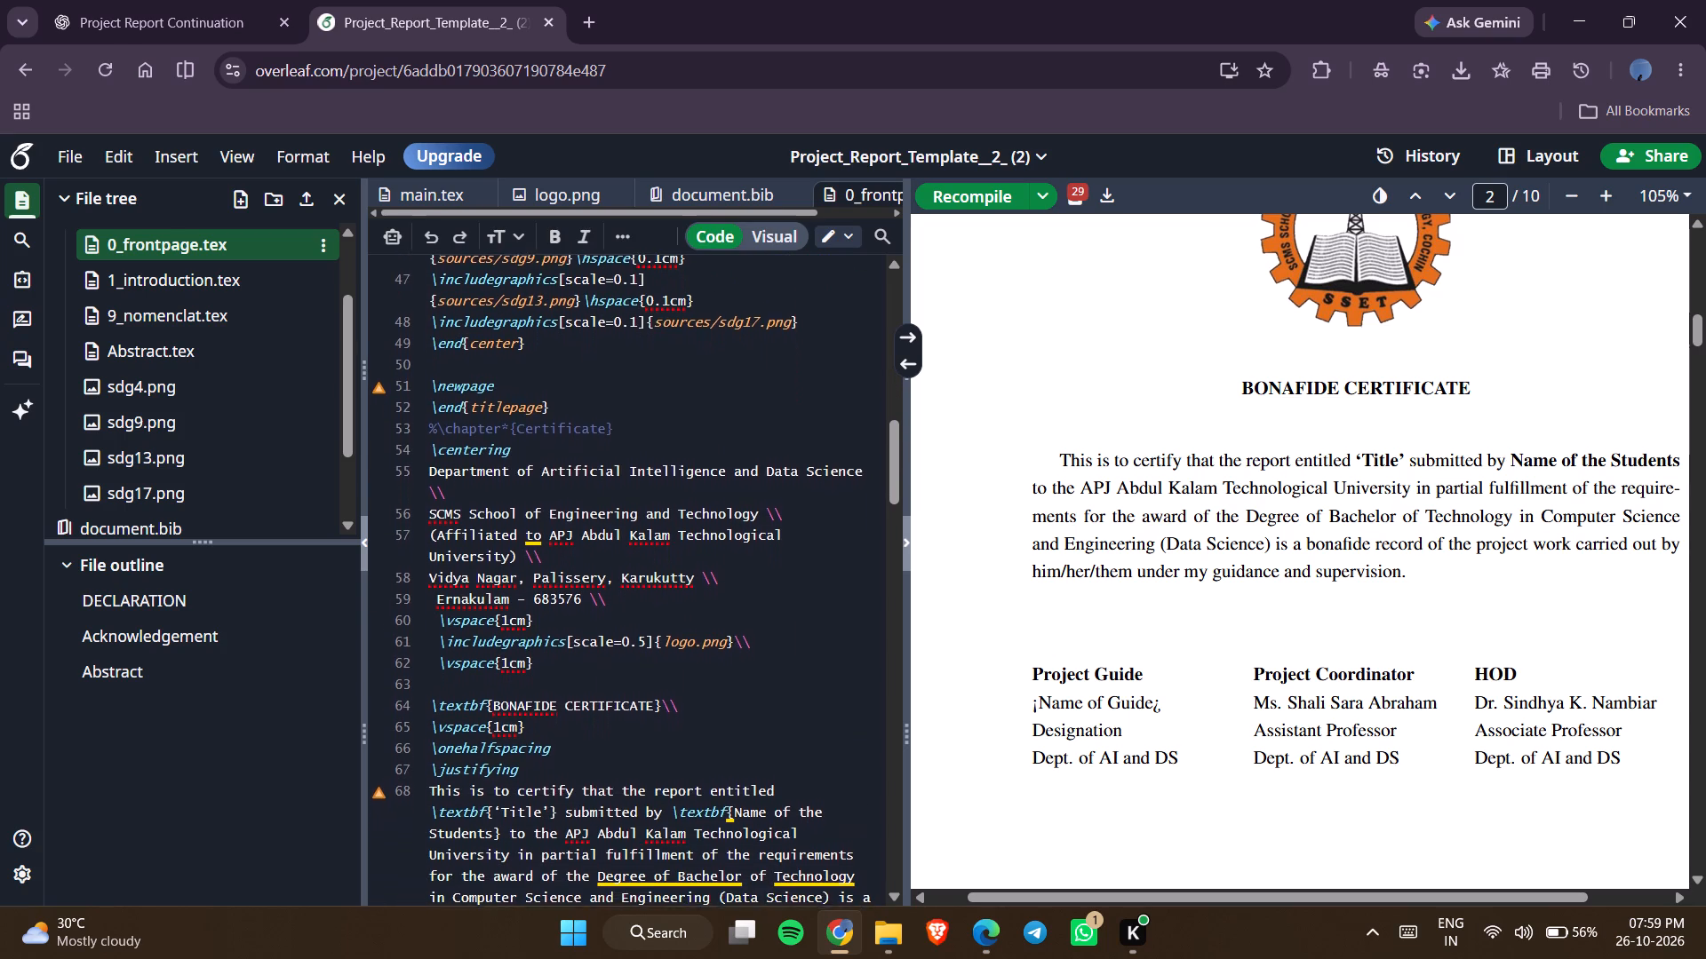
scroll(599, 653, down, 1)
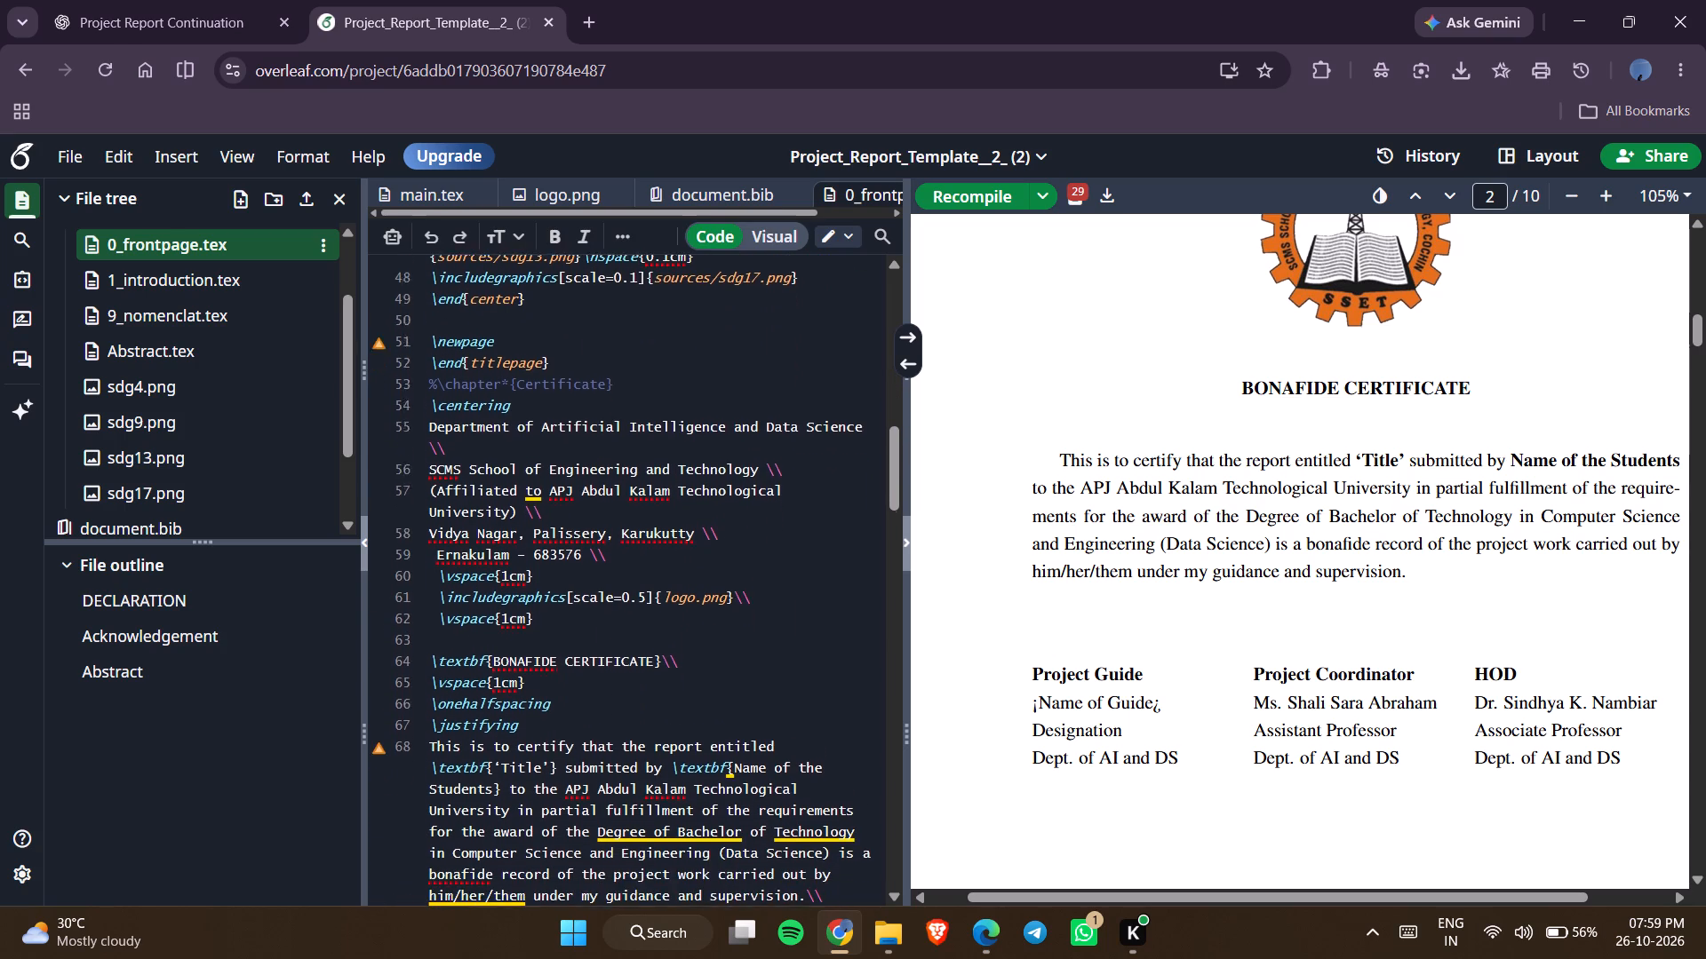
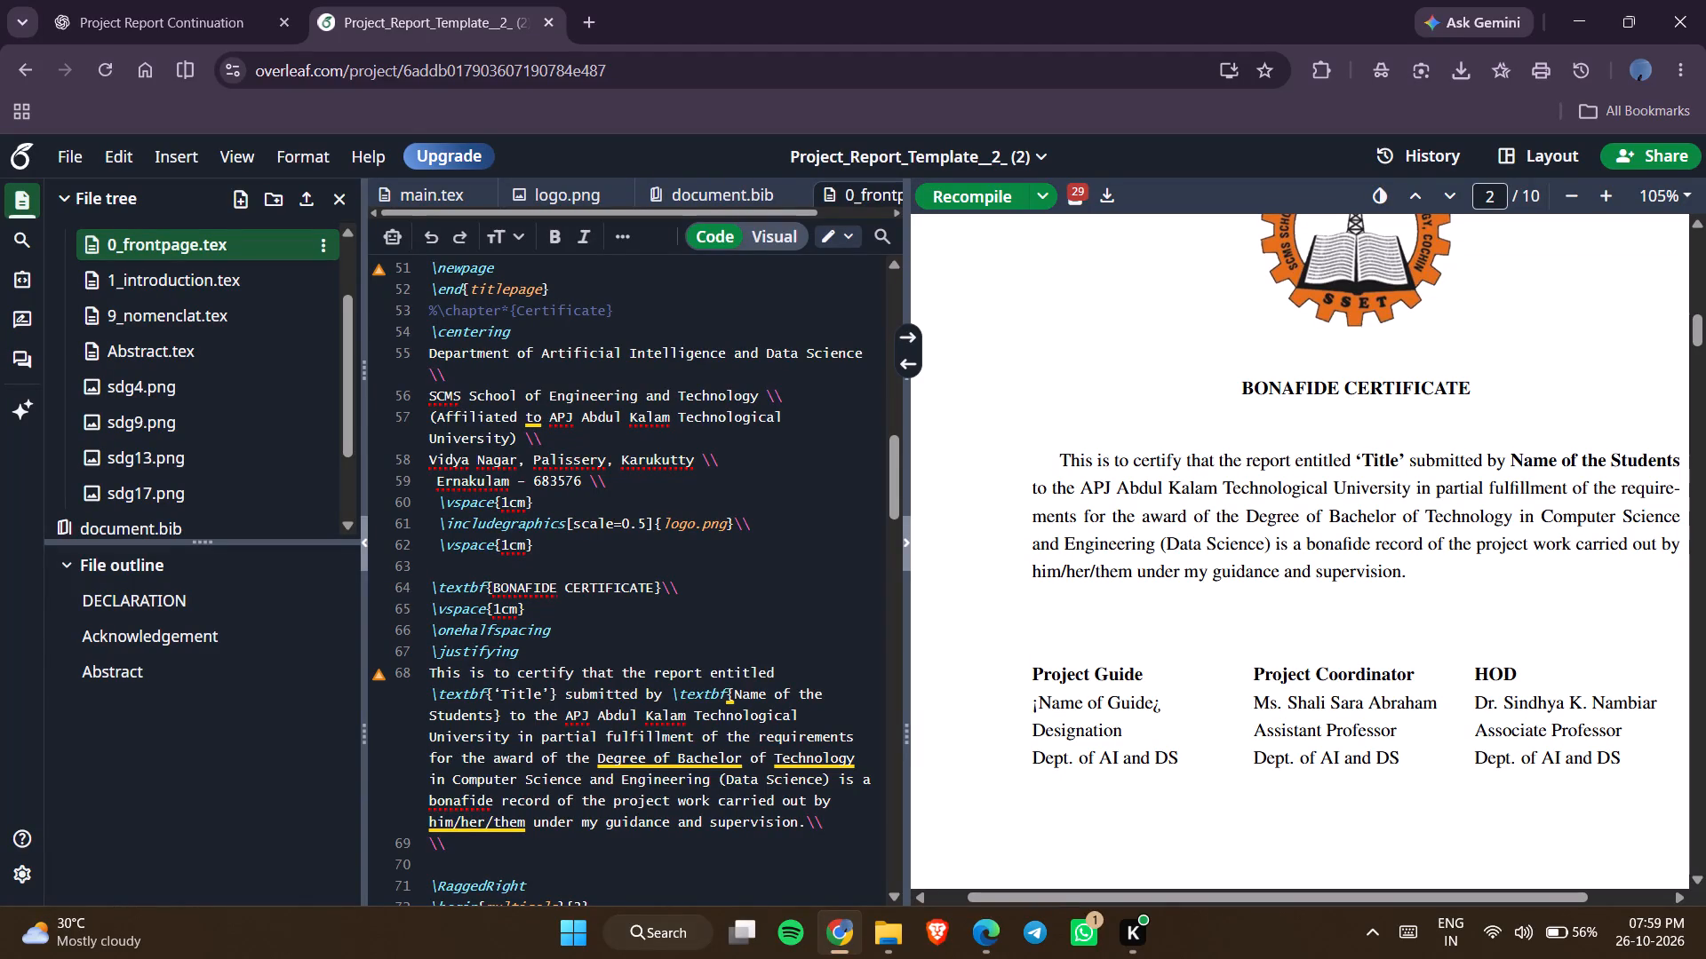
Replace the Name of the Students placeholder in the certificate paragraph with the four members' names in capitals, separated by commas, matching the front page.
drag(735, 694, 644, 743)
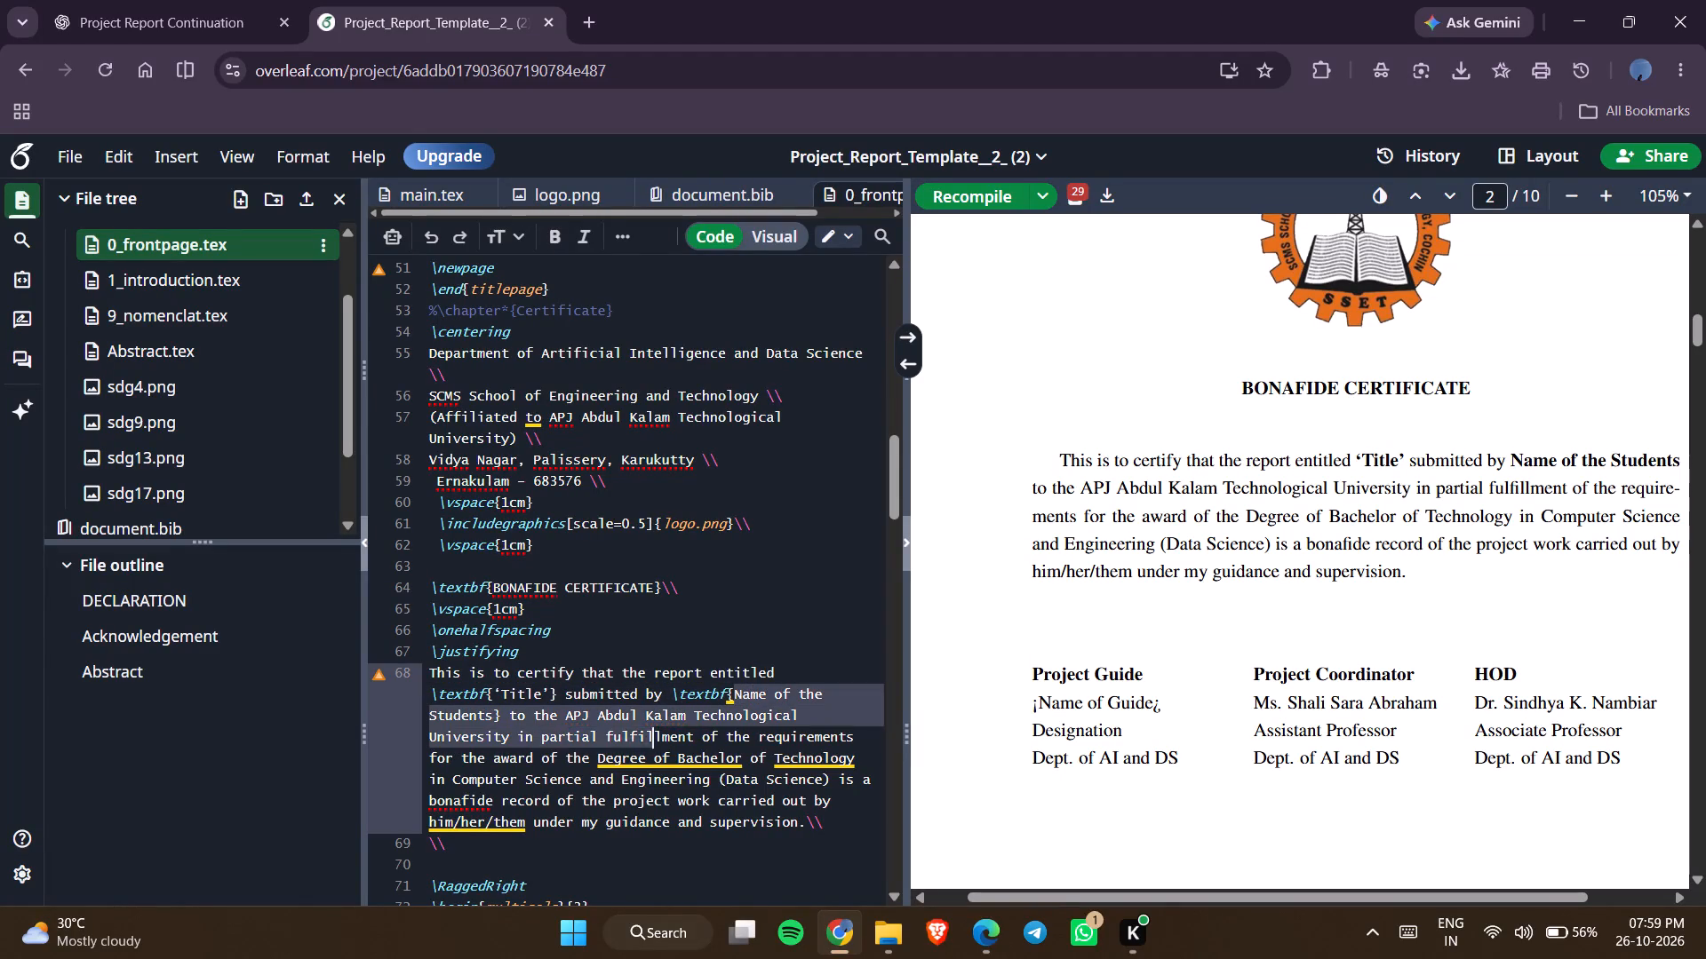
drag(644, 743, 491, 718)
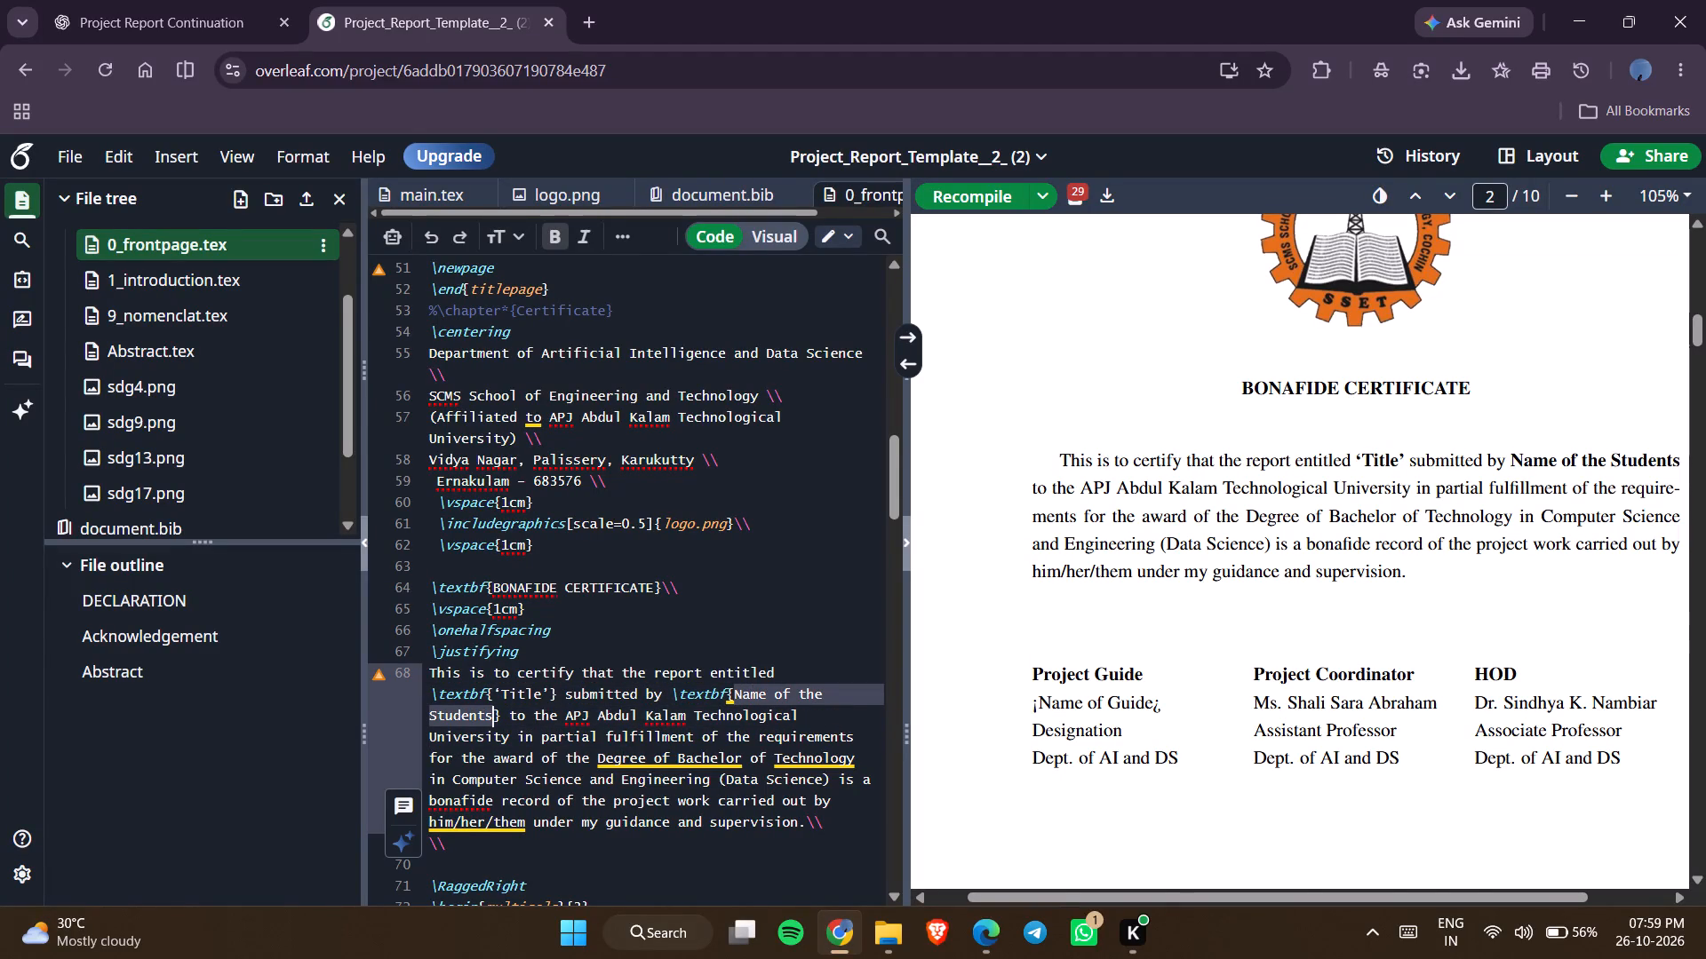
scroll(1266, 561, up, 9)
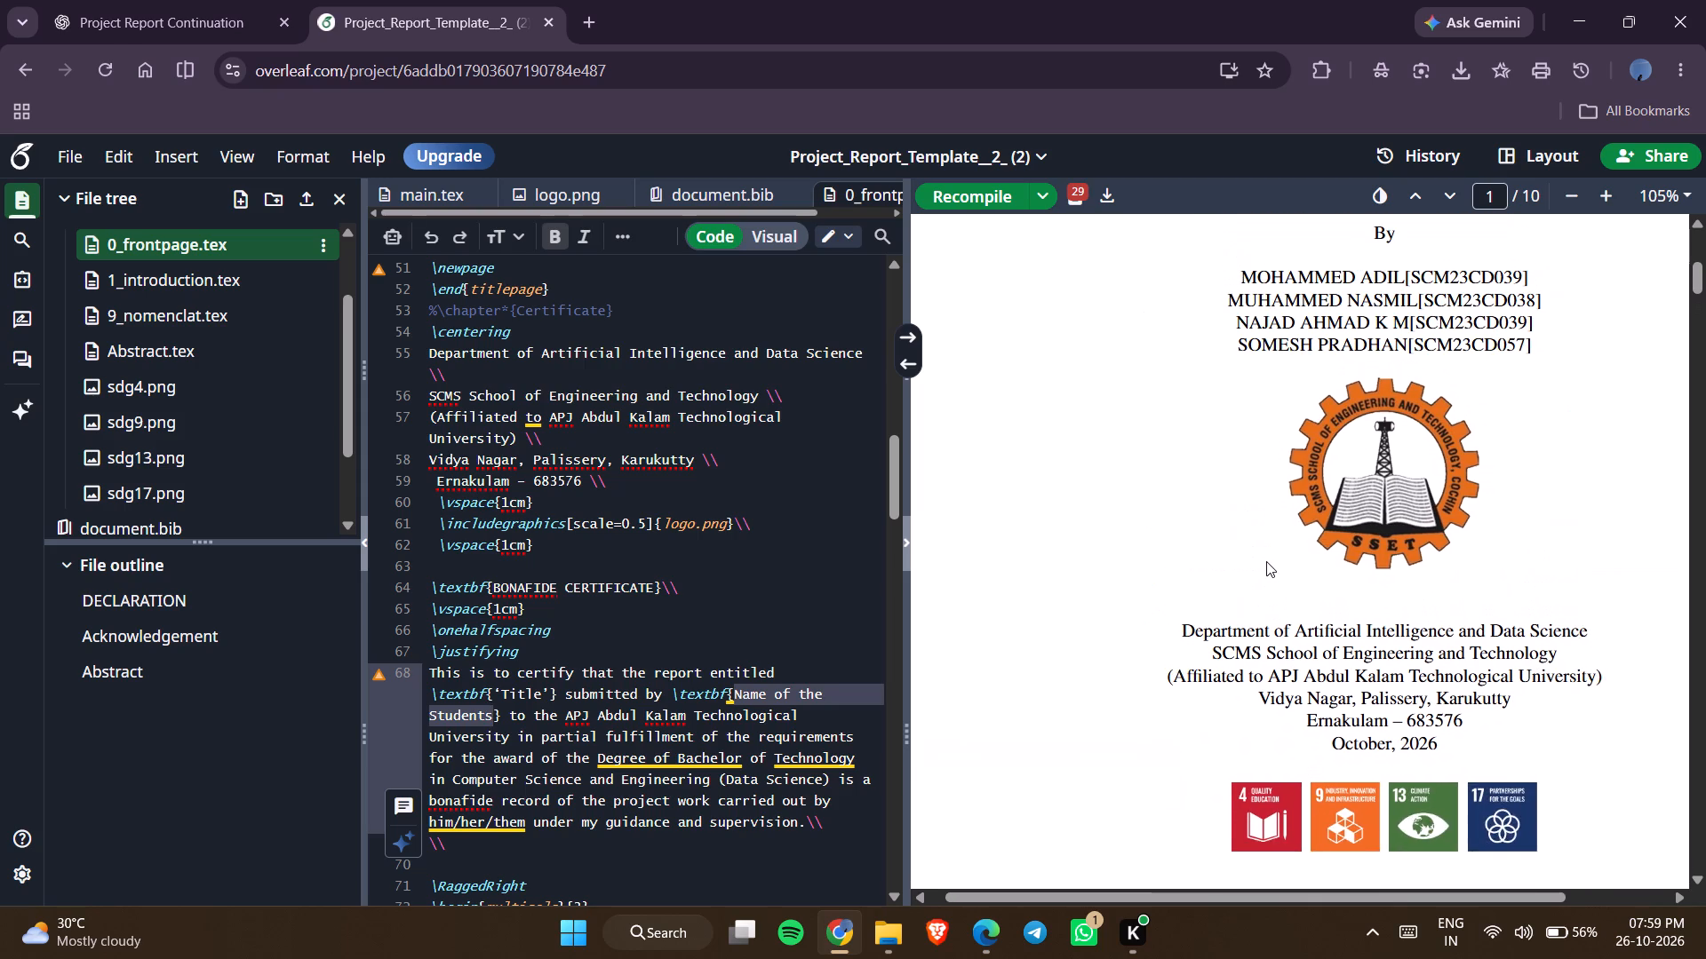
scroll(1266, 561, up, 1)
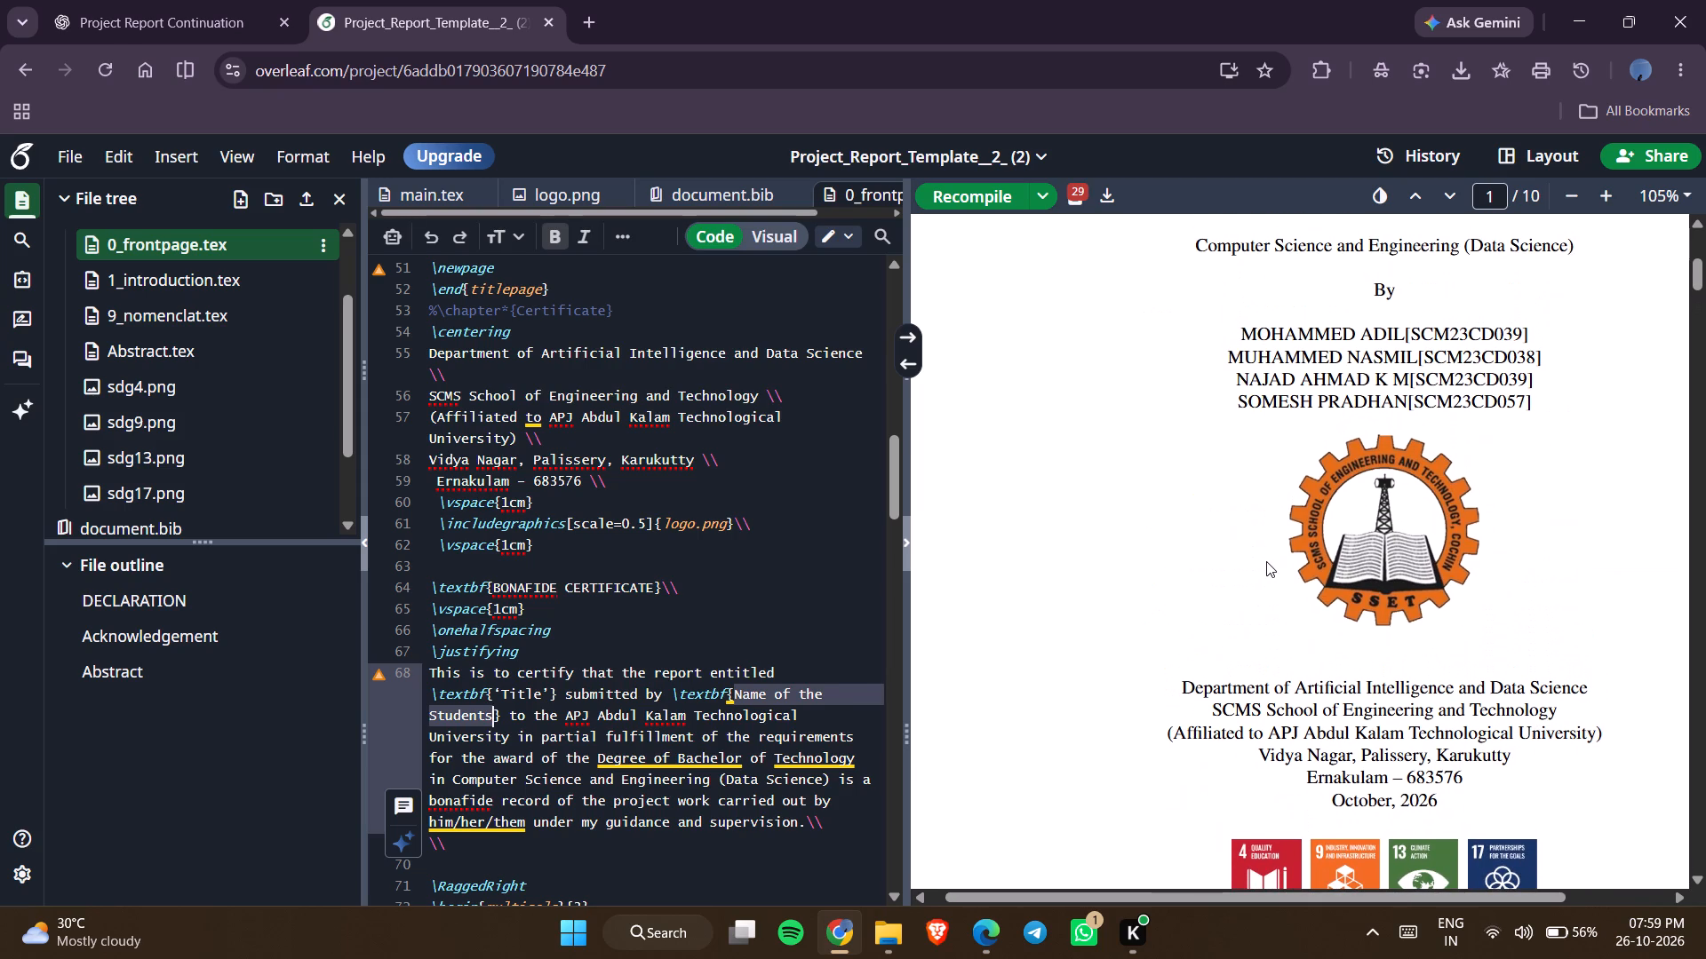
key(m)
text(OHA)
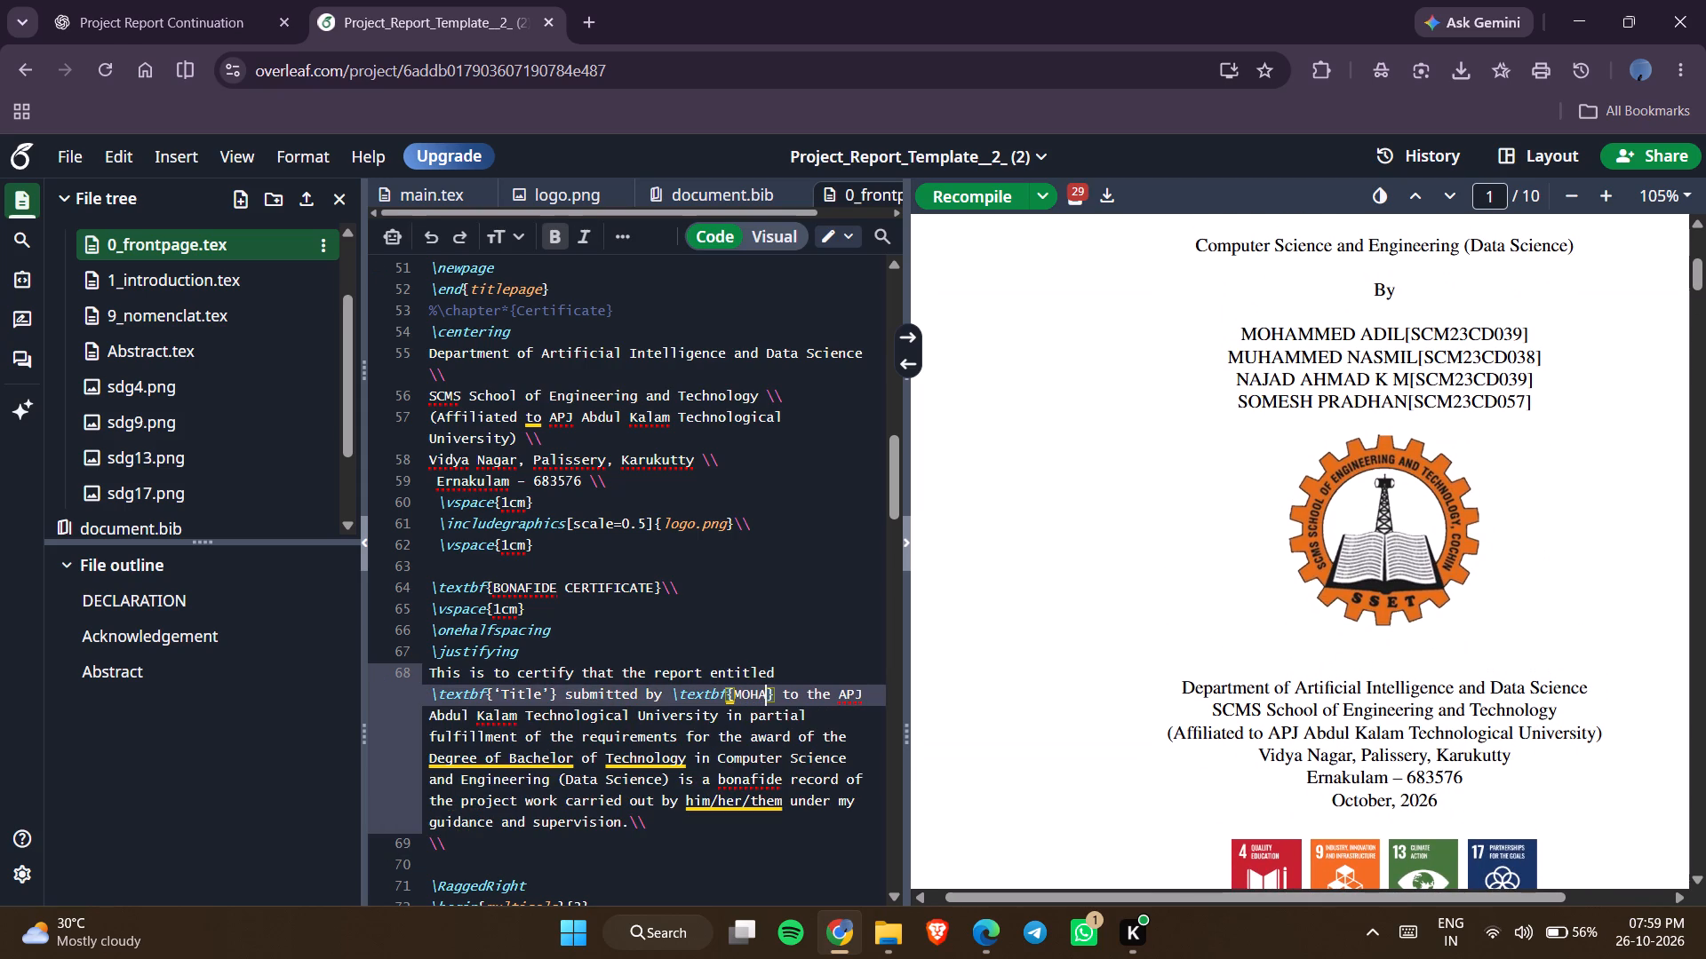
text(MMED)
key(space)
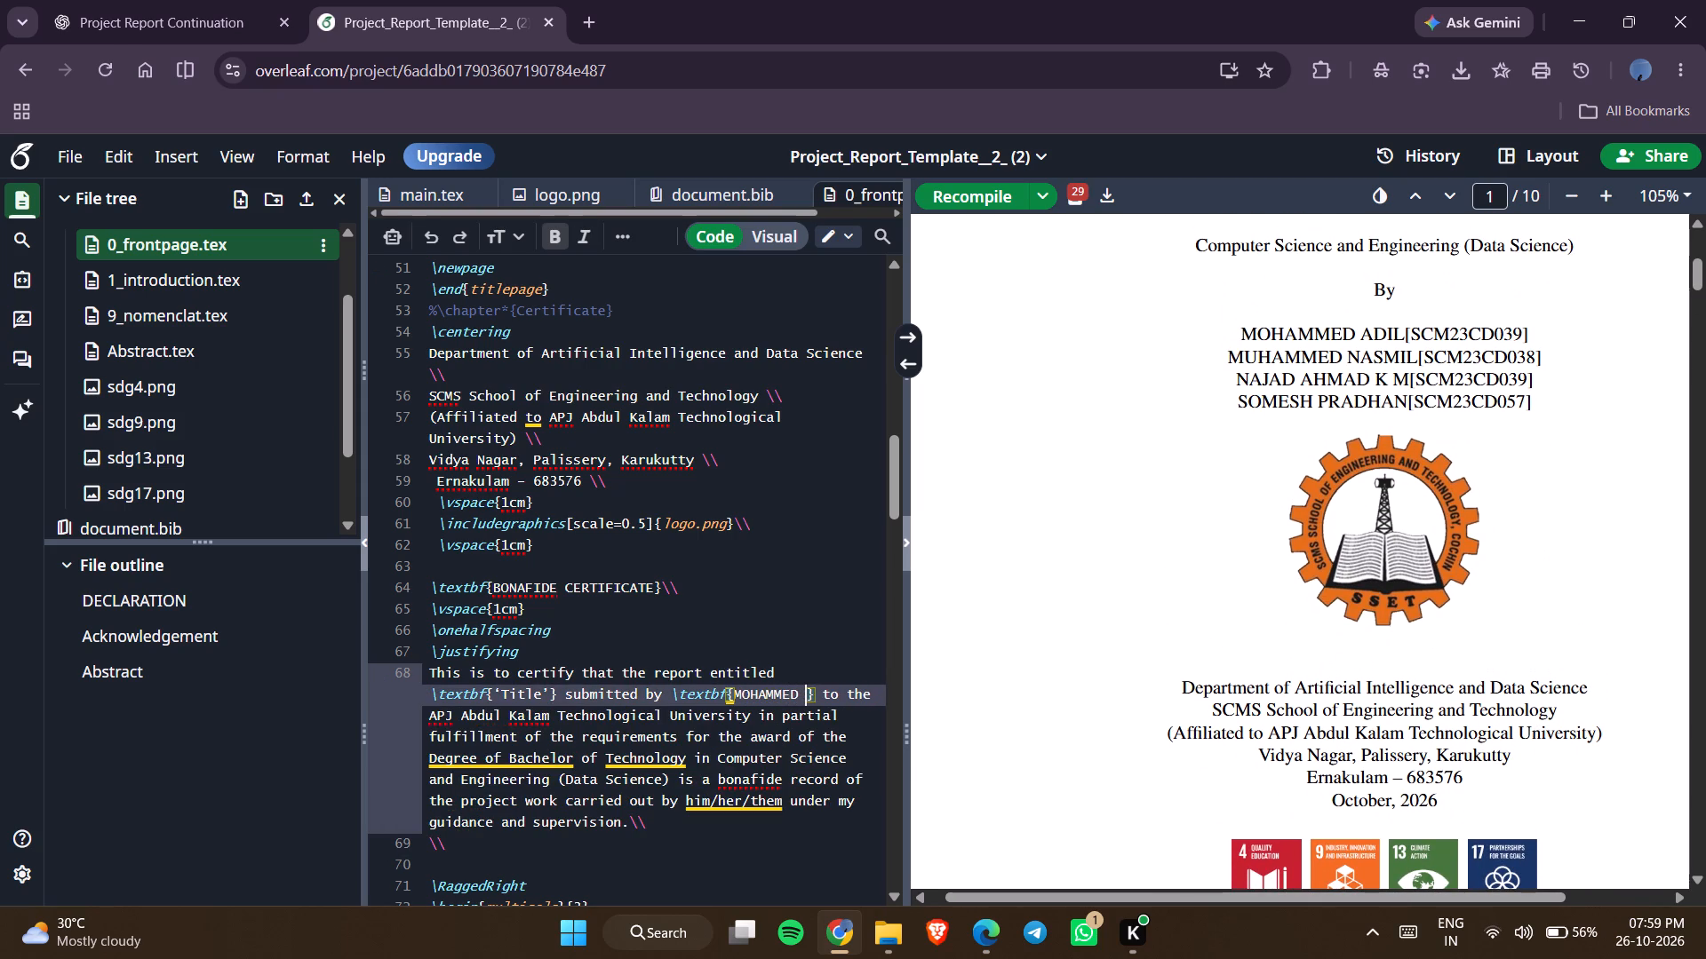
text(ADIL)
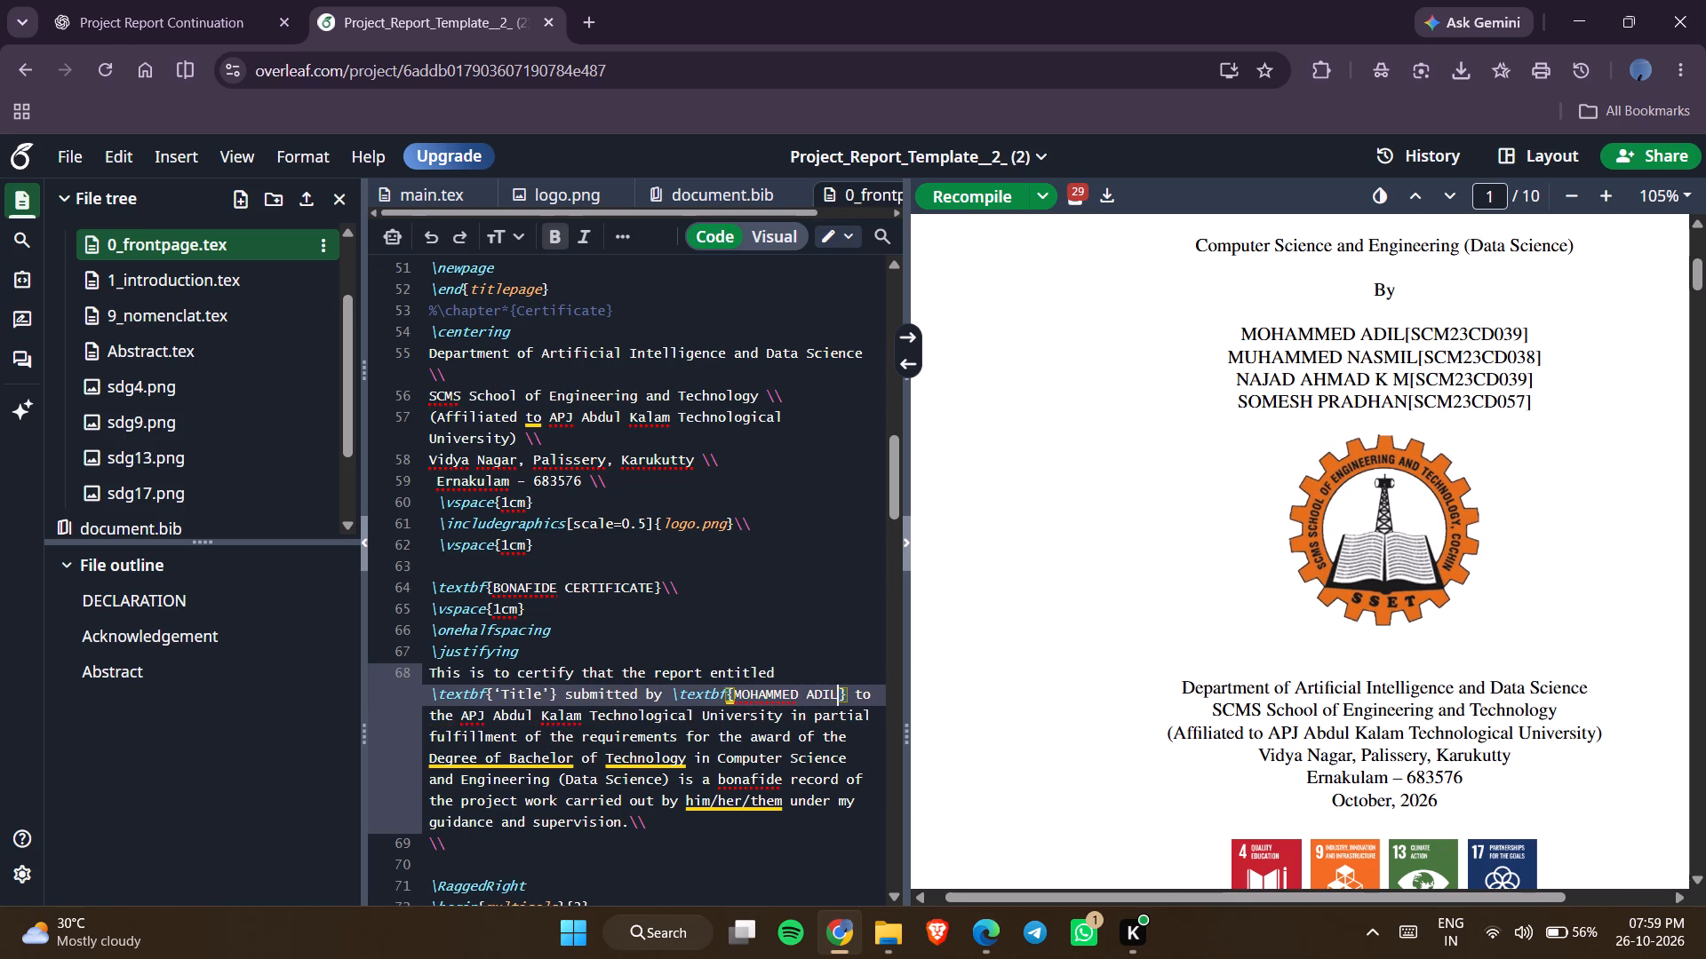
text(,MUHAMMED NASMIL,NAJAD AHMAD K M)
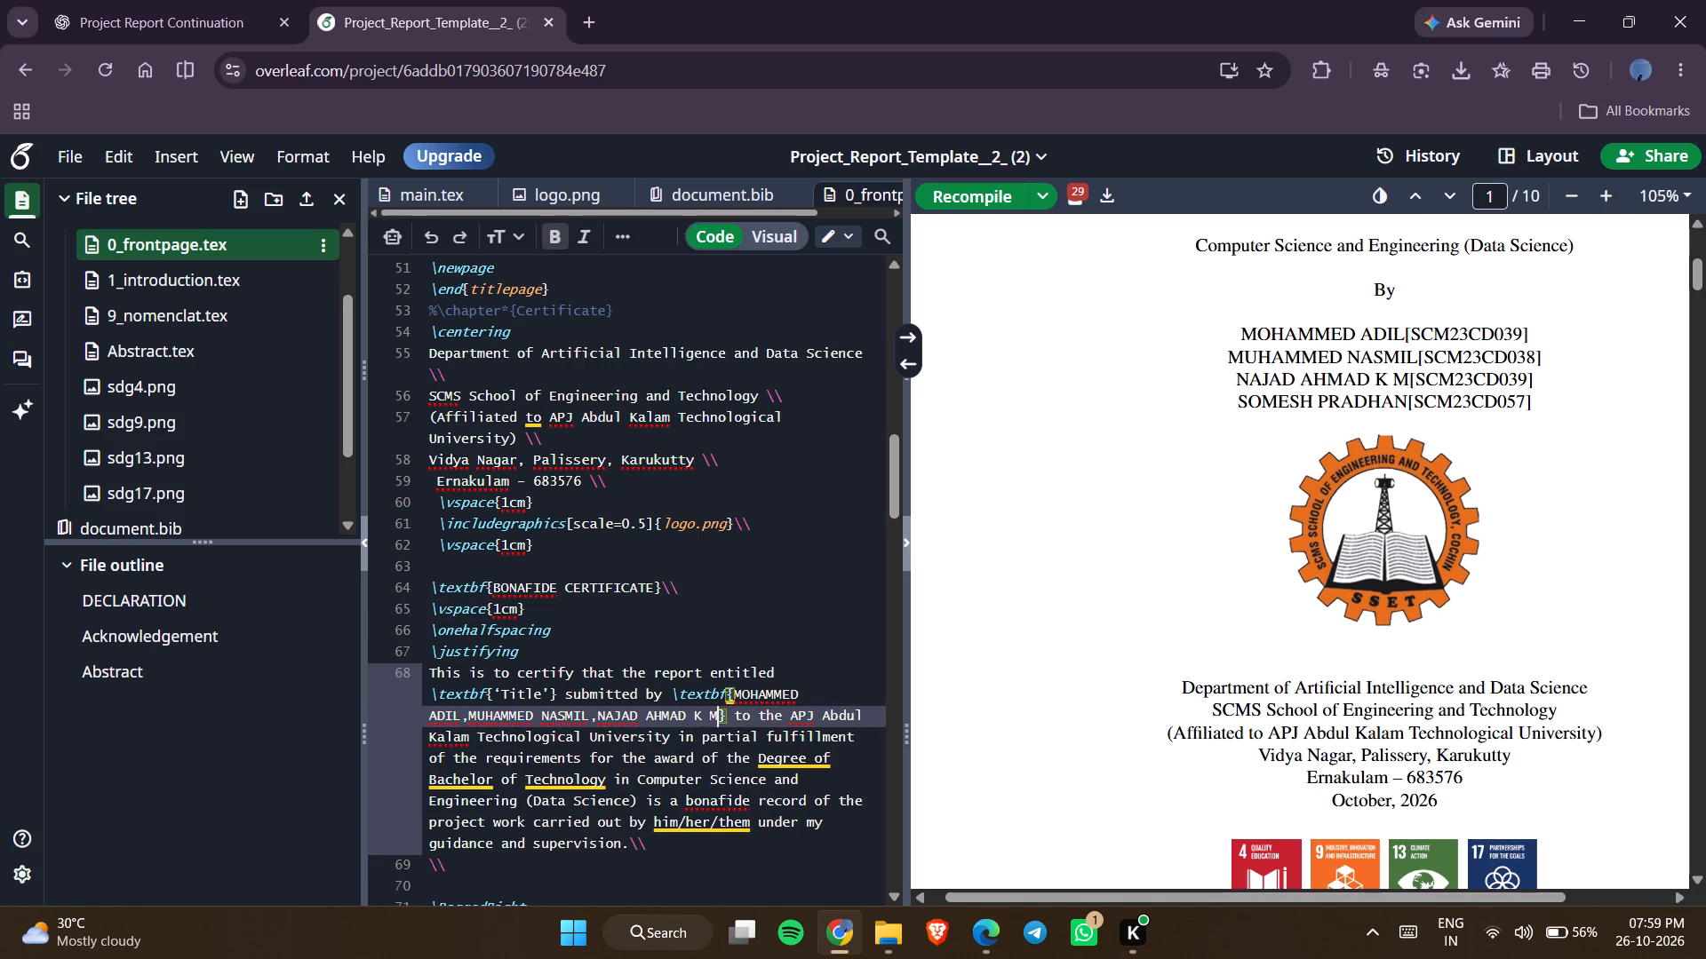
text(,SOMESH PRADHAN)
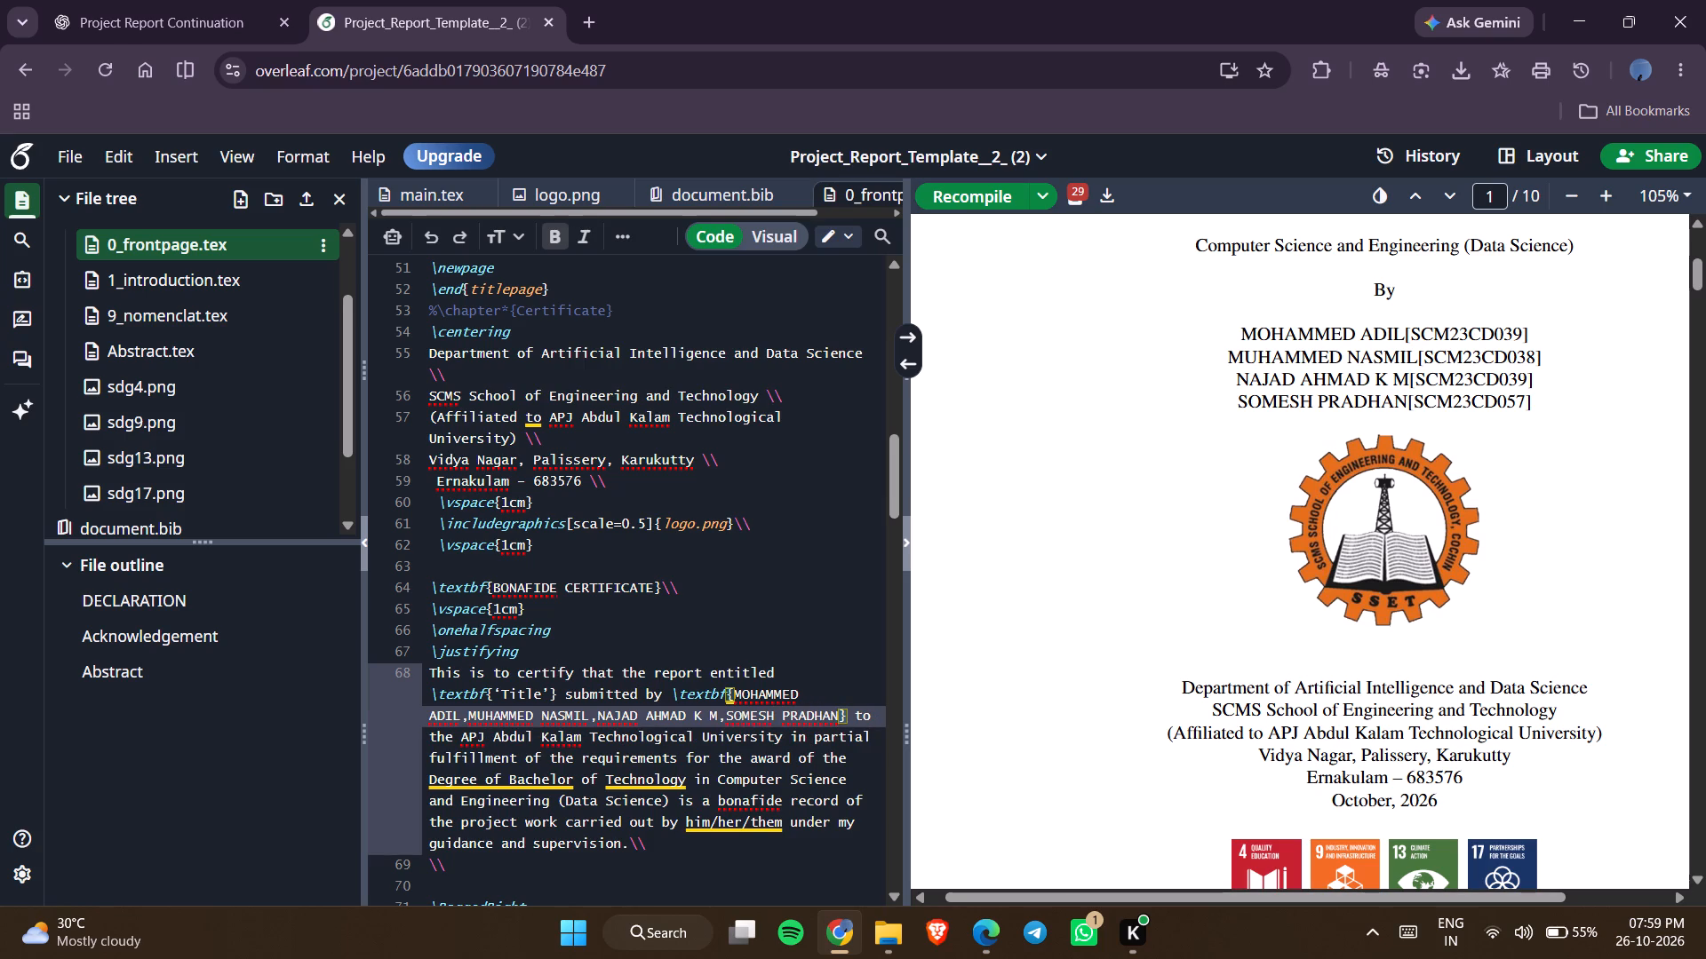
Delete "him/her/" from the certificate paragraph, keeping only the pronoun "them".
scroll(833, 786, down, 1)
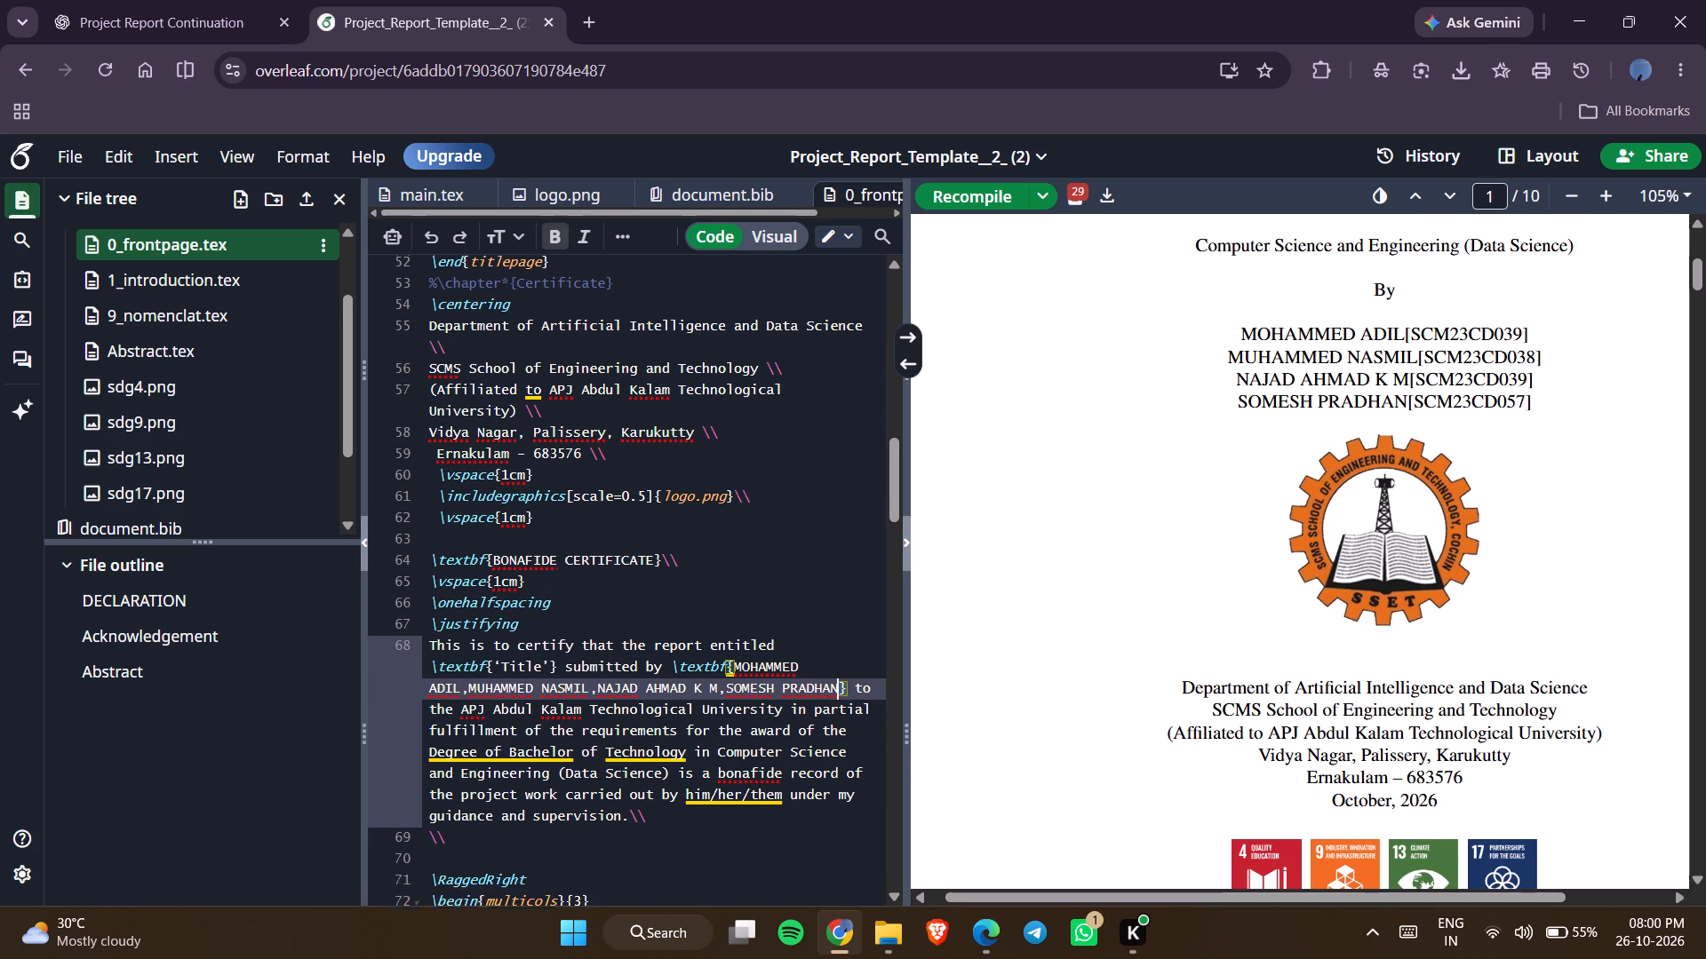
scroll(833, 786, down, 1)
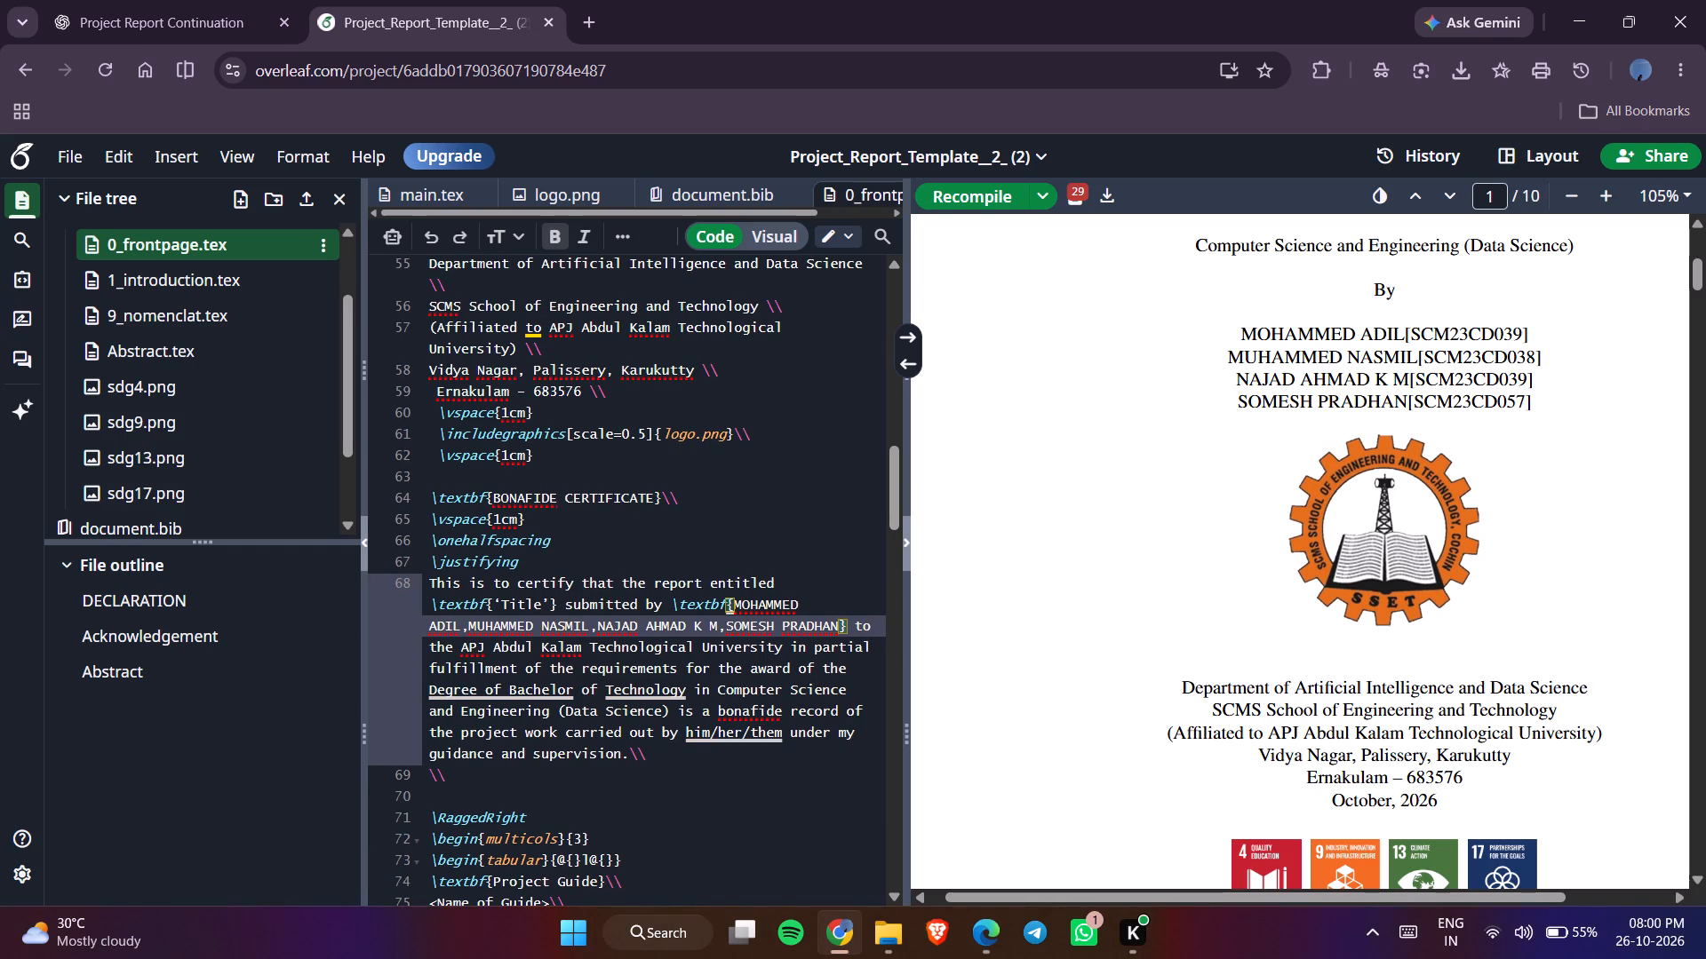
scroll(1142, 653, down, 3)
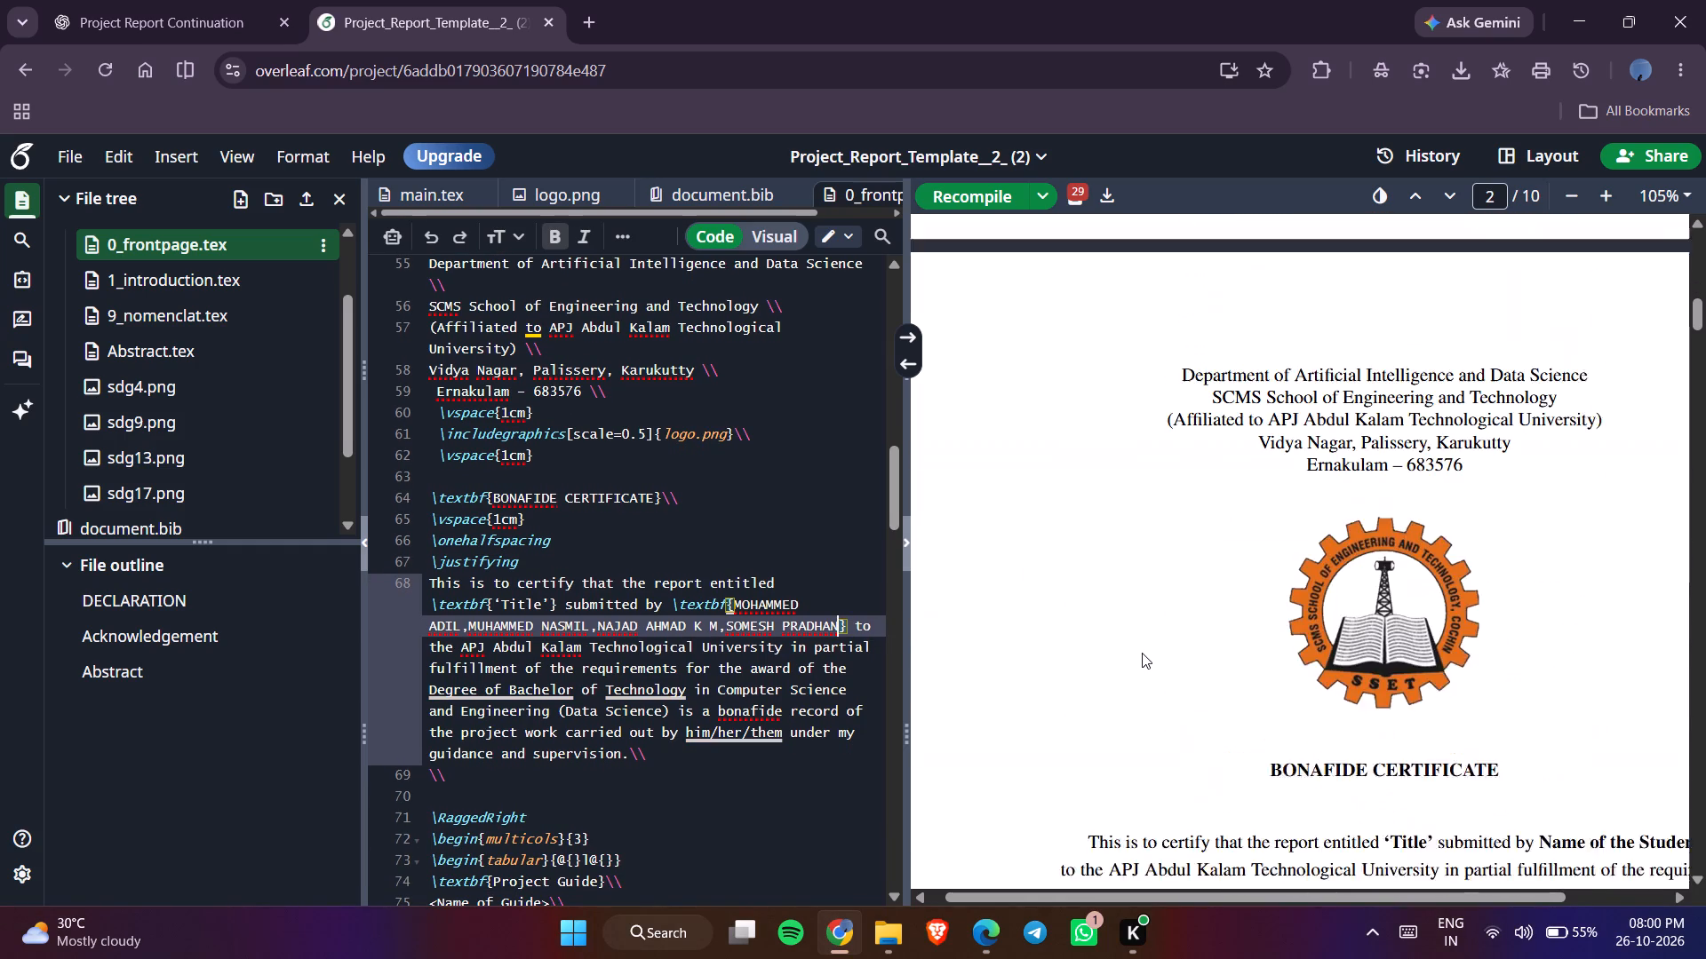
scroll(1142, 653, down, 3)
scroll(1142, 653, left, 1)
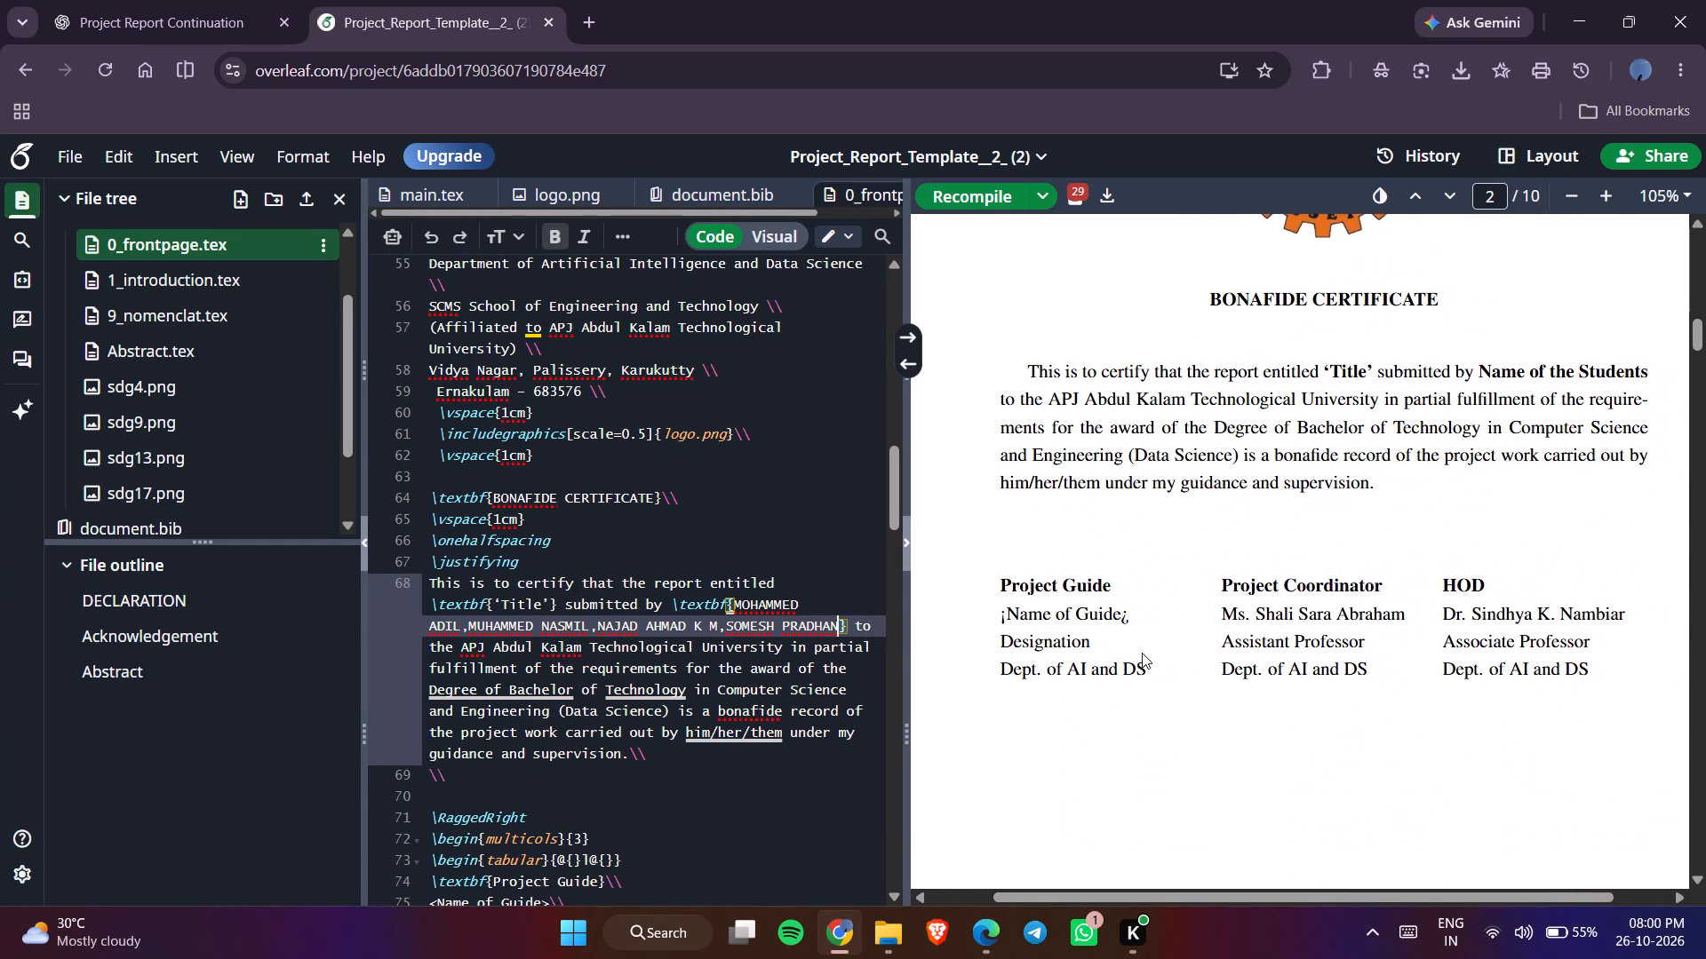
scroll(1142, 653, left, 2)
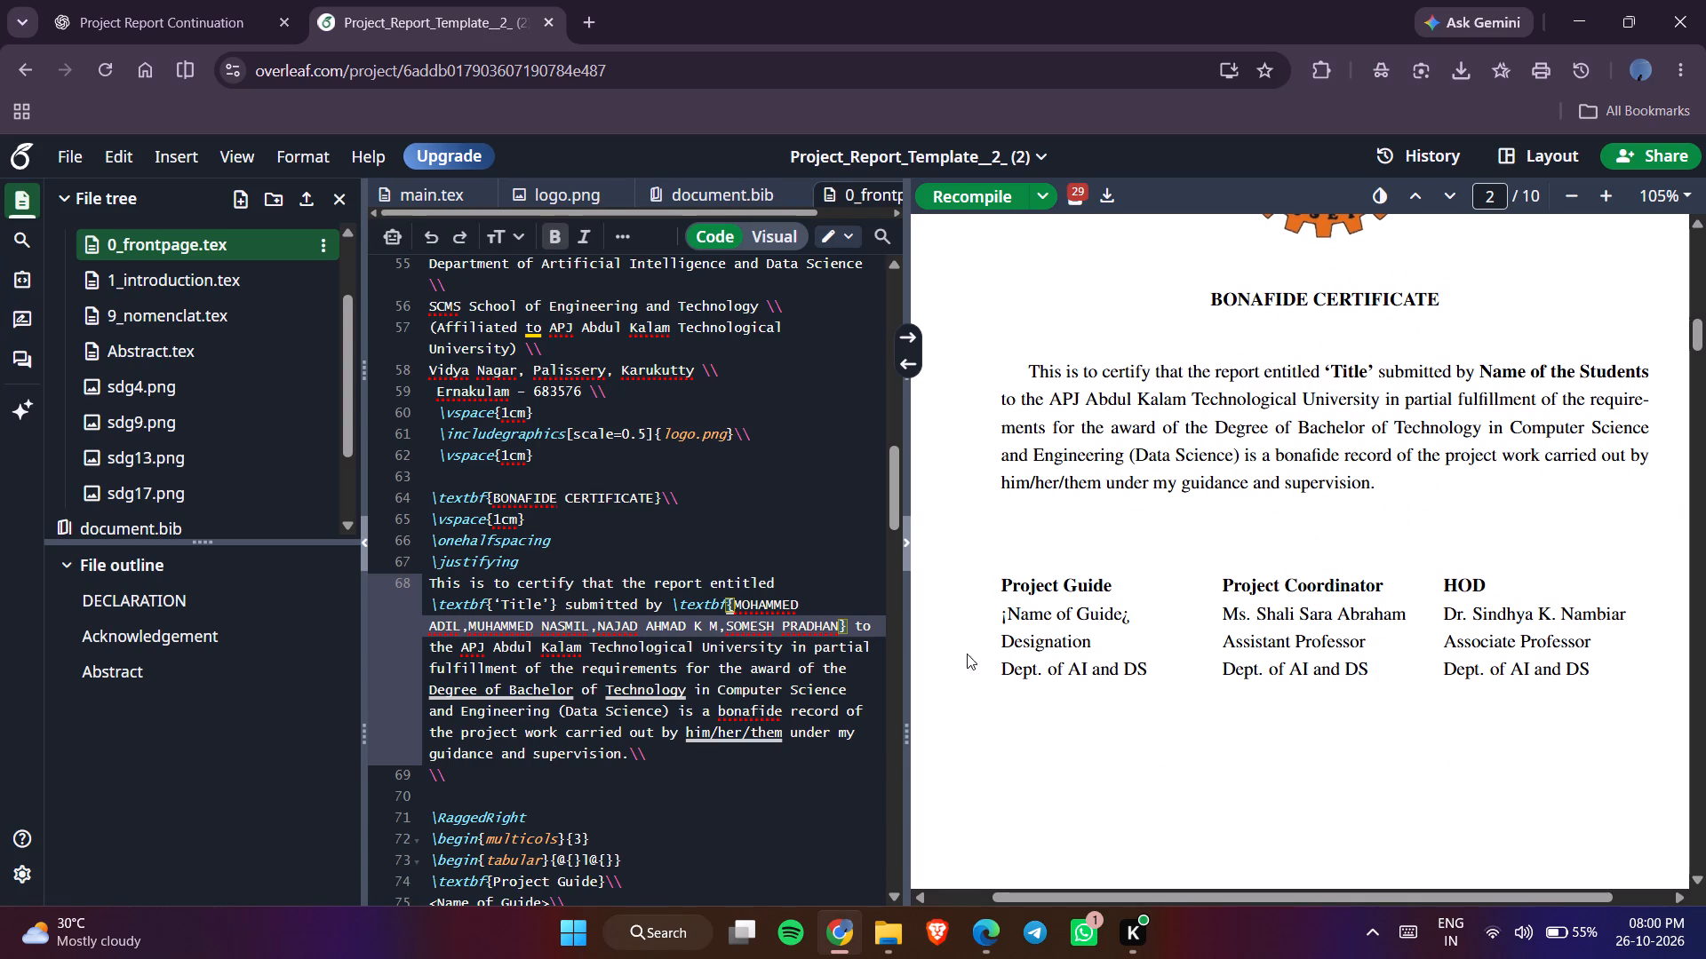
click(750, 733)
key(BackSpace)
key(BackSpace)
key(BackSpace)
key(BackSpace)
key(BackSpace)
key(BackSpace)
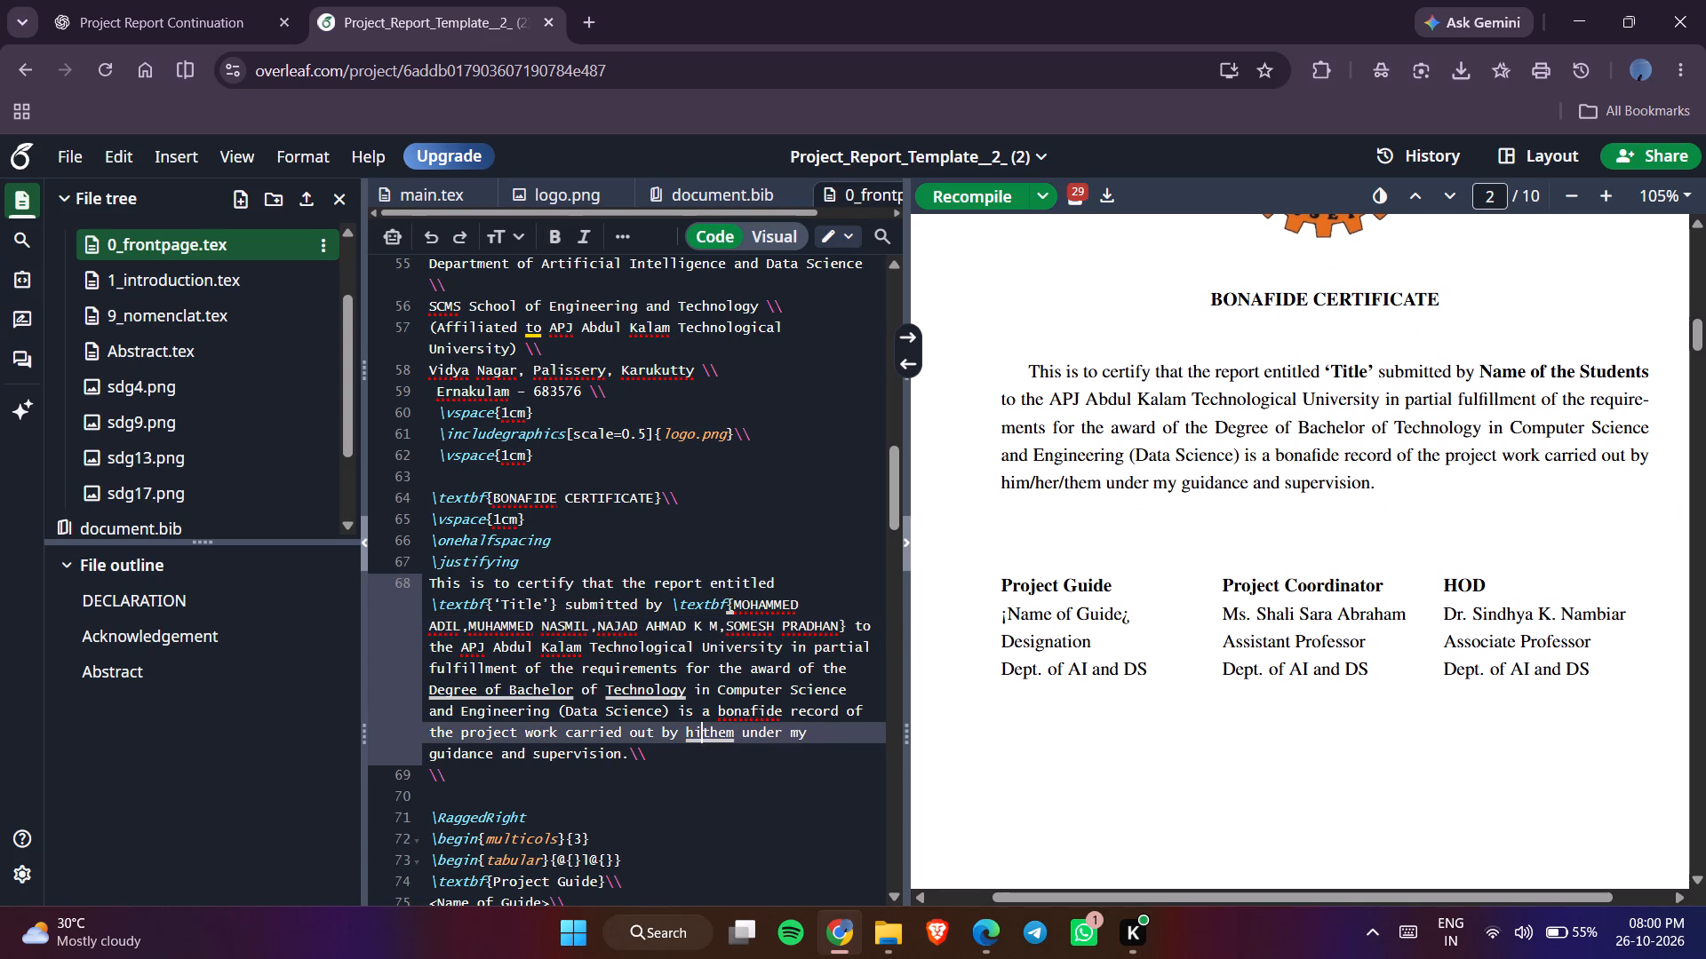
key(BackSpace)
key(BackSpace)
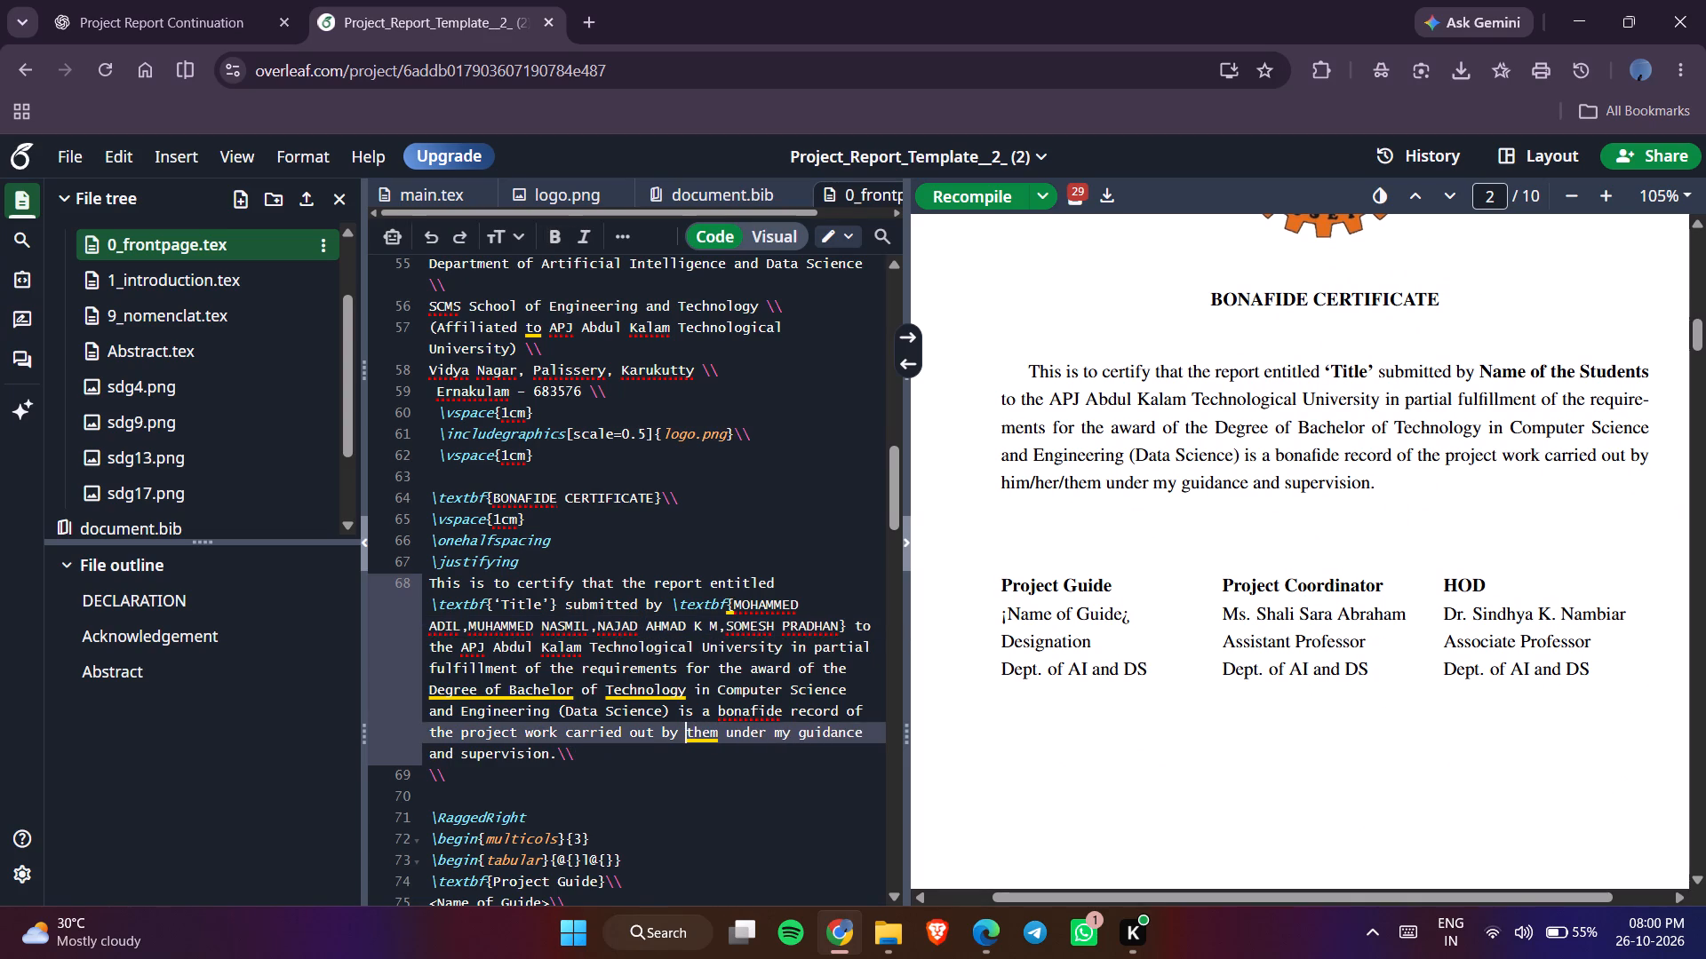
Replace the Name of Guide placeholder under Project Guide with the guide's name, keeping the angle brackets.
scroll(771, 794, down, 3)
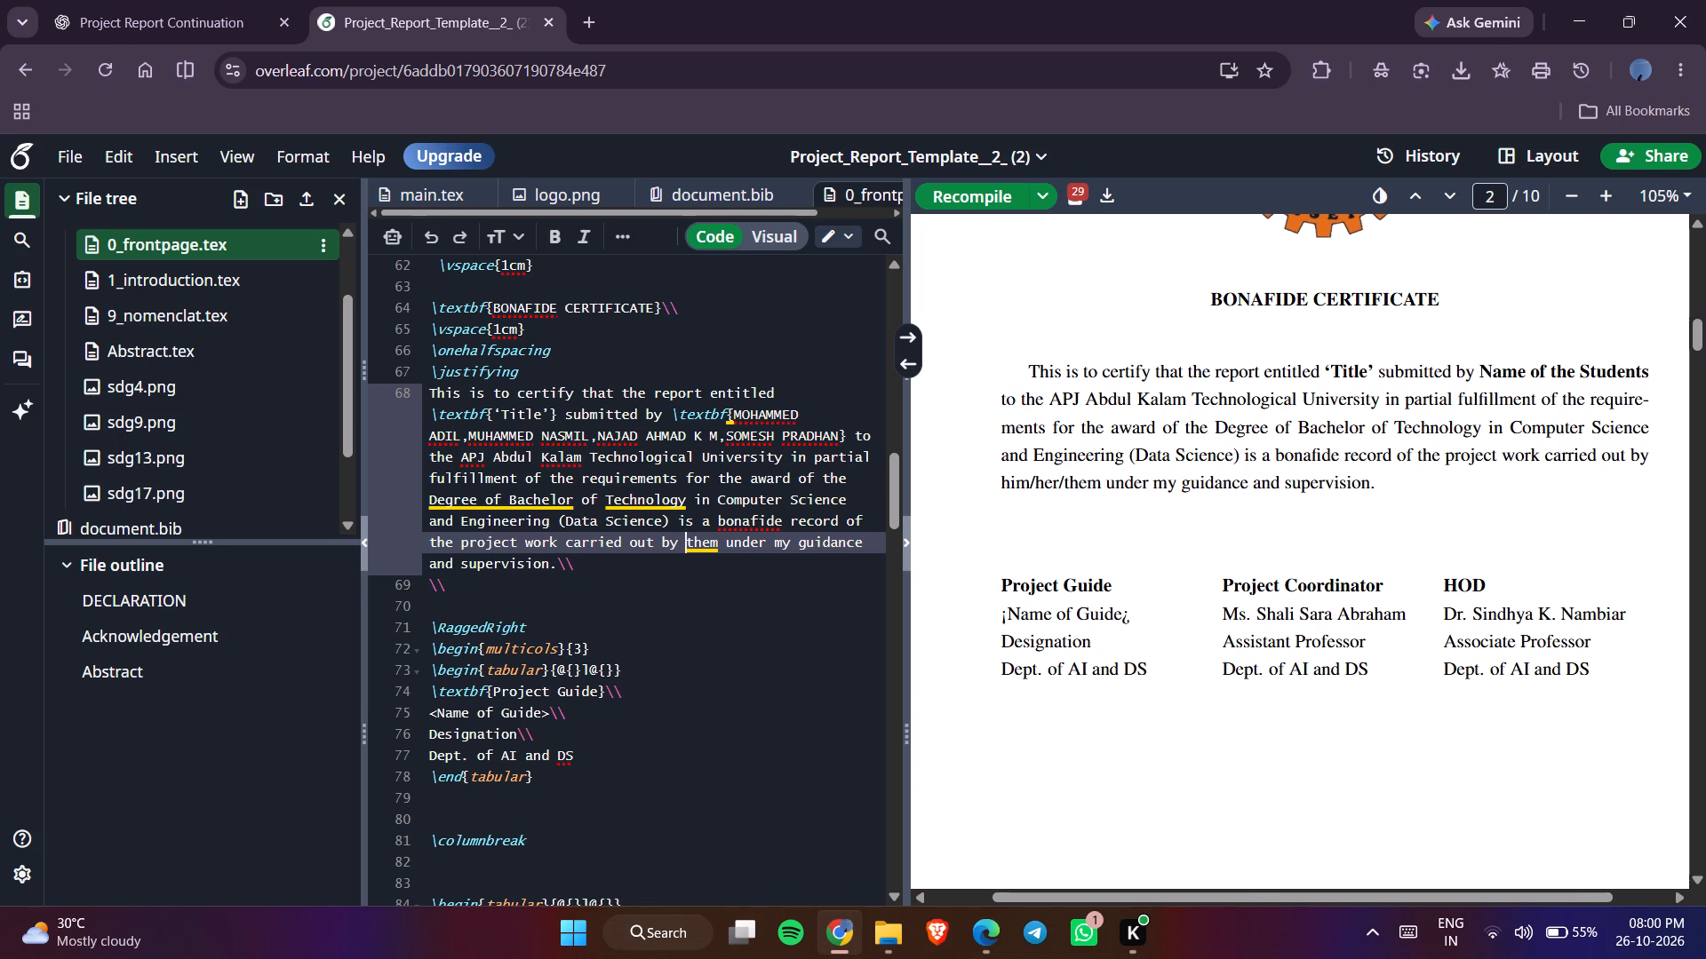
drag(544, 719, 440, 717)
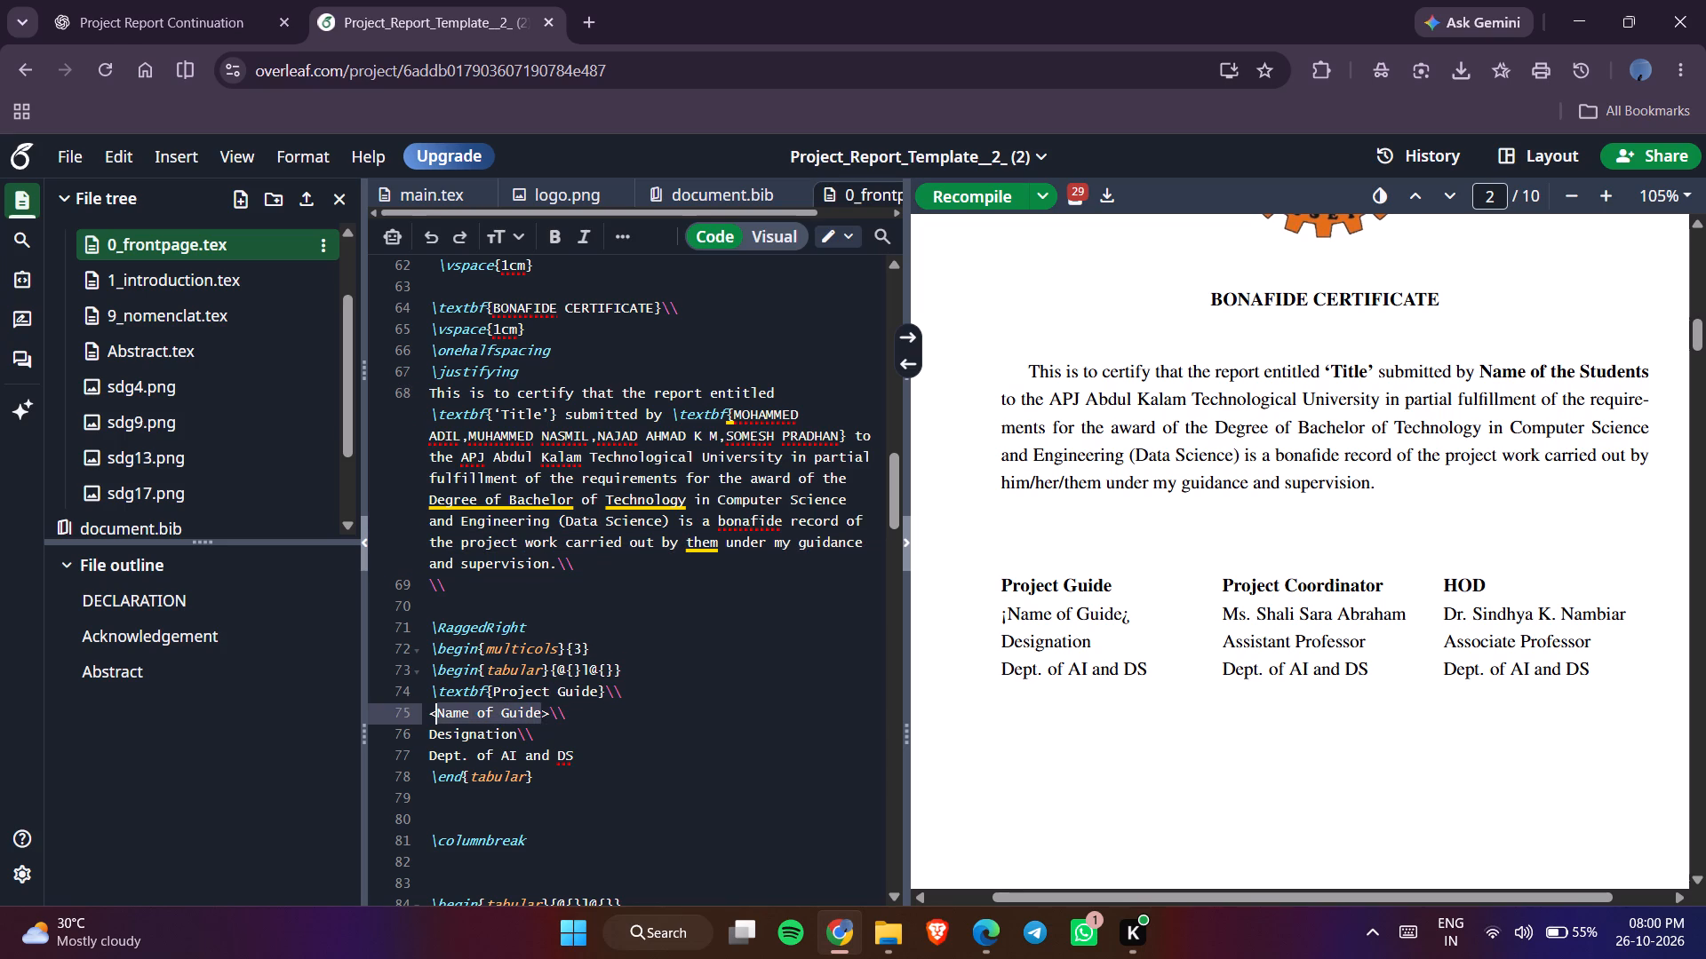
drag(440, 717, 439, 717)
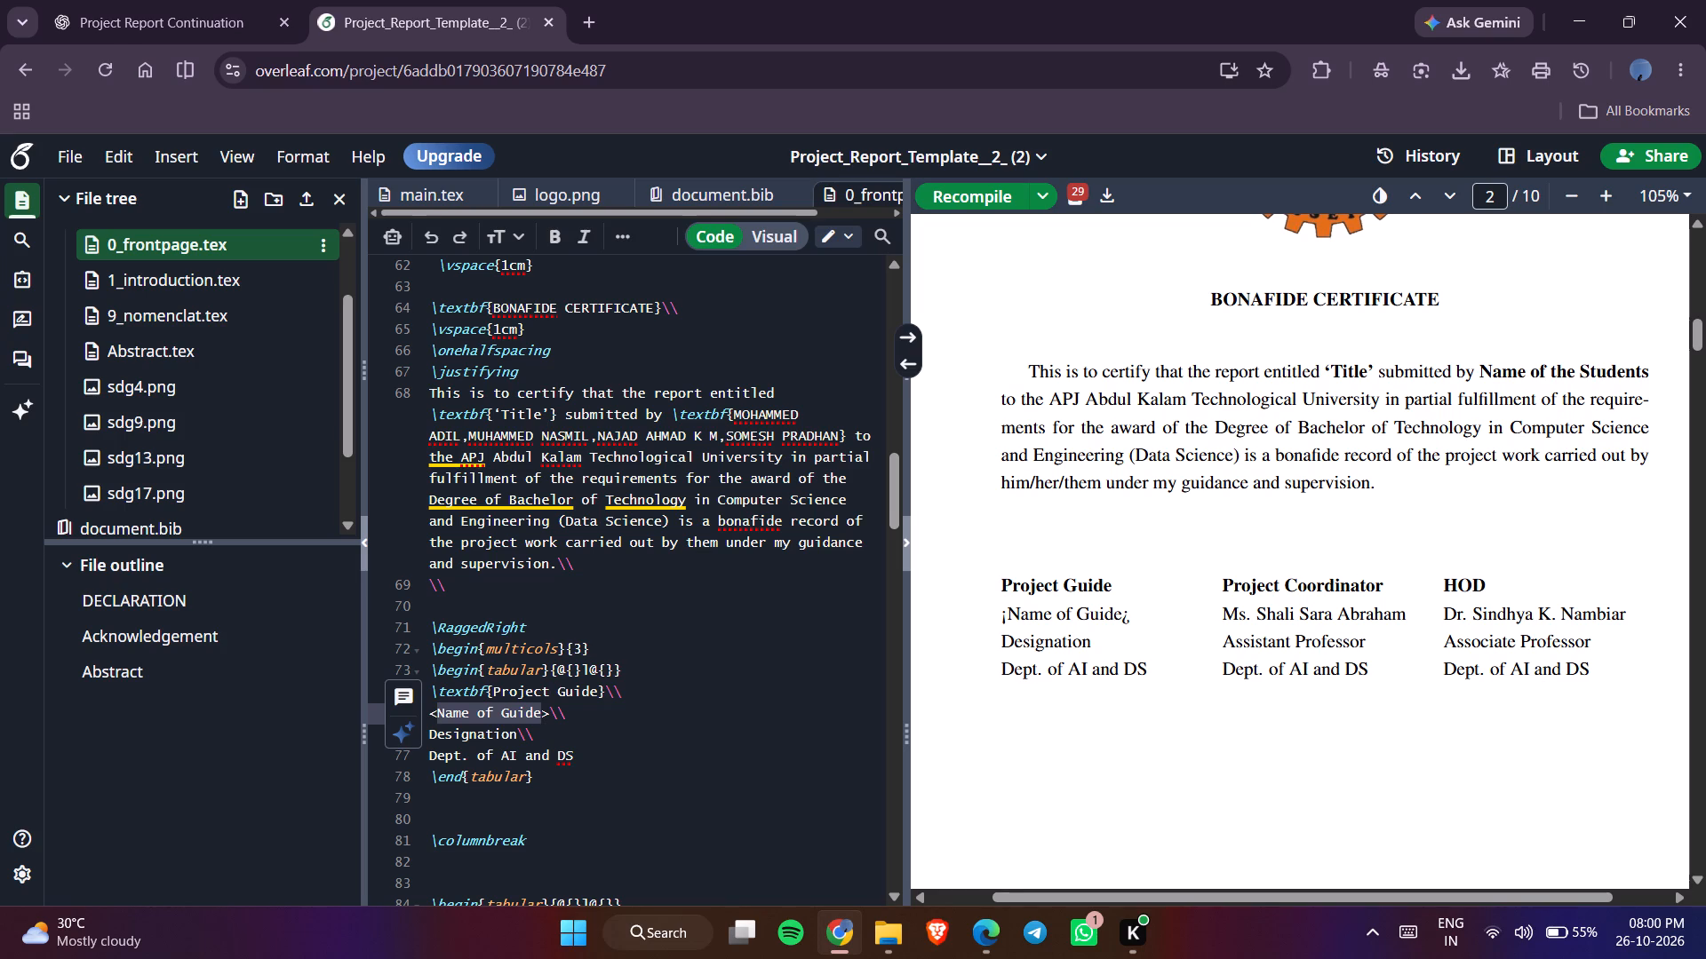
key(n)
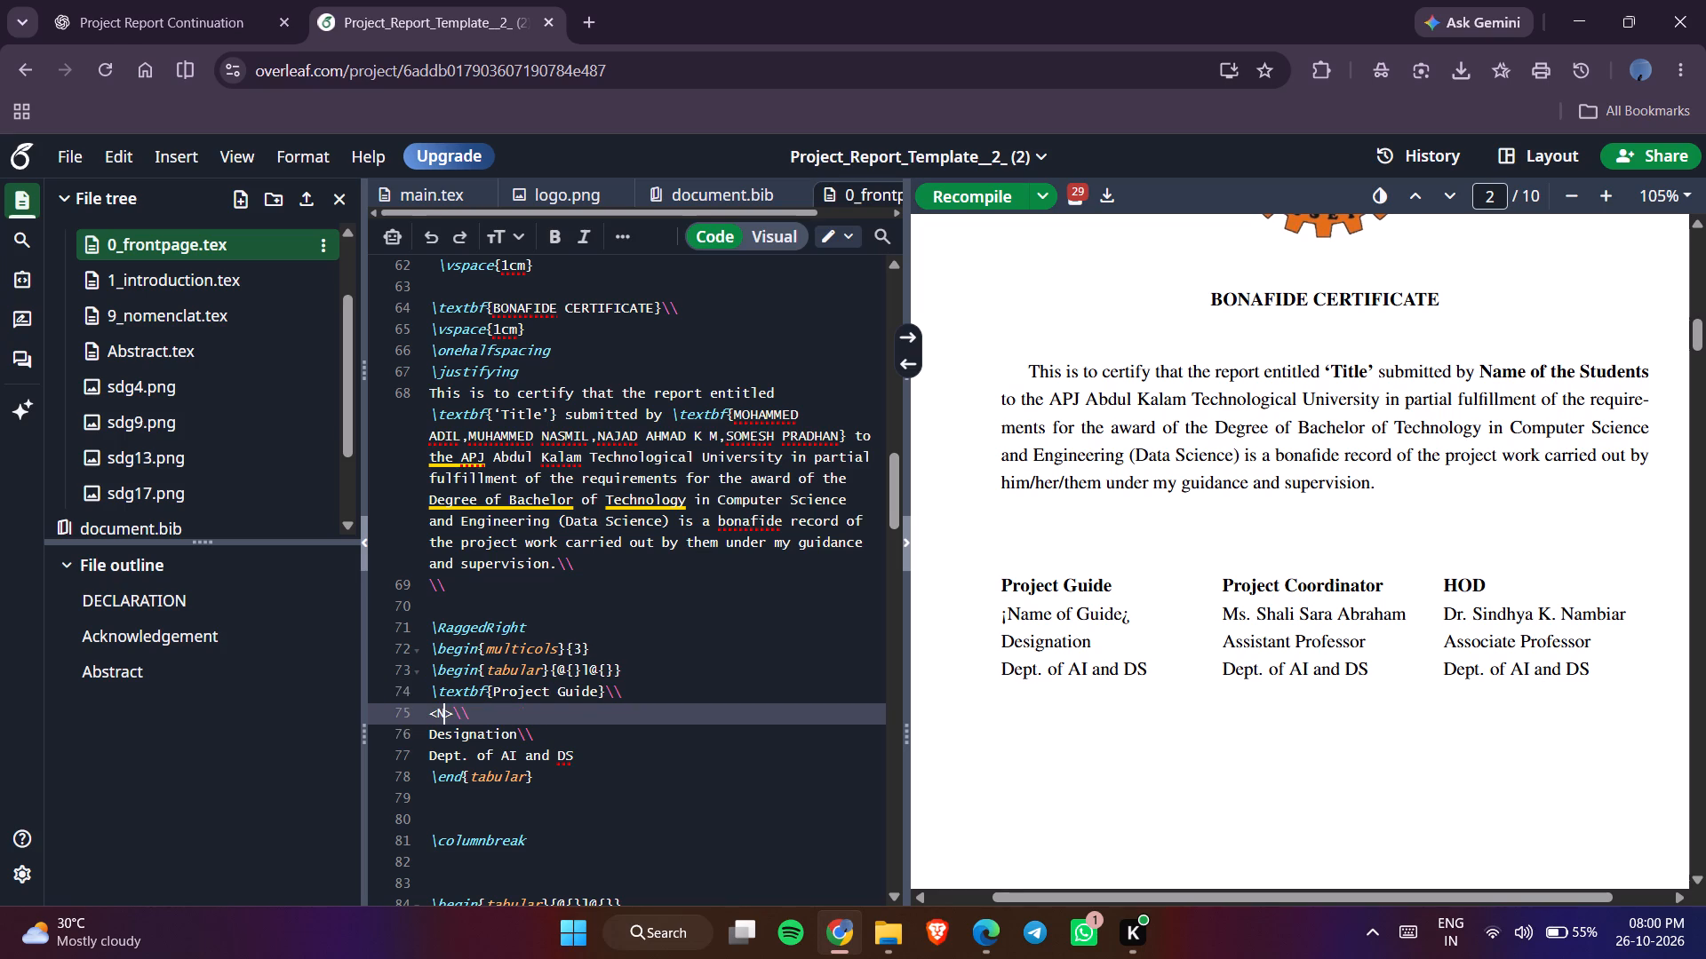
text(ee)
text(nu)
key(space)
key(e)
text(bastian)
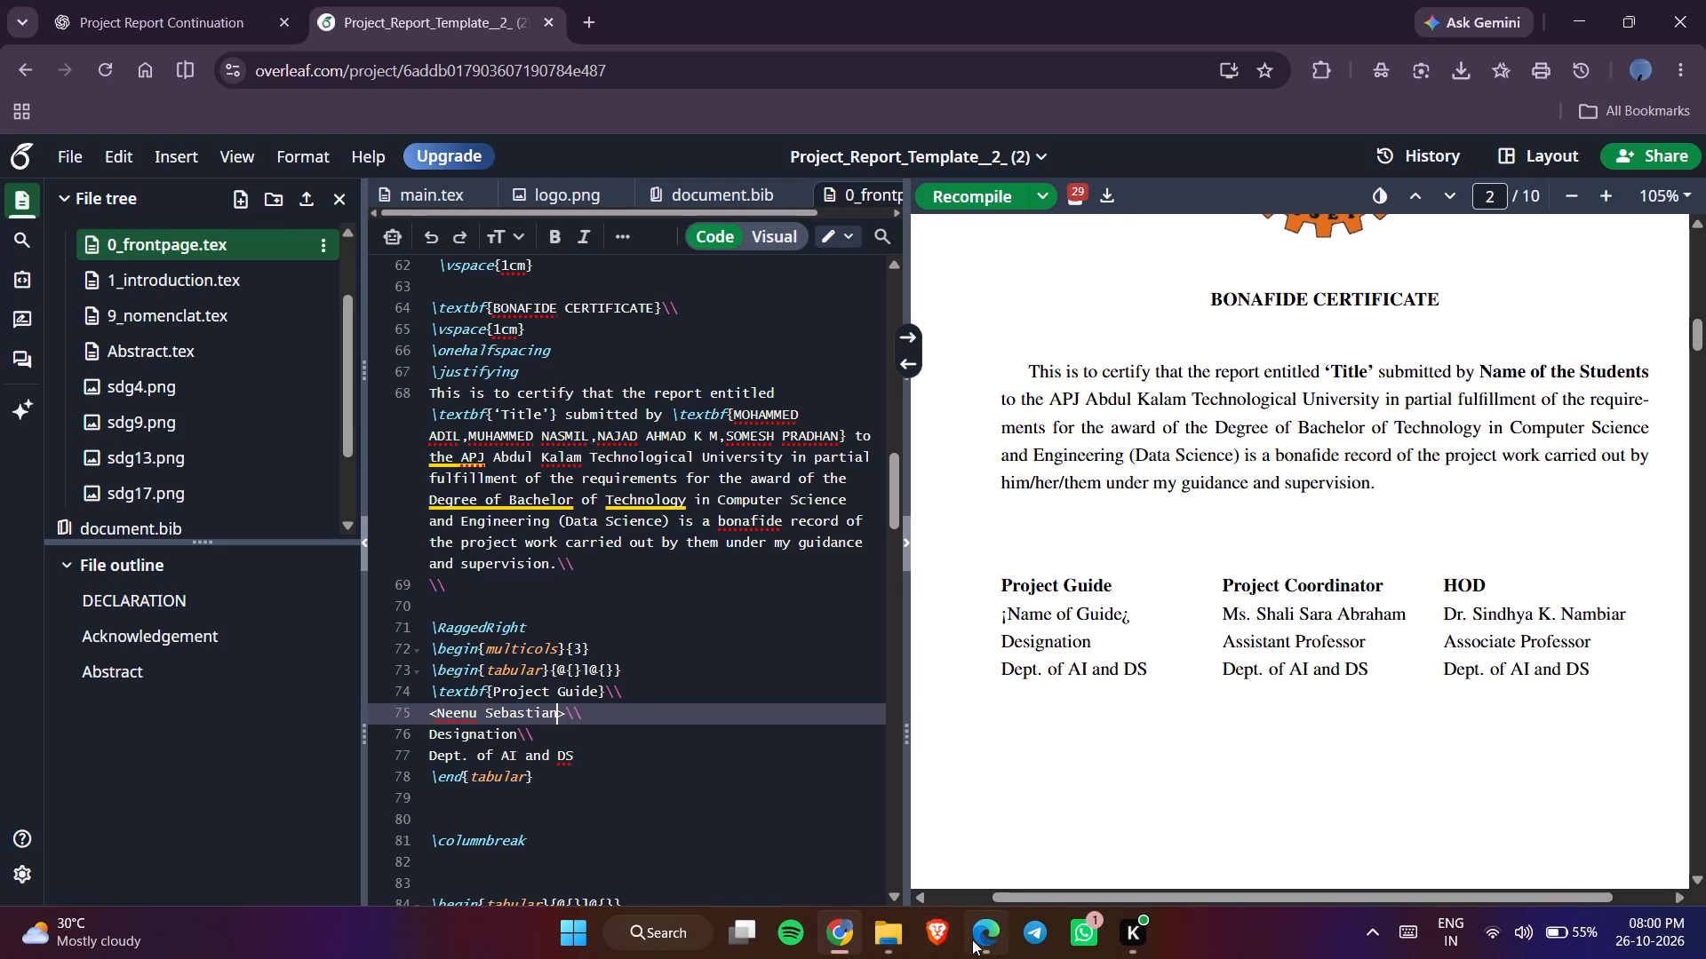
Following the approval section of the proposal PDF in Edge, prefix the guide's name with "Ms." and set the designation to Assistant Professor.
click(972, 939)
scroll(1061, 690, down, 4)
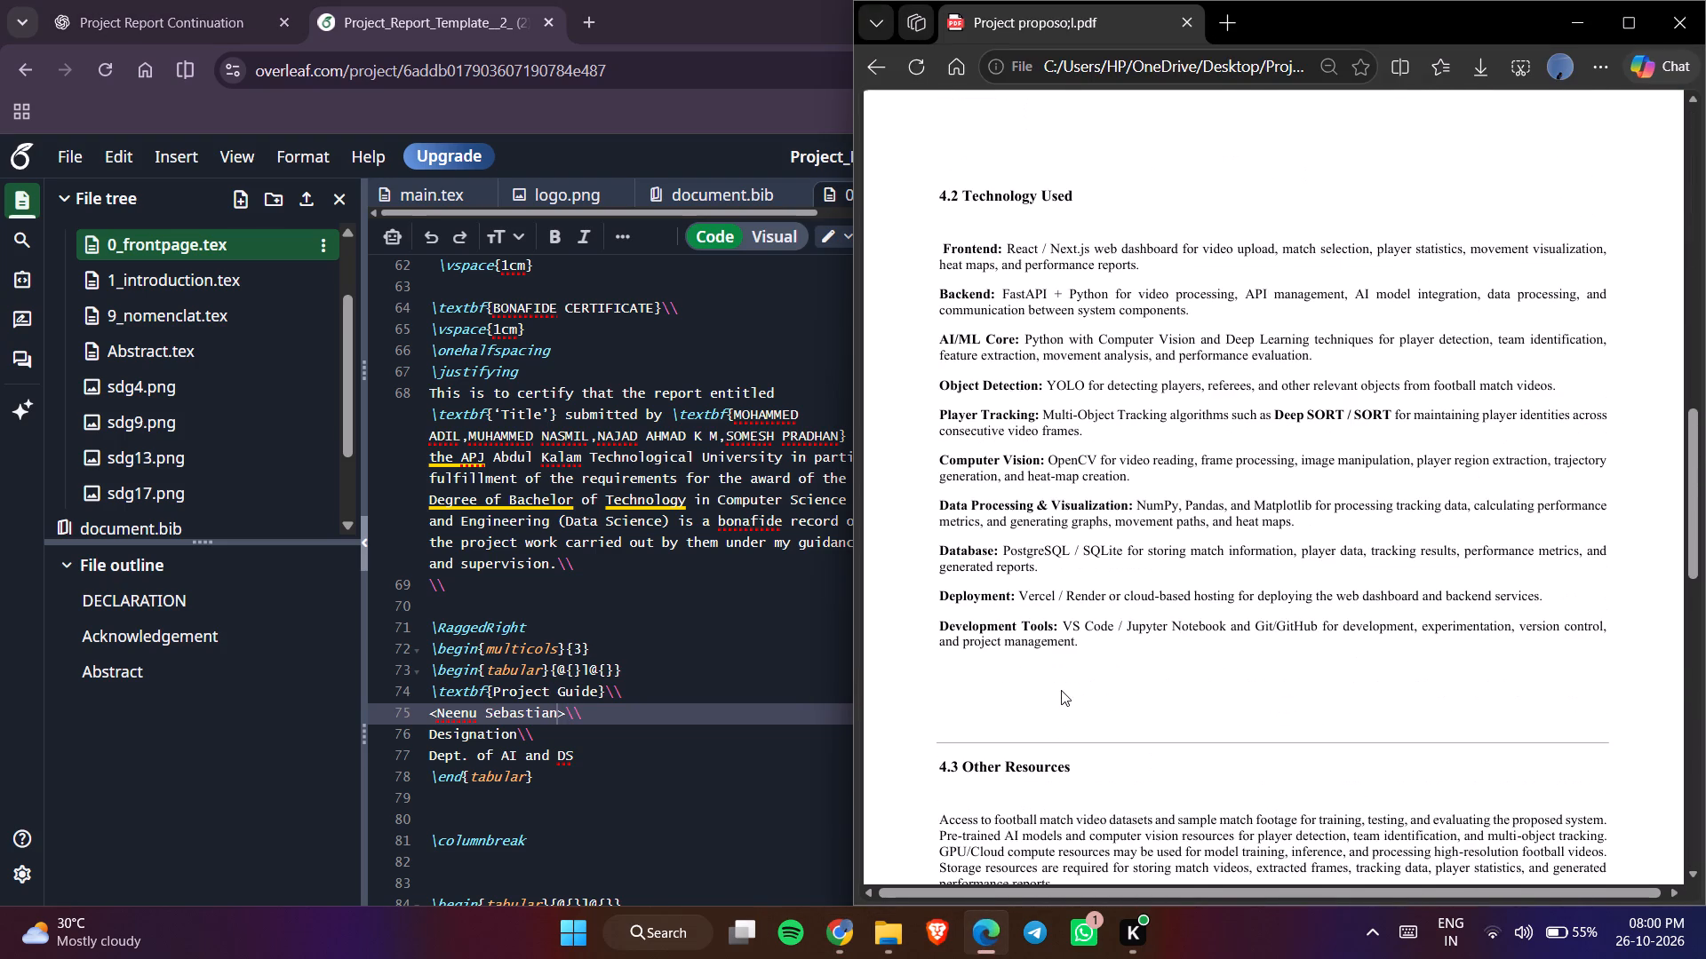
scroll(1061, 690, down, 7)
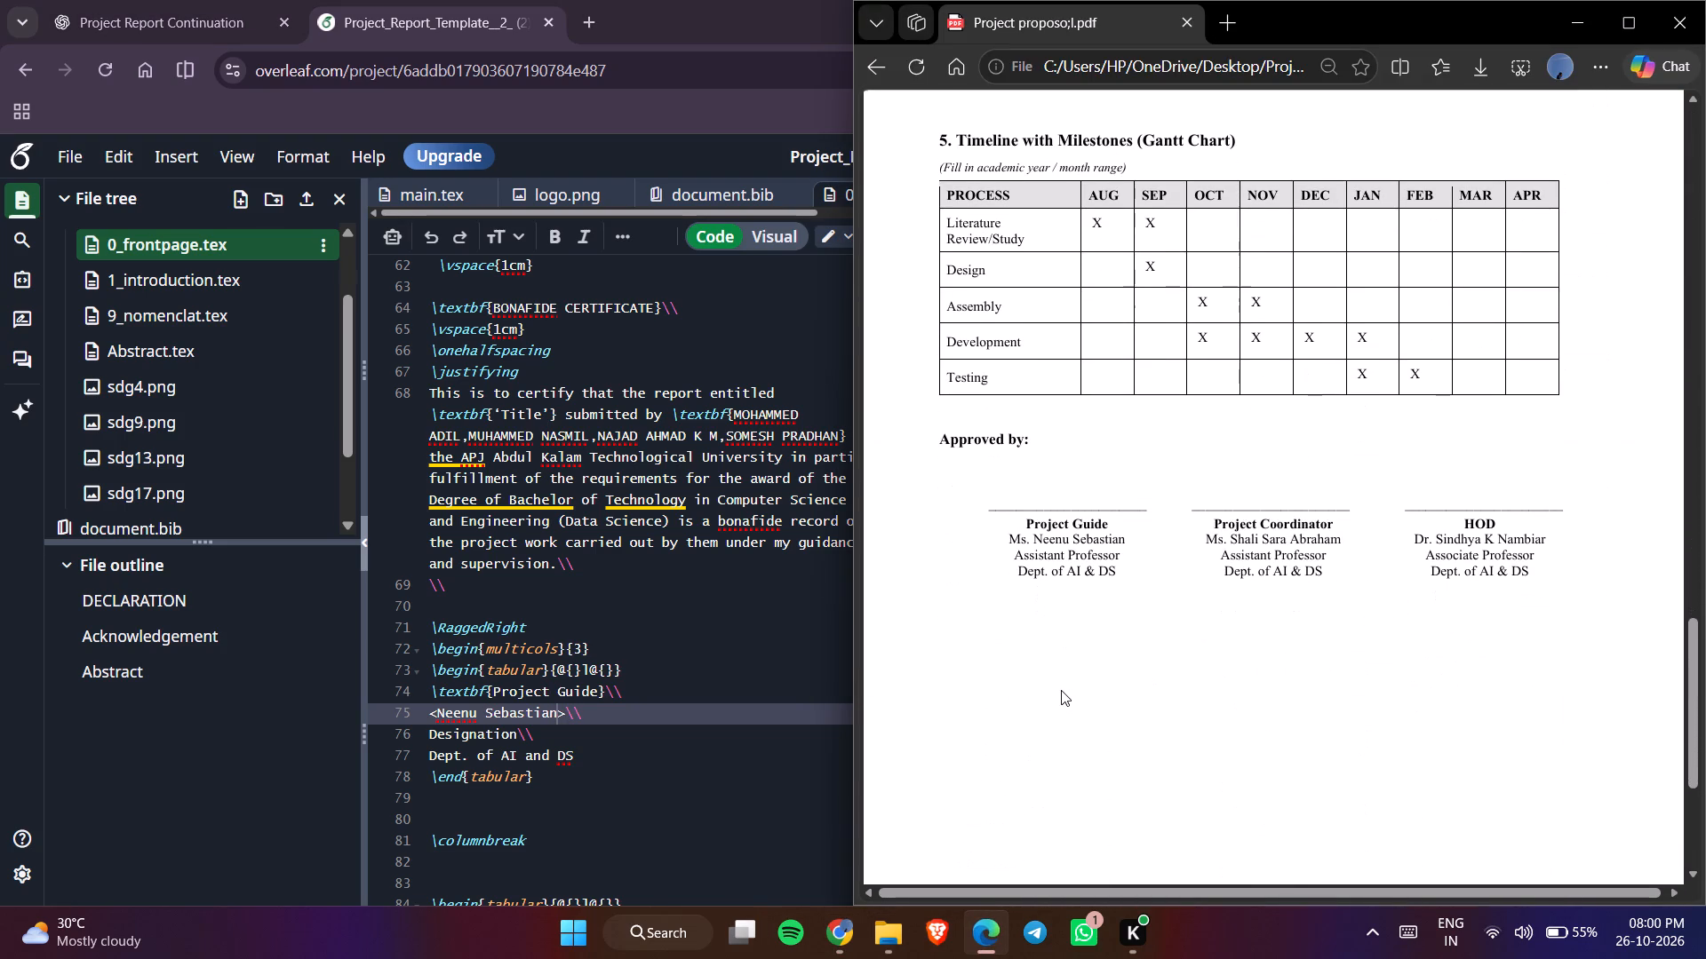
scroll(1061, 690, down, 2)
click(434, 713)
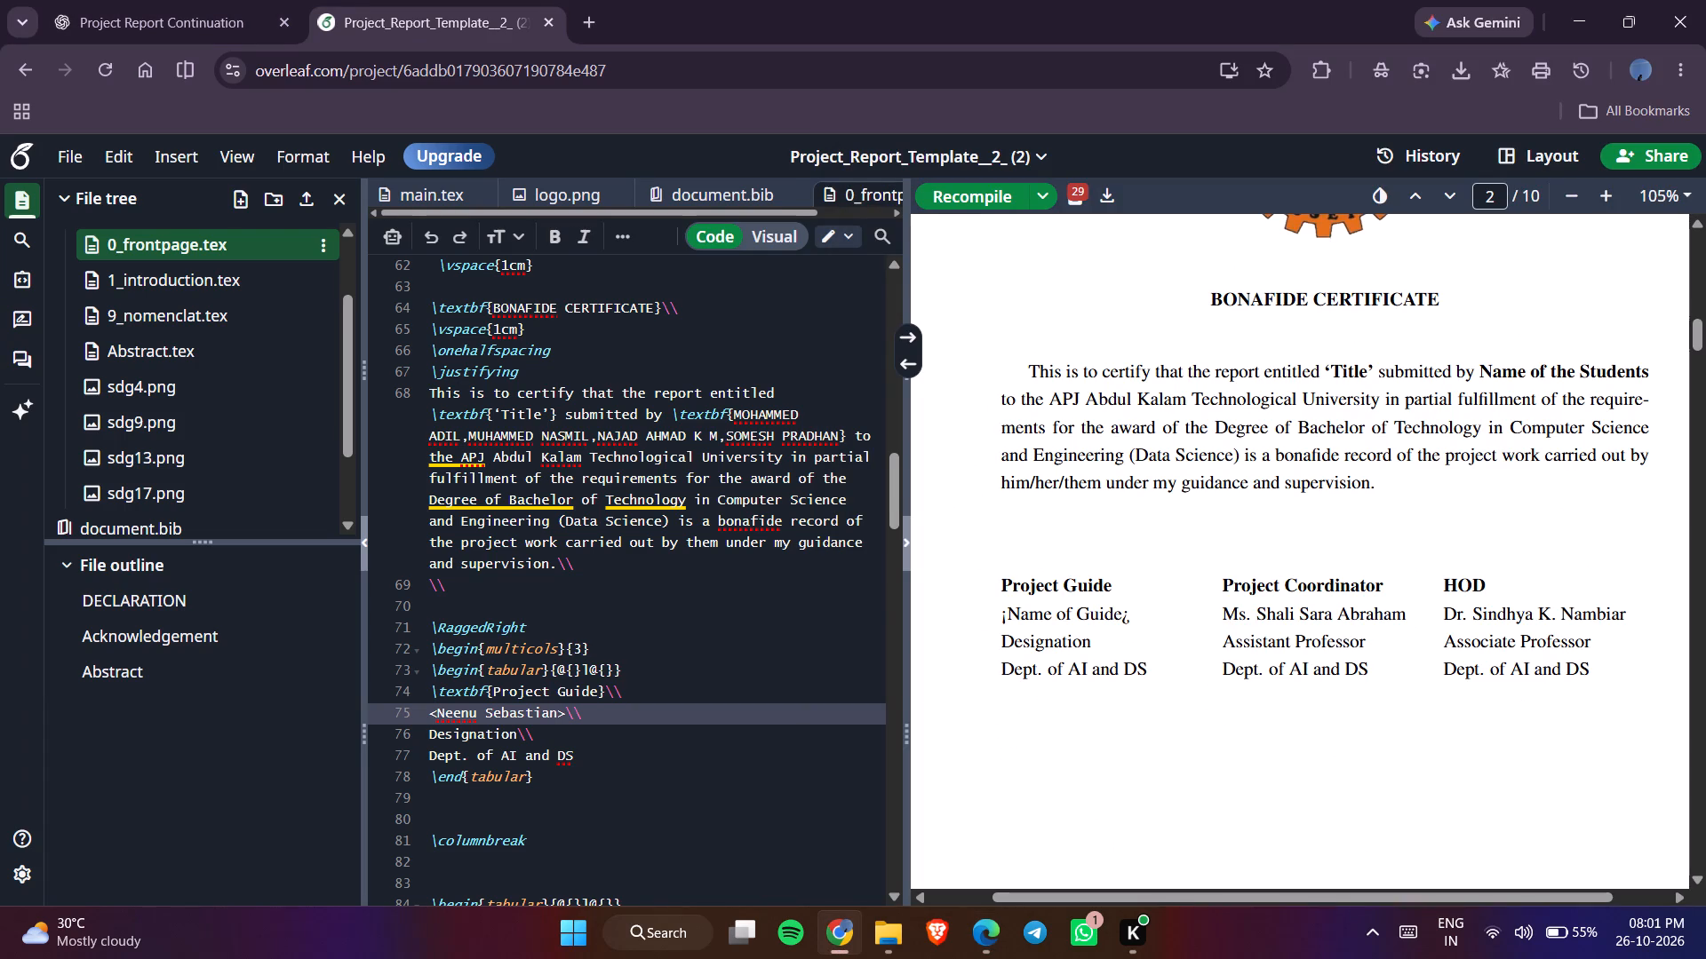
Prefix the guide's name under Project Guide with "Ms.", keeping it inside the angle brackets.
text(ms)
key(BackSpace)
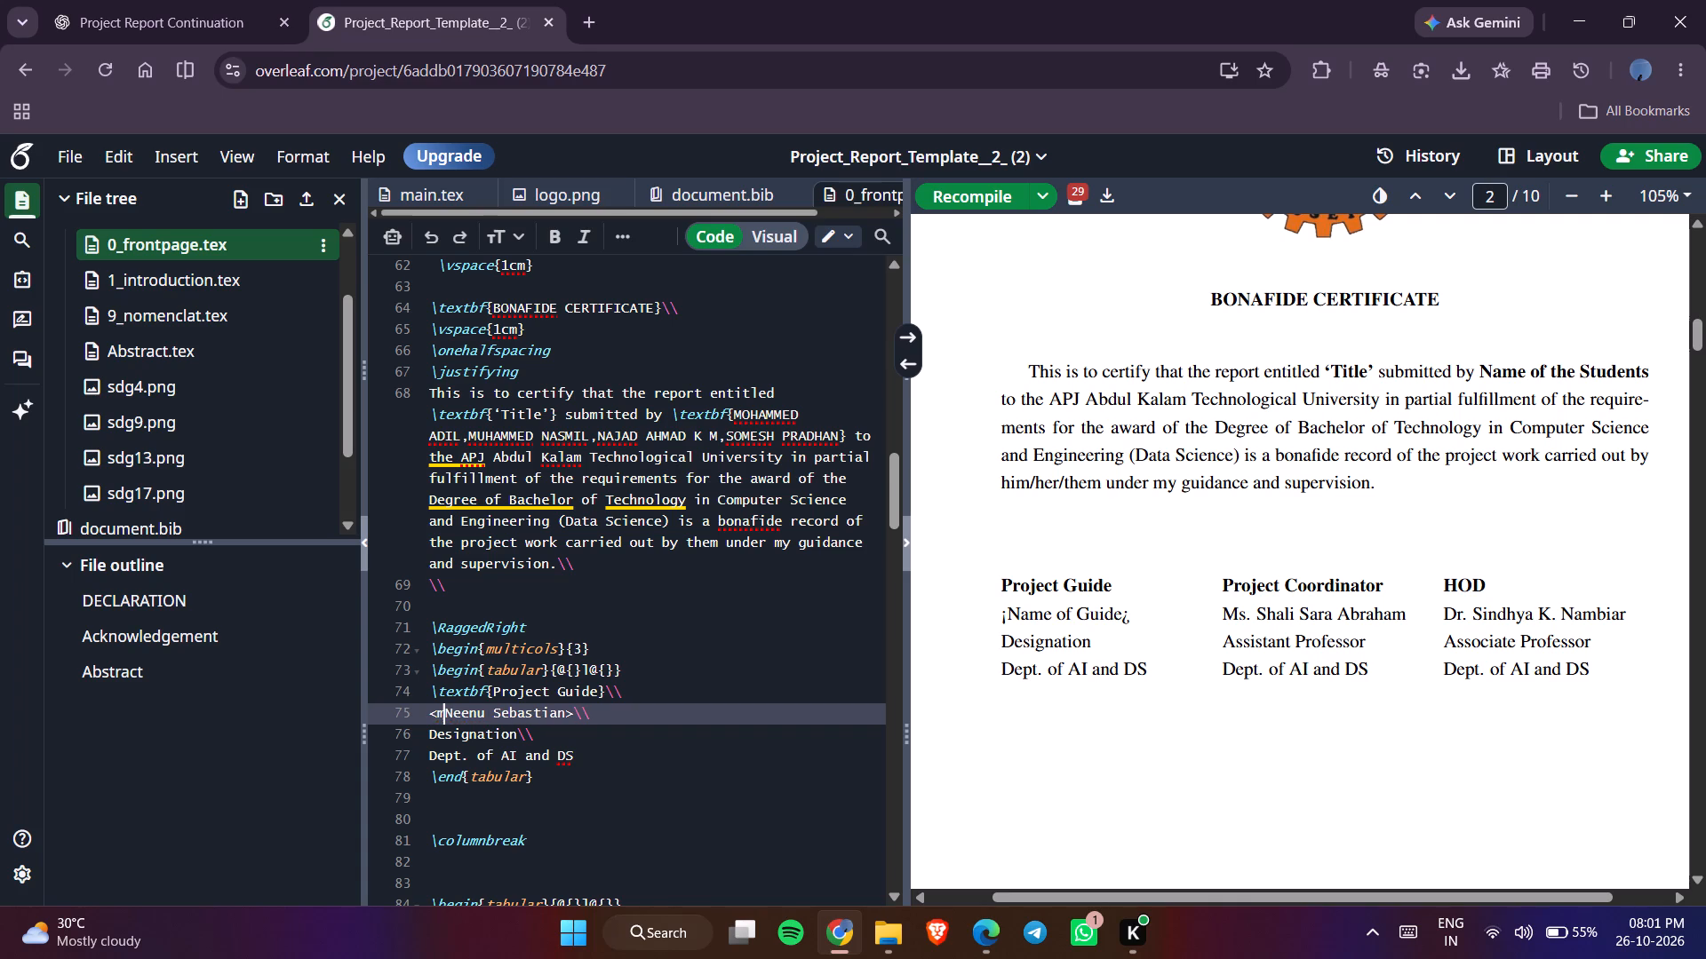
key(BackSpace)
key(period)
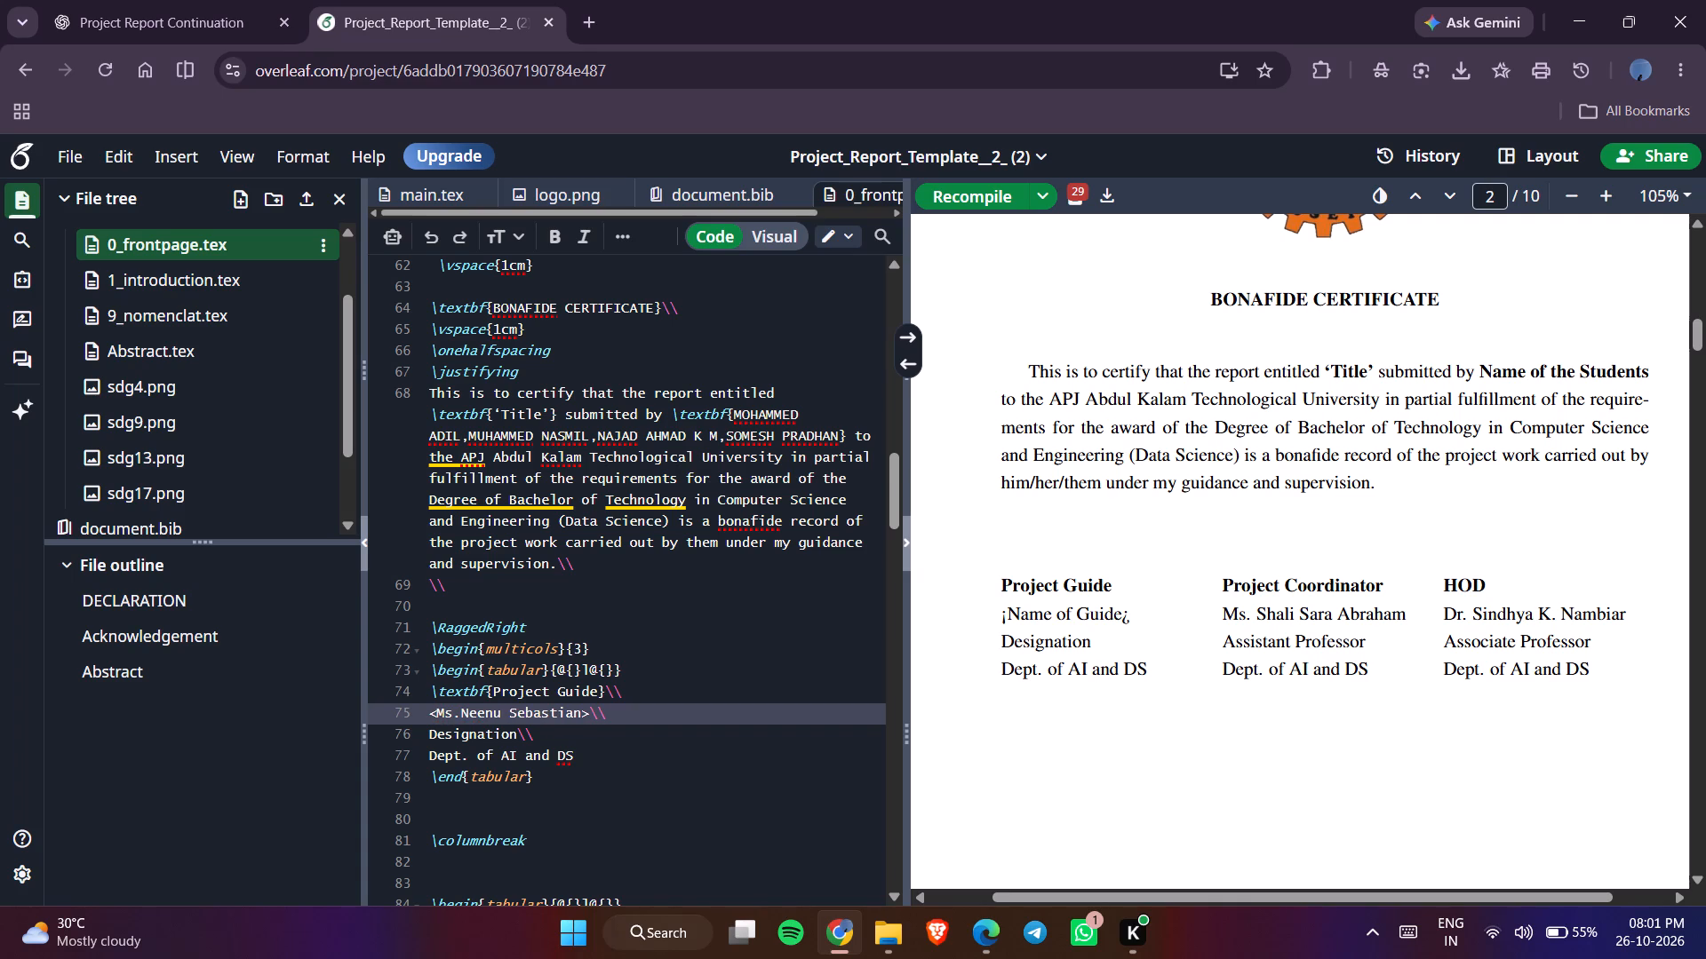
Copy the project guide's designation from the proposal PDF in Edge and replace the Designation placeholder in Overleaf so it reads "Assistant Professor".
click(1000, 937)
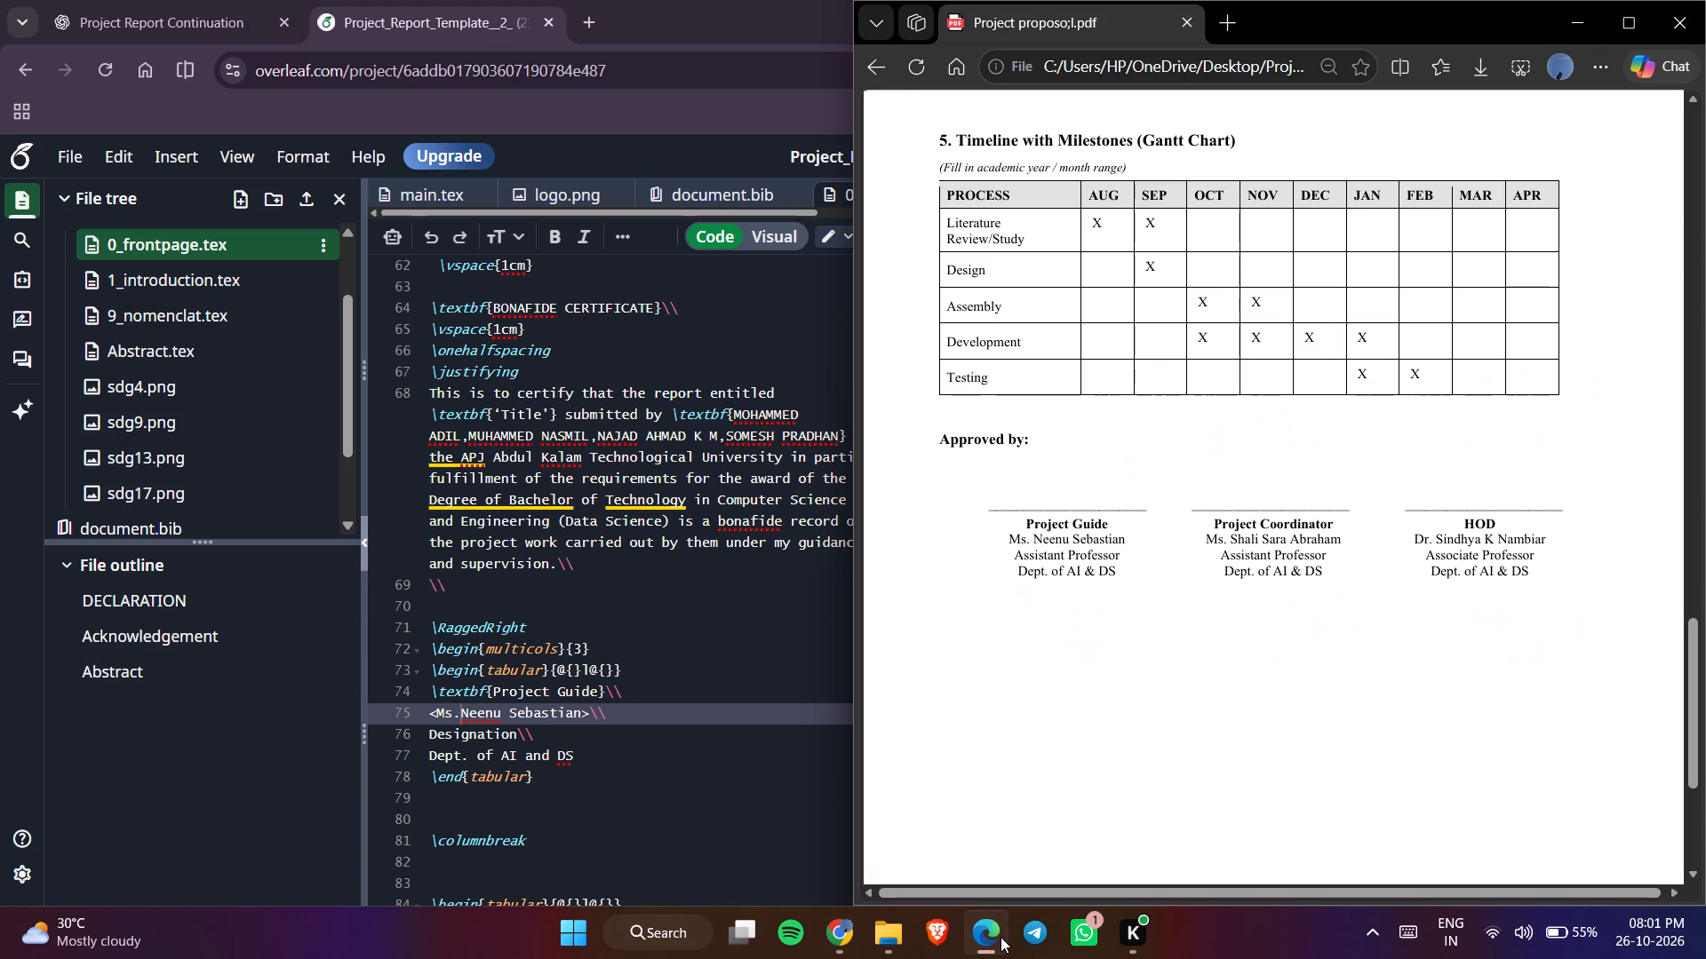
scroll(1000, 937, left, 1)
drag(1010, 556, 1119, 565)
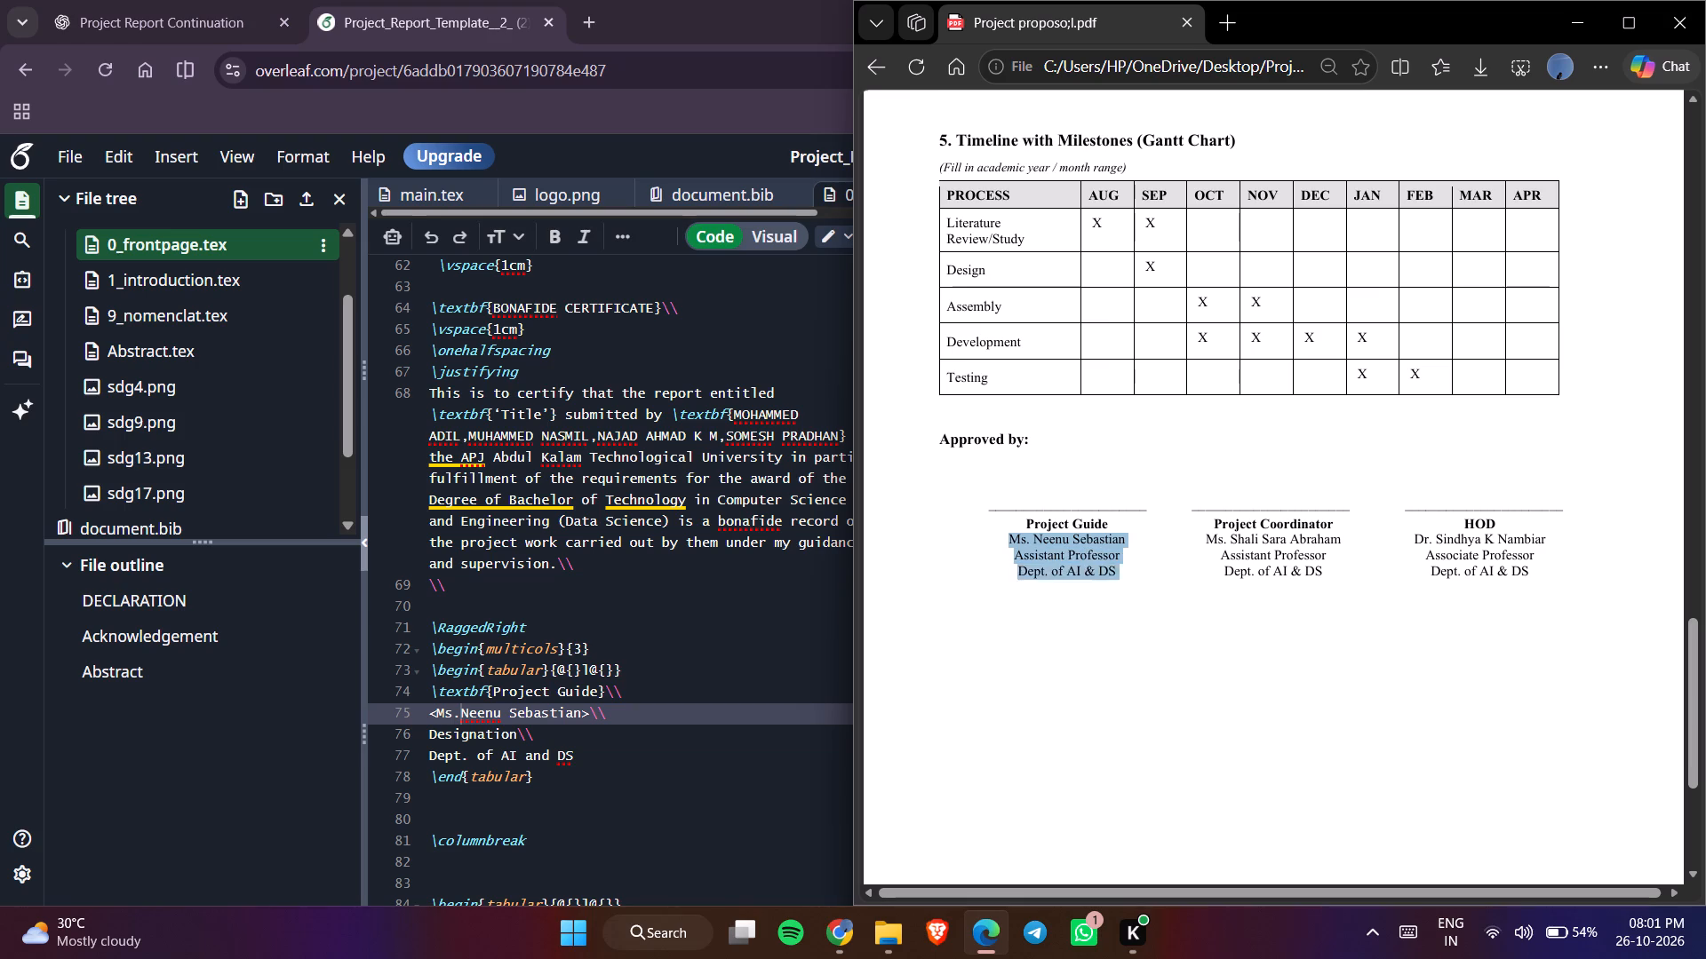
drag(1119, 565, 1121, 559)
click(1121, 559)
click(1121, 559)
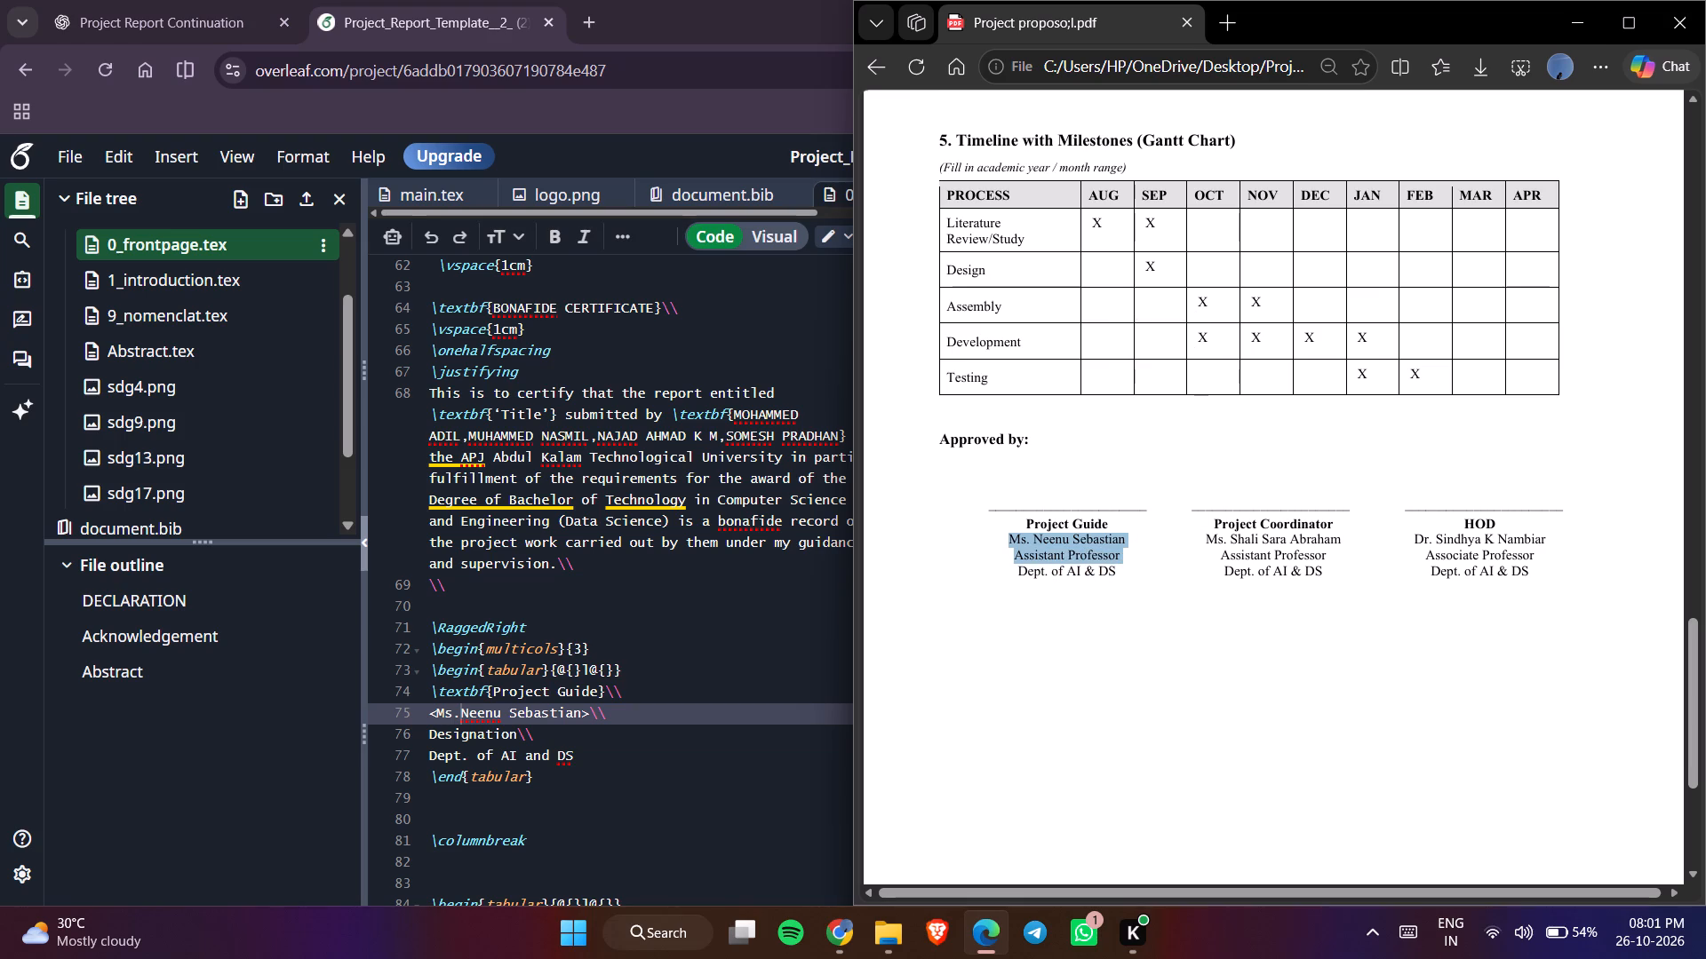
drag(1117, 556, 1000, 556)
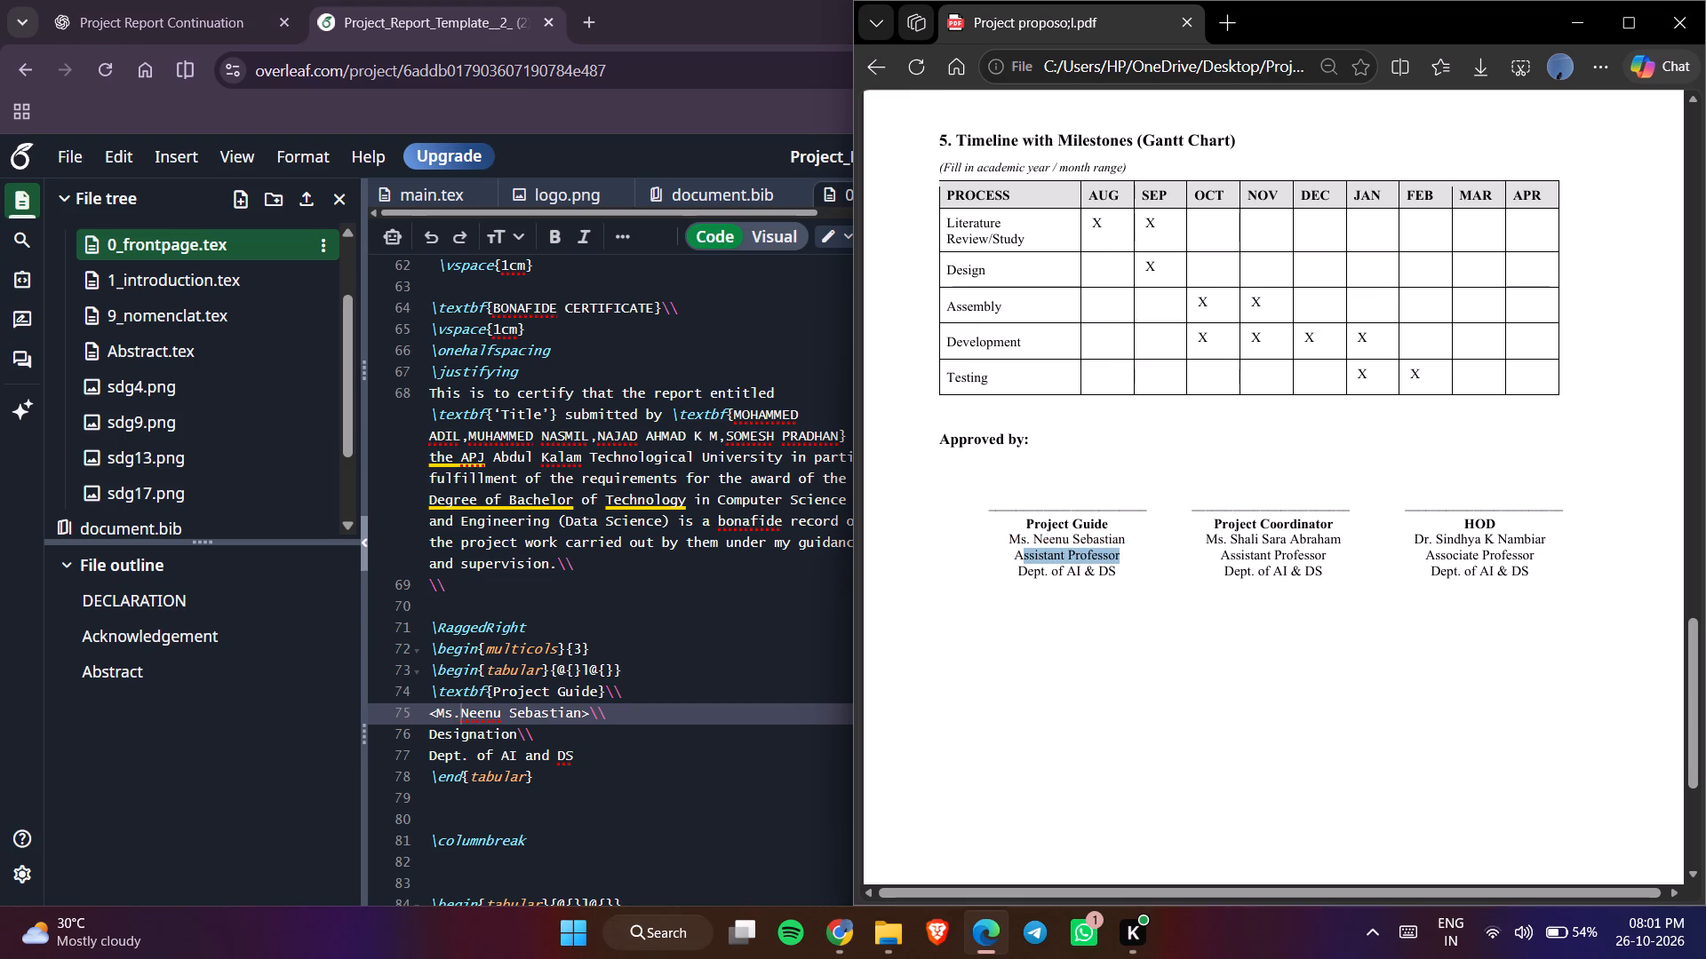
drag(1000, 556, 1019, 558)
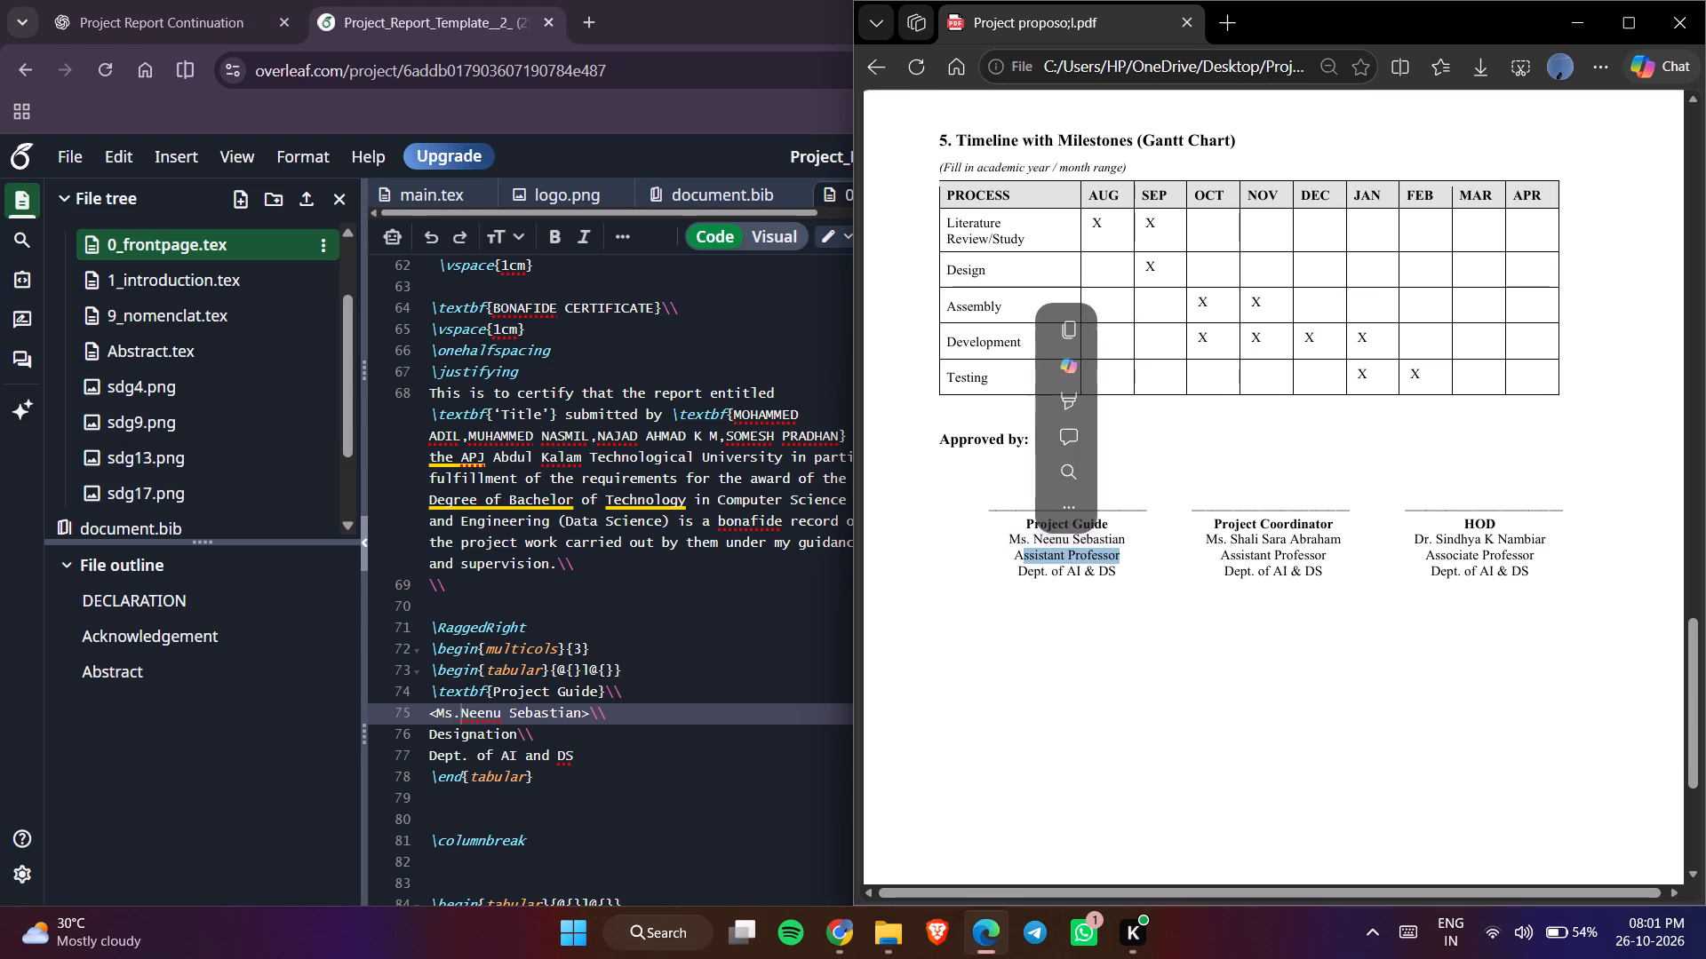
key(ctrl+c)
click(586, 789)
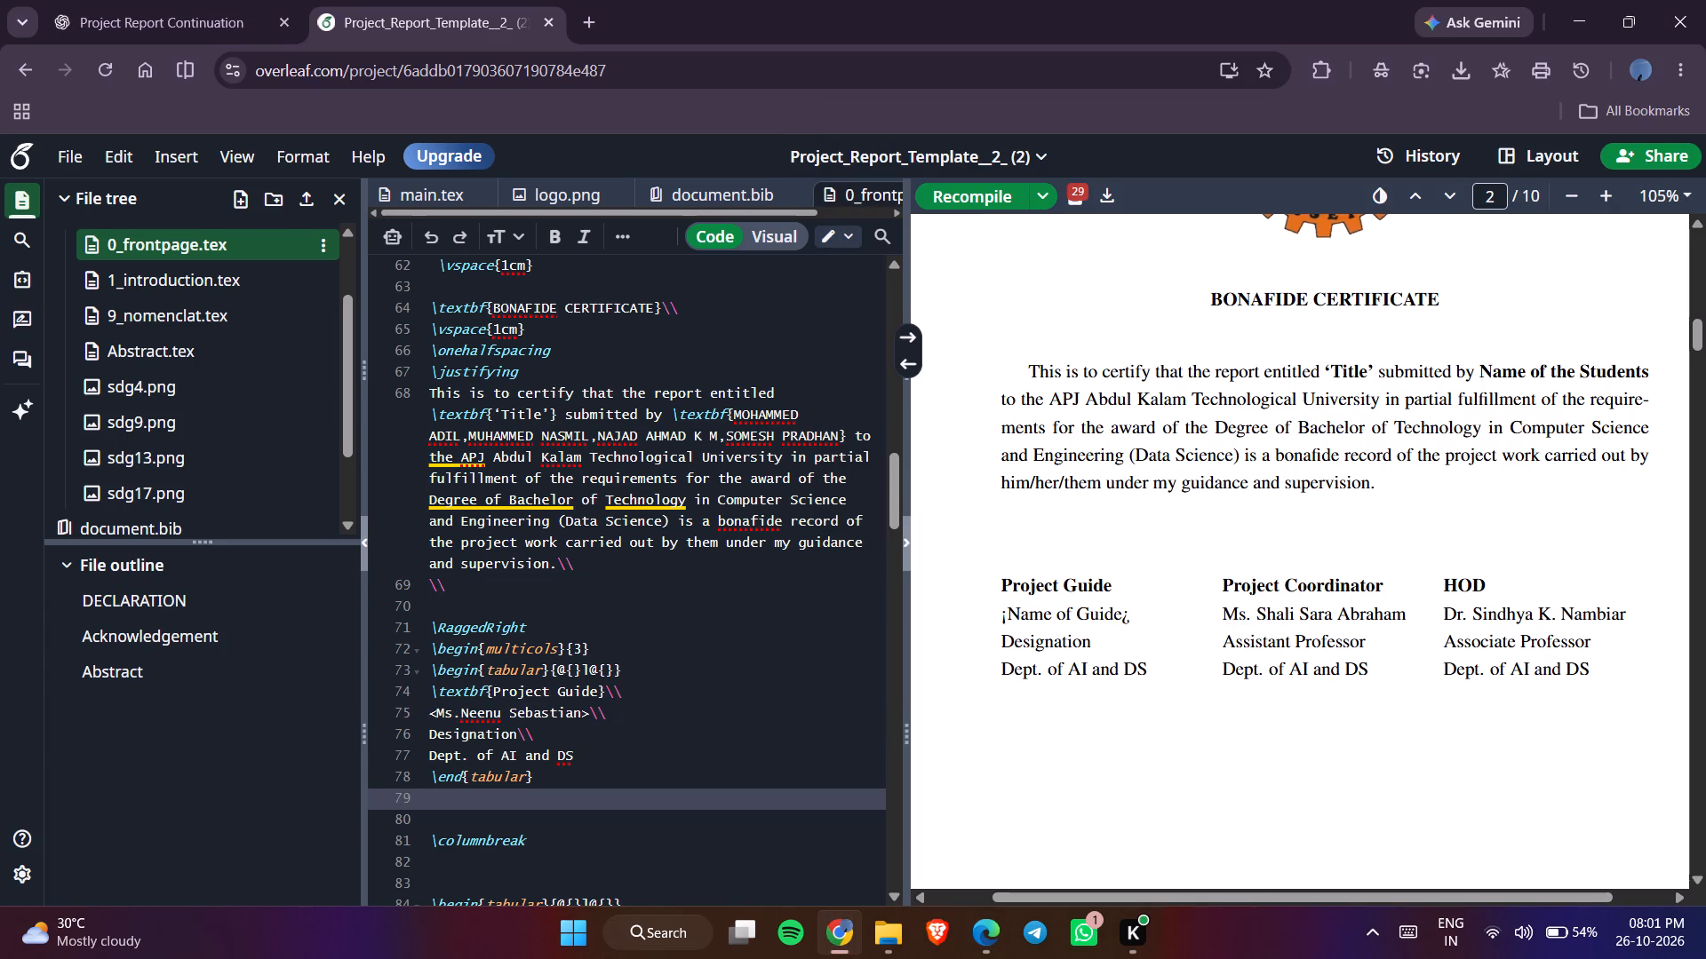
drag(429, 740, 520, 740)
key(ctrl+v)
key(Left)
key(Left)
key(Left)
key(Left)
key(Left)
key(Left)
key(Left)
key(Left)
key(Left)
key(Left)
key(Left)
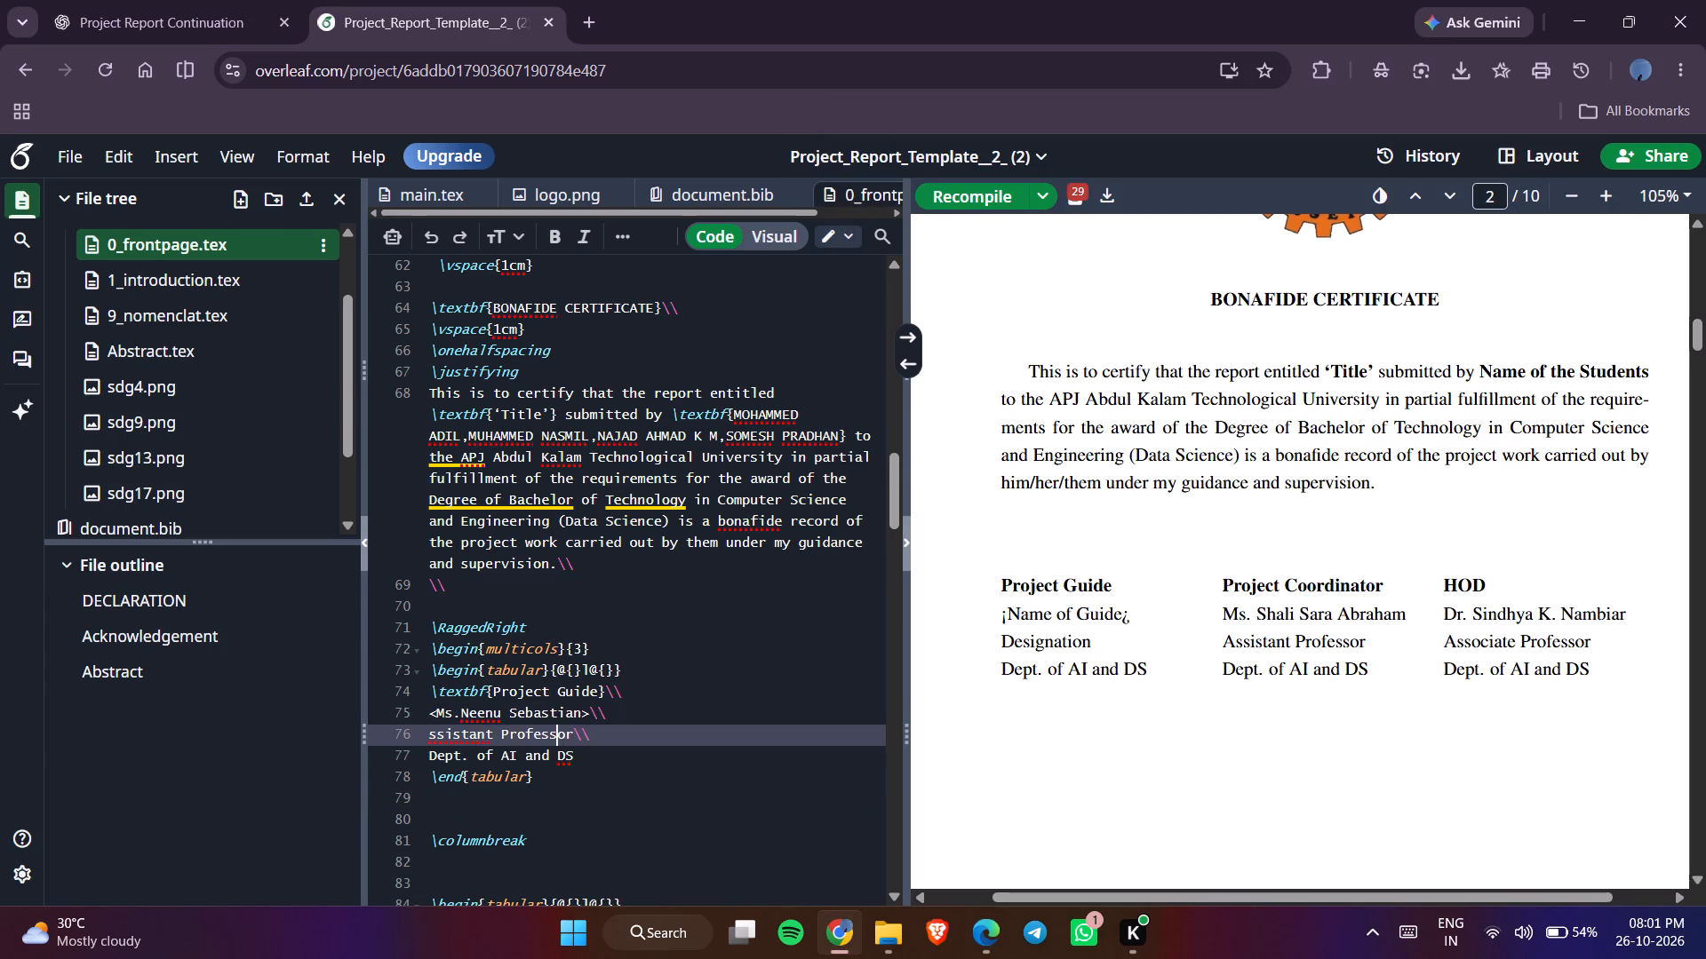
key(Left)
key(Left)
key(Left)
key(Left)
key(Left)
key(Left)
key(Left)
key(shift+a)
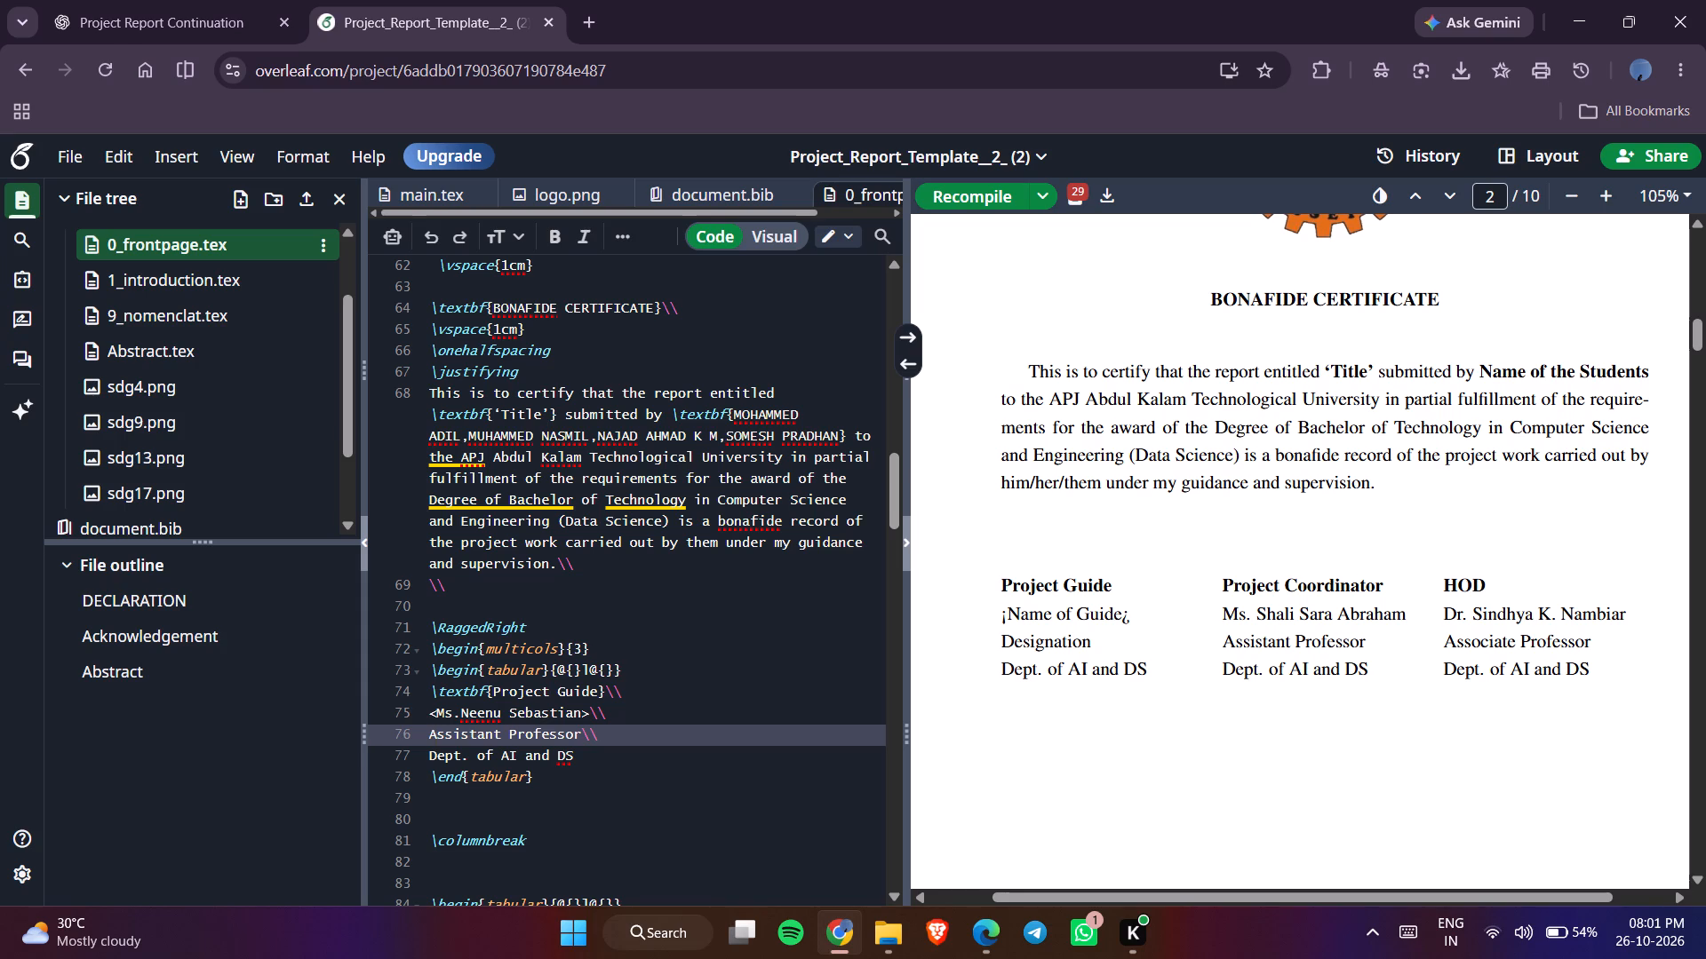
Recompile the report to refresh the PDF preview with the certificate edits.
click(998, 202)
Replace the Title placeholder in the certificate paragraph with "AI-Powered Sports Video Analytics and Performance Evaluation System Using Computer Vision", copied from the front page title.
scroll(611, 349, up, 3)
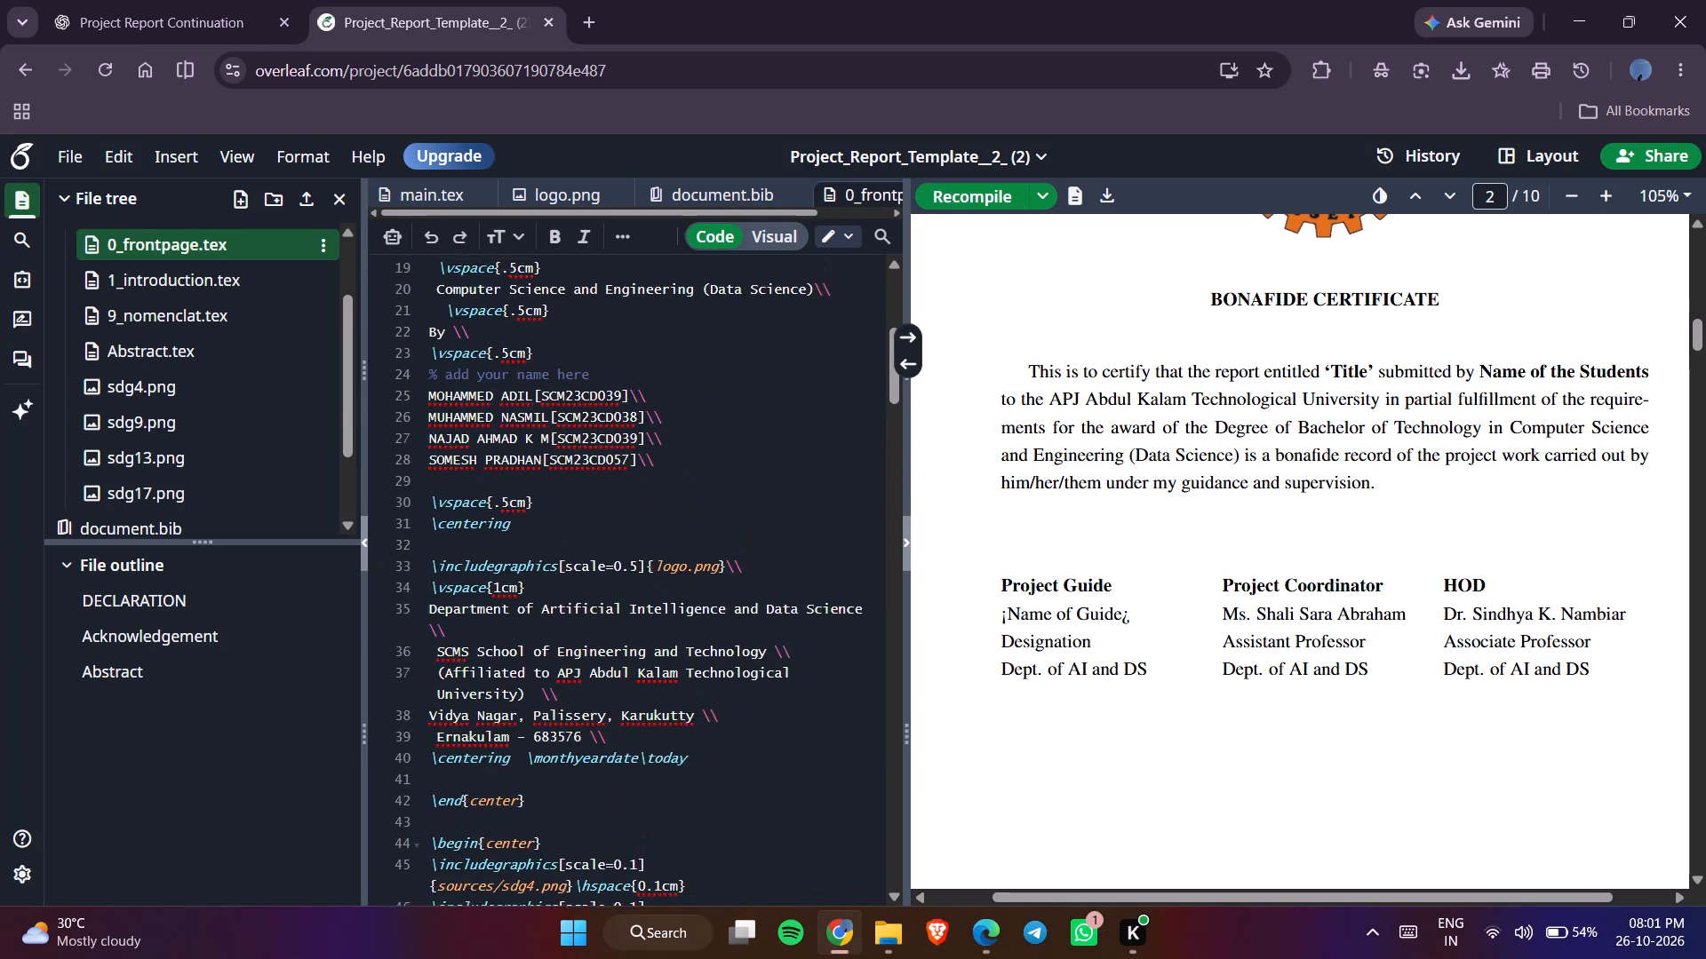
scroll(611, 349, up, 5)
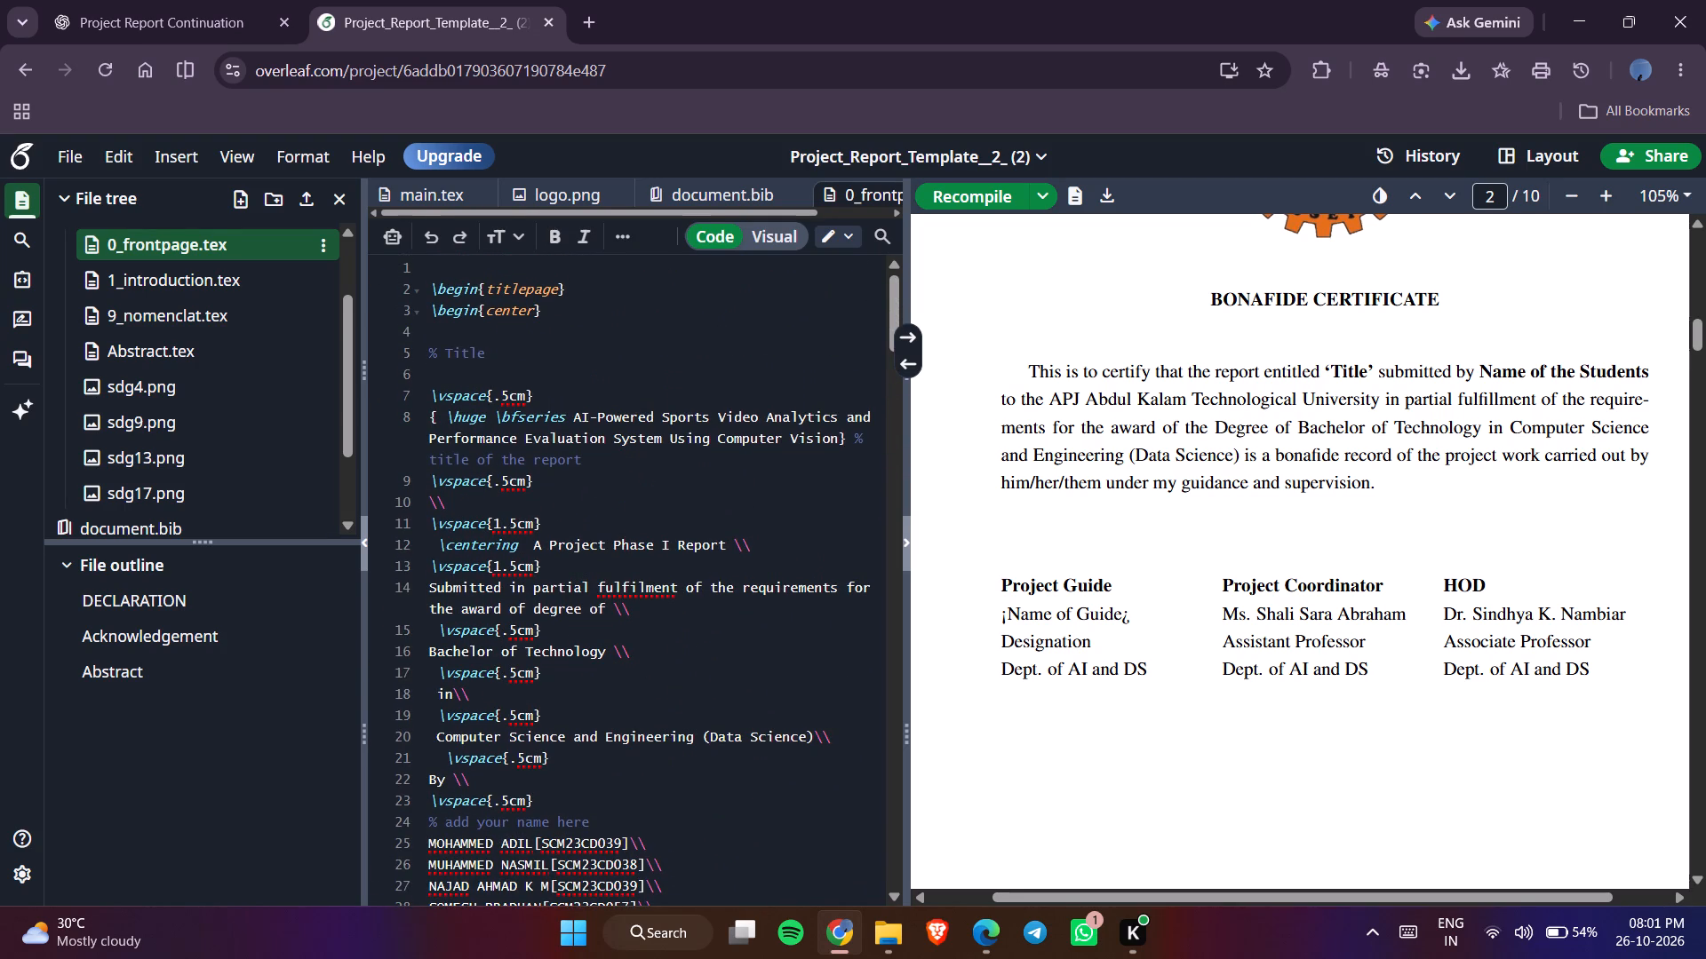
scroll(611, 349, up, 2)
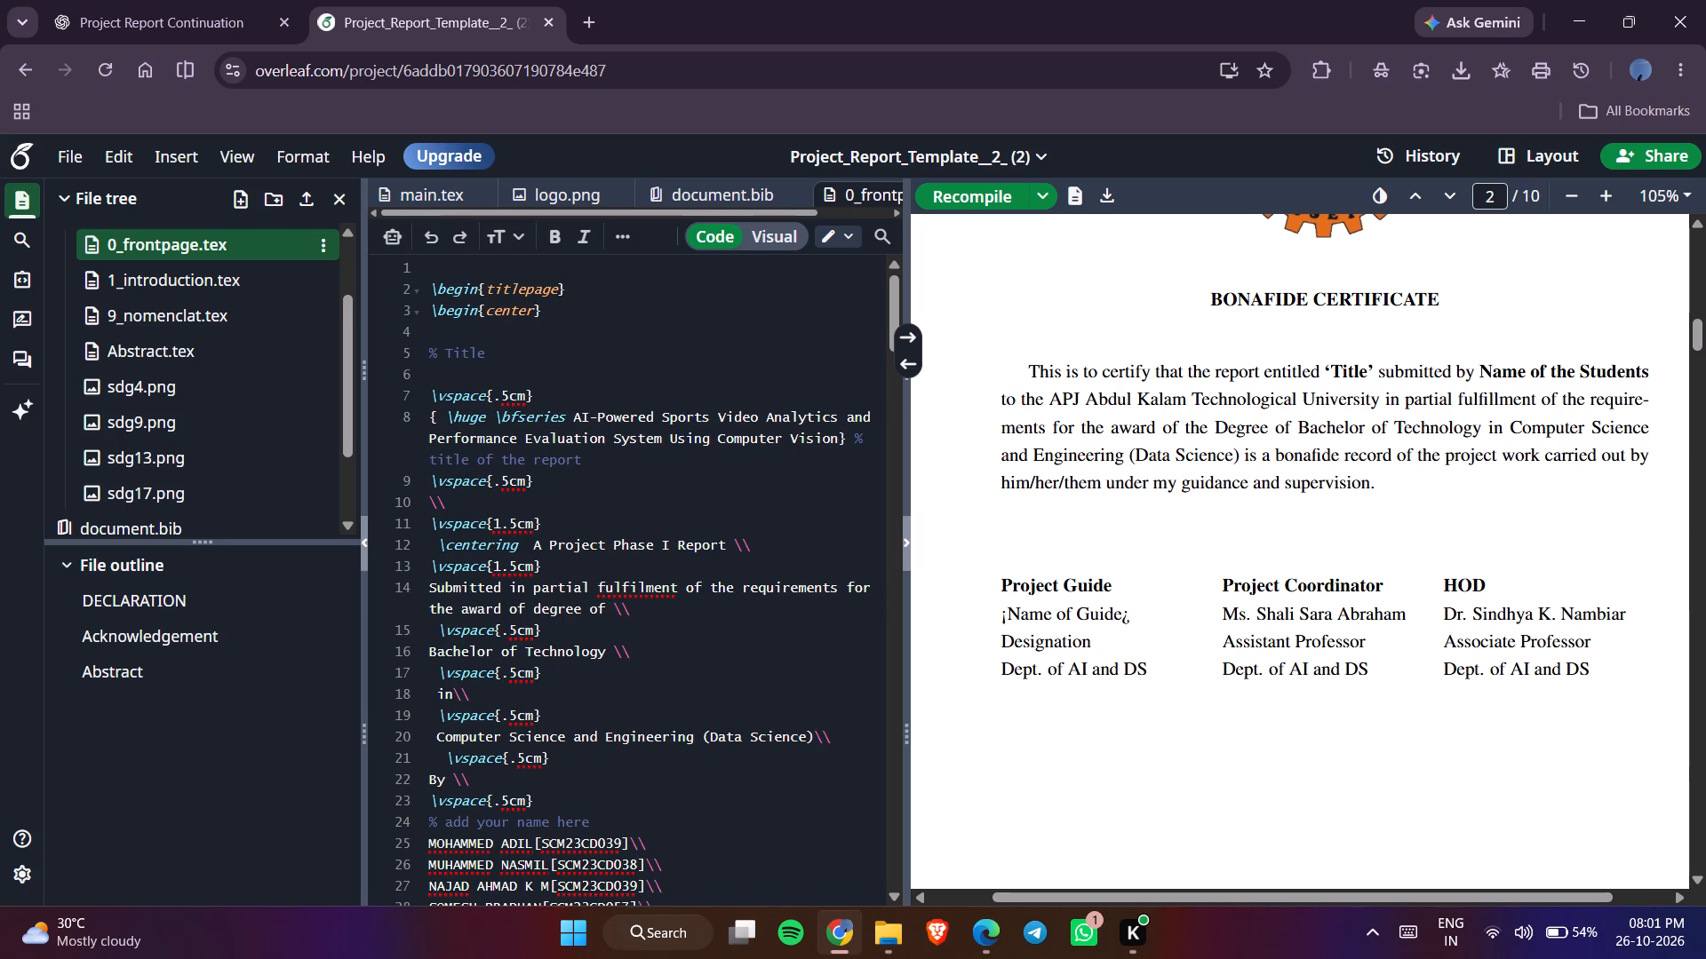
drag(572, 416, 812, 443)
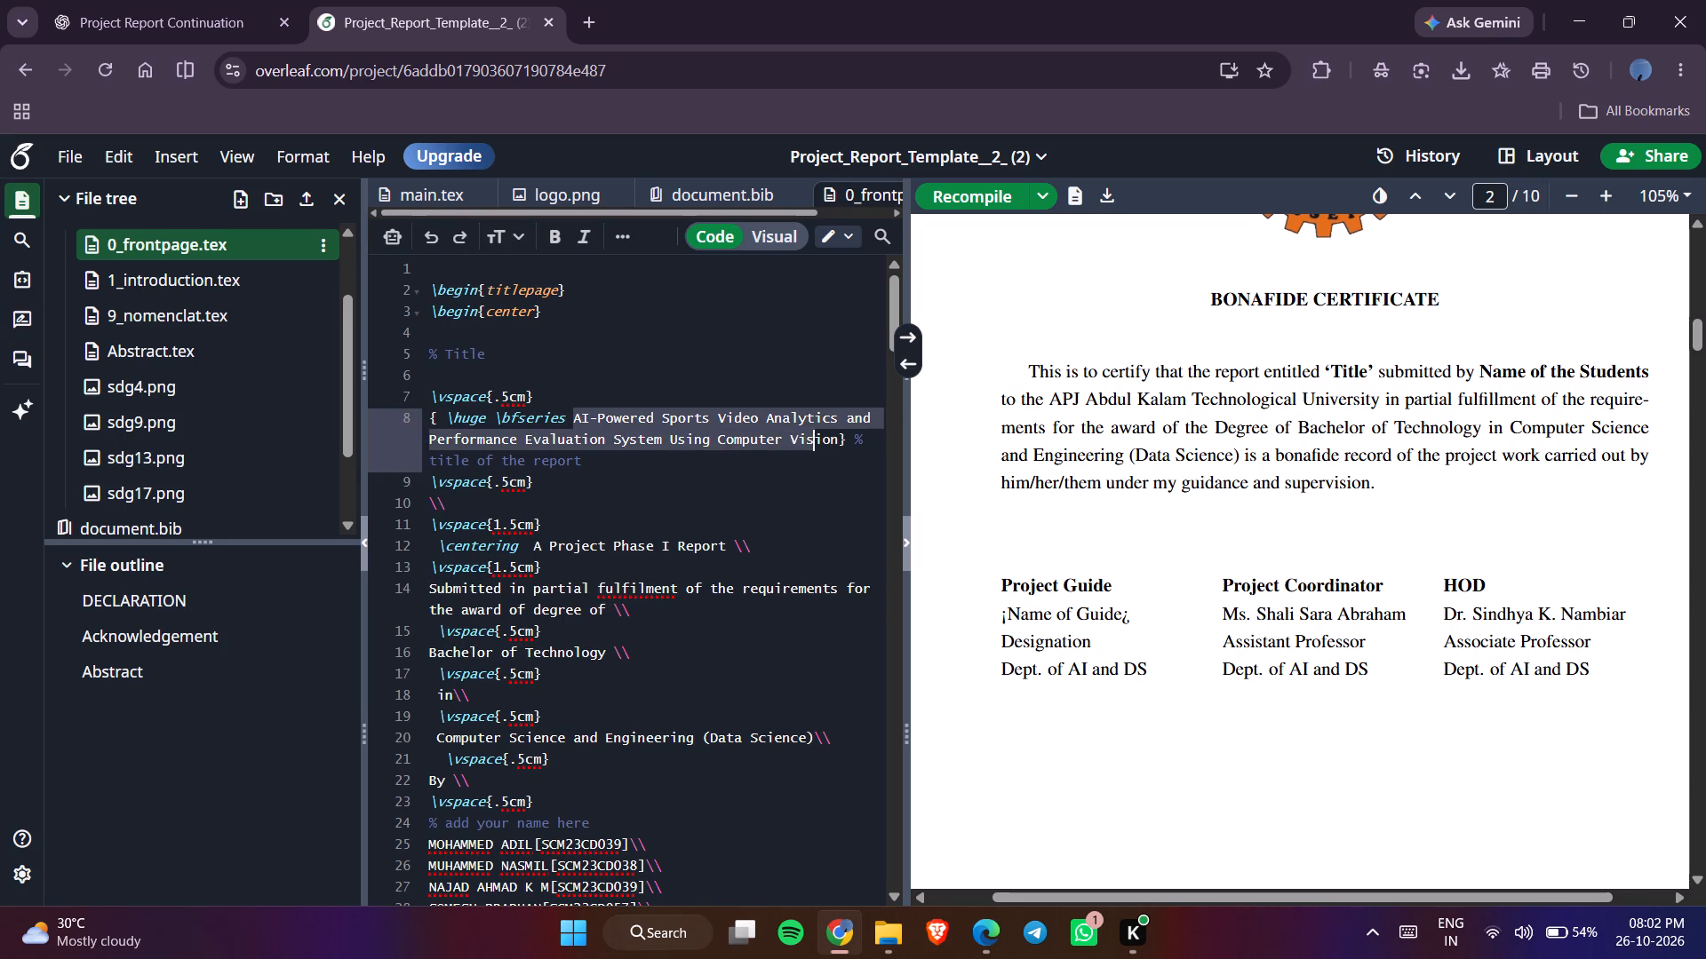
drag(812, 443, 834, 443)
drag(834, 443, 837, 440)
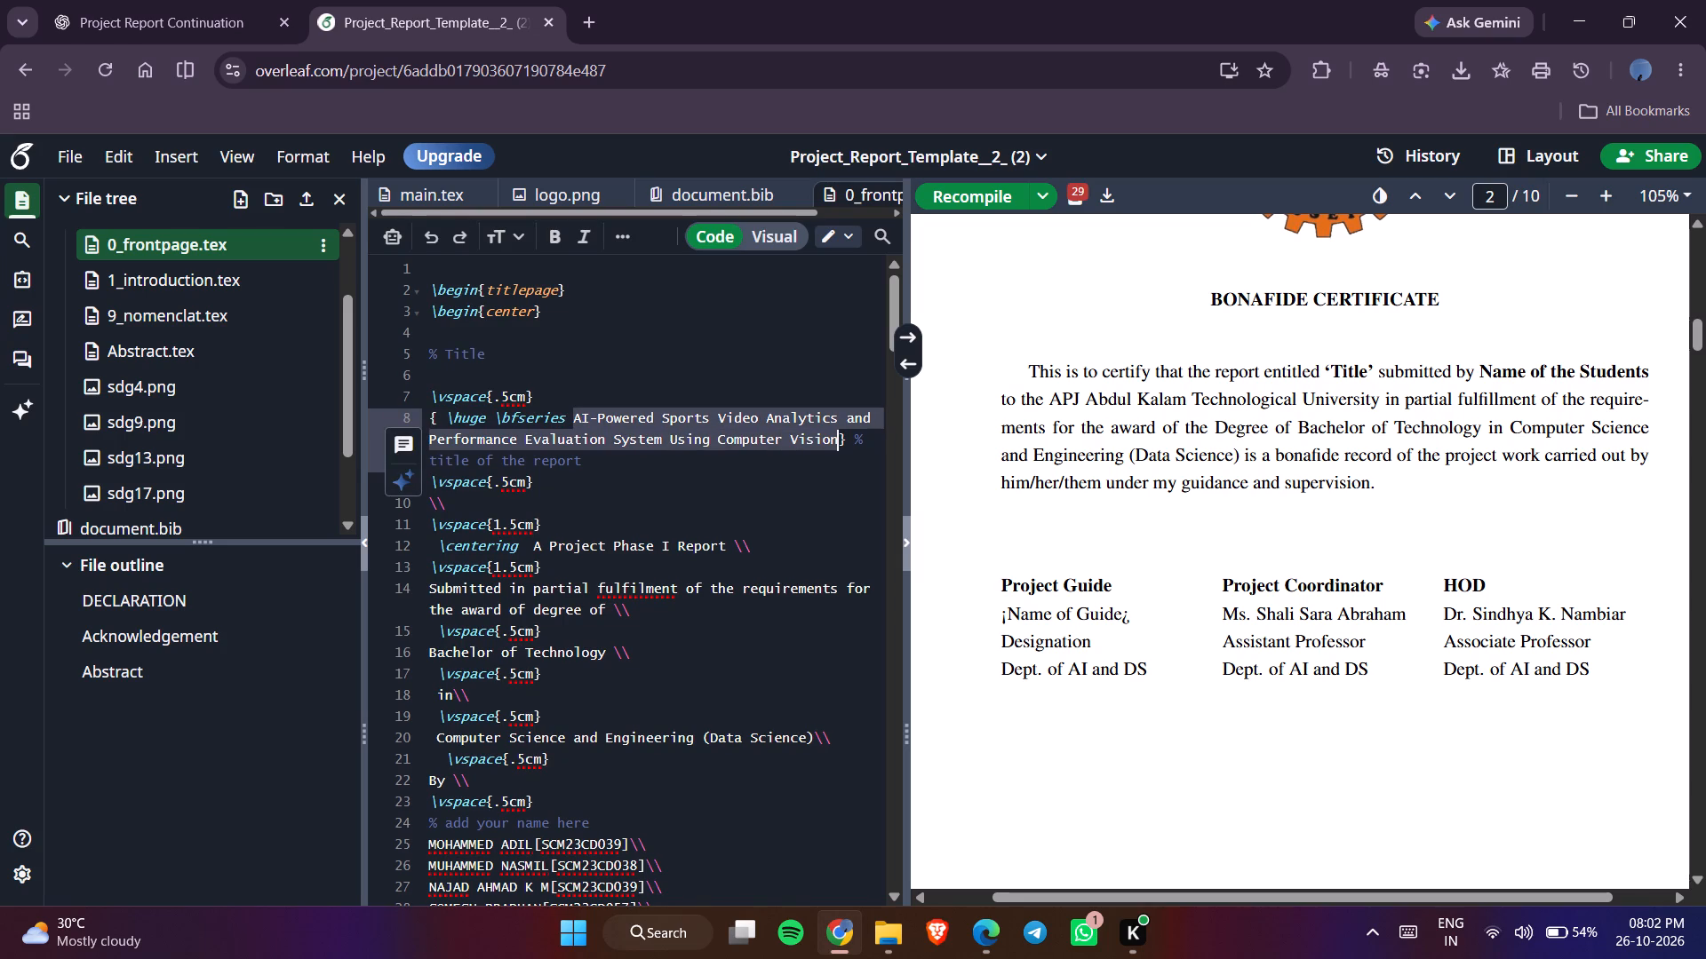
key(ctrl+c)
scroll(837, 440, down, 3)
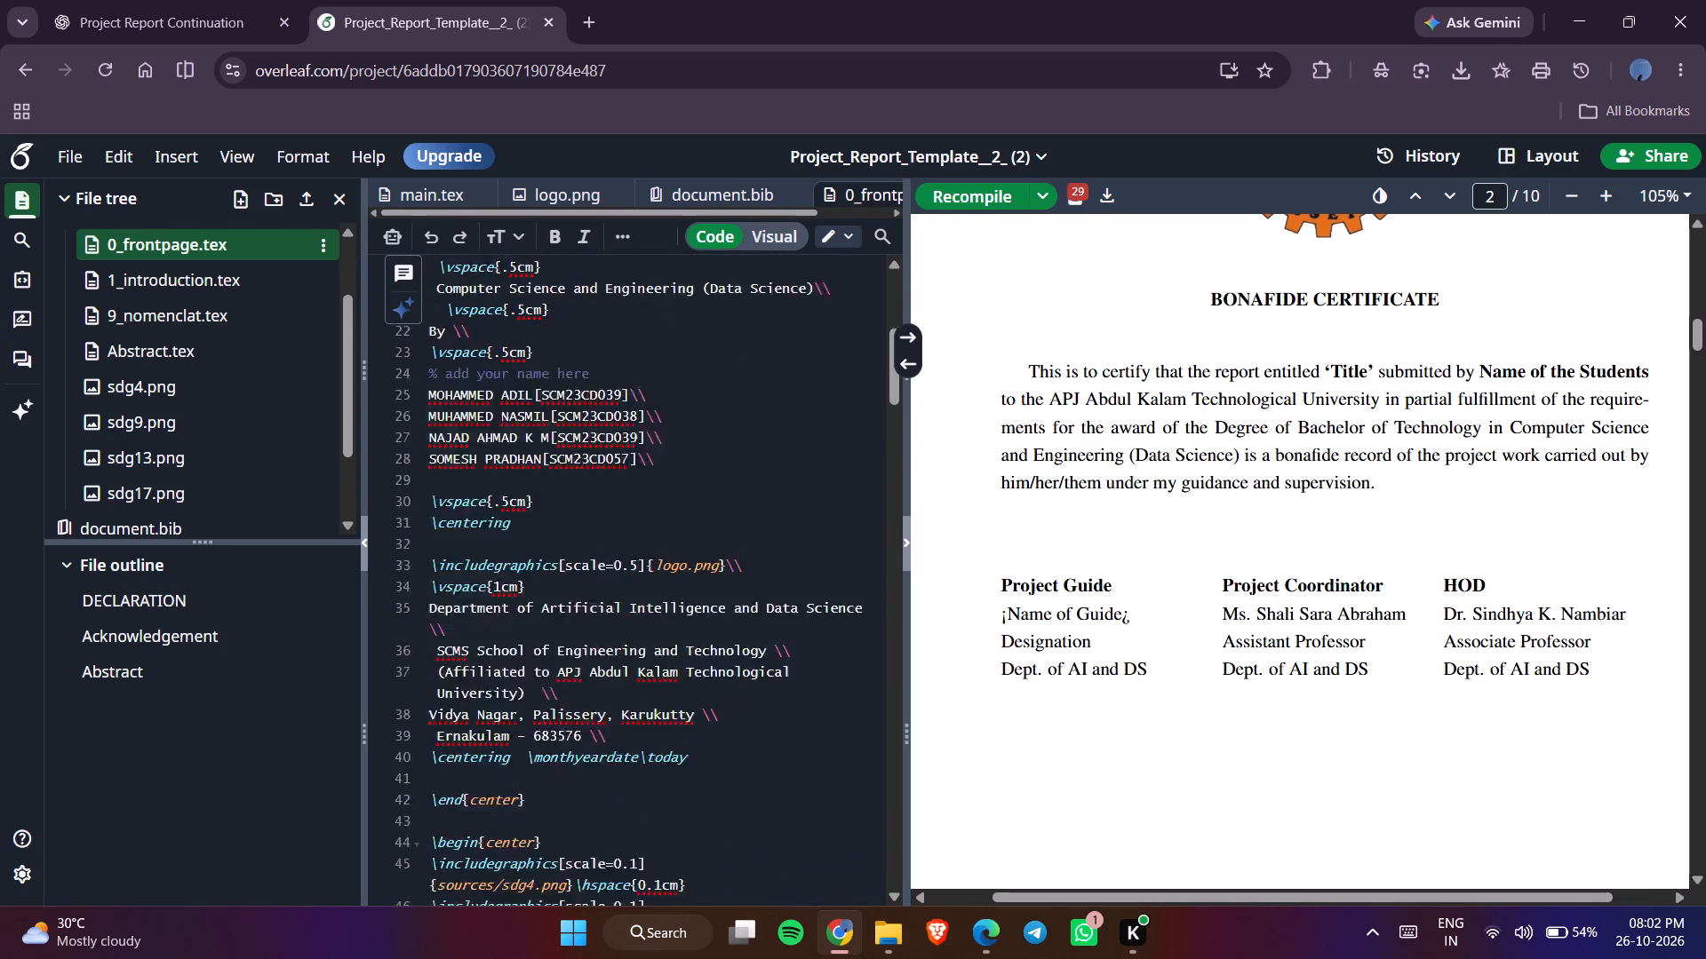
scroll(837, 440, down, 1)
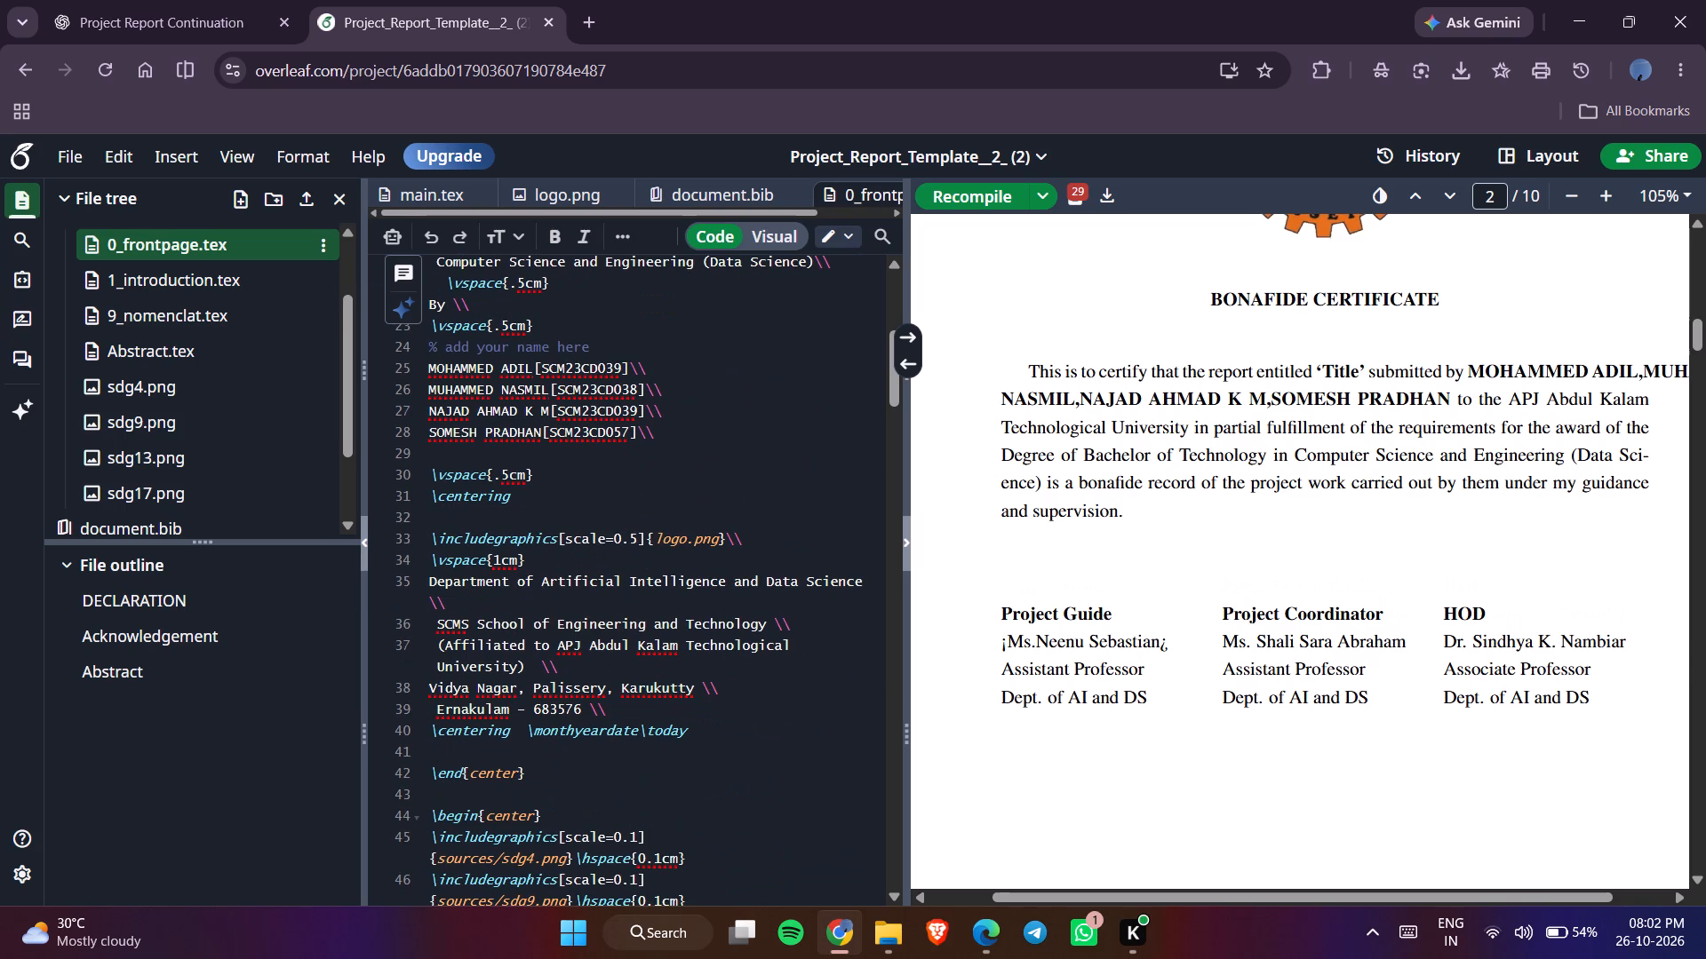
scroll(837, 440, down, 2)
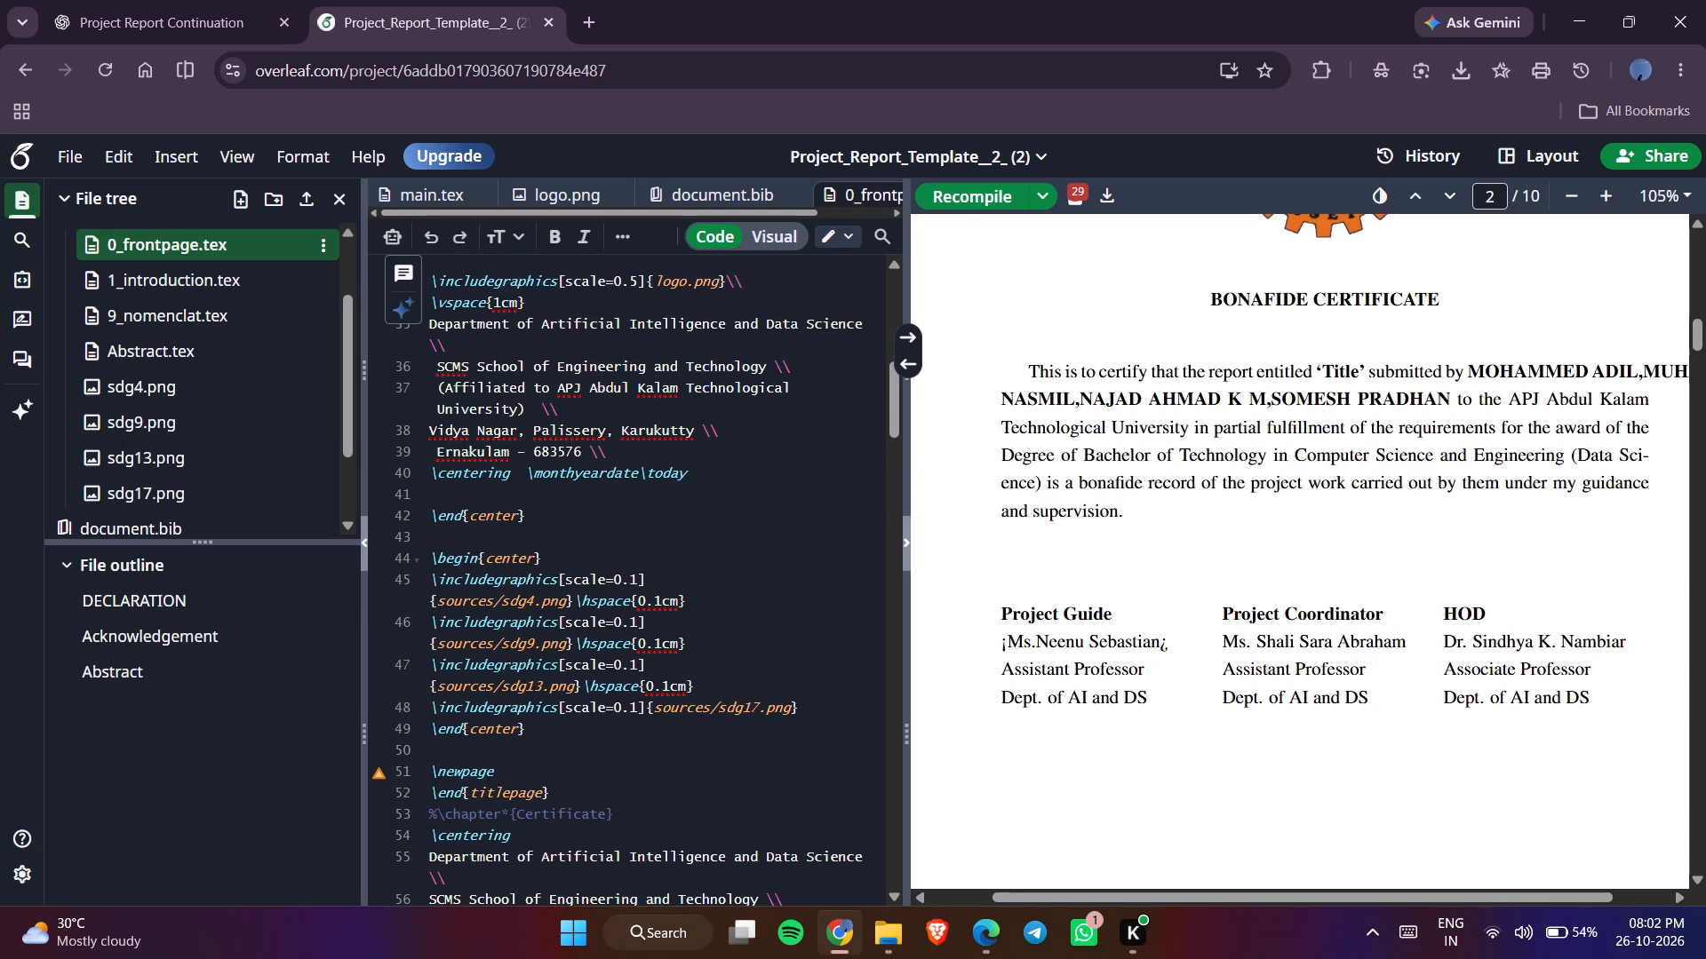
scroll(661, 483, down, 3)
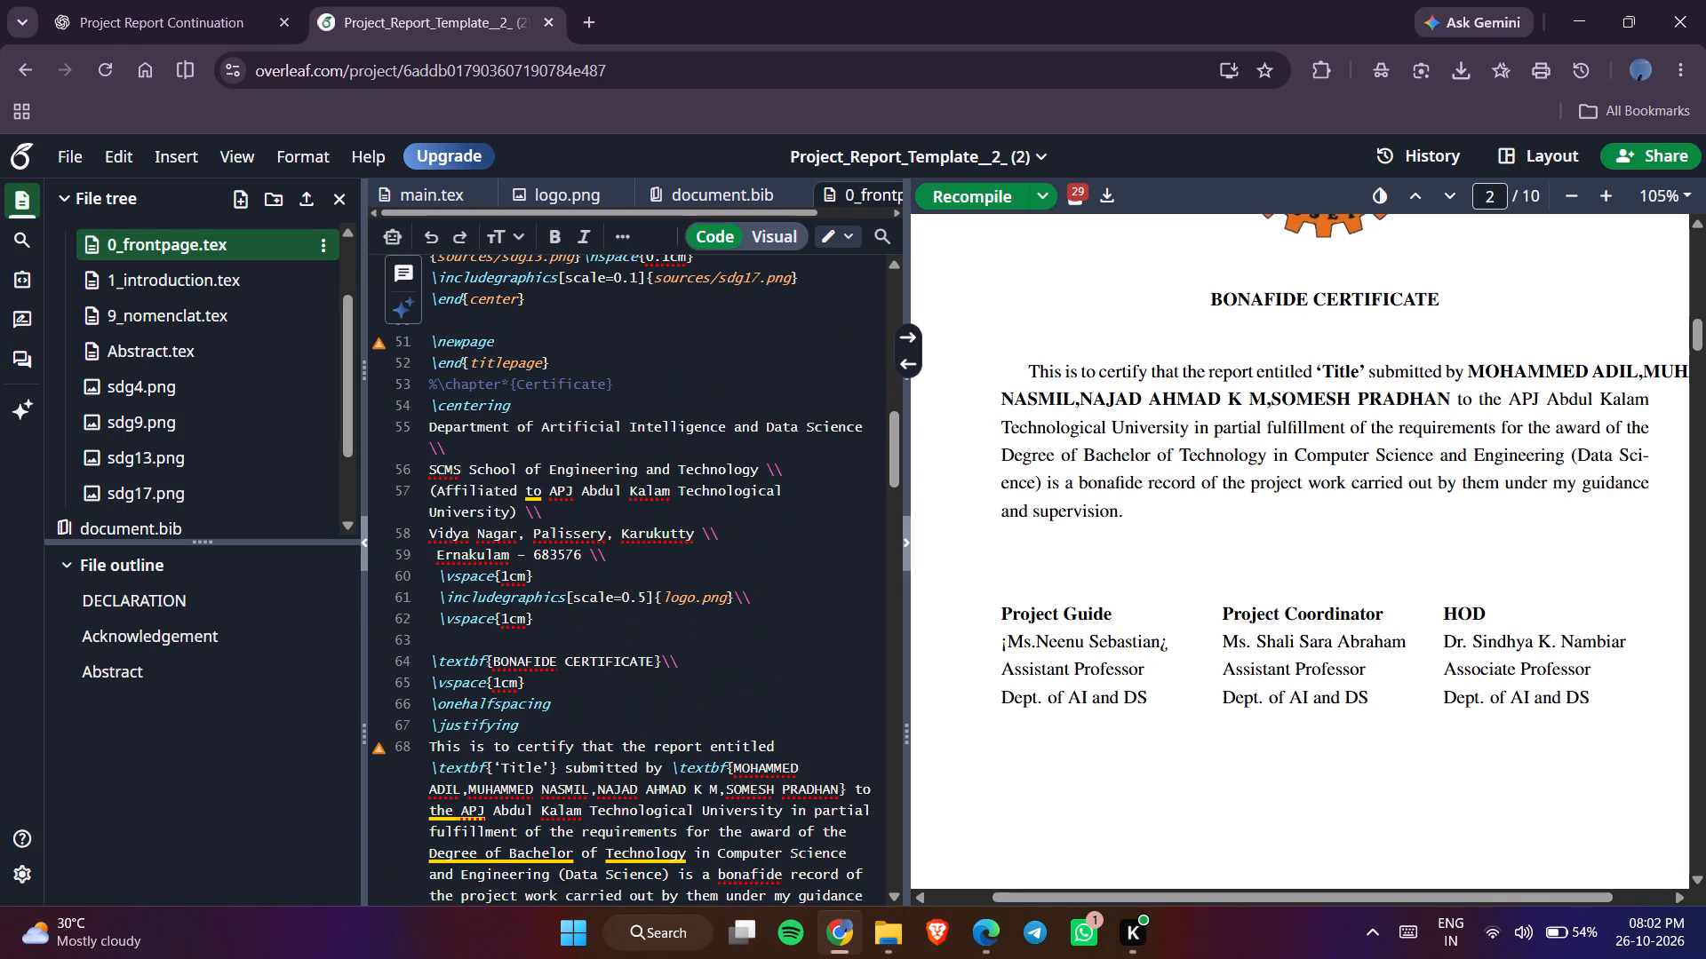
scroll(661, 483, down, 1)
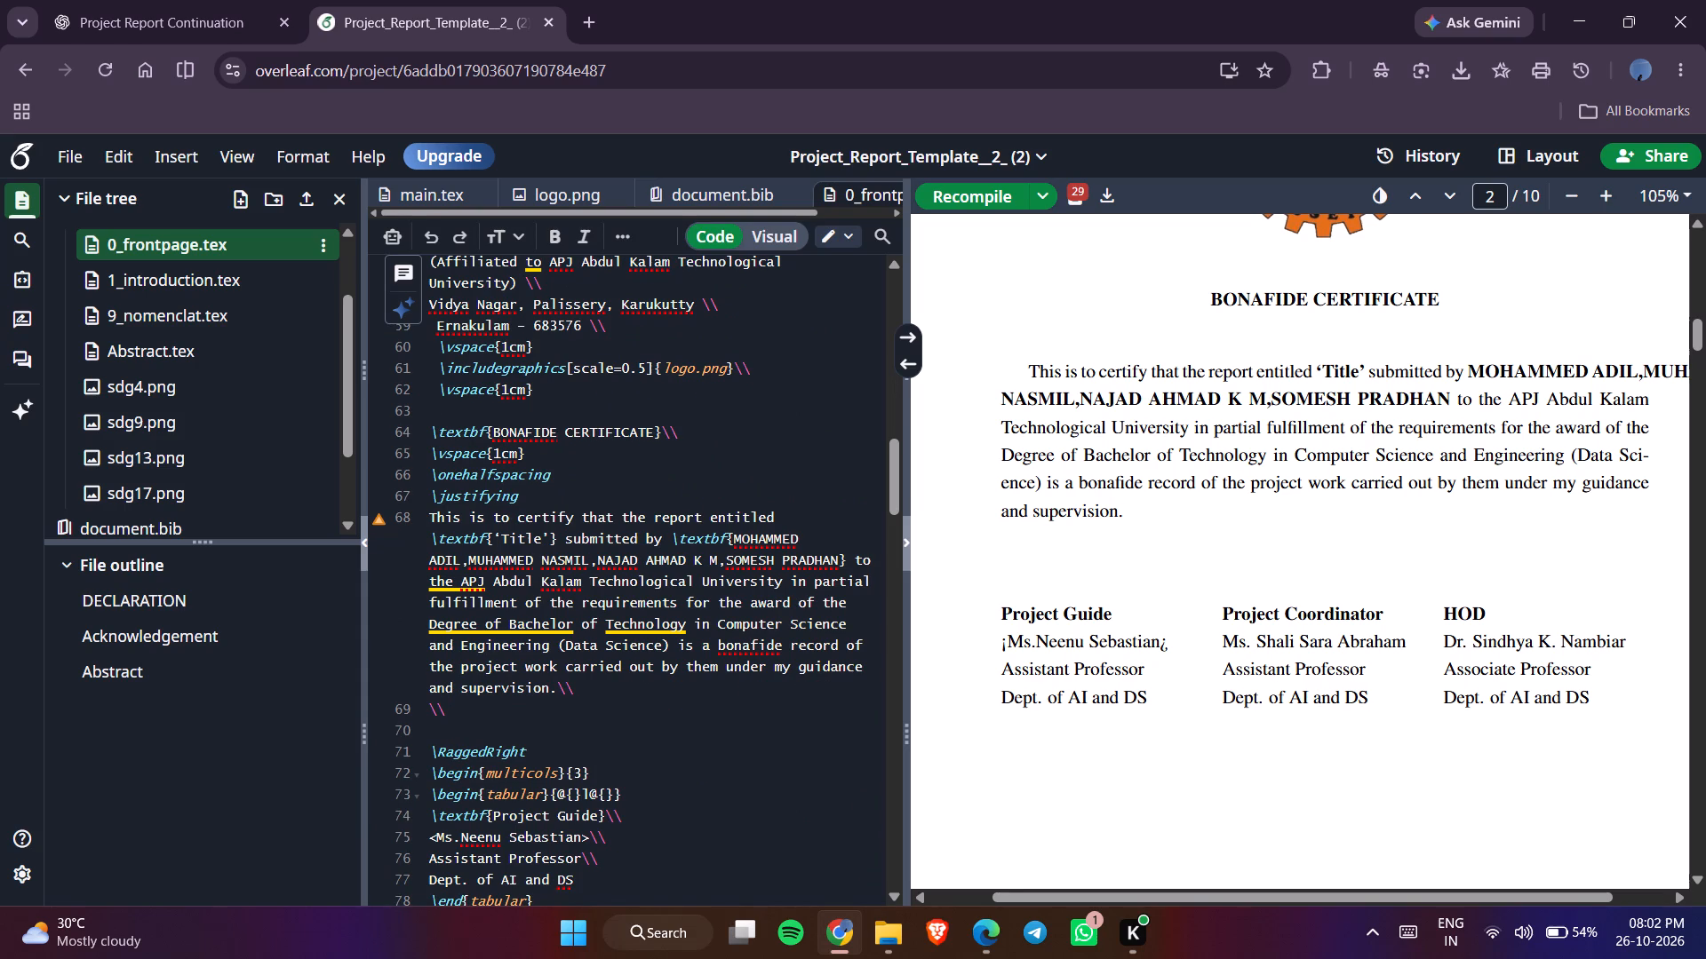
drag(501, 536, 540, 536)
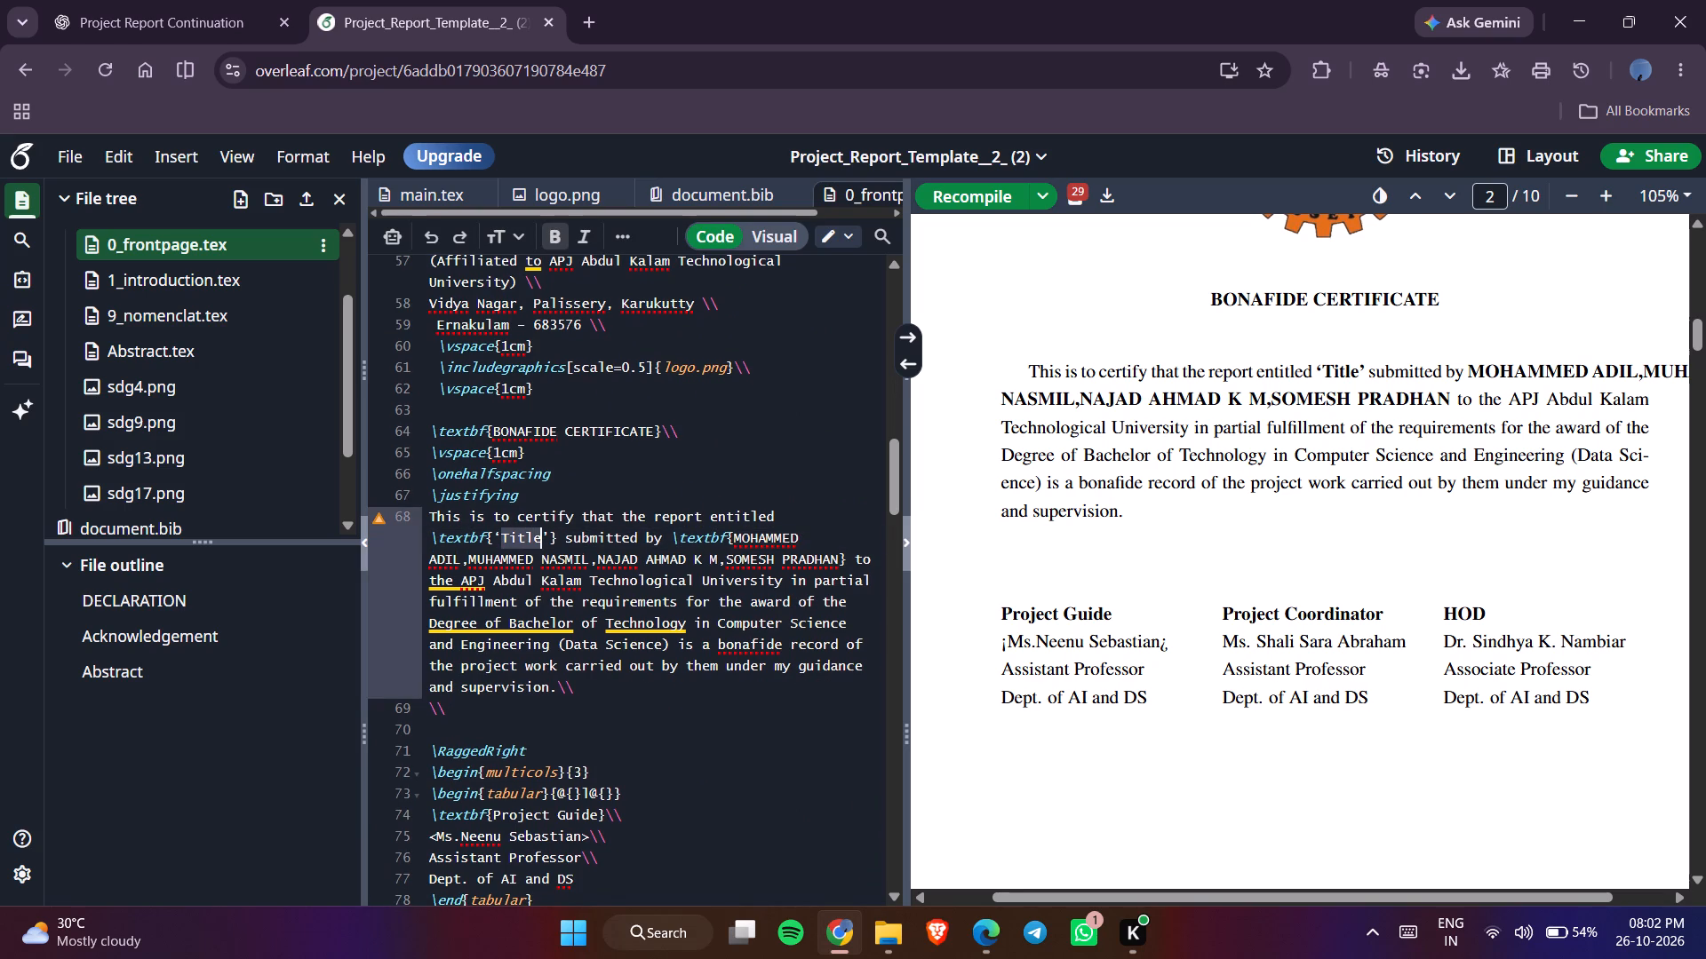
drag(540, 536, 540, 537)
key(ctrl+v)
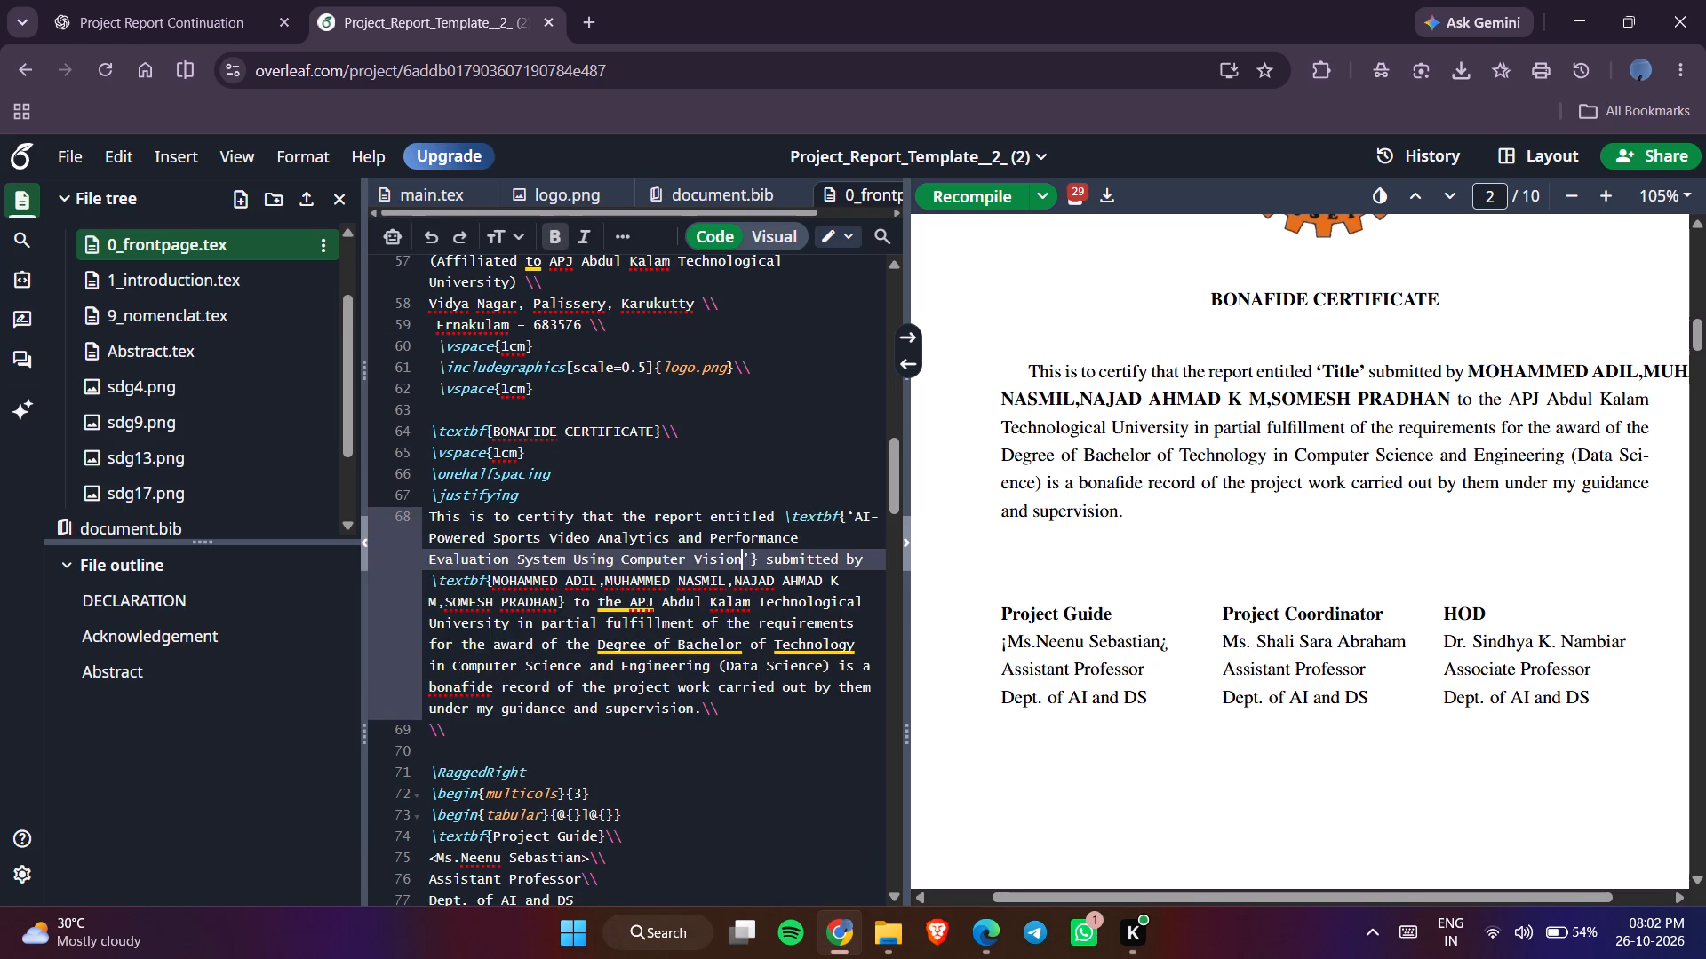
scroll(1170, 571, left, 1)
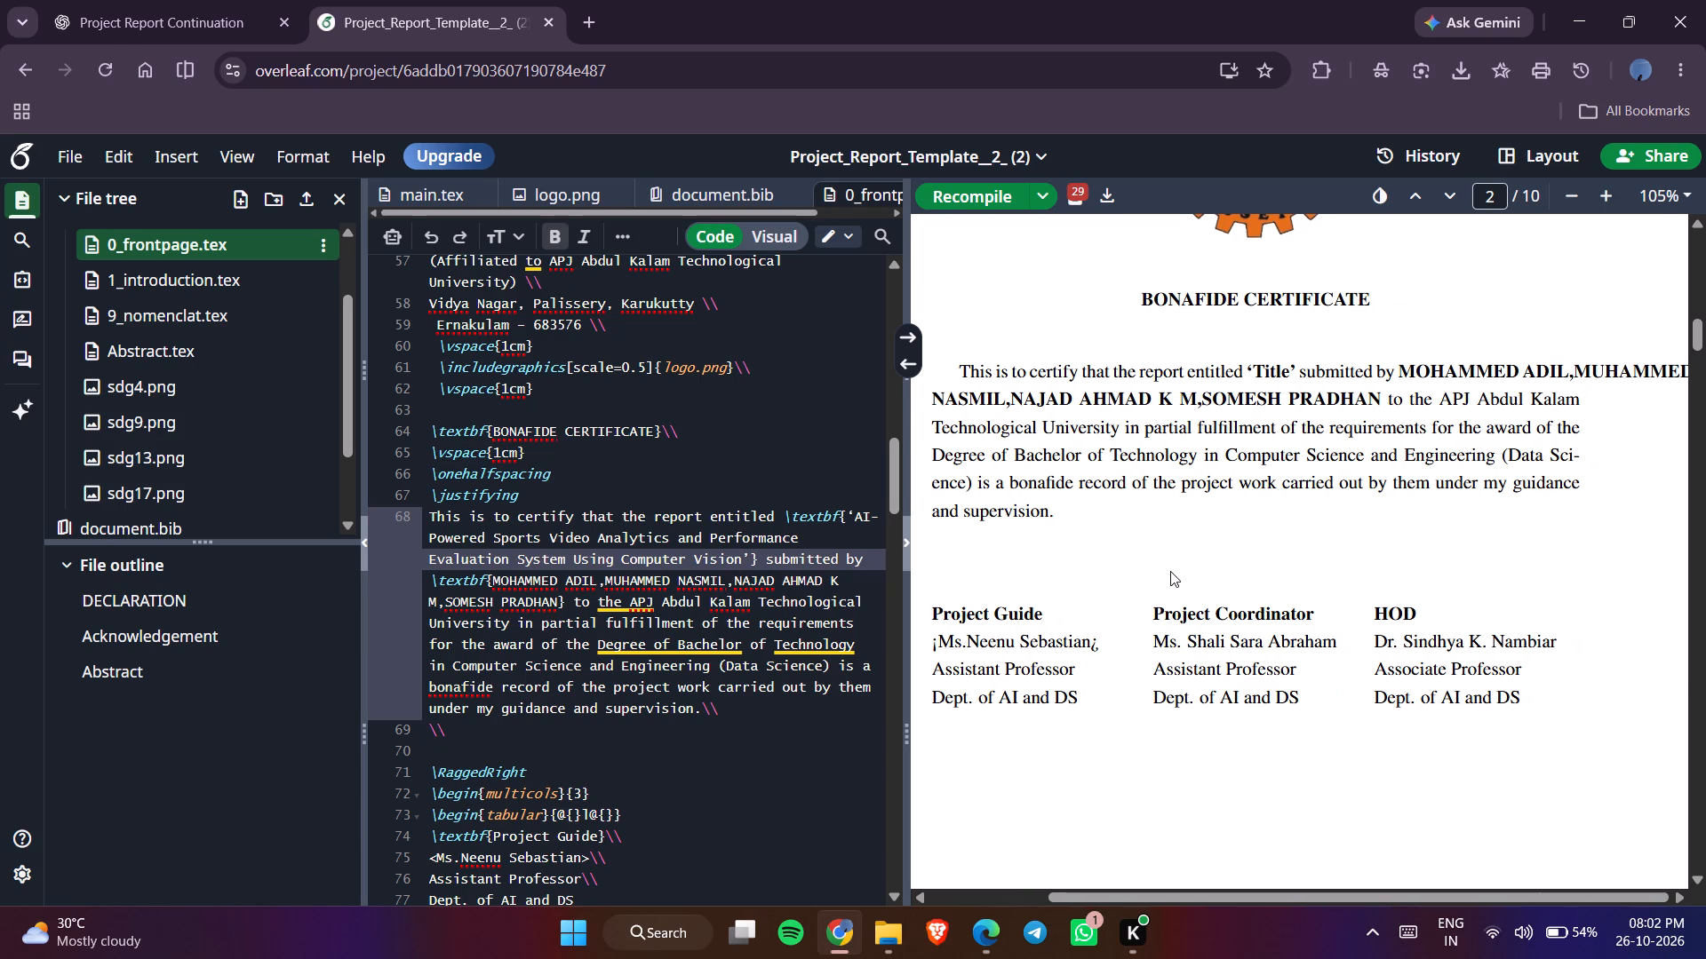
scroll(1170, 571, left, 1)
scroll(1170, 571, right, 1)
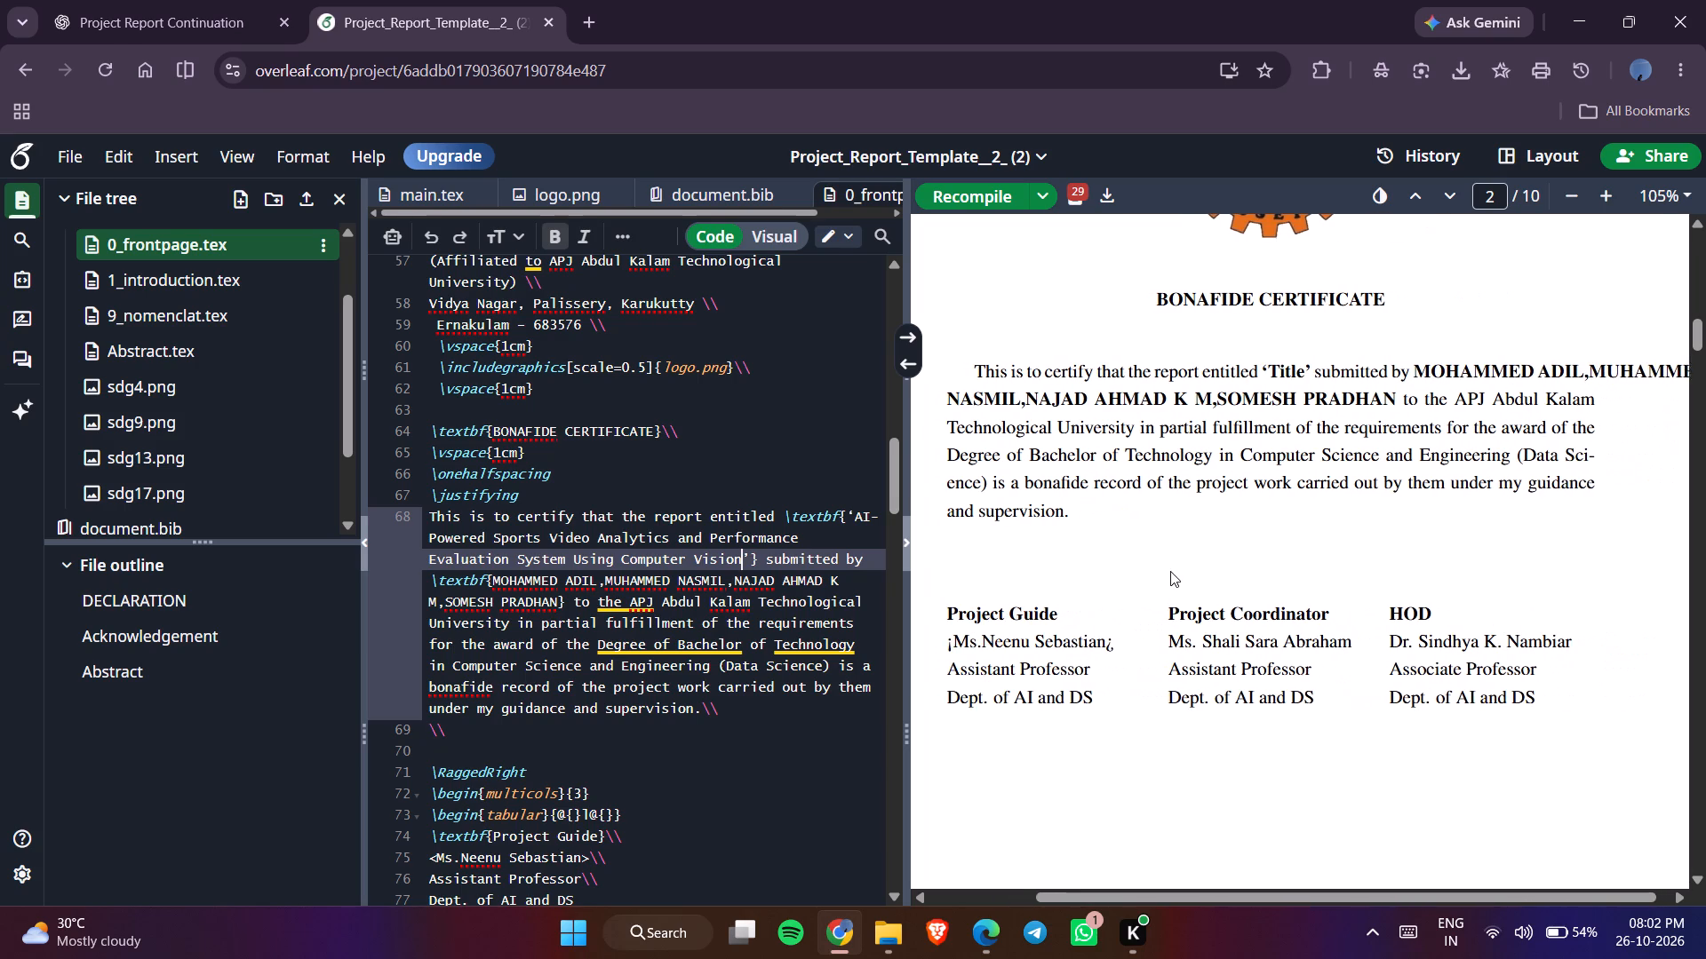
scroll(1170, 571, right, 1)
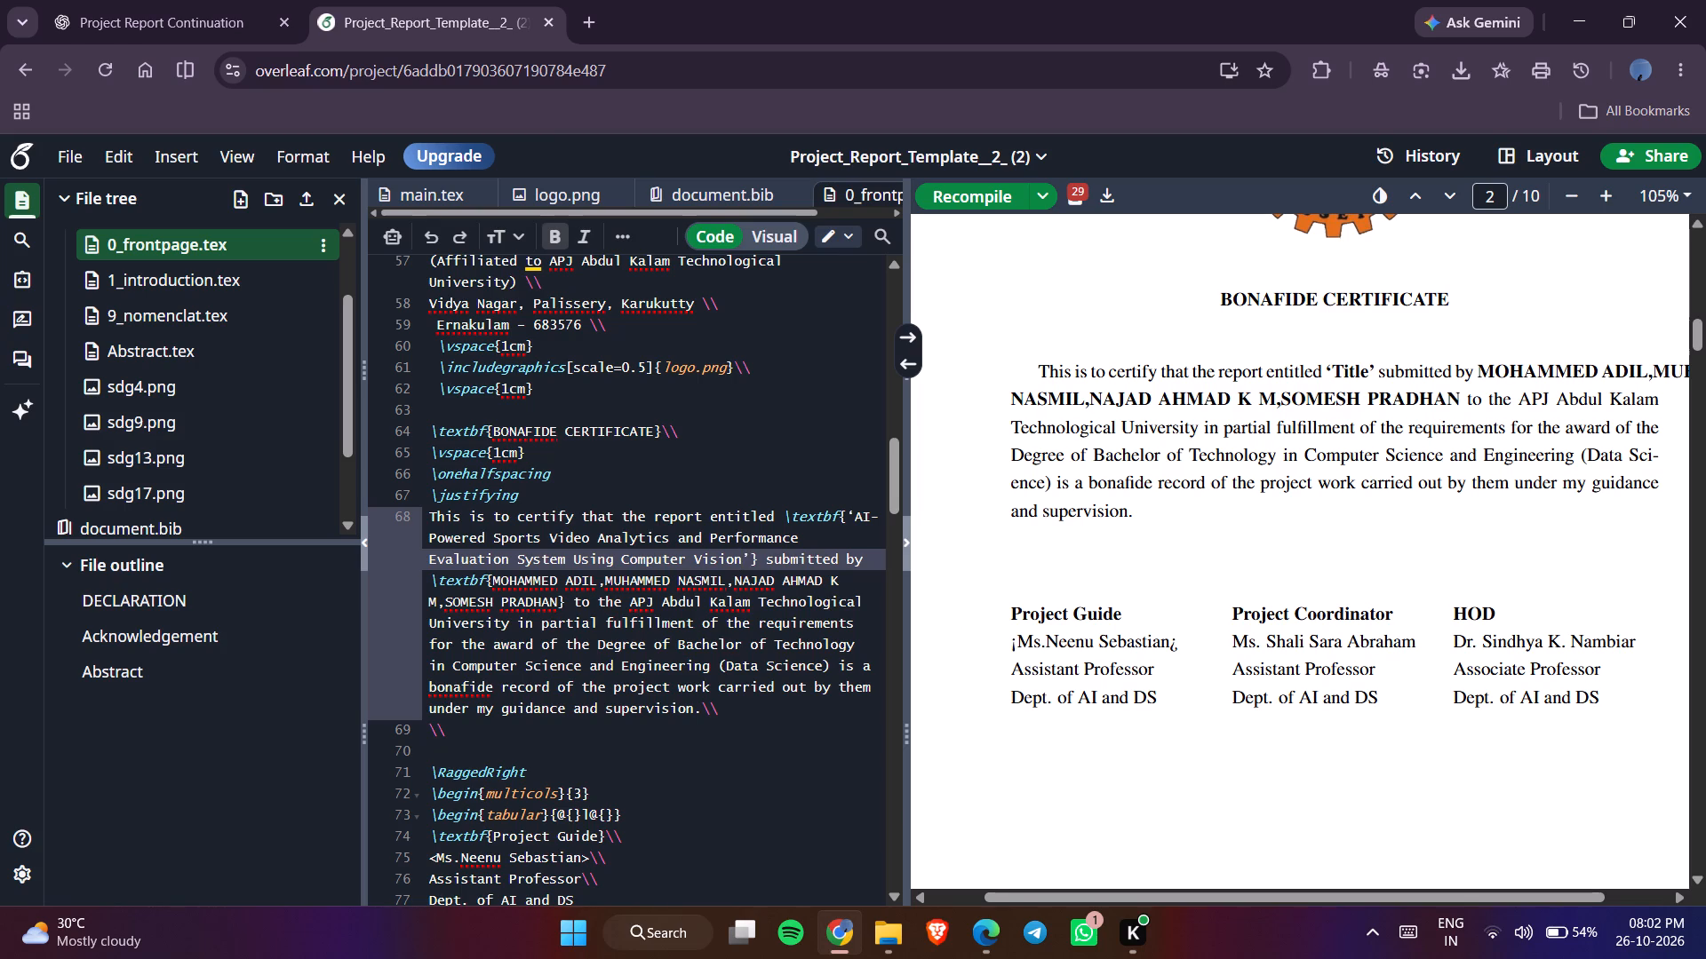
drag(495, 582, 554, 599)
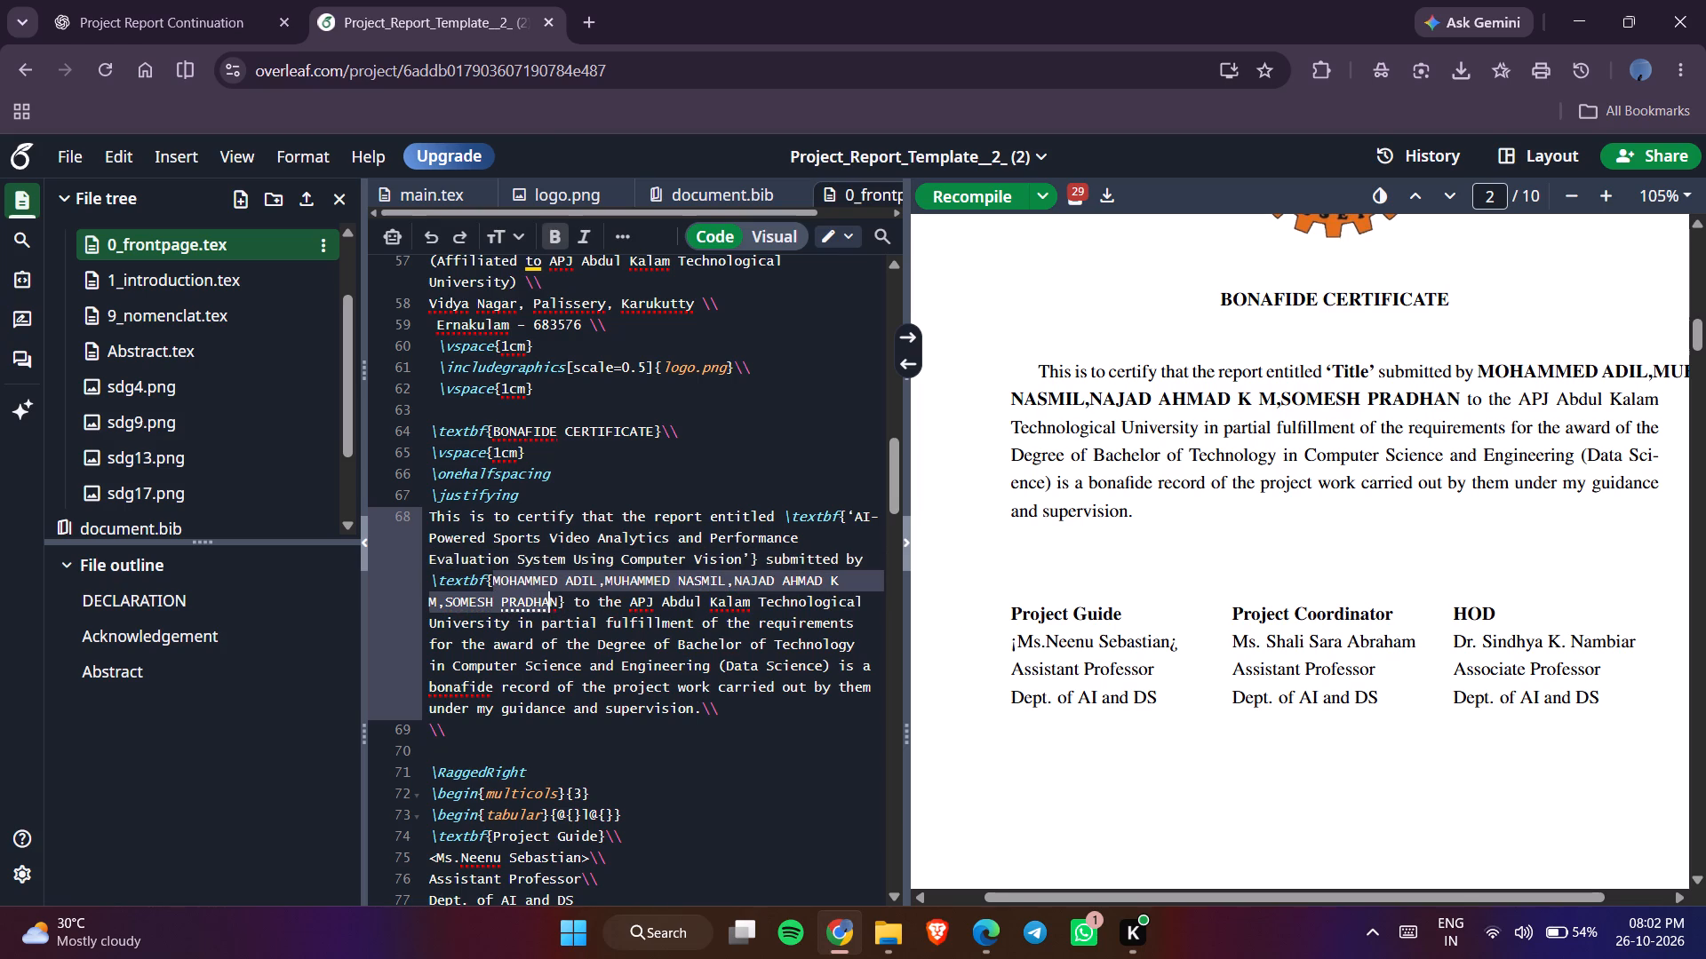
drag(554, 599, 556, 599)
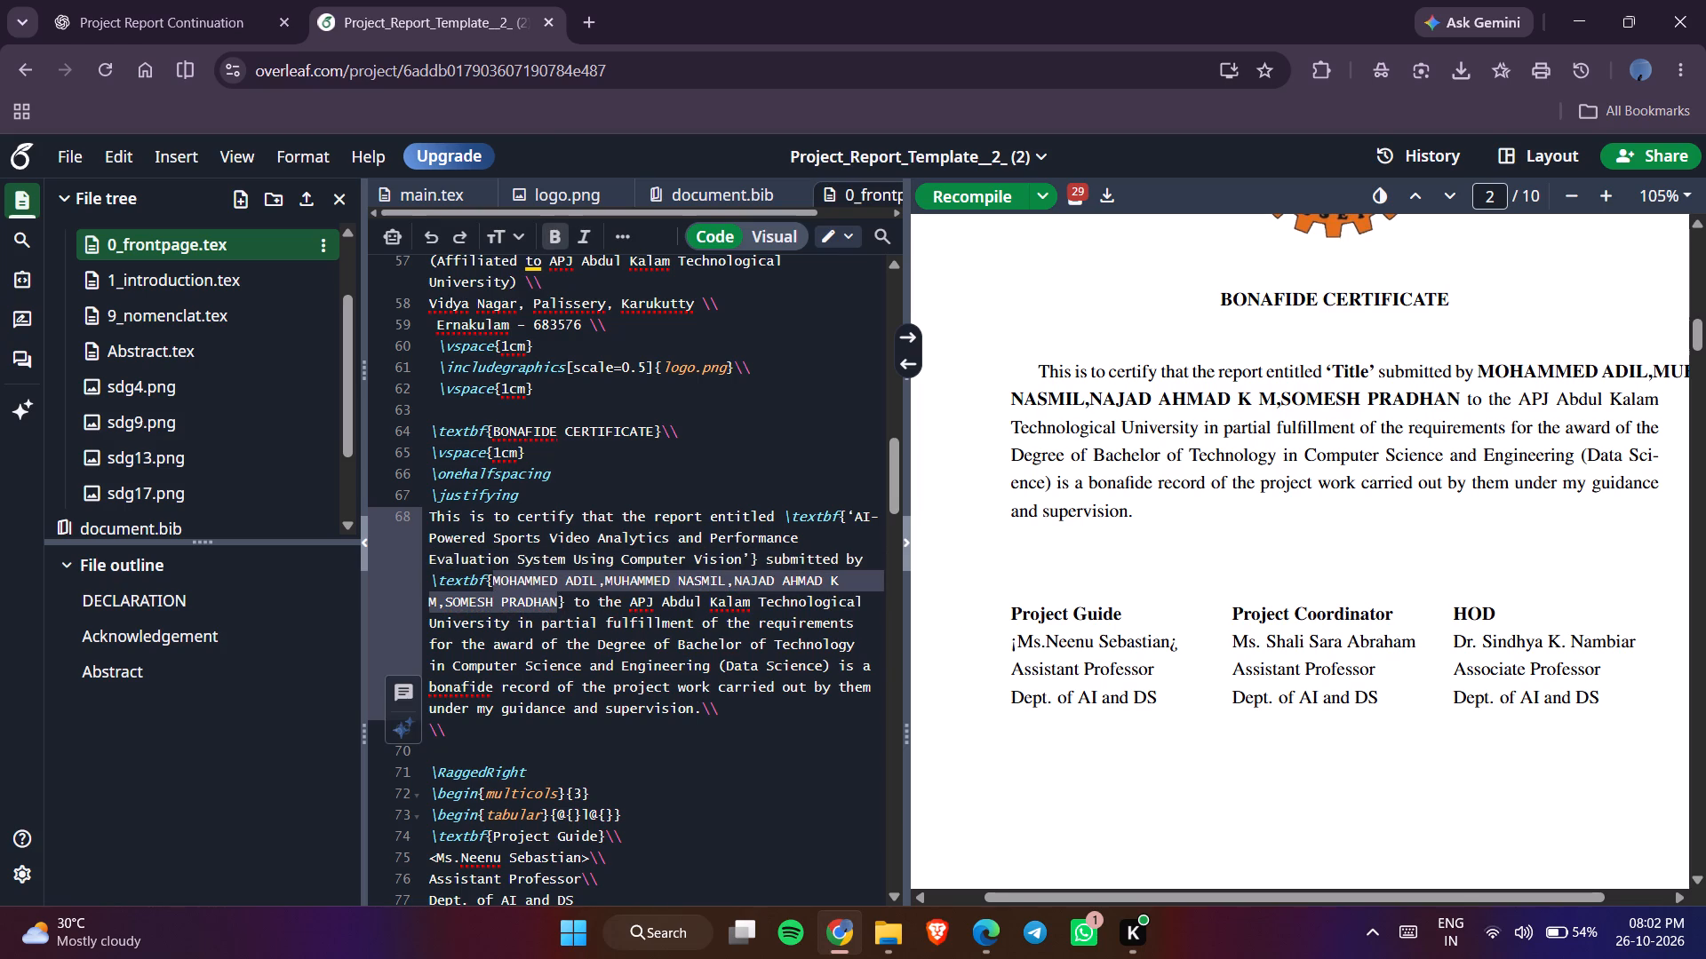
key(ctrl+c)
click(588, 19)
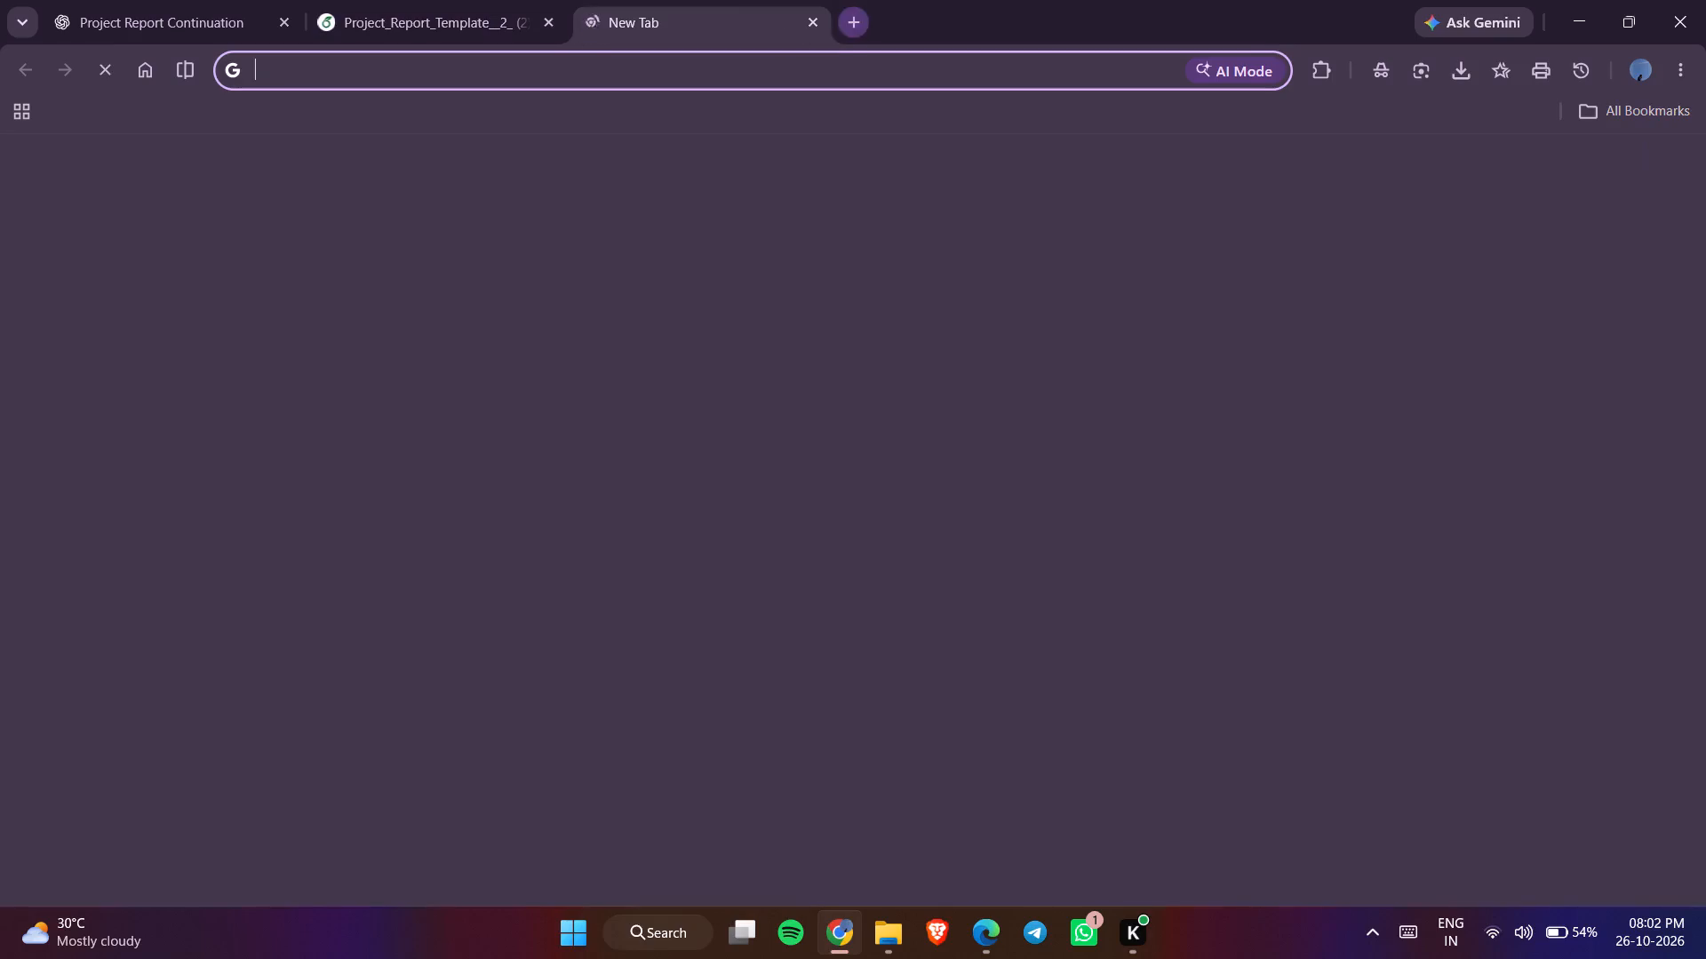
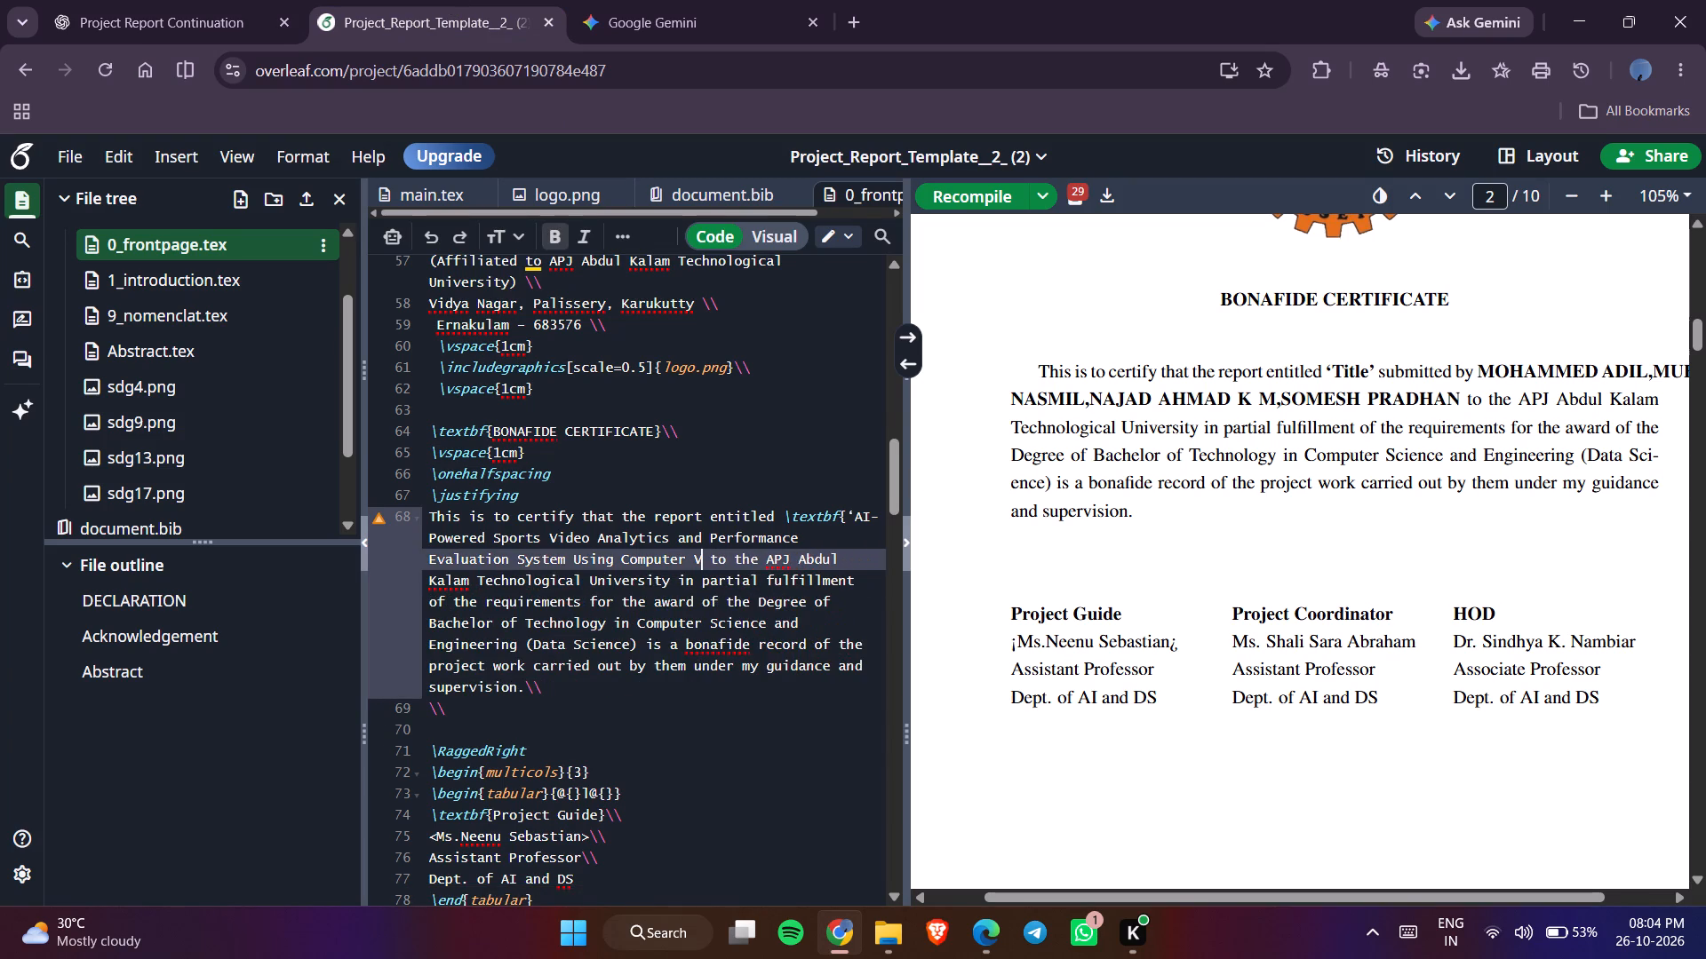
Undo the excess deletion in the certificate paragraph, leaving only the bold braces after "submitted by" empty of member names.
key(ctrl+z)
key(ctrl+z)
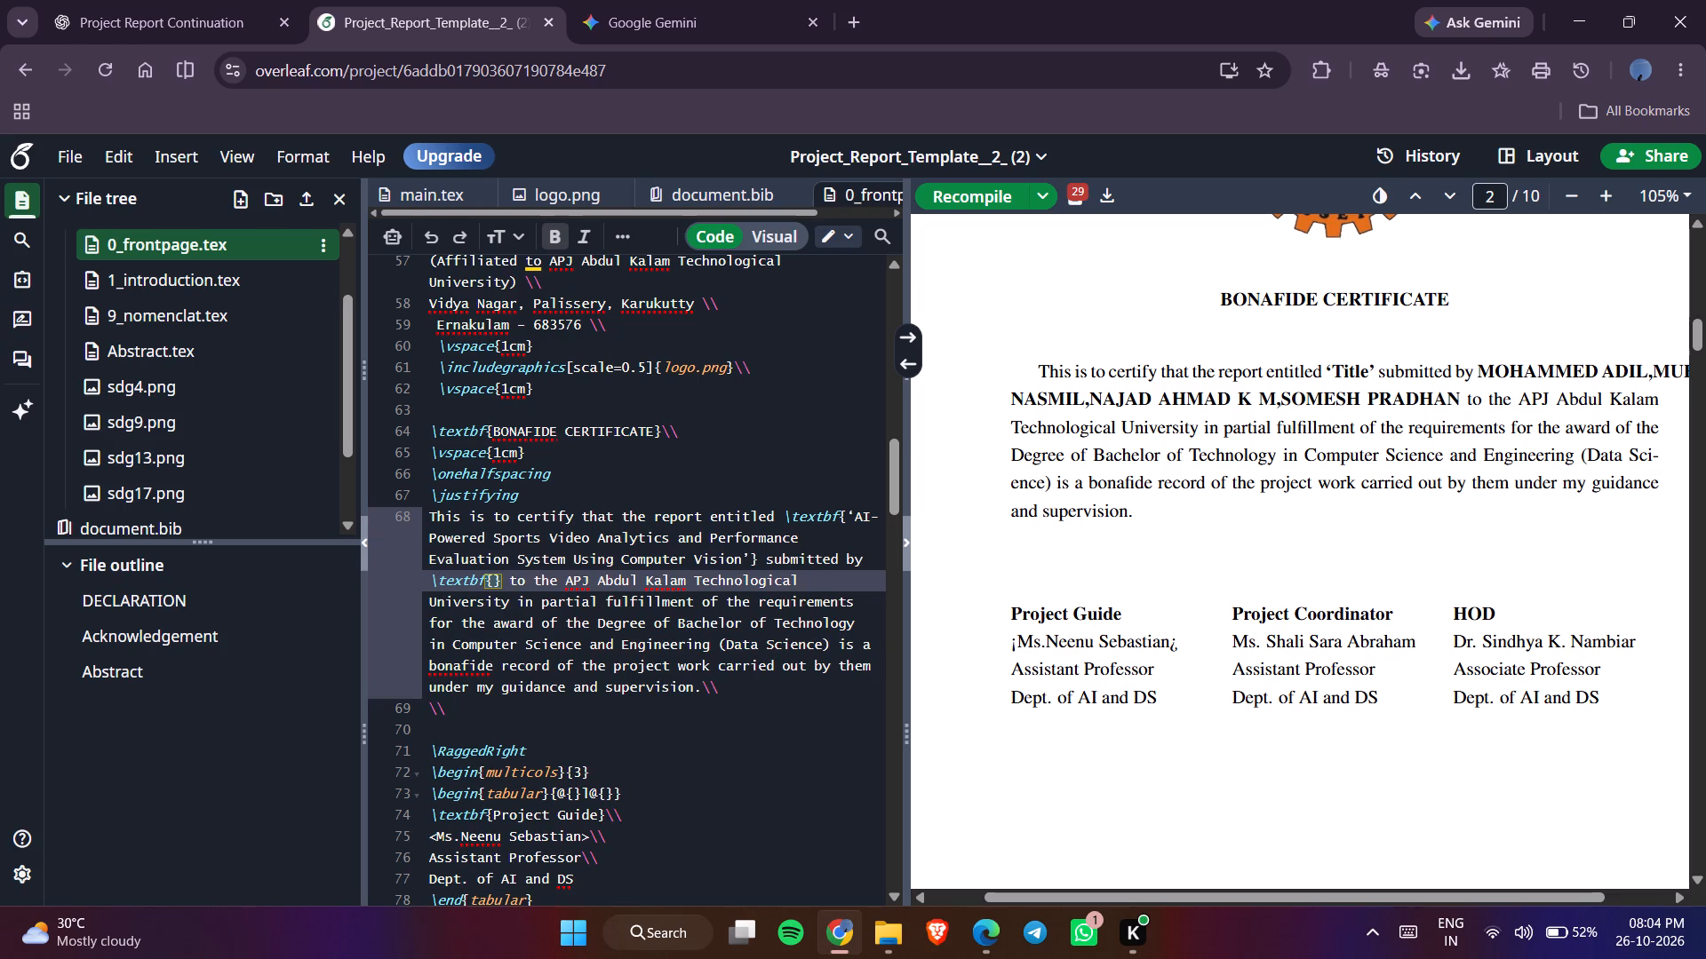
key(ctrl+z)
key(BackSpace)
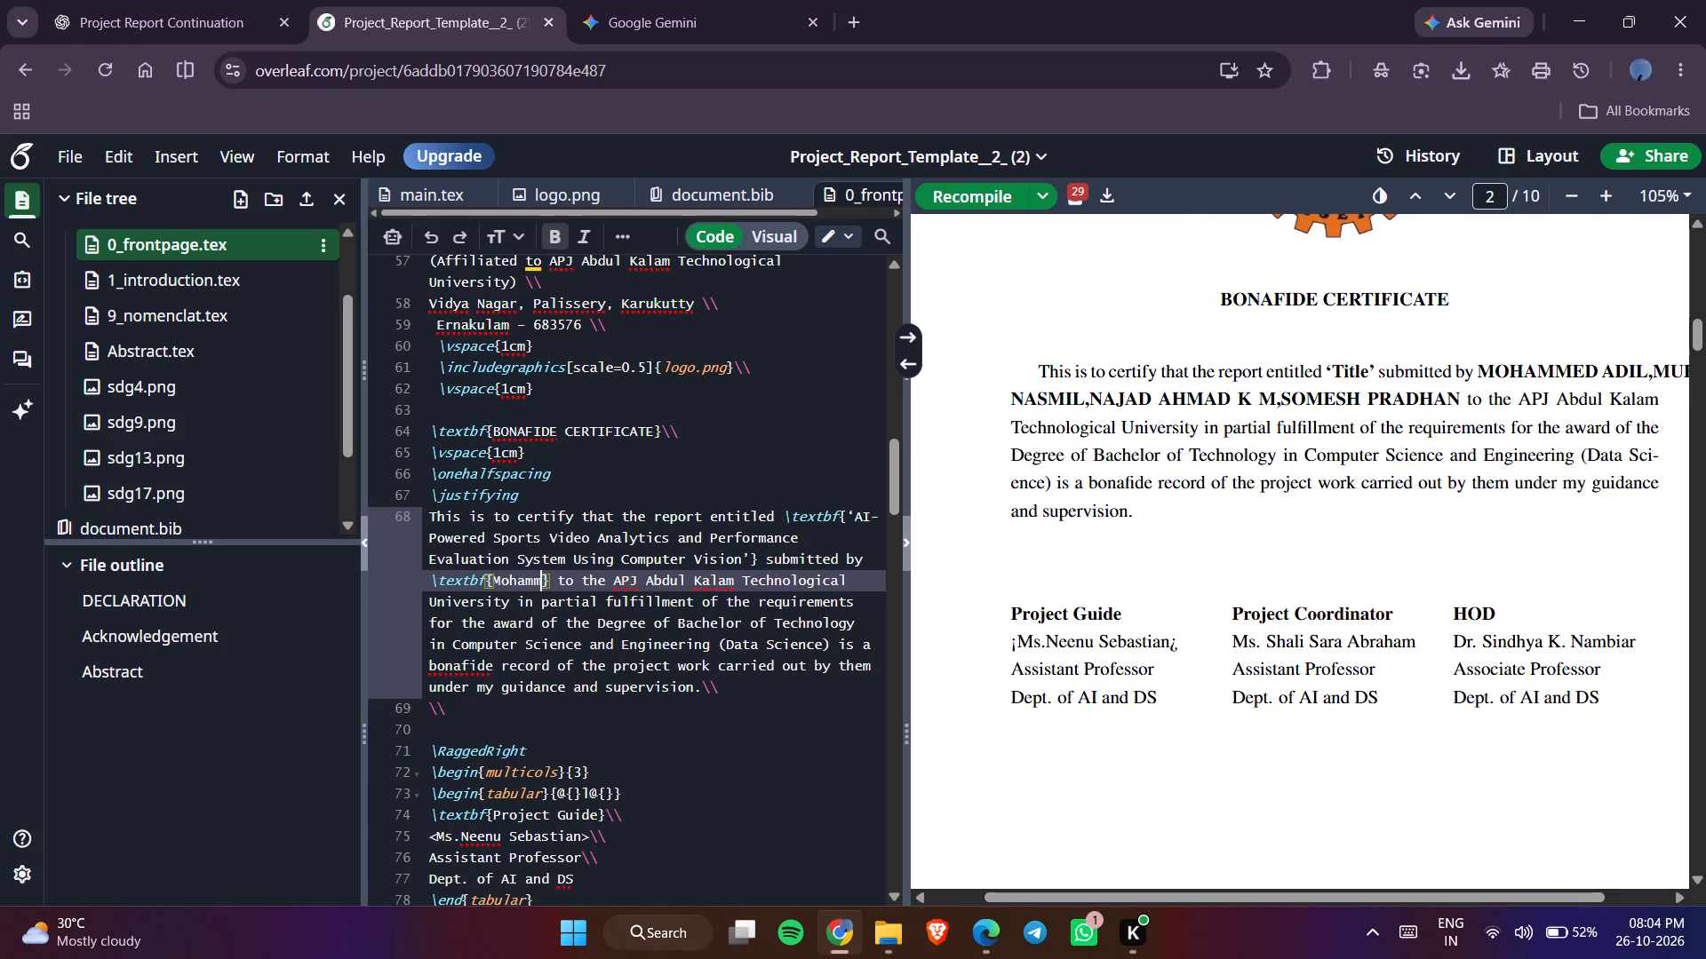
Enter the first two members' names in title case inside the bold braces after "submitted by", separated by a comma.
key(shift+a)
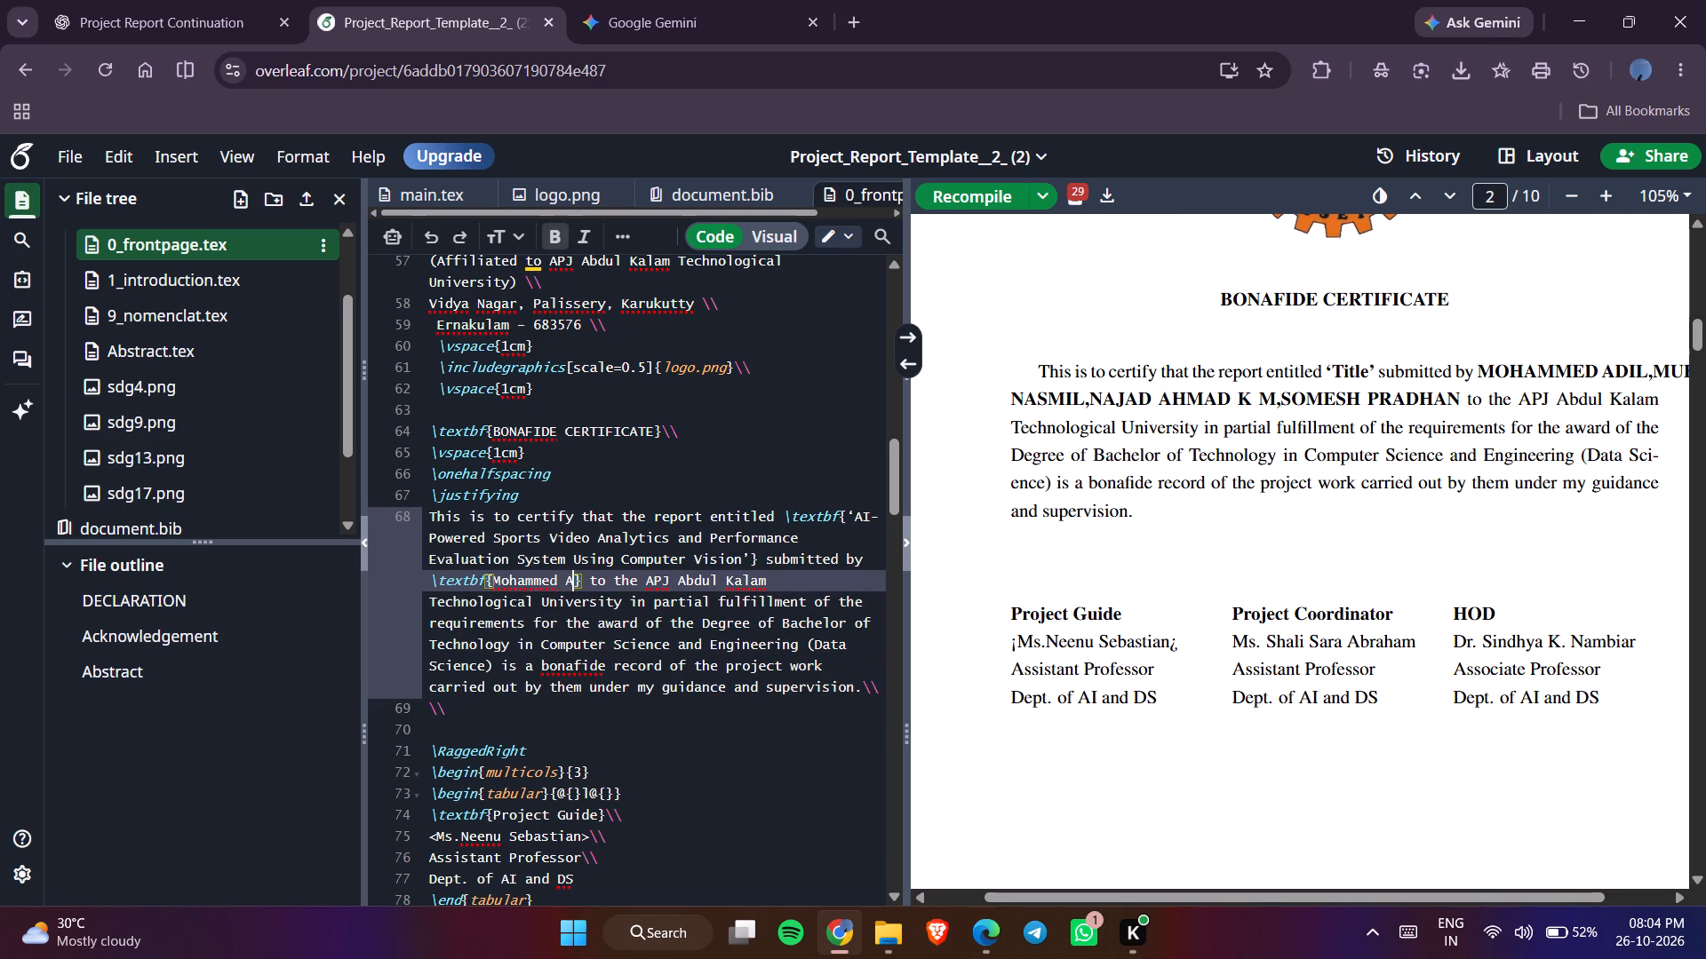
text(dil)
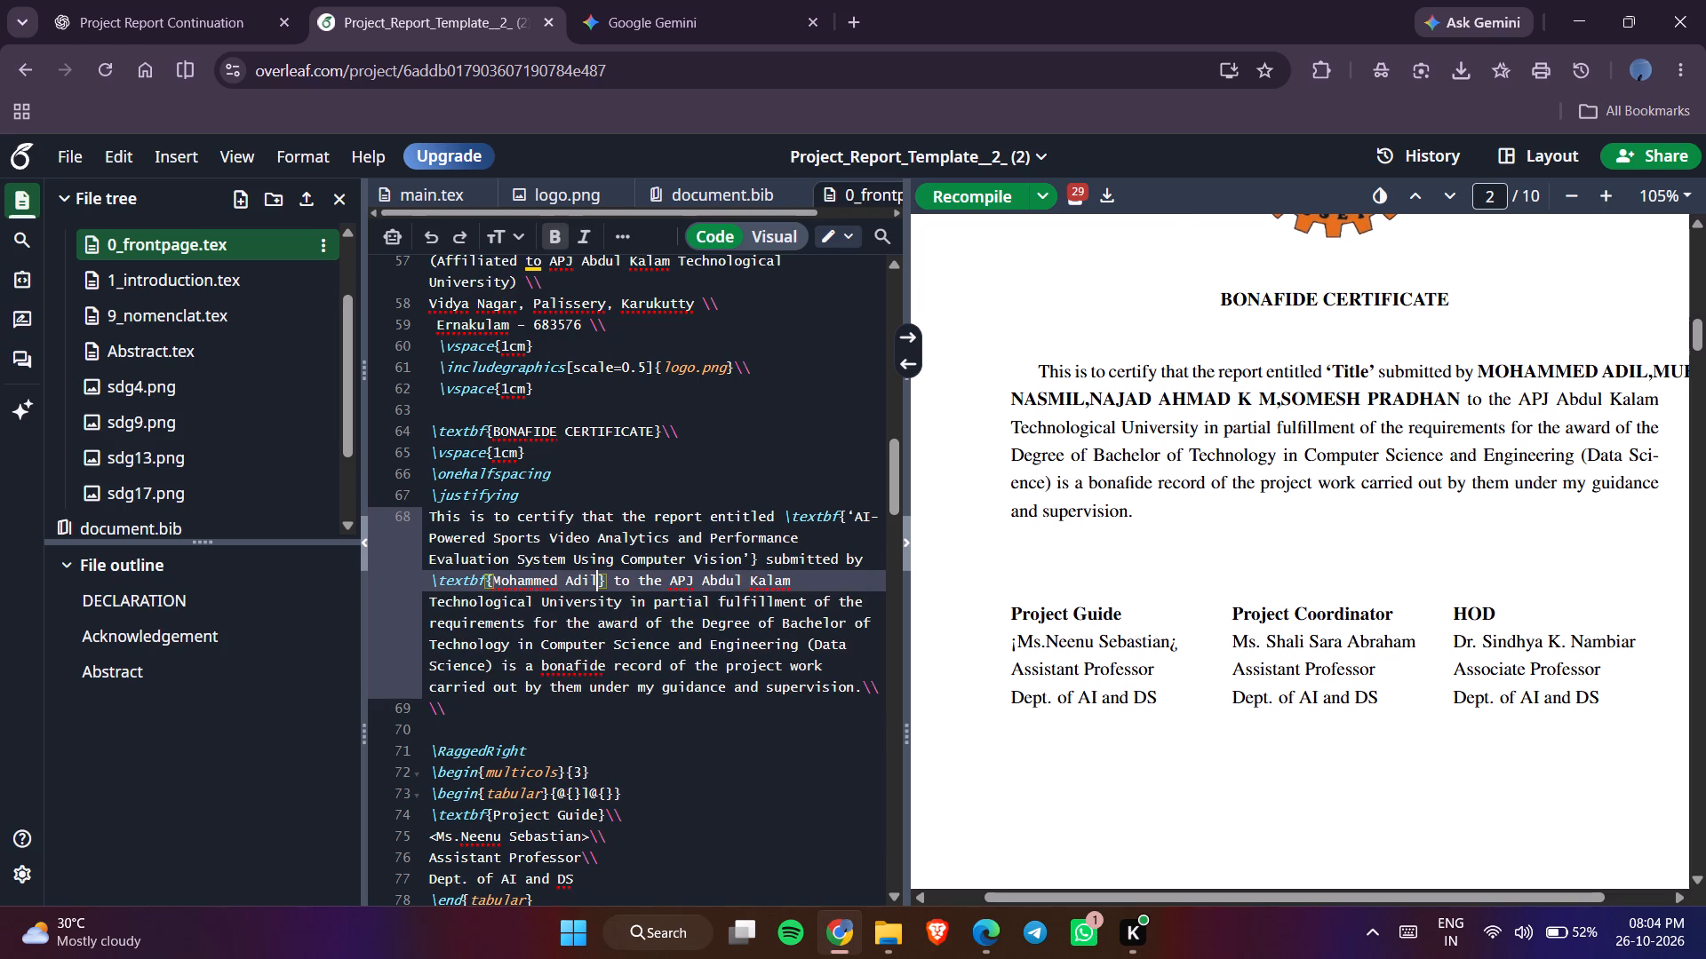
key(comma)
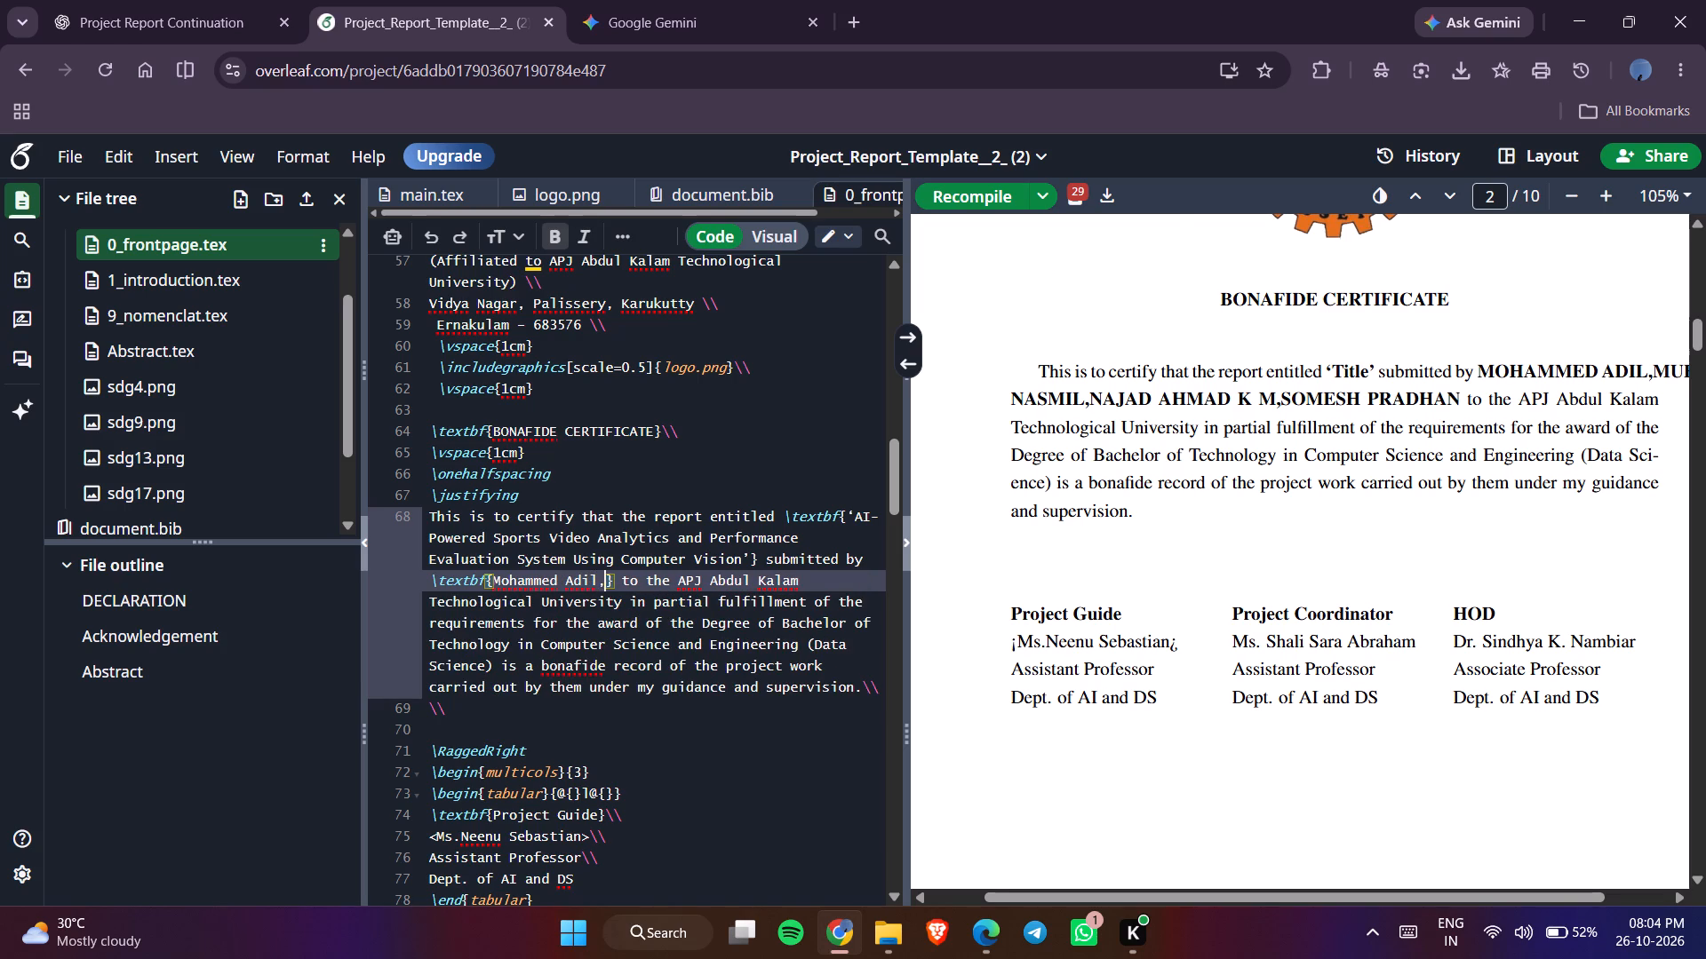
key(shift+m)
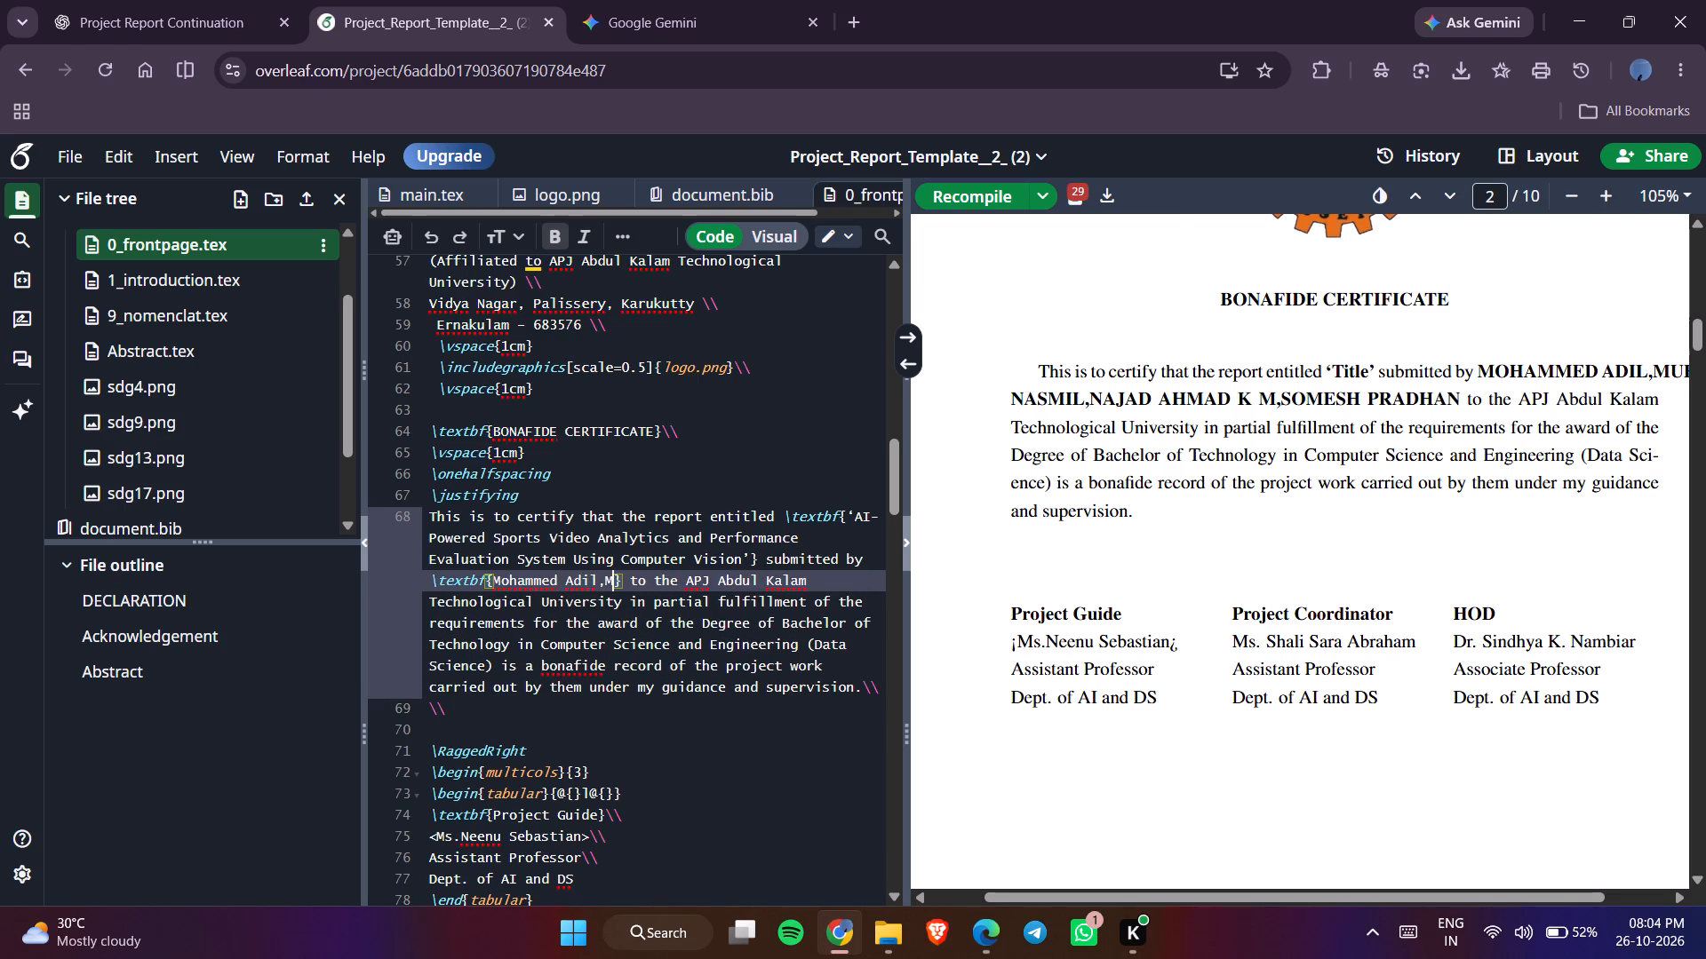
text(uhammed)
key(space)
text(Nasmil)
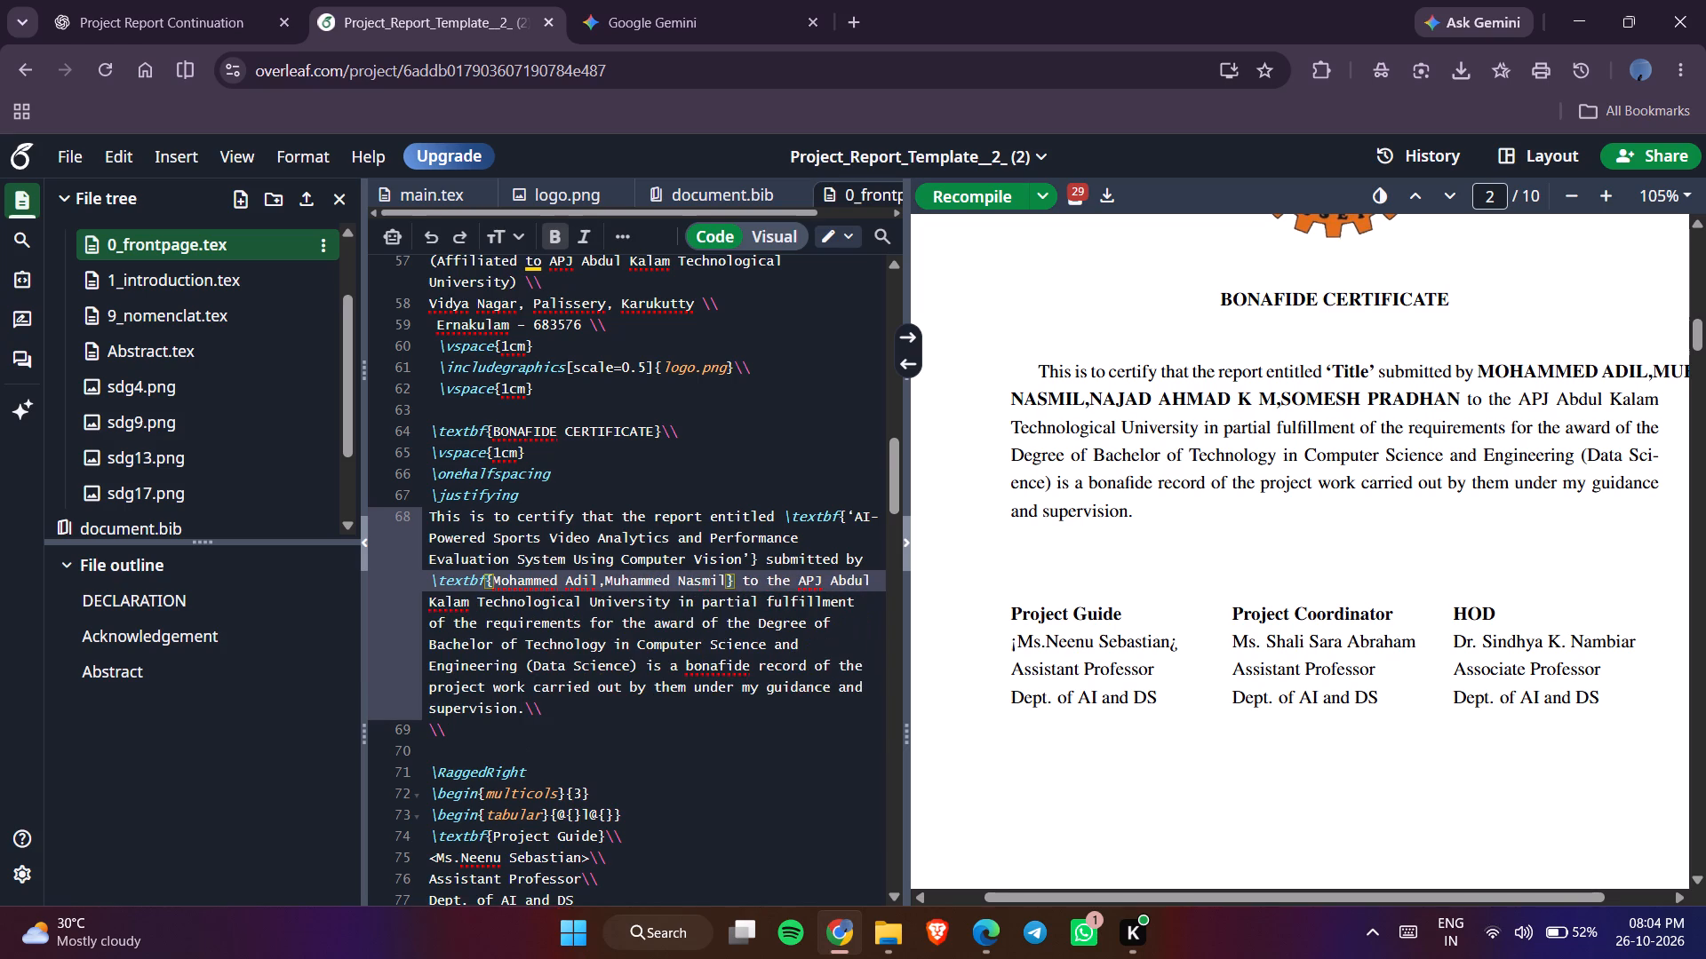
Append the third member's name with initials and the fourth member's name in title case, keeping the list comma-separated.
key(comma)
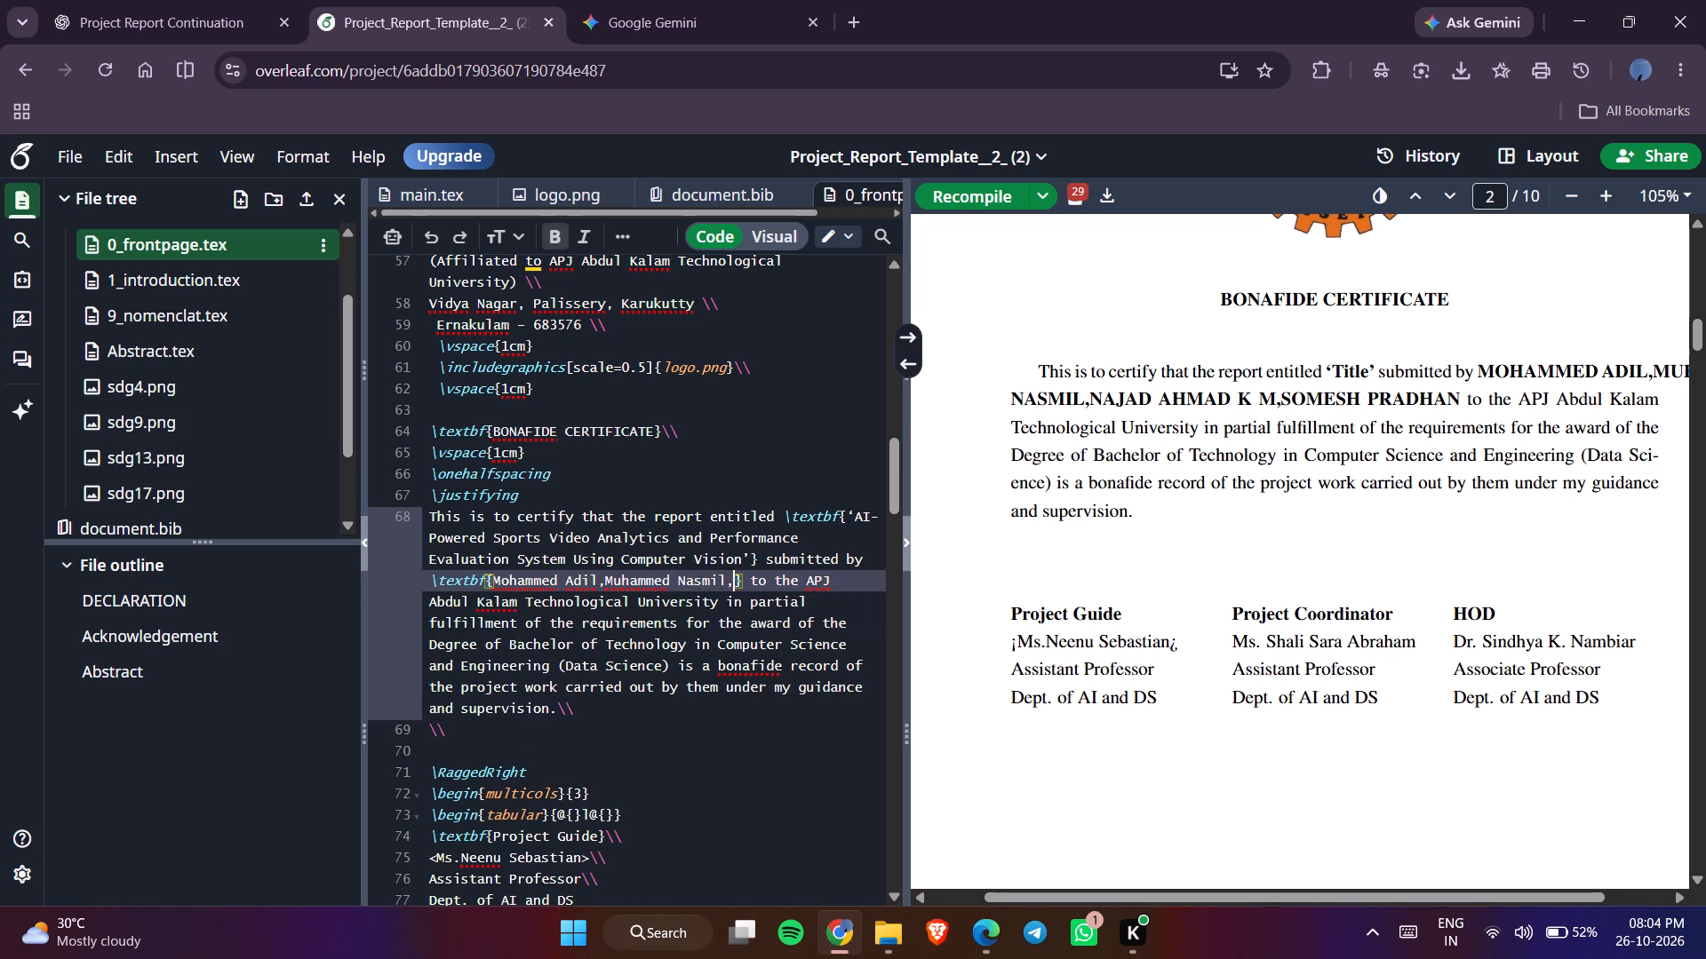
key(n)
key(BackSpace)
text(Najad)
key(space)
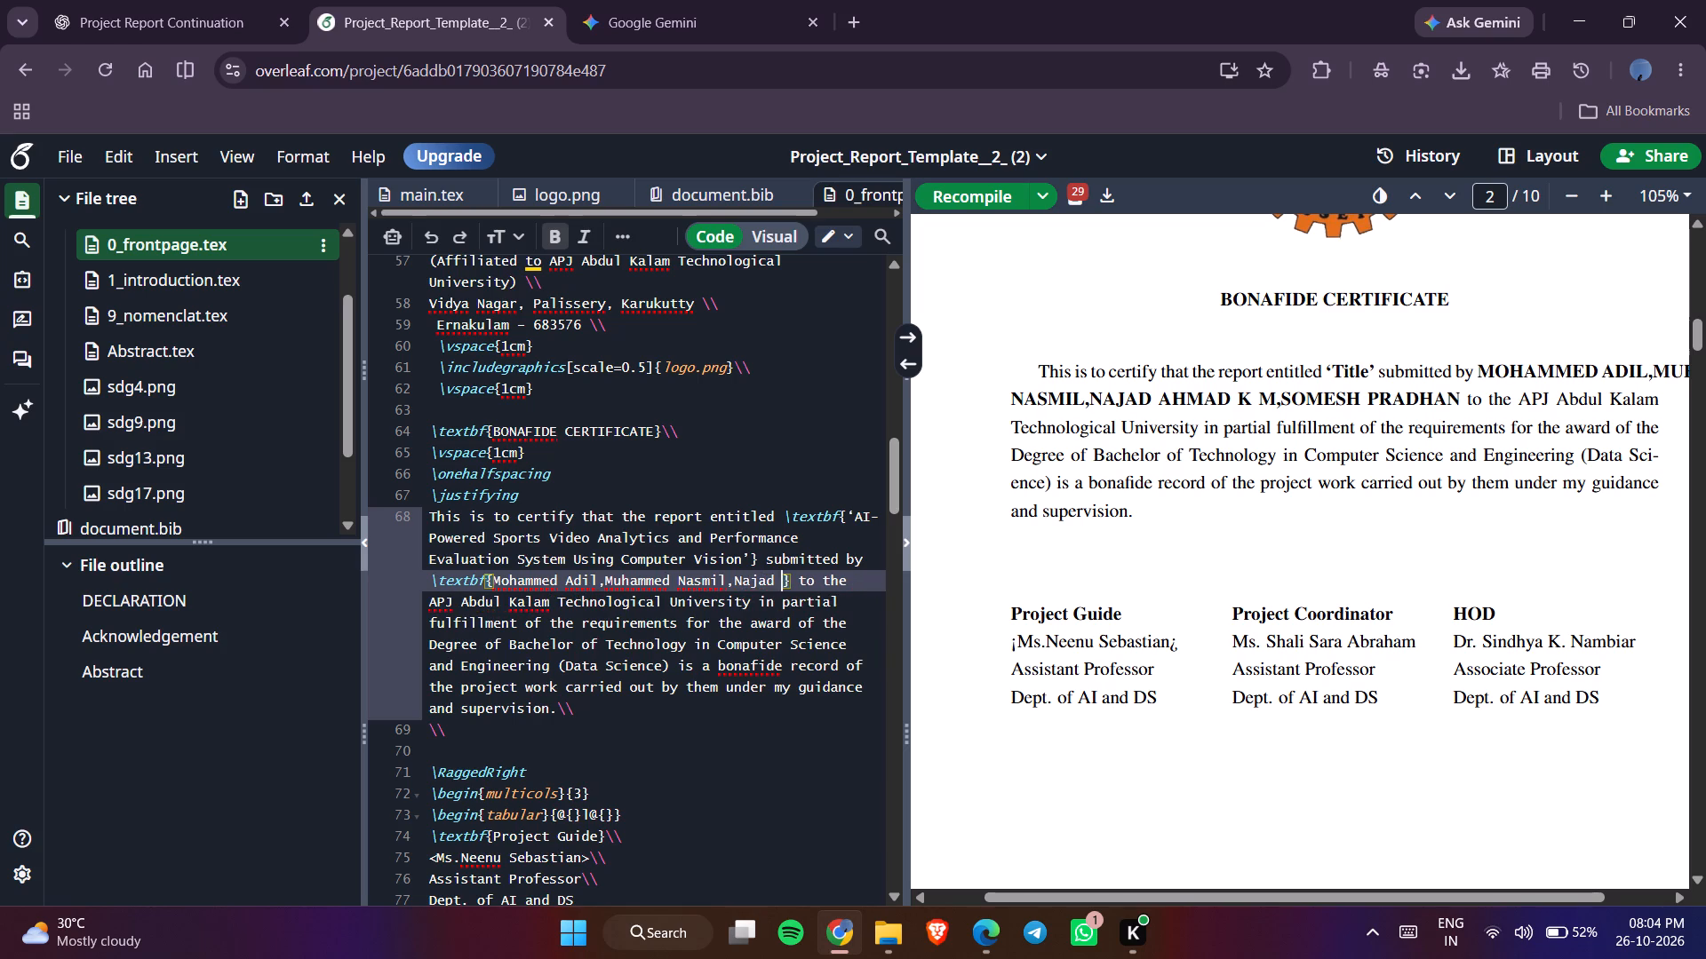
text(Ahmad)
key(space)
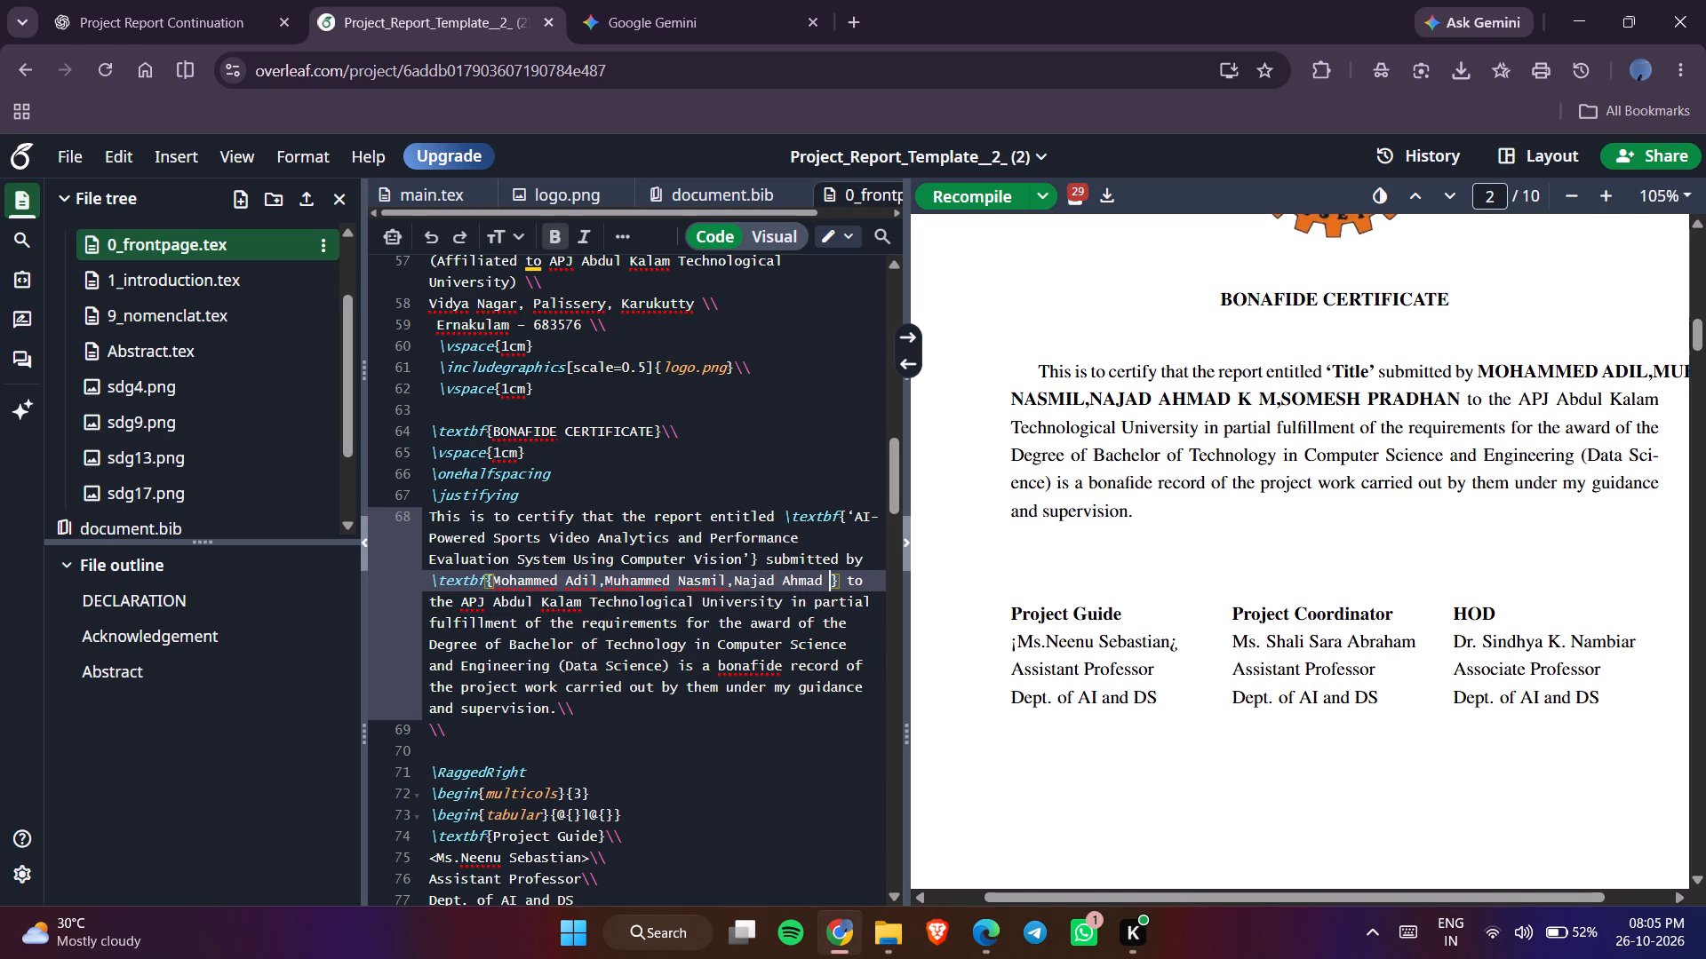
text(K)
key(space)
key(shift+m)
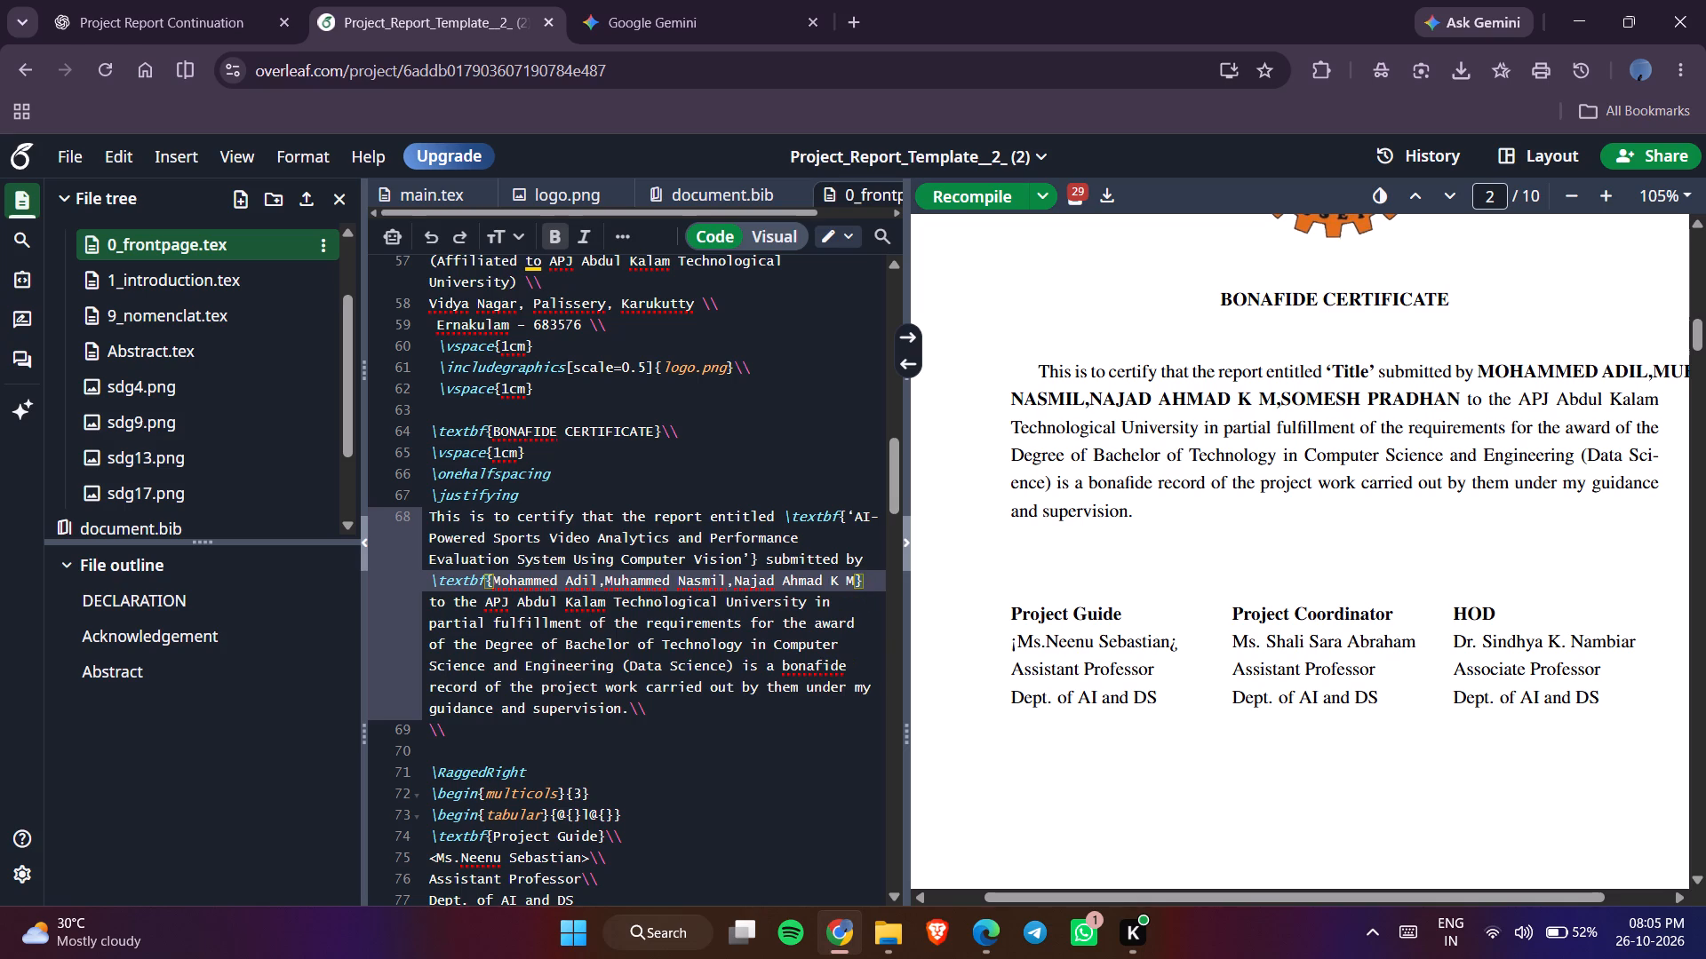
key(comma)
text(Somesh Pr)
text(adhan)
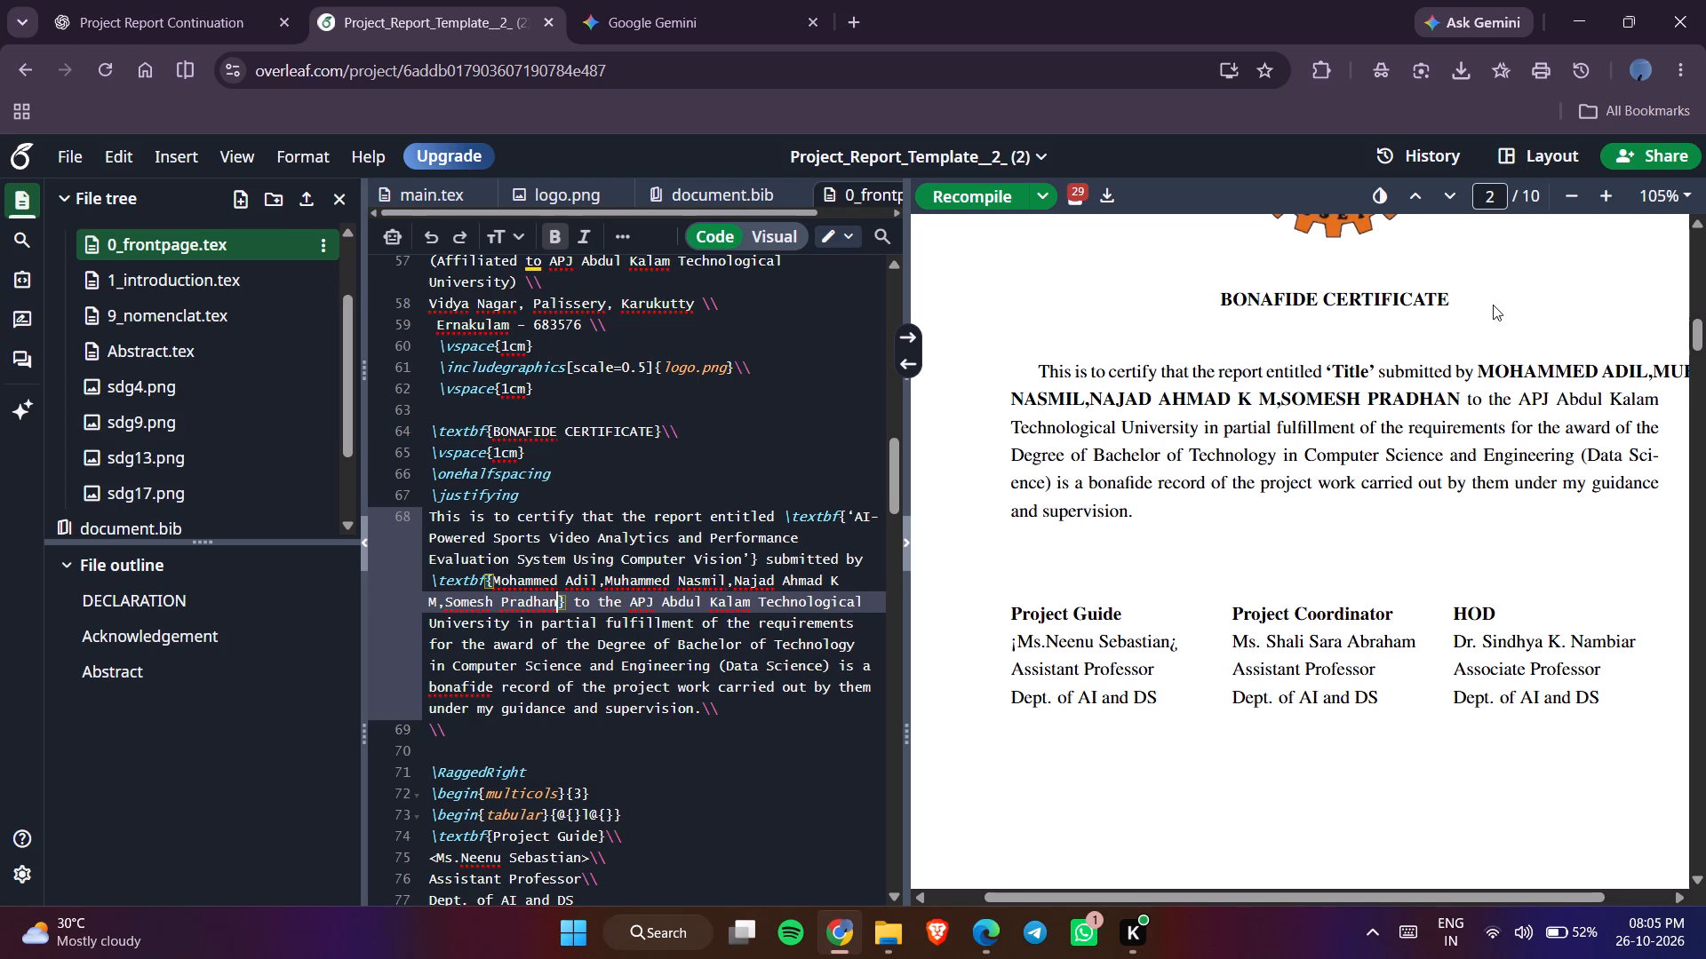
Remove the angle brackets around the guide's name under Project Guide in the certificate.
scroll(526, 785, down, 1)
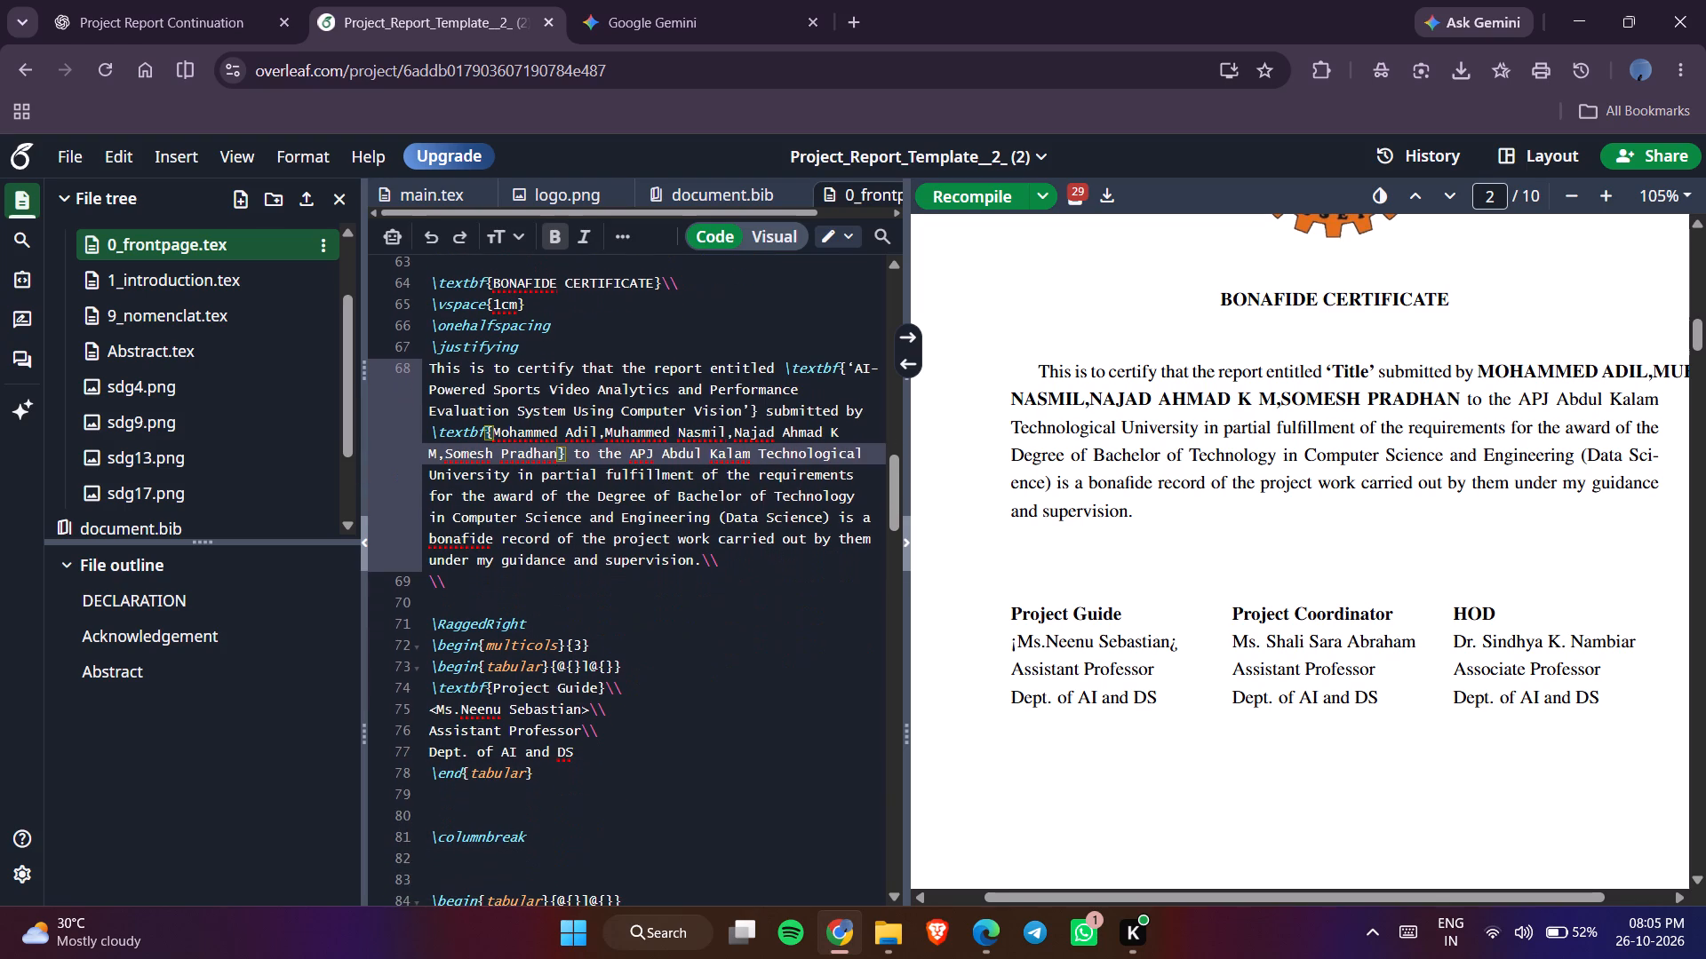
click(436, 715)
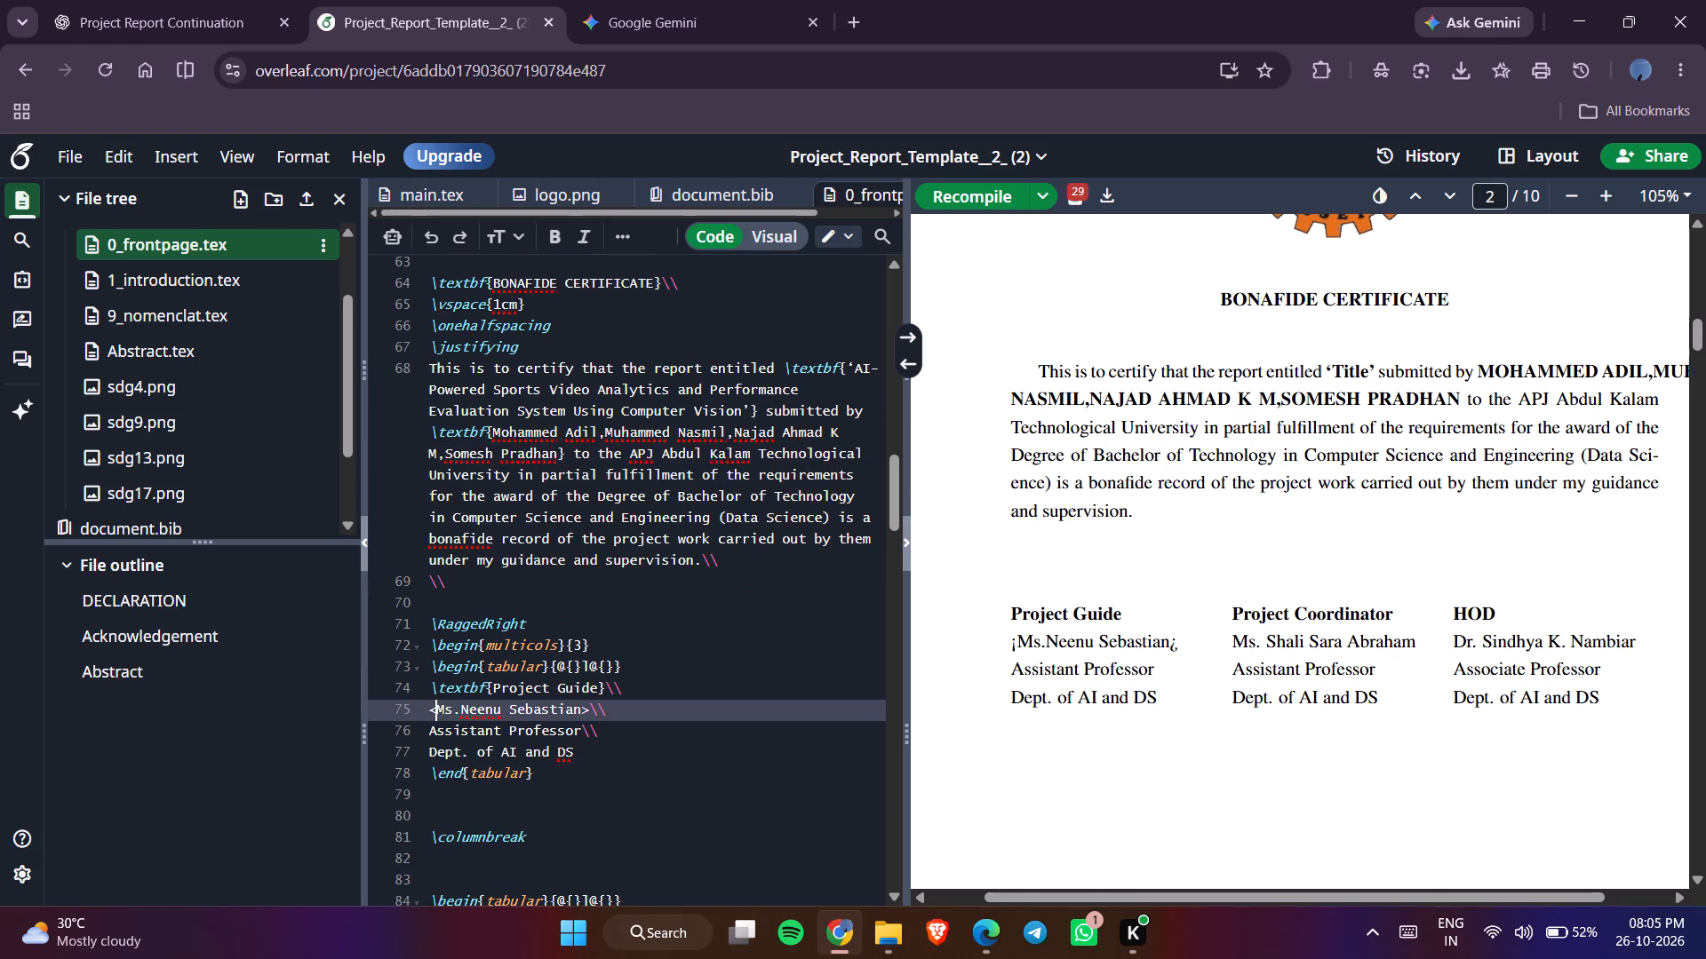
click(614, 733)
scroll(678, 396, up, 6)
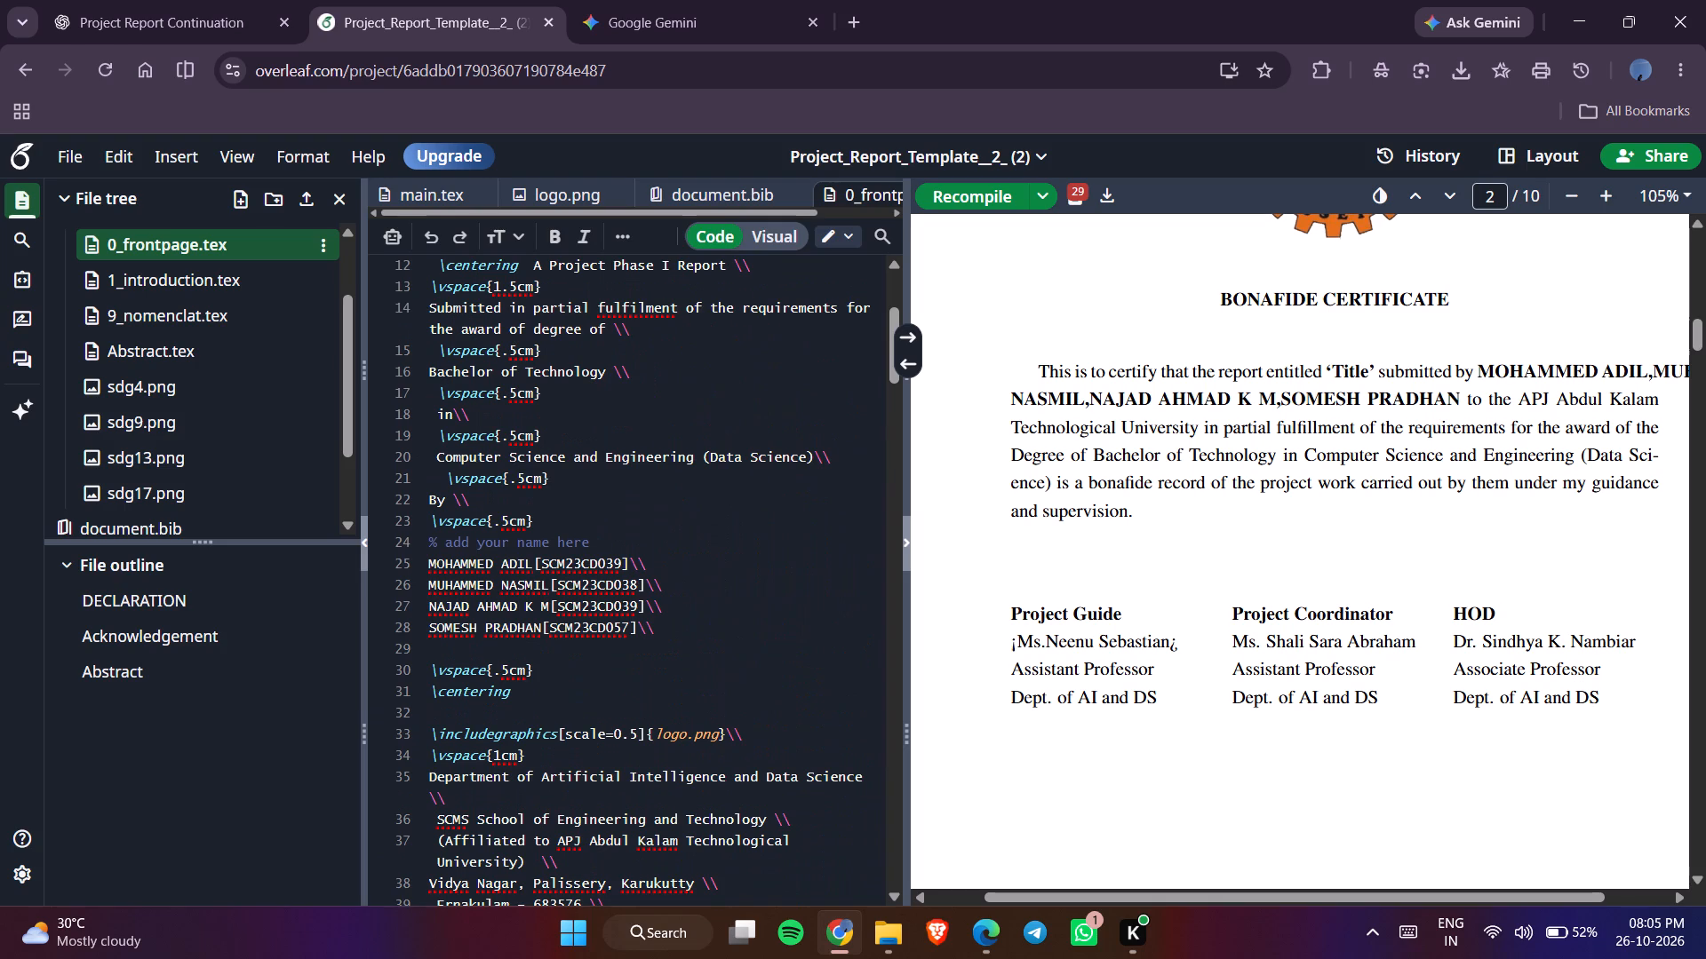
scroll(678, 396, up, 1)
scroll(678, 396, down, 1)
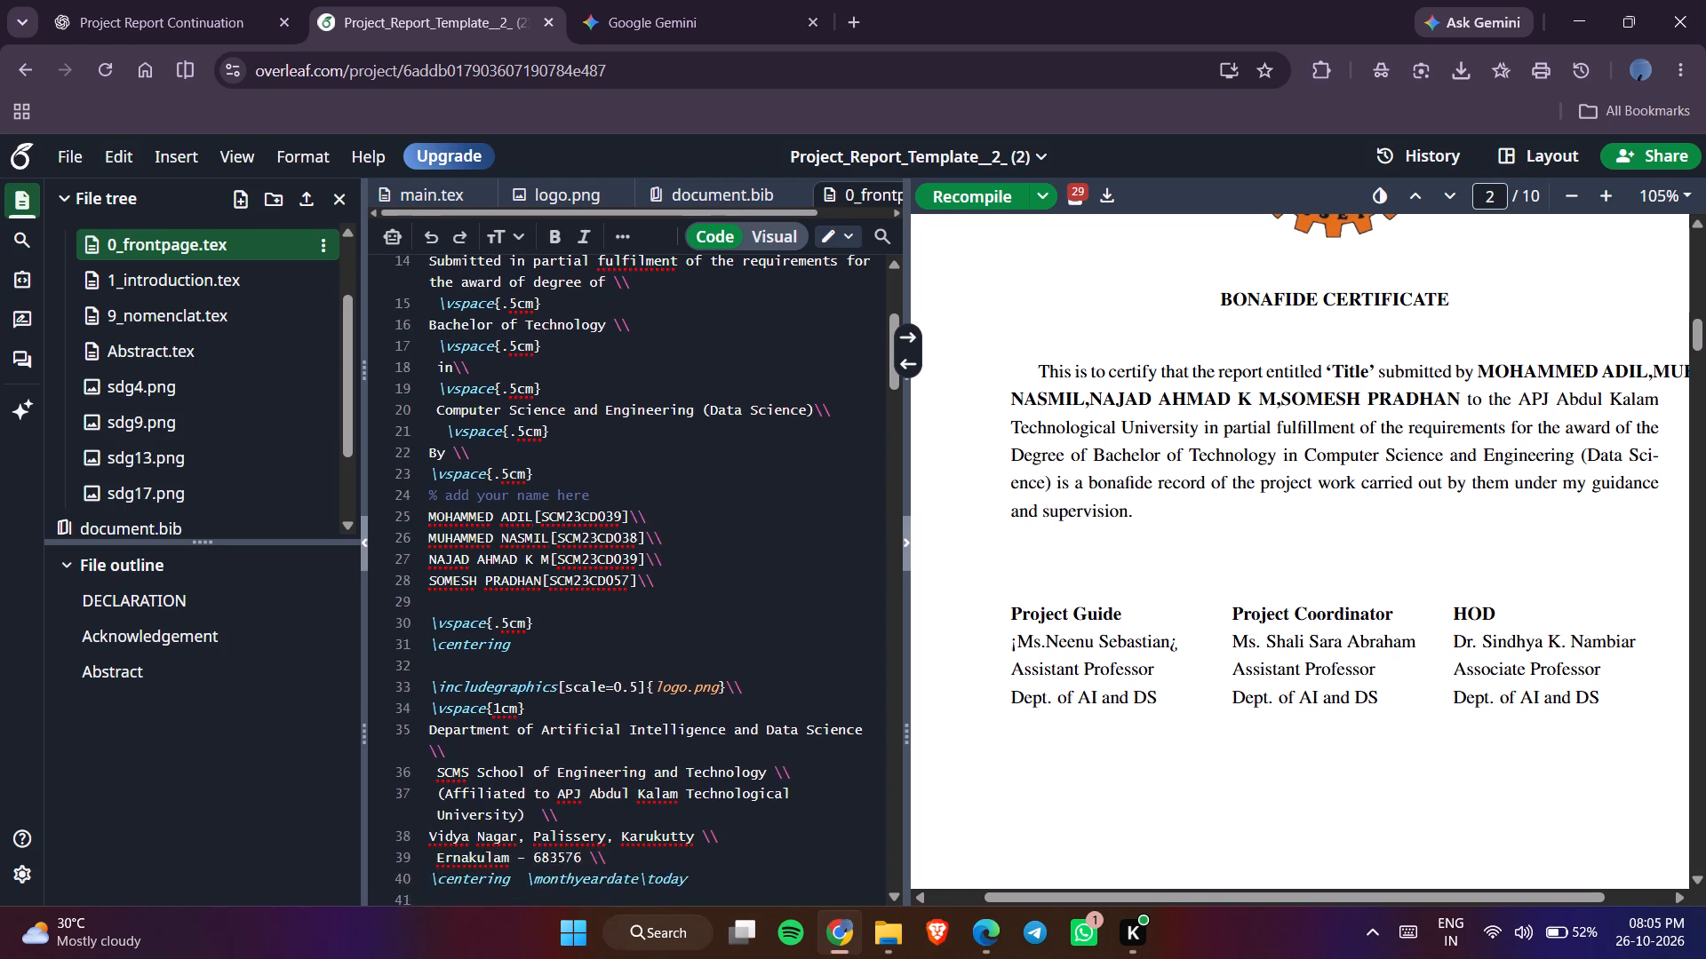
scroll(678, 396, down, 4)
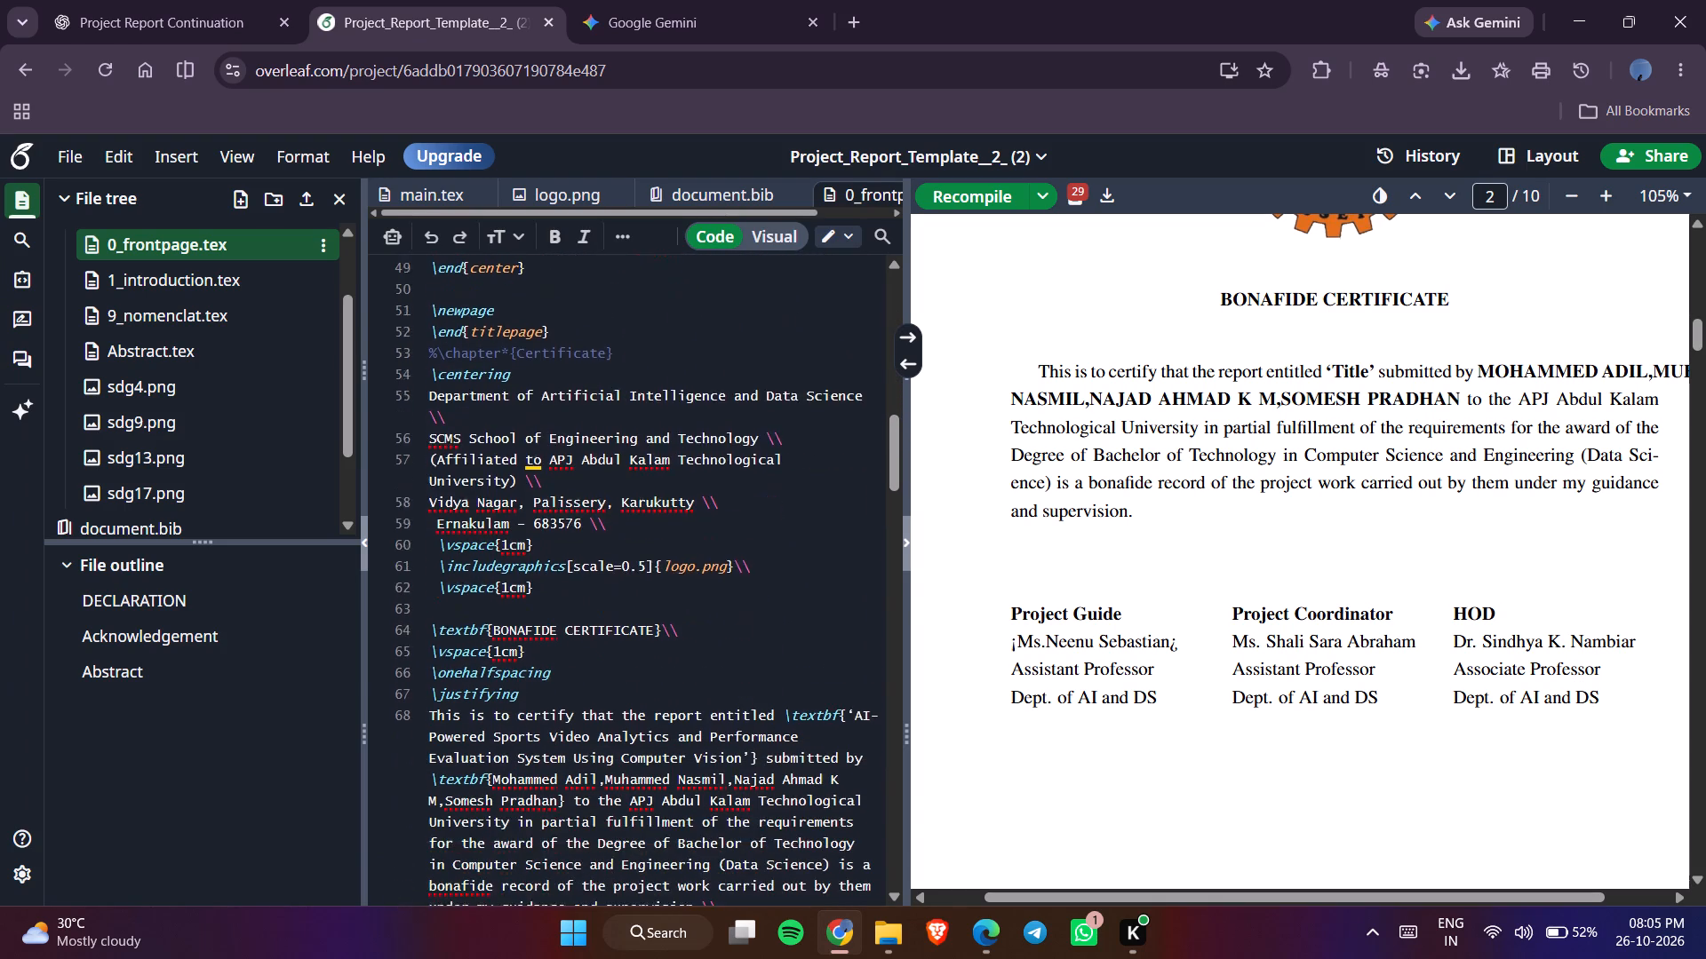
scroll(678, 396, down, 4)
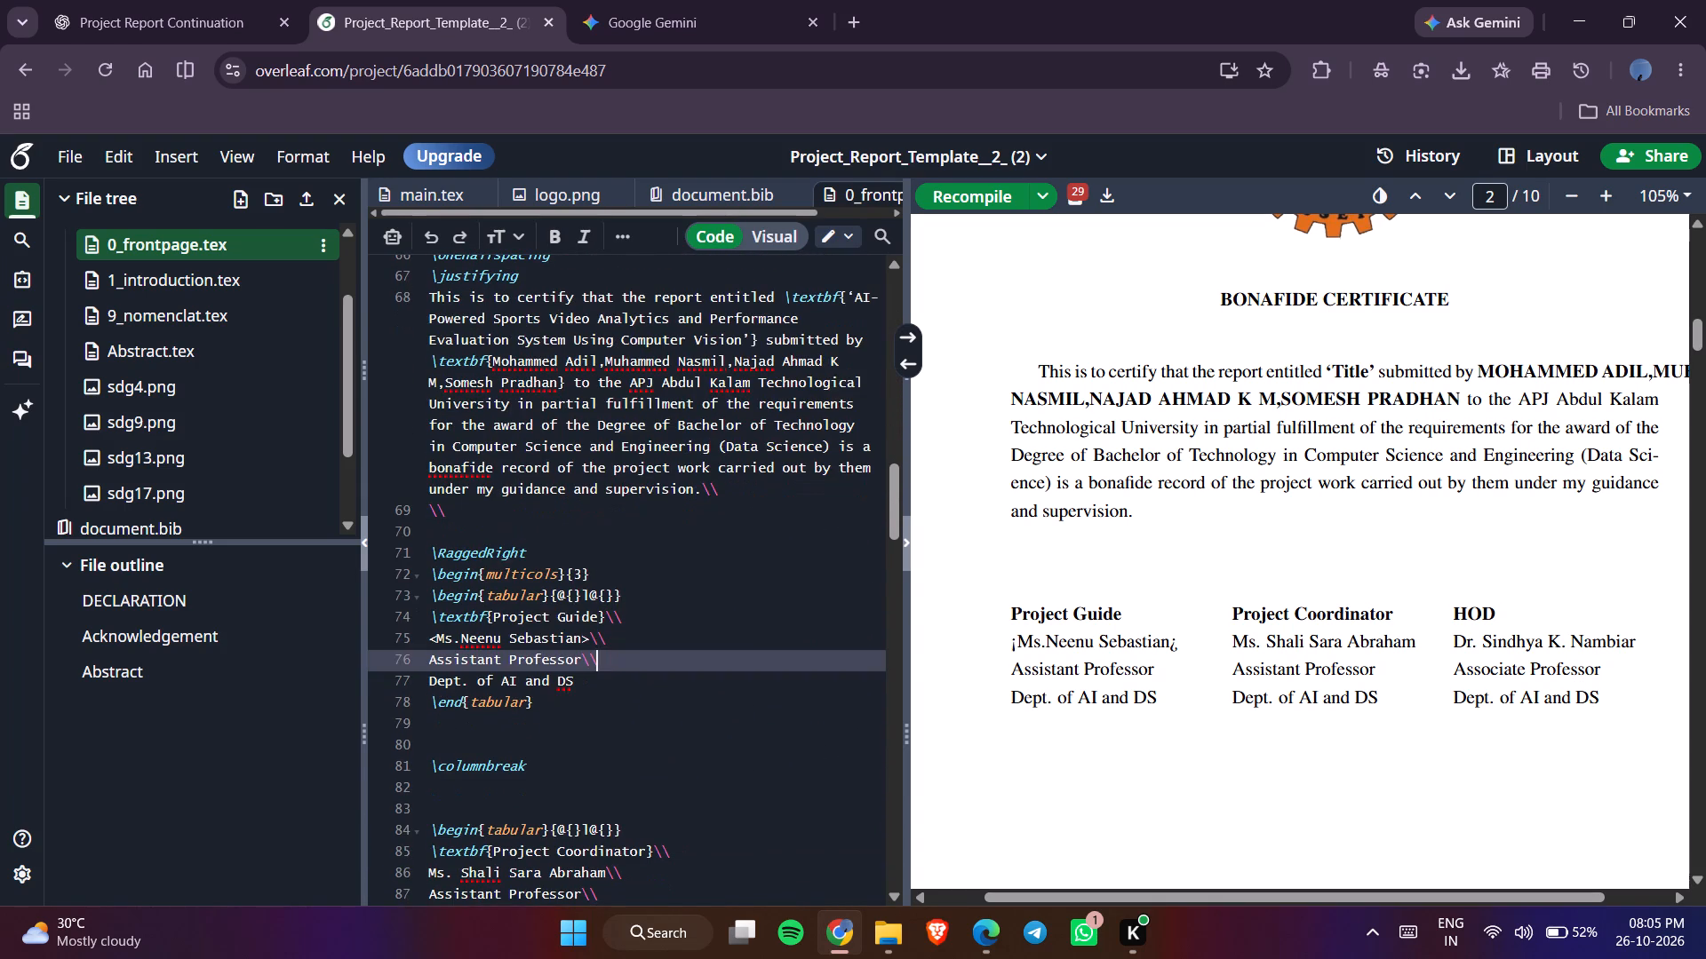
click(588, 634)
key(BackSpace)
key(Left)
key(Left)
key(Left)
key(Left)
key(Left)
key(Left)
key(Left)
key(Left)
key(Left)
key(Left)
key(Left)
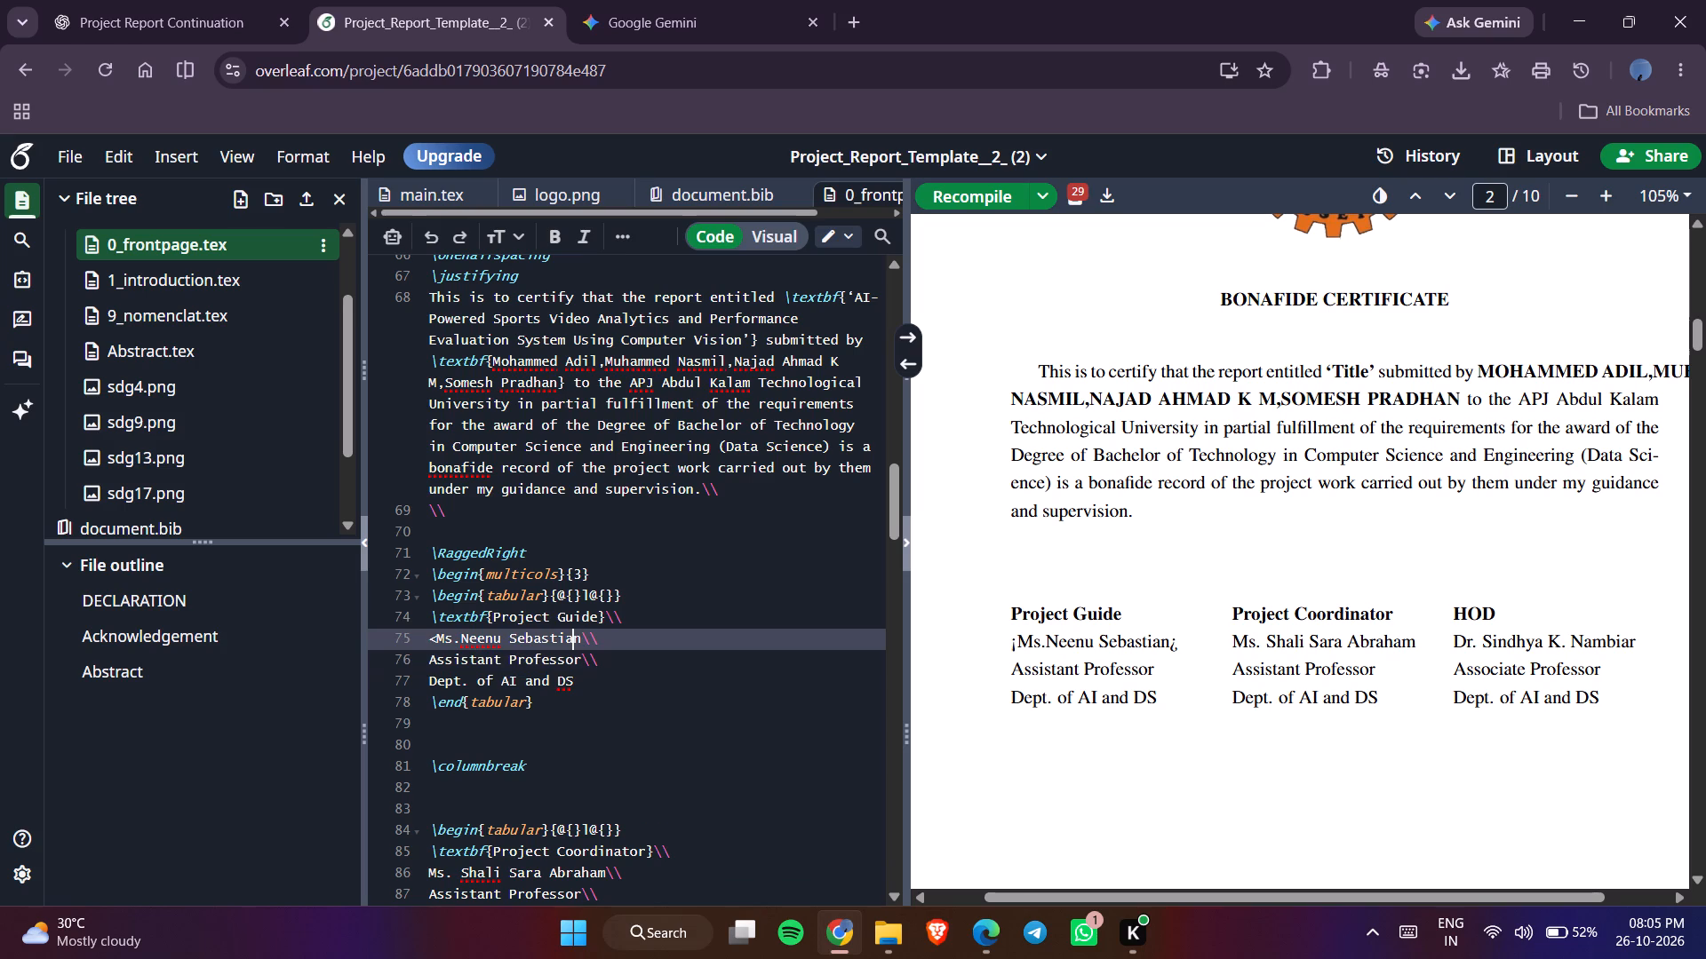
key(Left)
key(Left)
key(Left)
key(Left)
key(Left)
key(Left)
key(Left)
key(BackSpace)
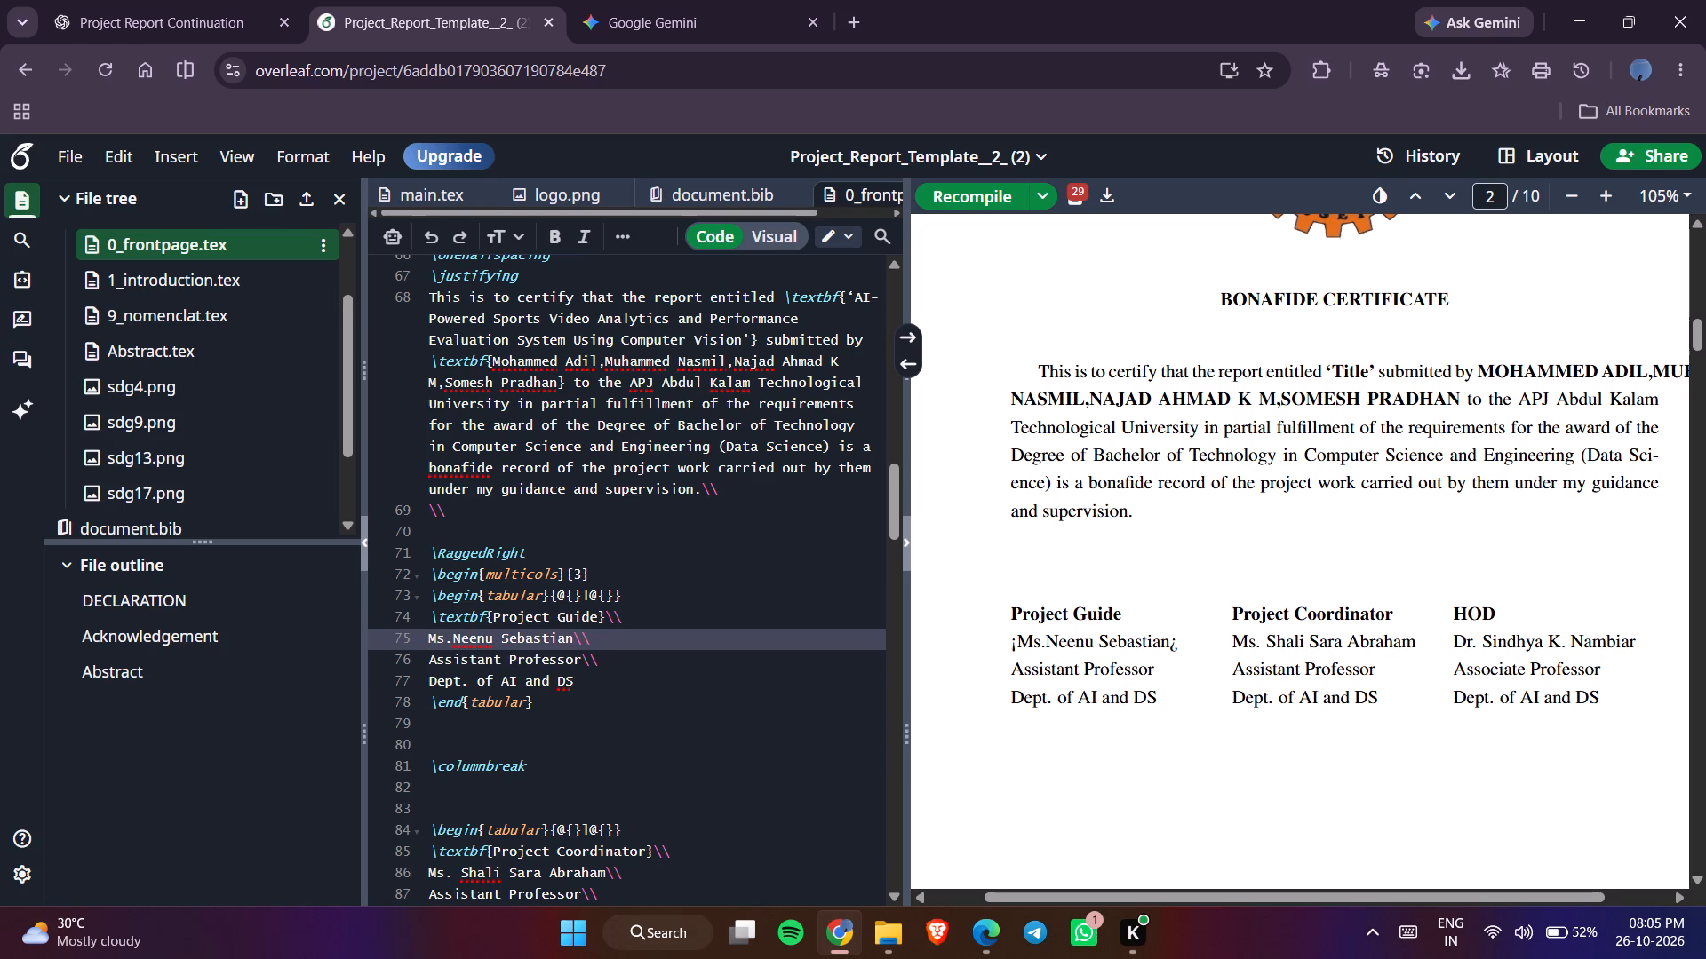
Recompile the report and check the Bonafide Certificate and Declaration pages in the PDF preview.
click(989, 194)
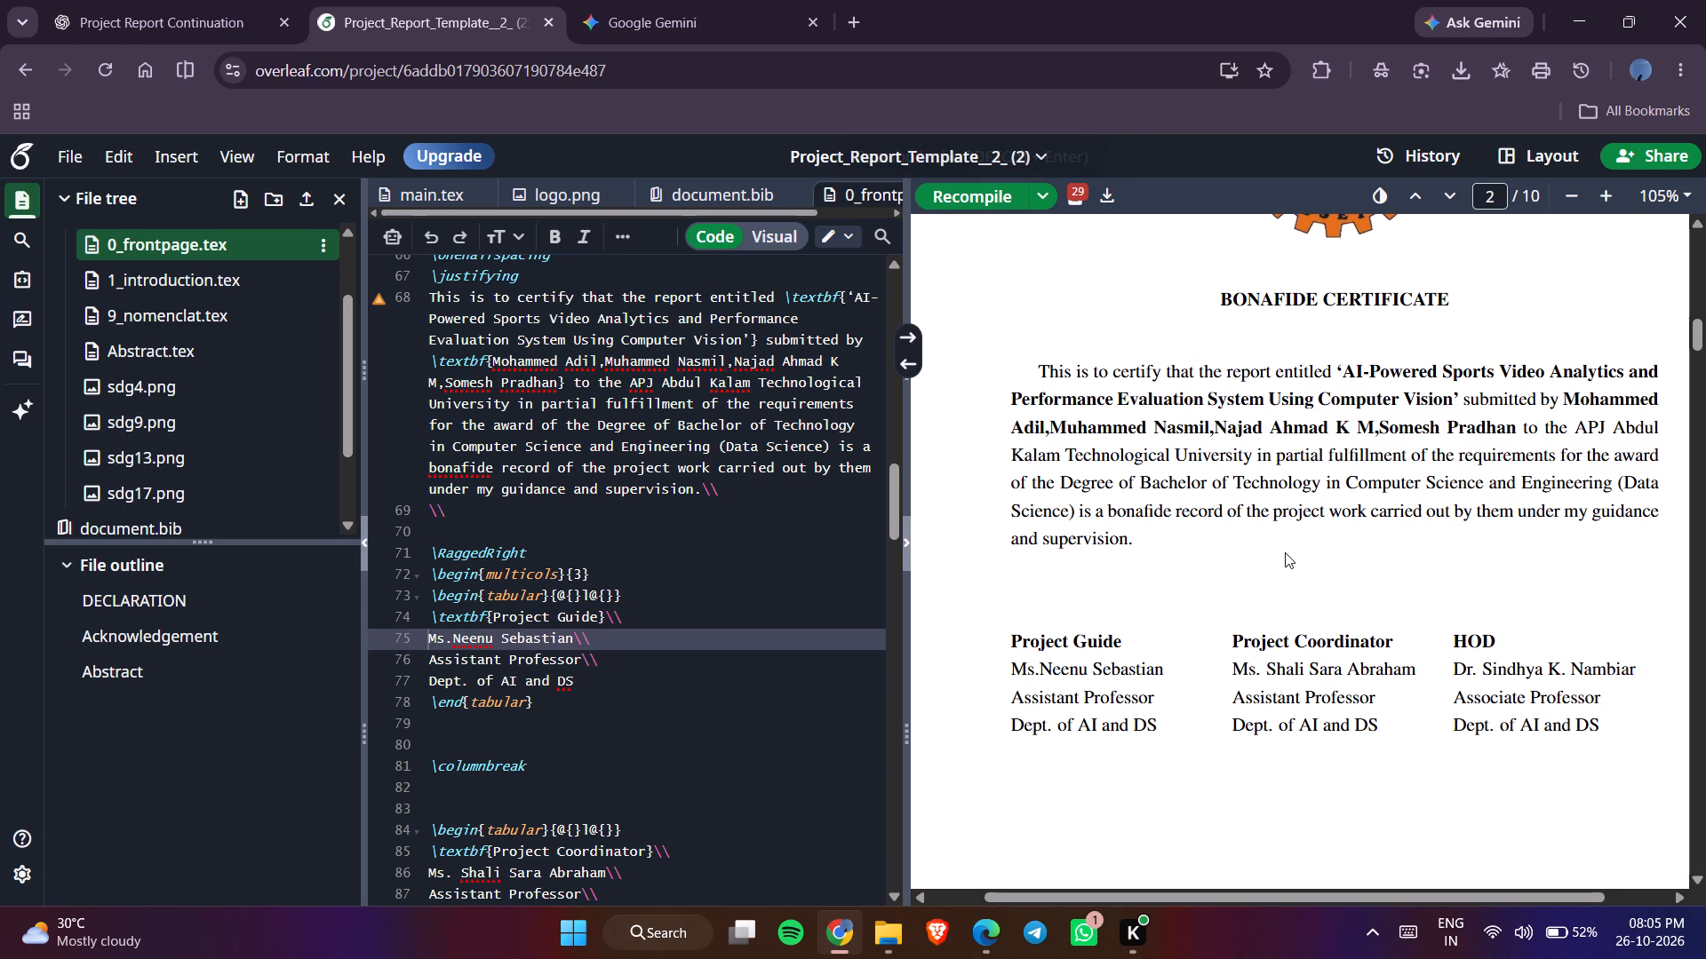
scroll(1285, 552, down, 2)
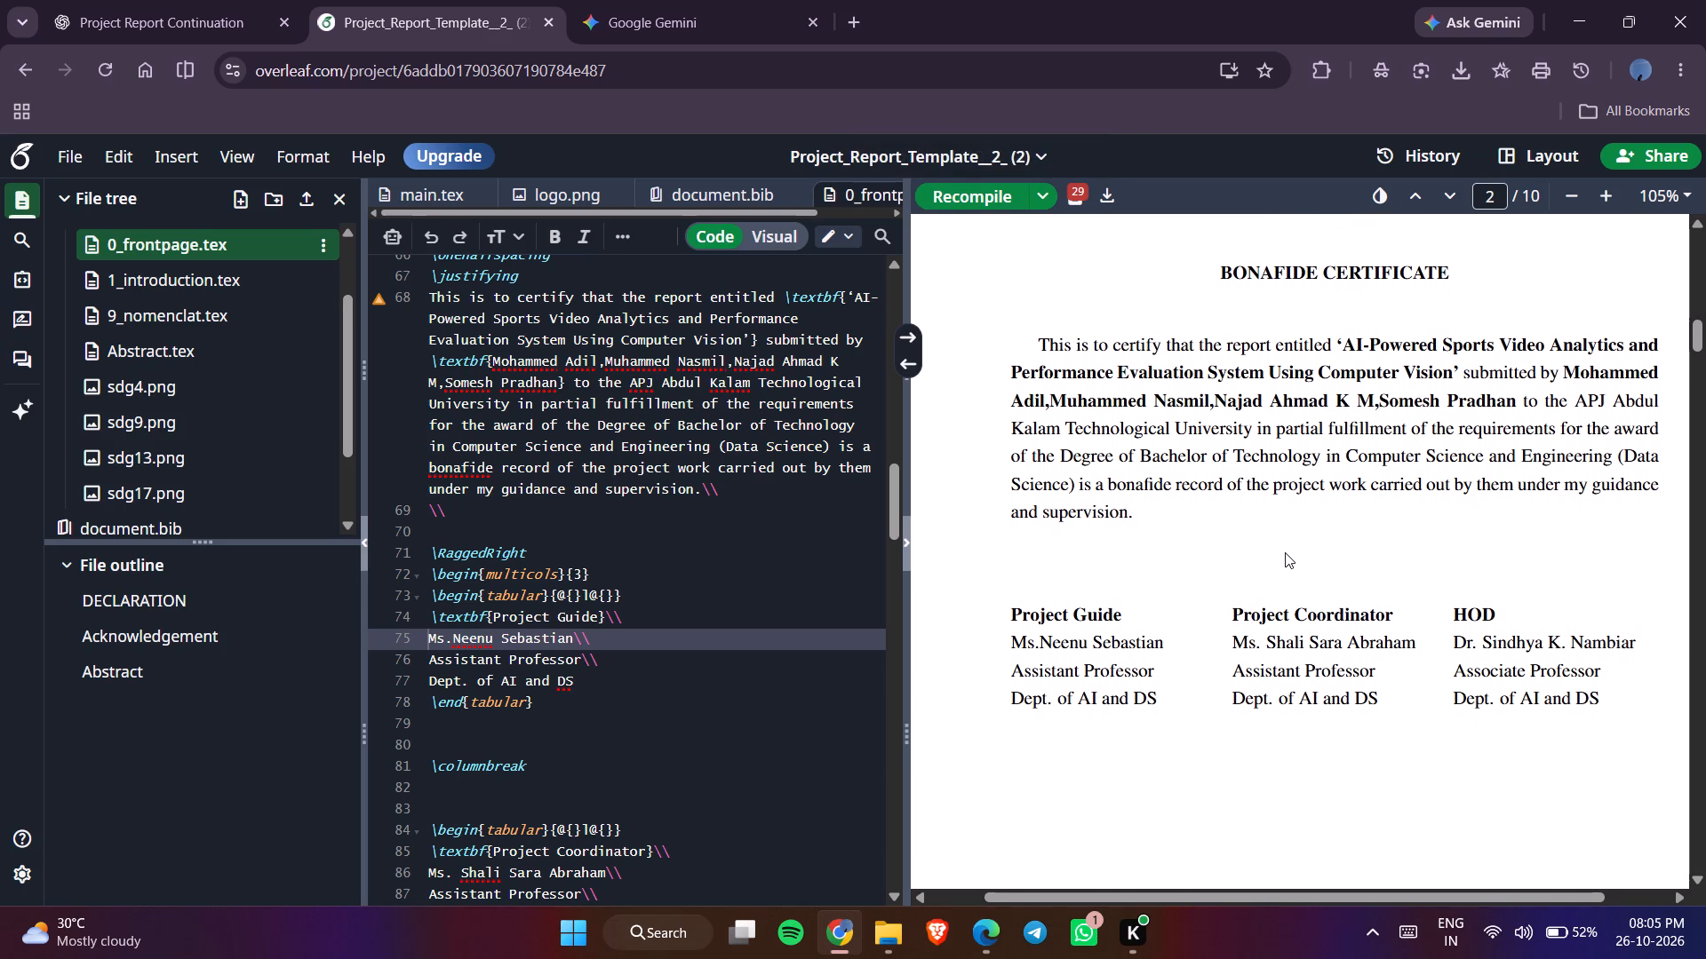
scroll(1285, 552, down, 1)
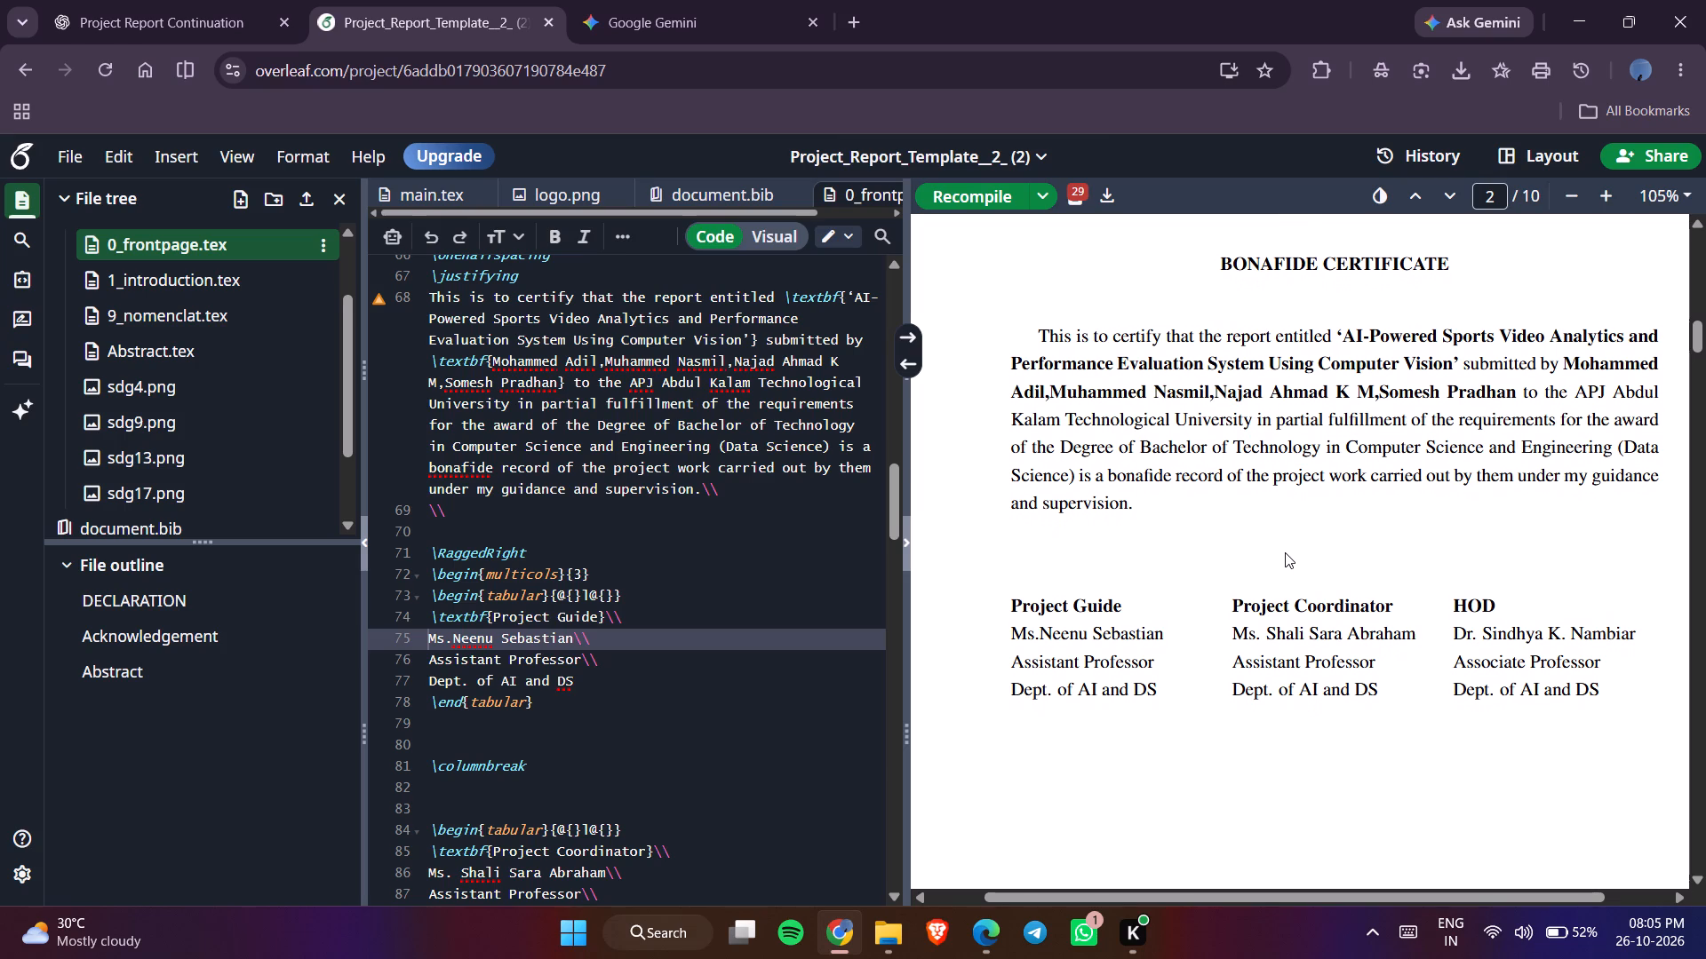
scroll(1285, 552, down, 1)
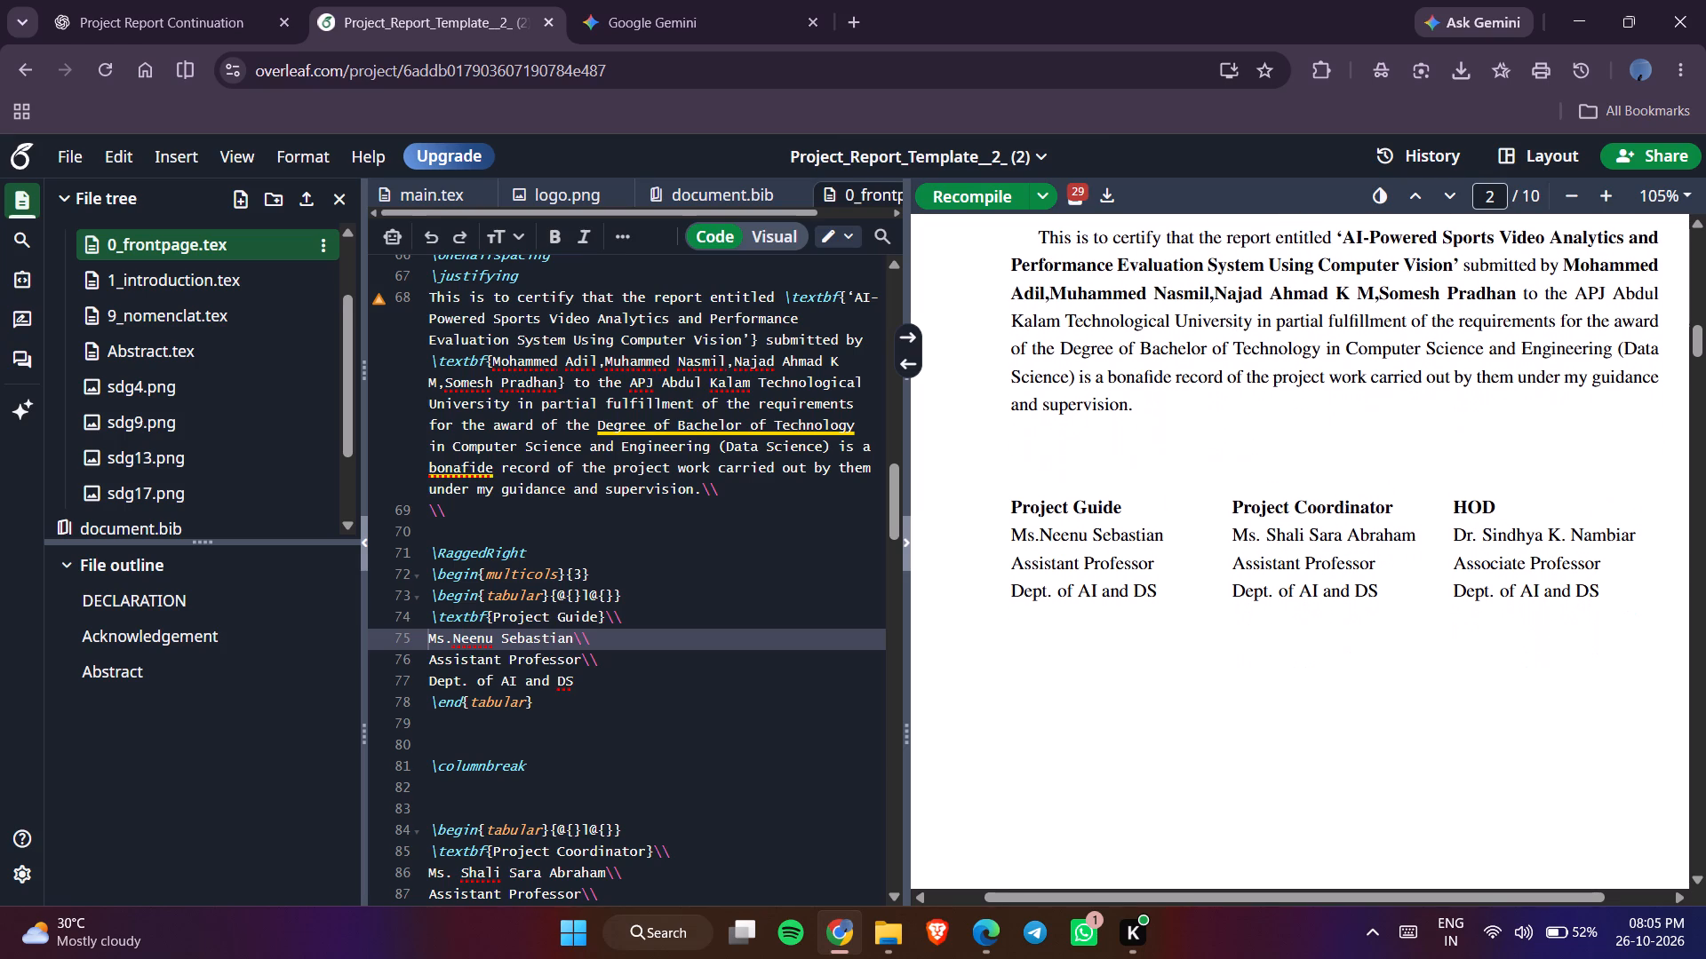
scroll(1285, 552, down, 4)
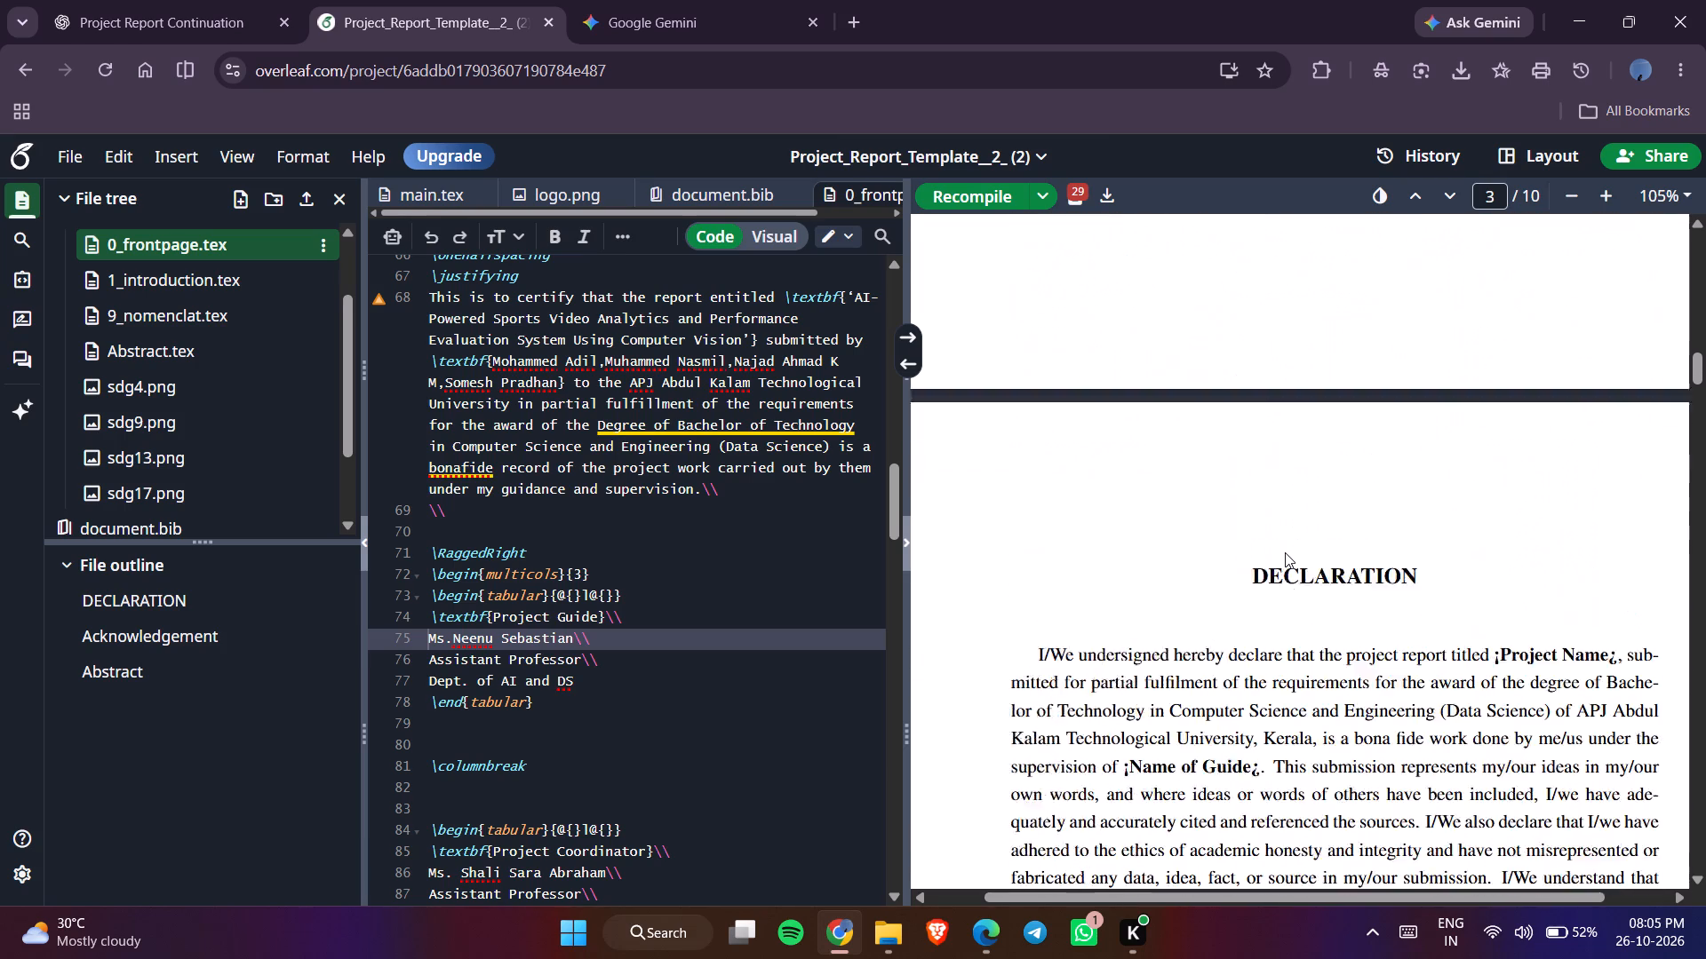
scroll(1285, 552, down, 2)
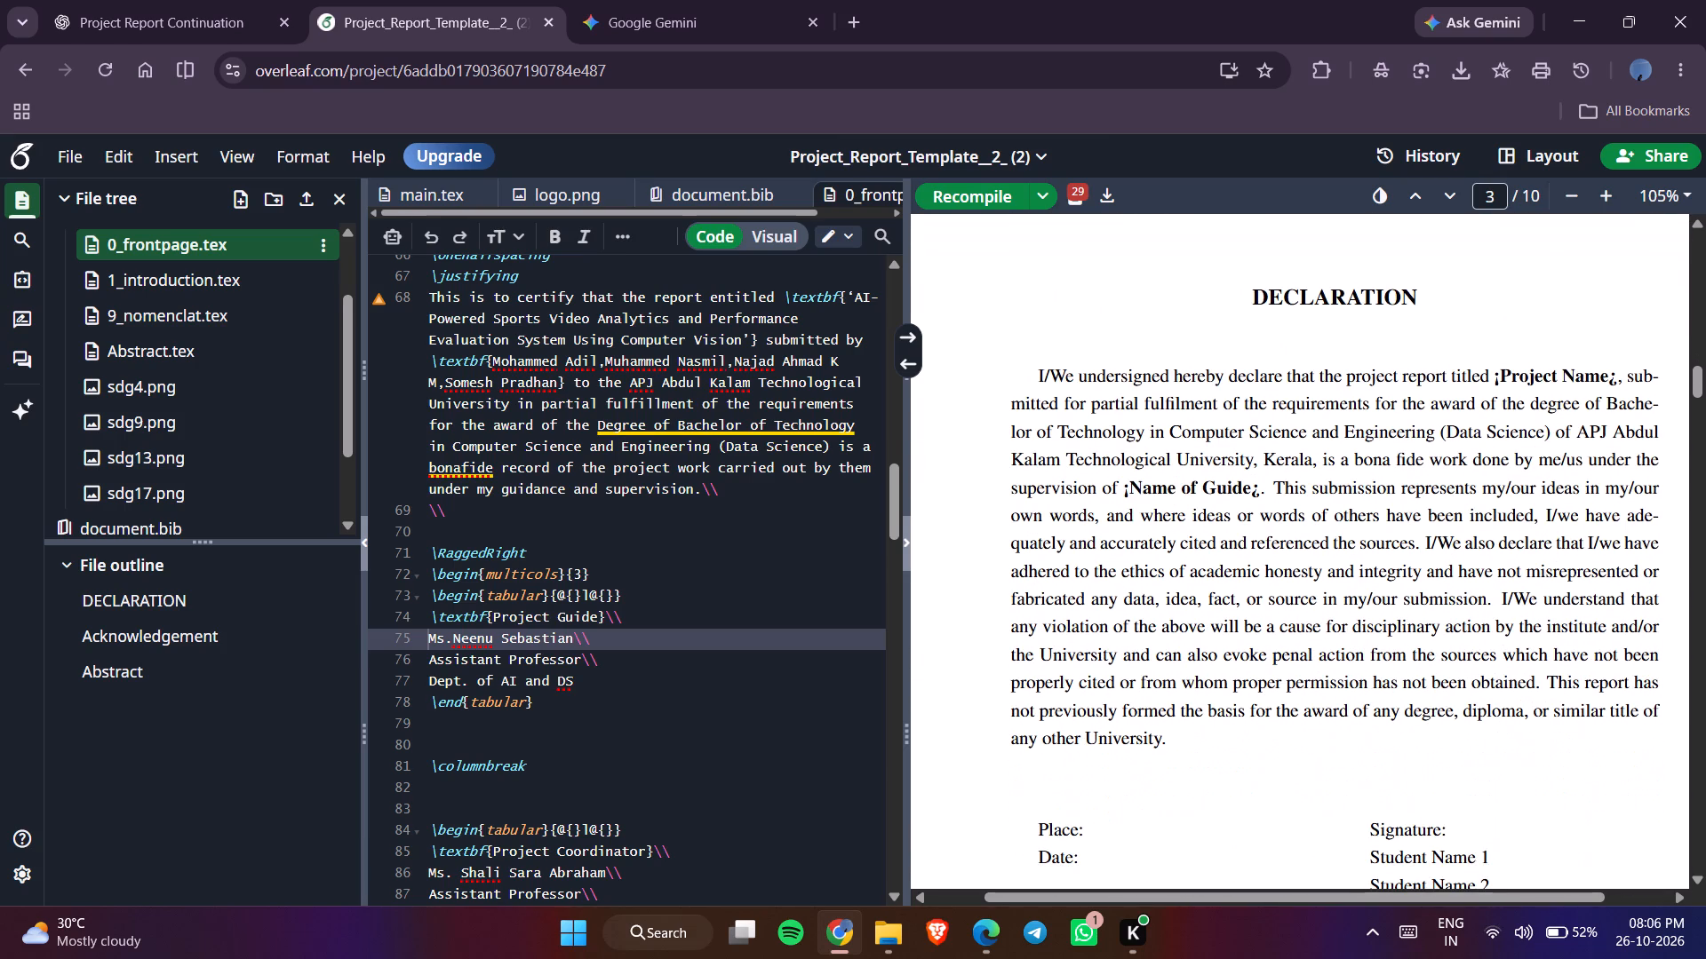
Copy the whole declaration paragraph, including its \justifying line, from the DECLARATION chapter source.
scroll(754, 696, down, 2)
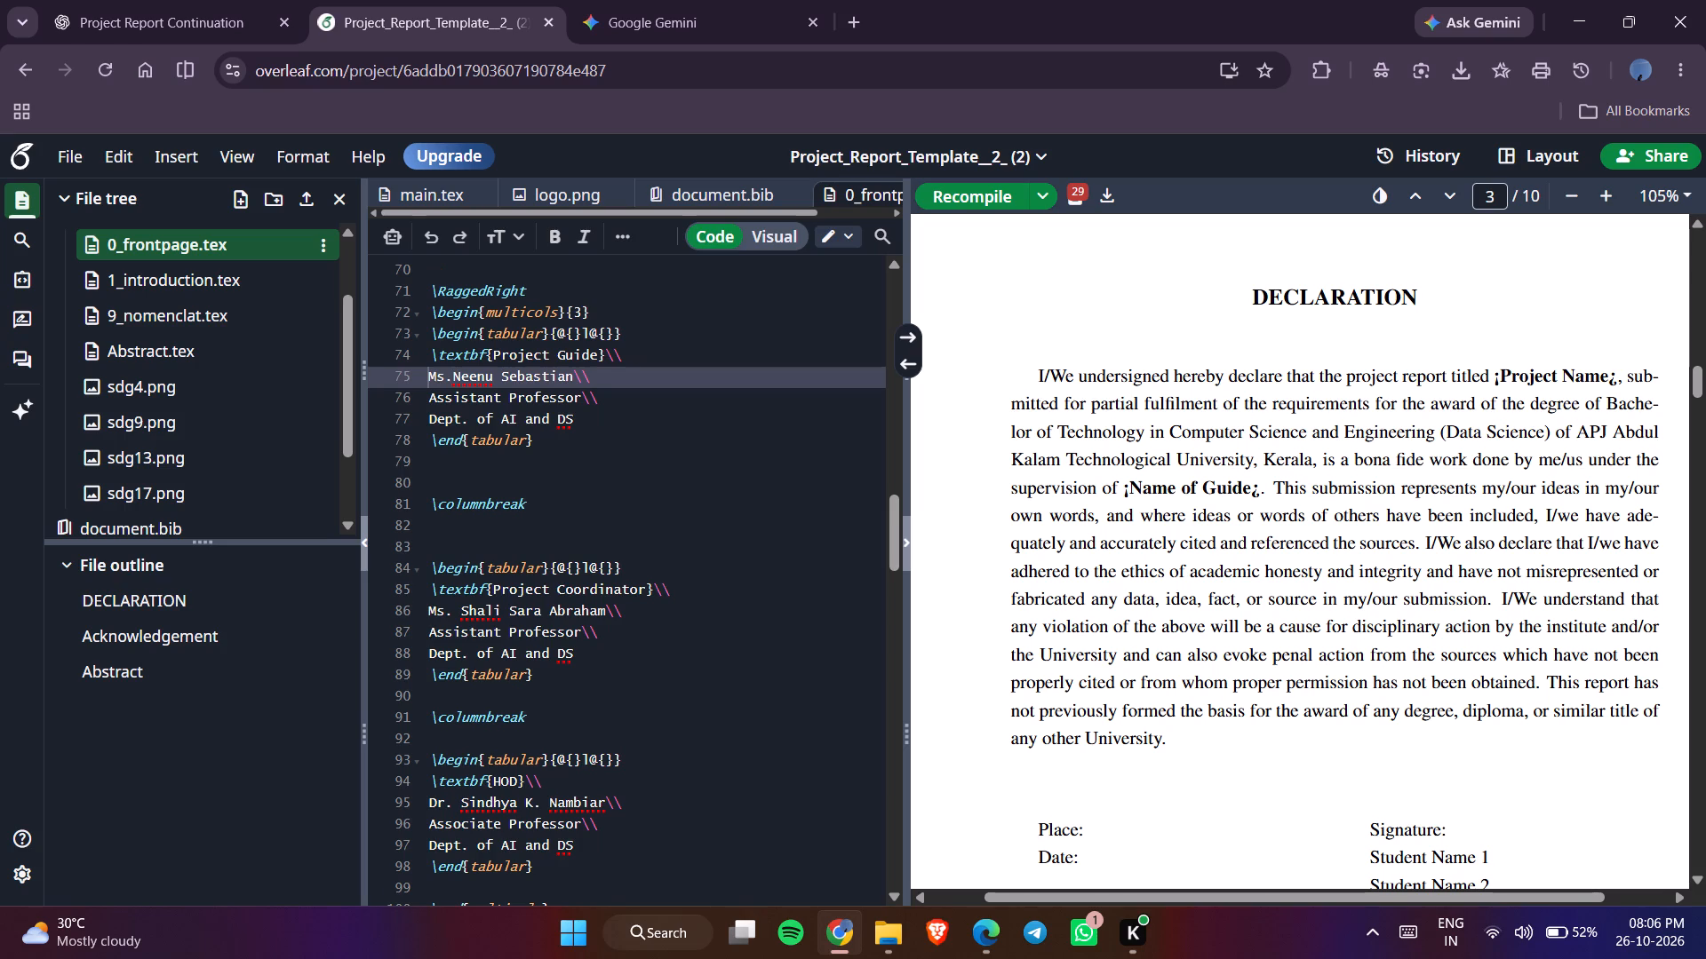
scroll(754, 696, down, 1)
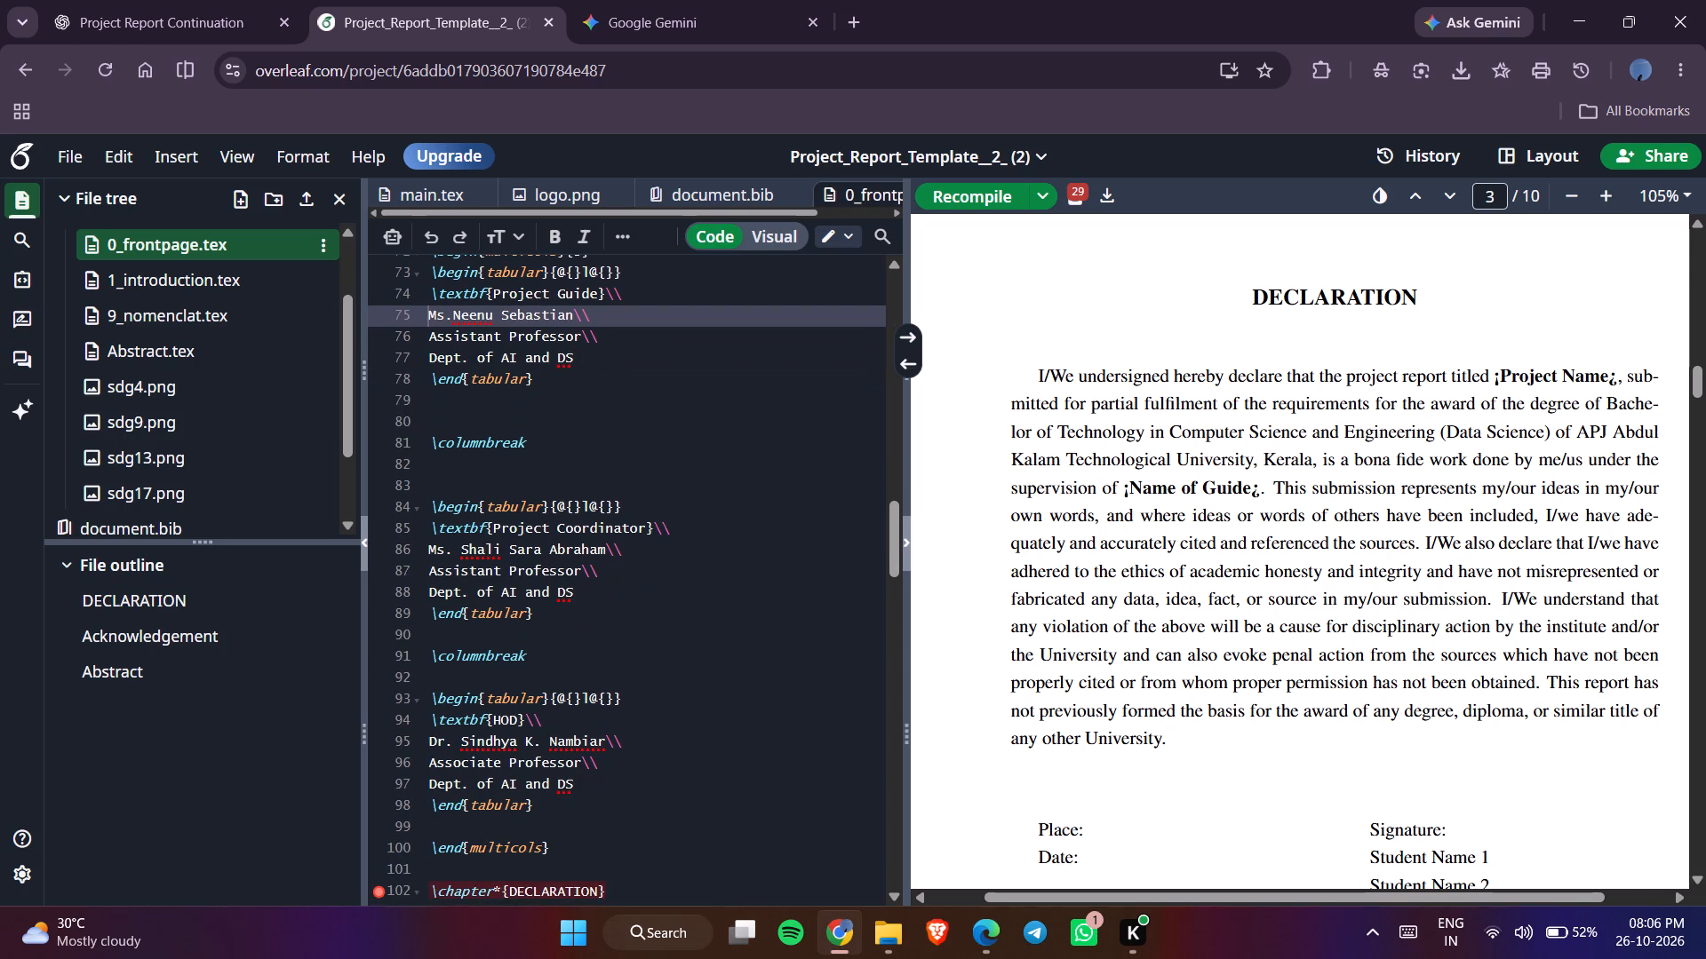
scroll(754, 696, down, 4)
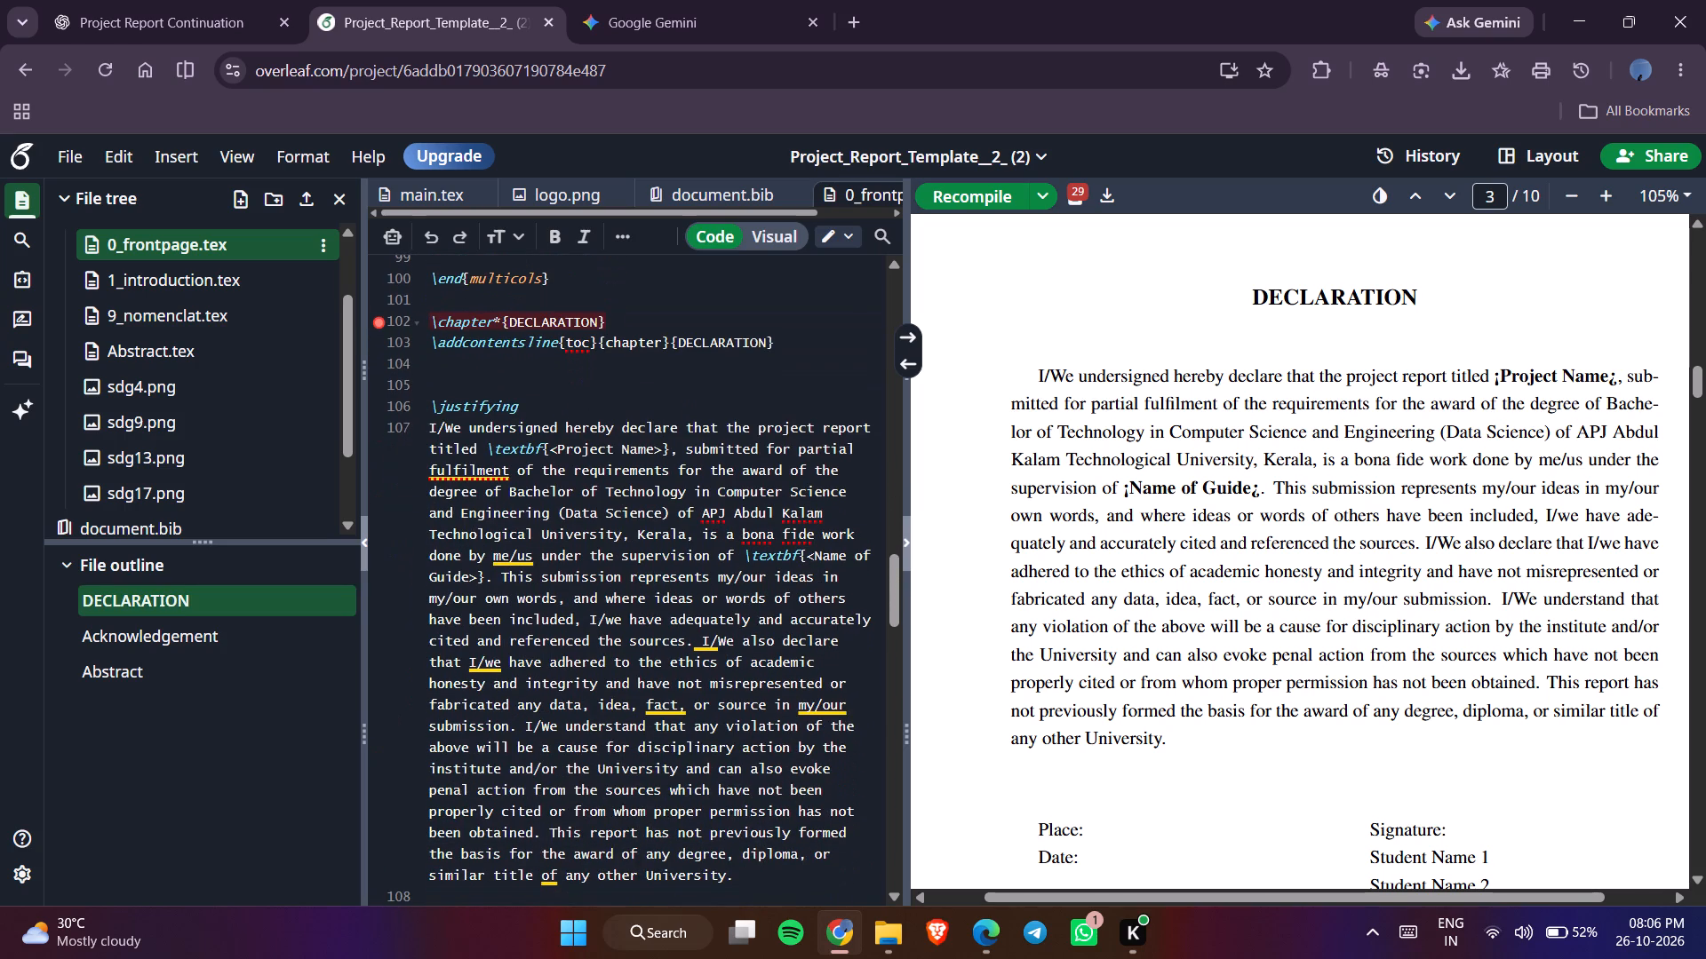
scroll(754, 696, down, 1)
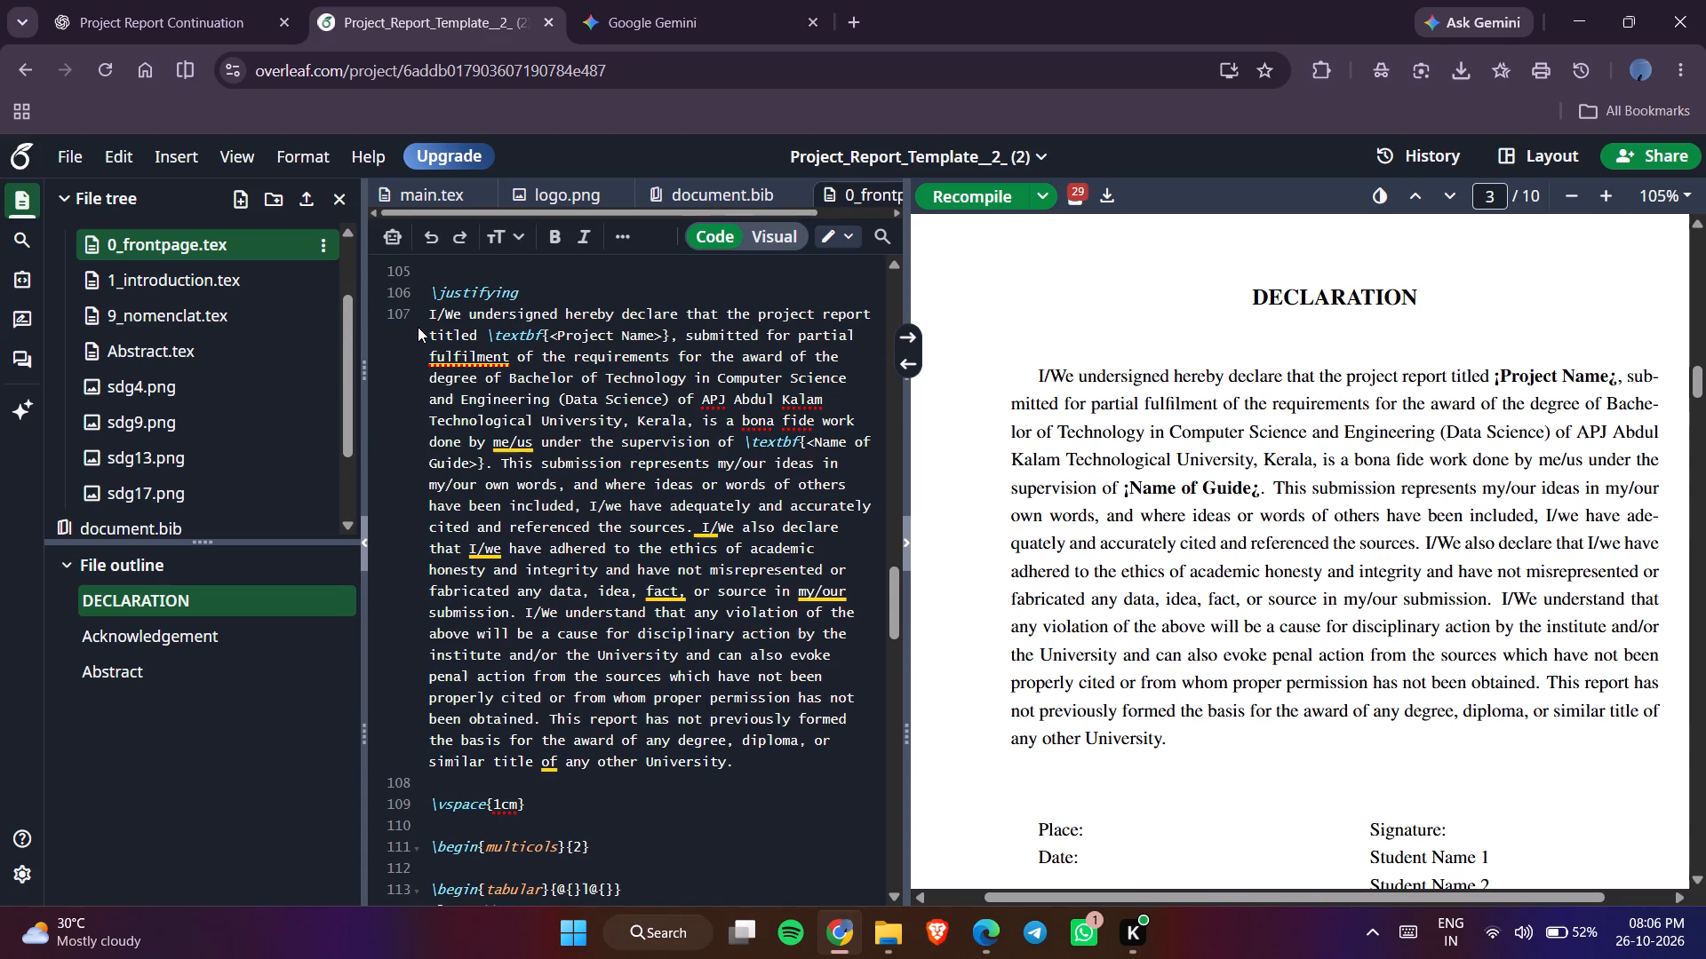
drag(432, 292, 738, 760)
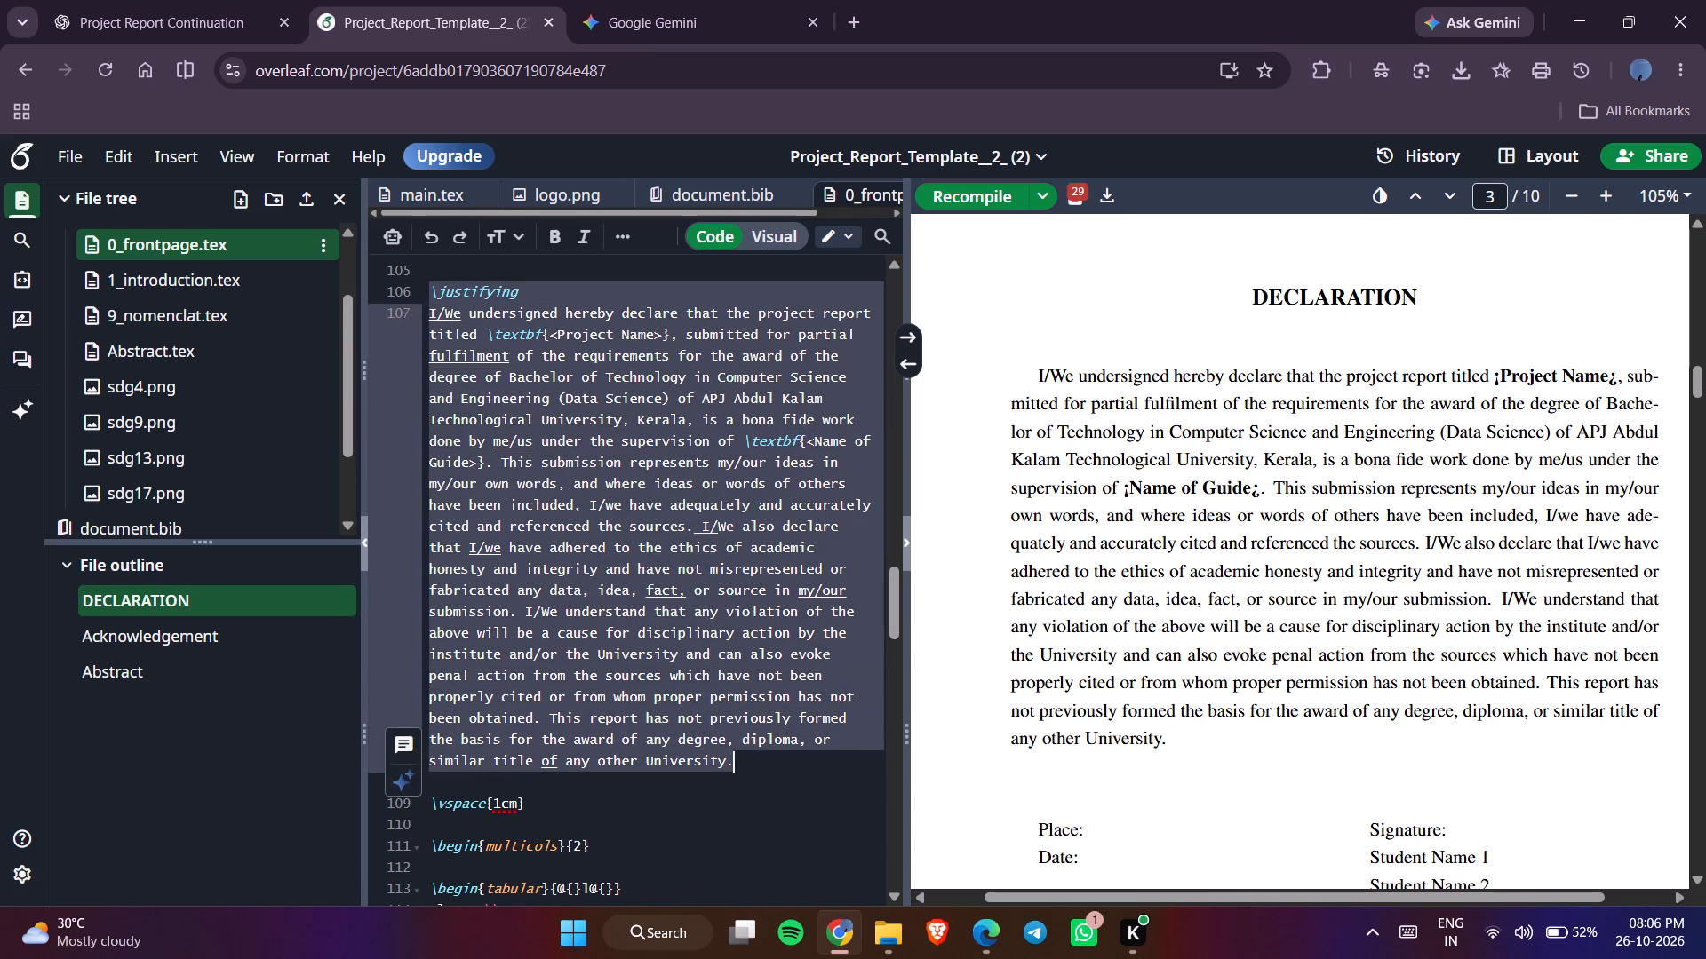
key(ctrl+c)
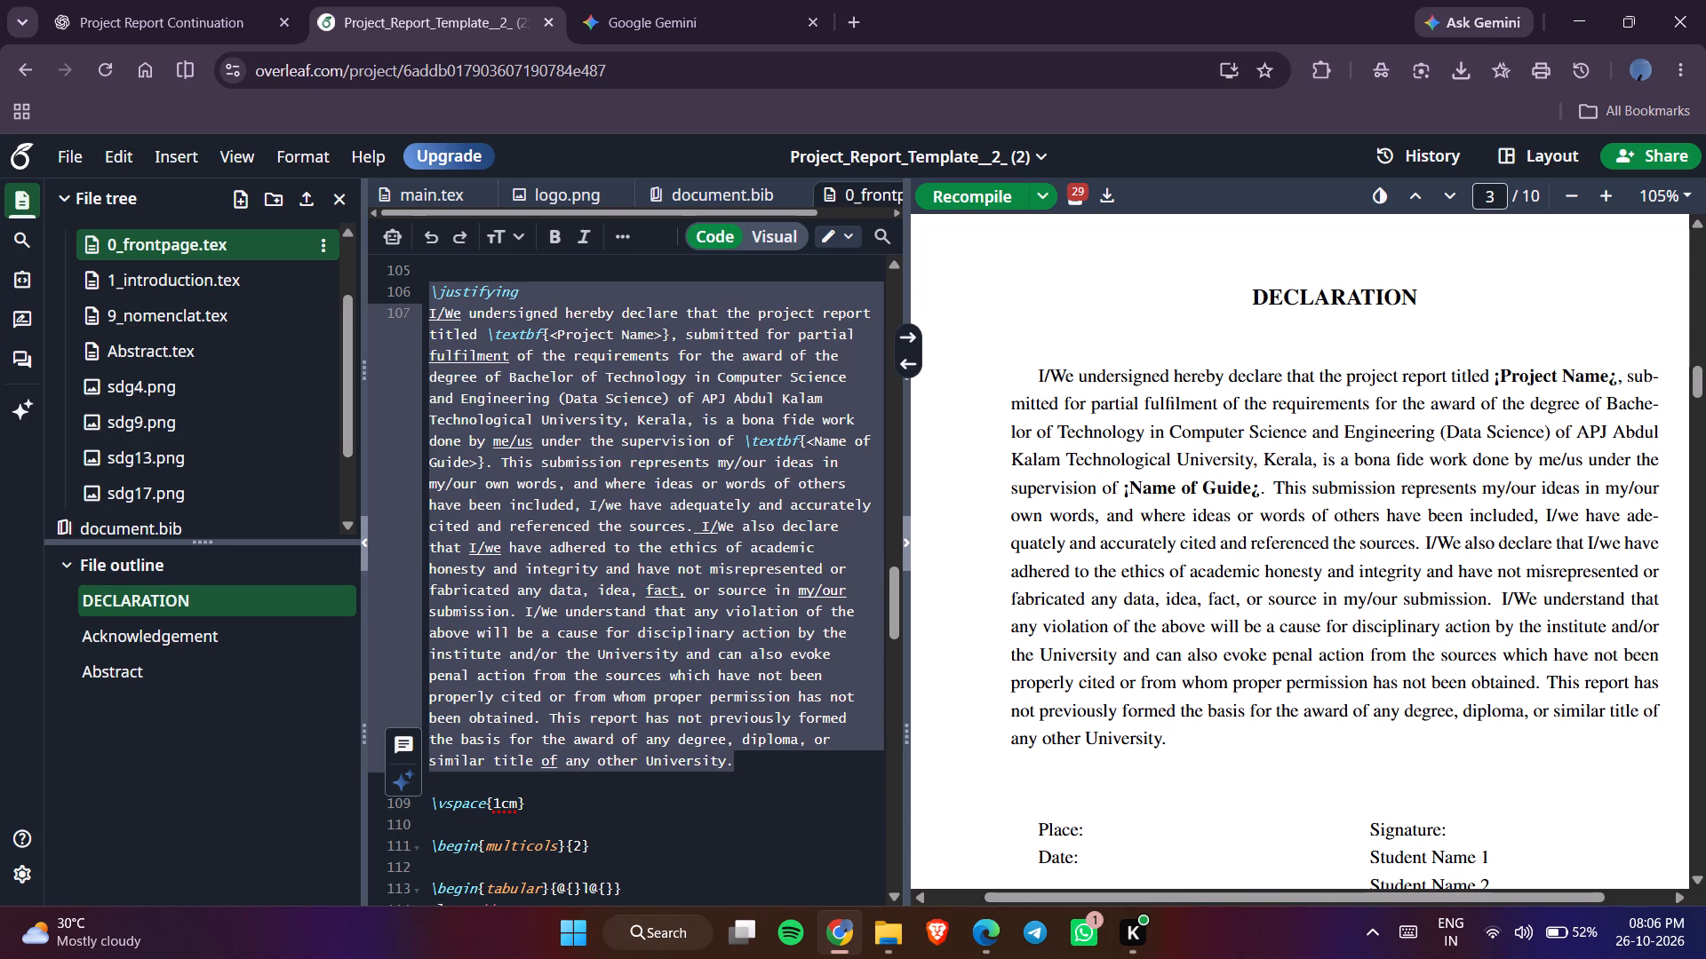
Examine the declaration's place, date and signature block and the Acknowledgement chapter source for placeholders.
scroll(738, 760, down, 4)
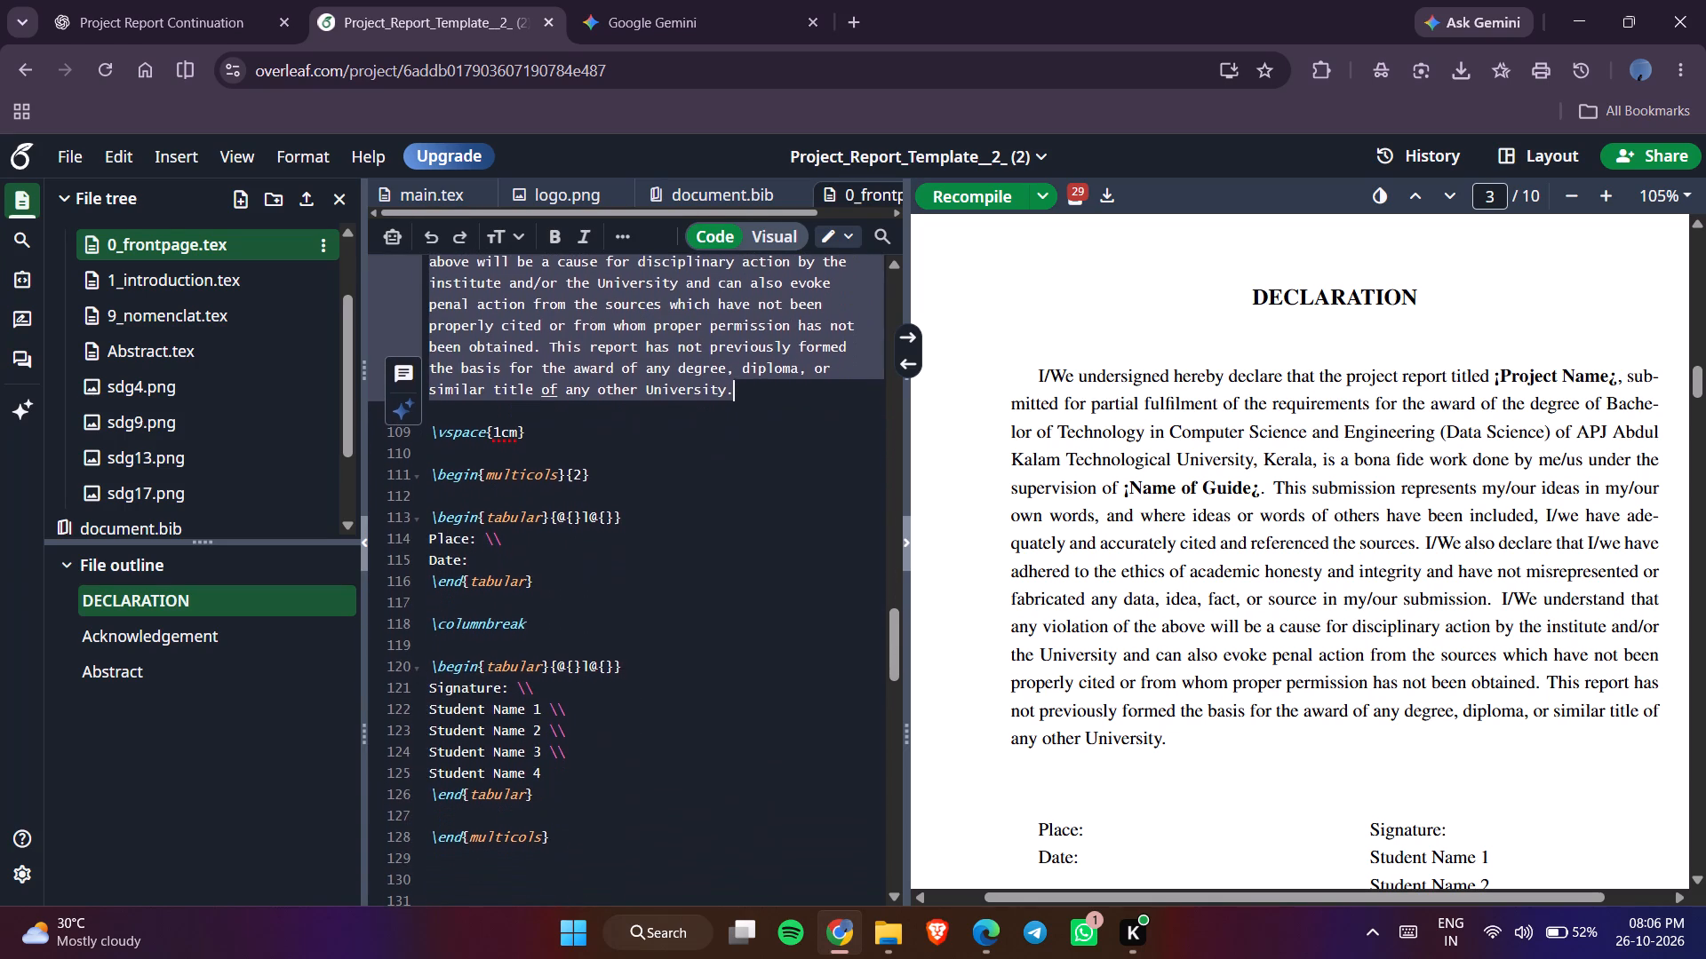
scroll(738, 760, down, 6)
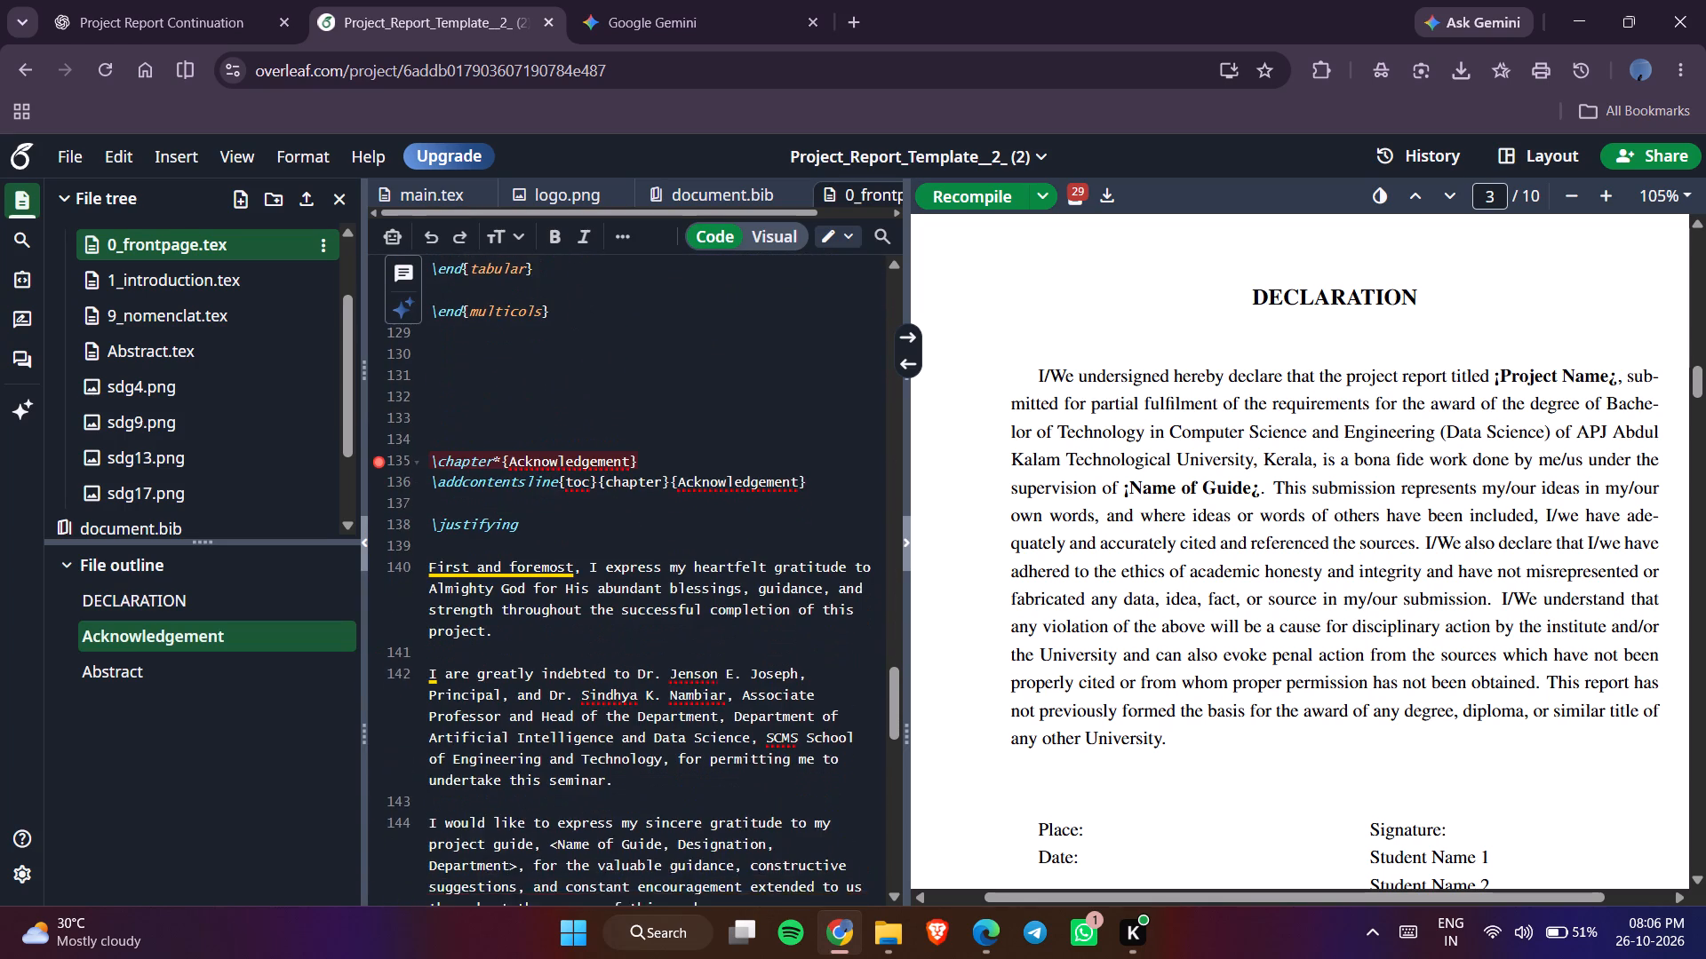
scroll(738, 760, down, 1)
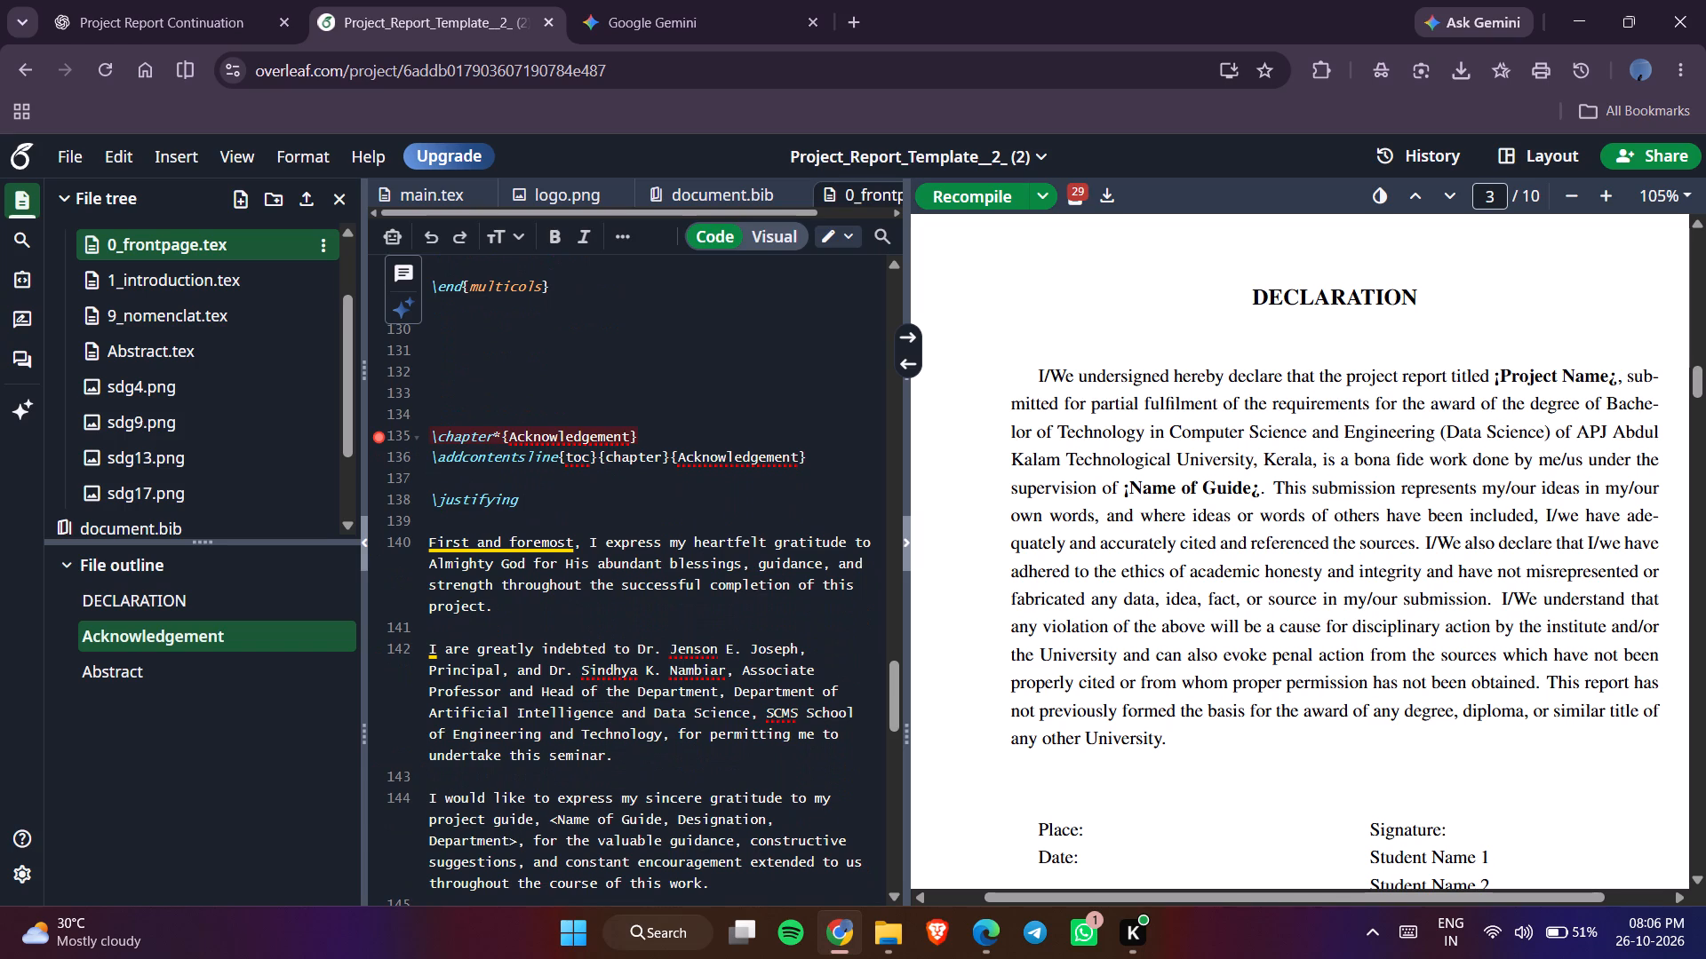
scroll(738, 760, up, 3)
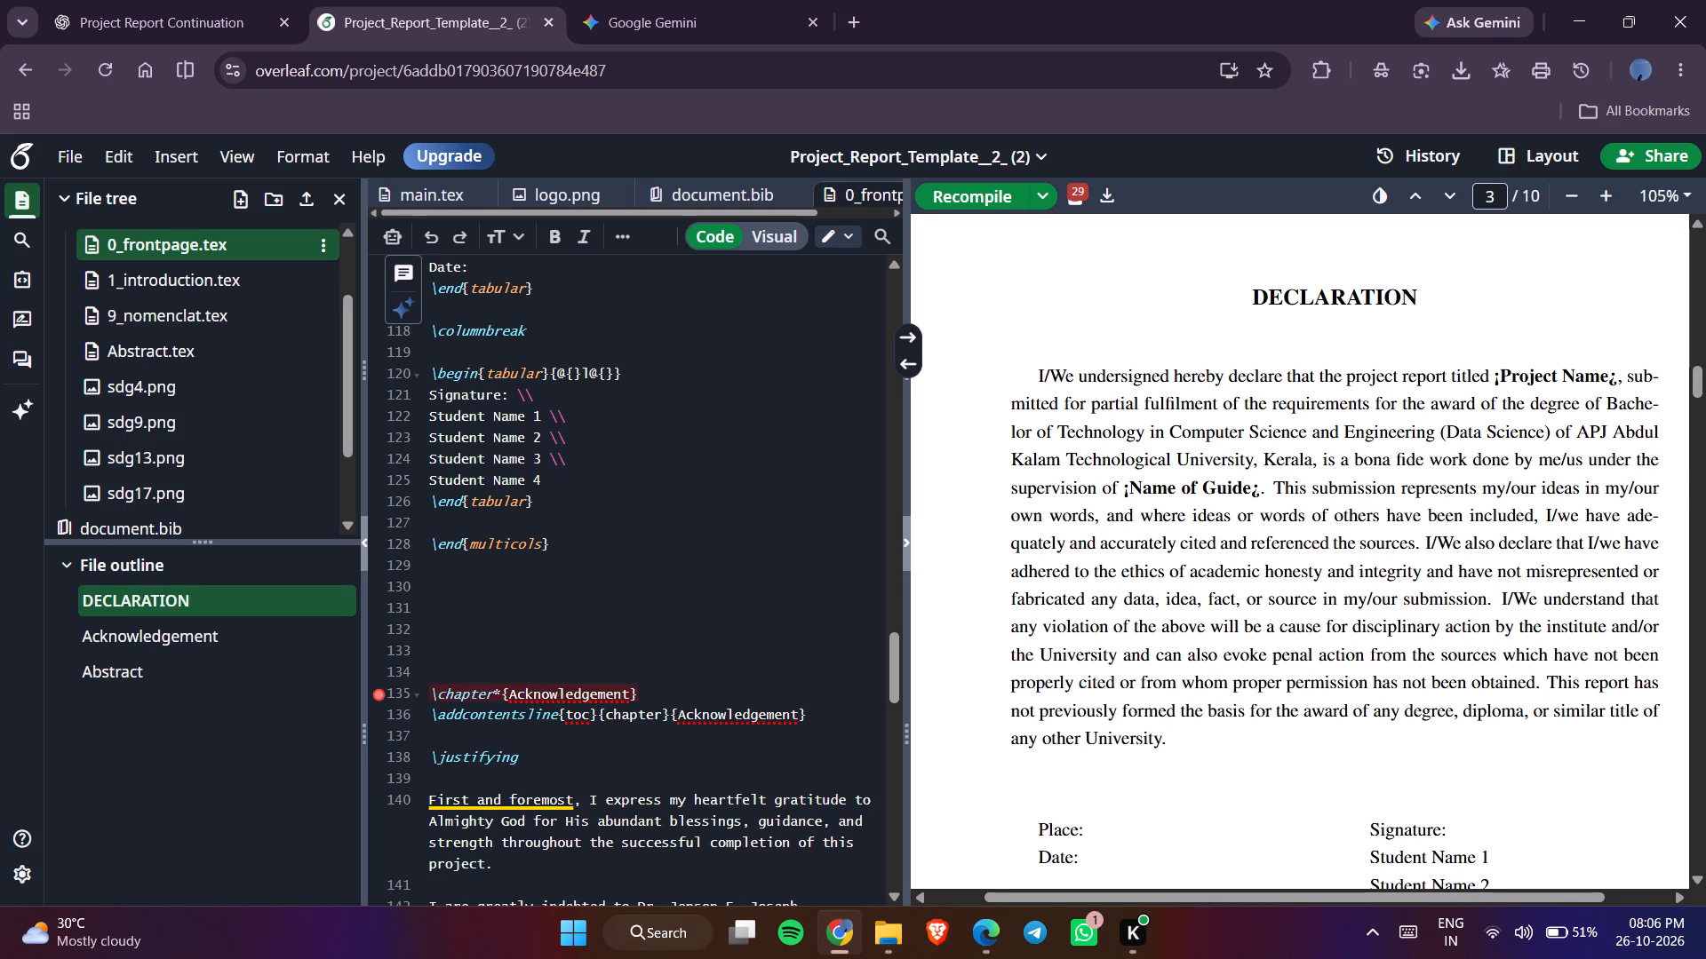
scroll(554, 493, up, 2)
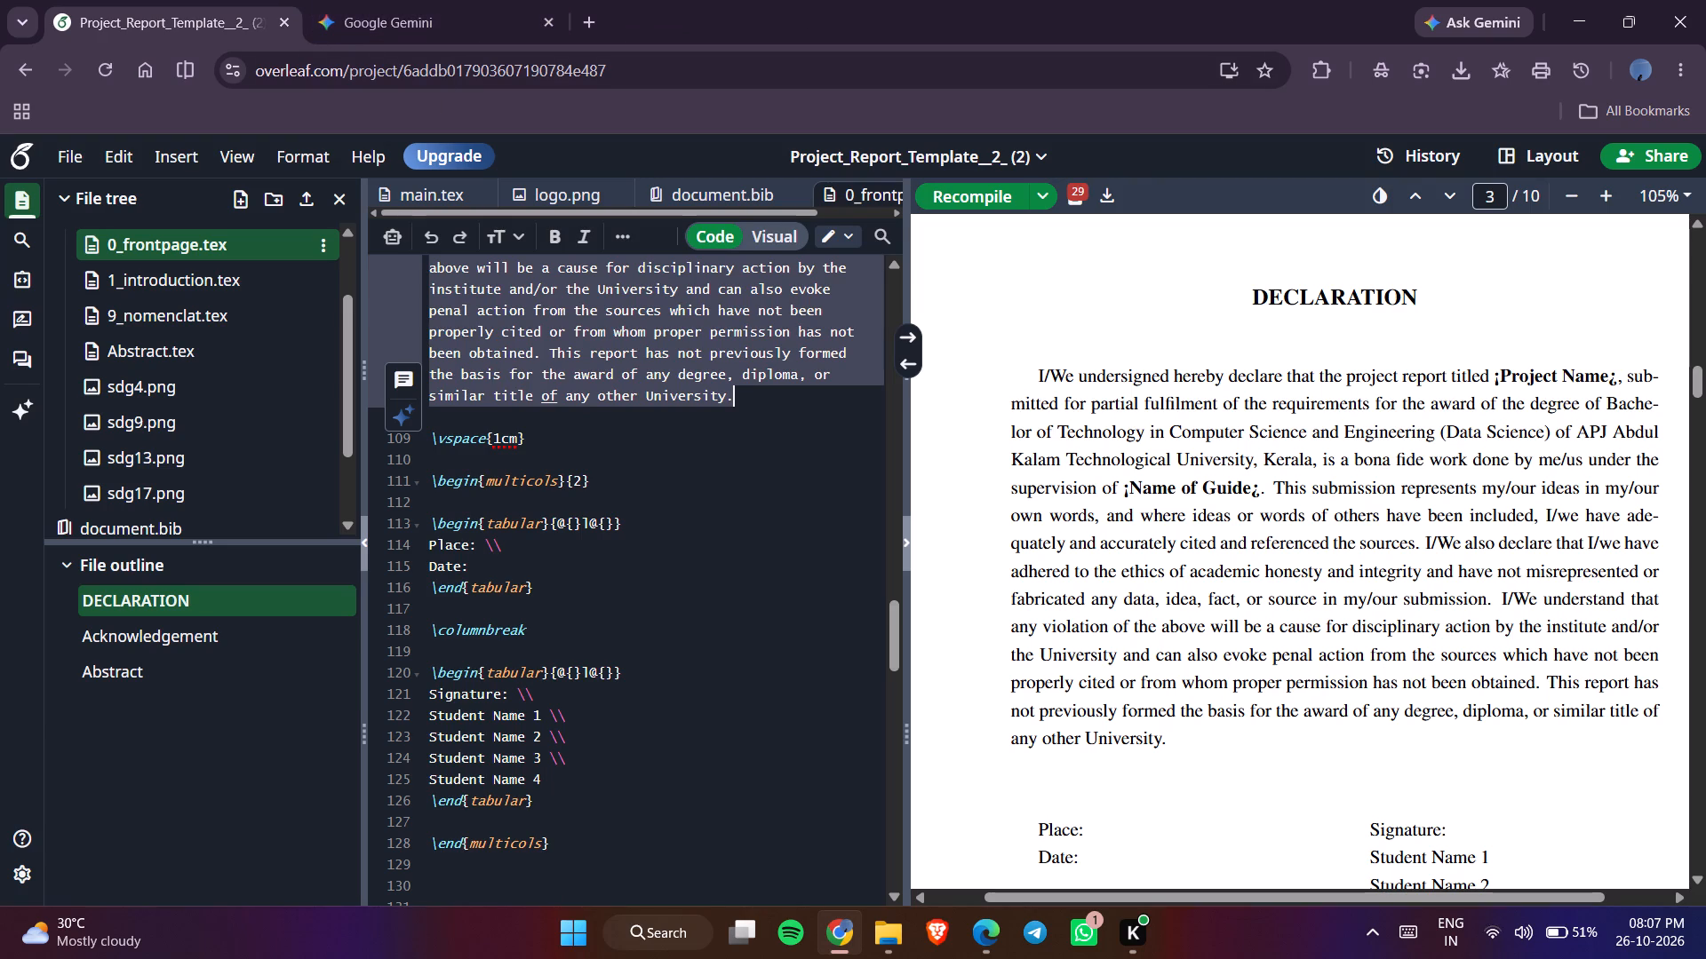
Change "I/We" to "We" at the start of the declaration paragraph in 0_frontpage.tex.
click(498, 535)
scroll(498, 535, up, 1)
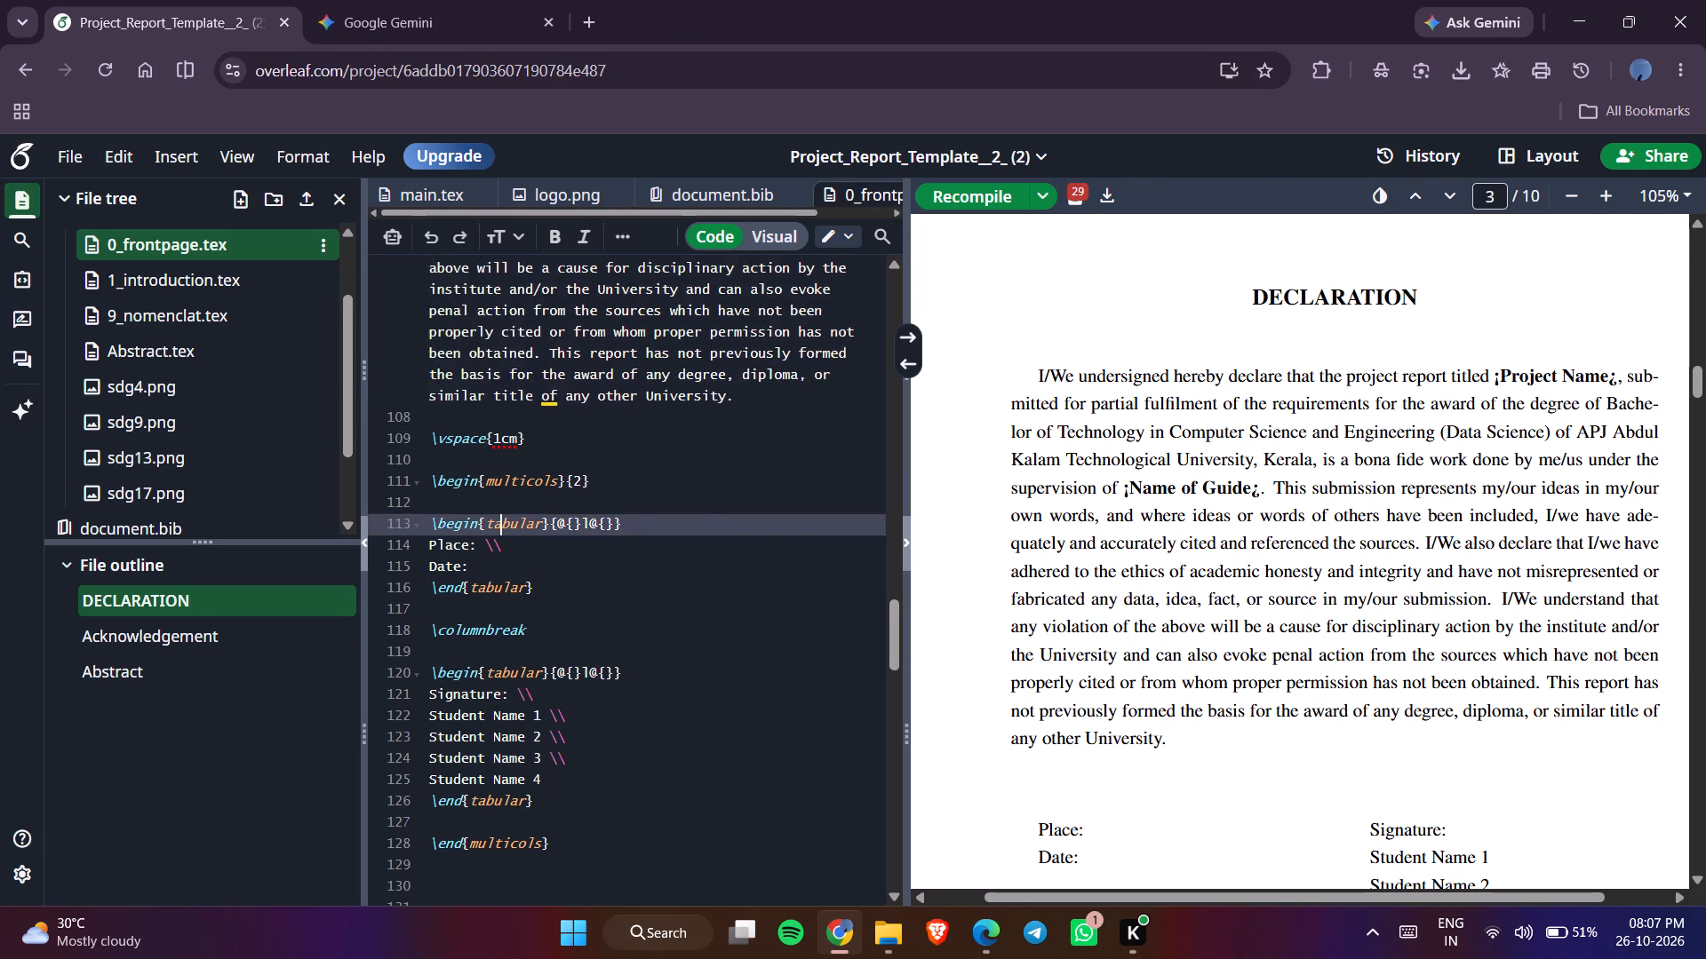
scroll(498, 535, up, 4)
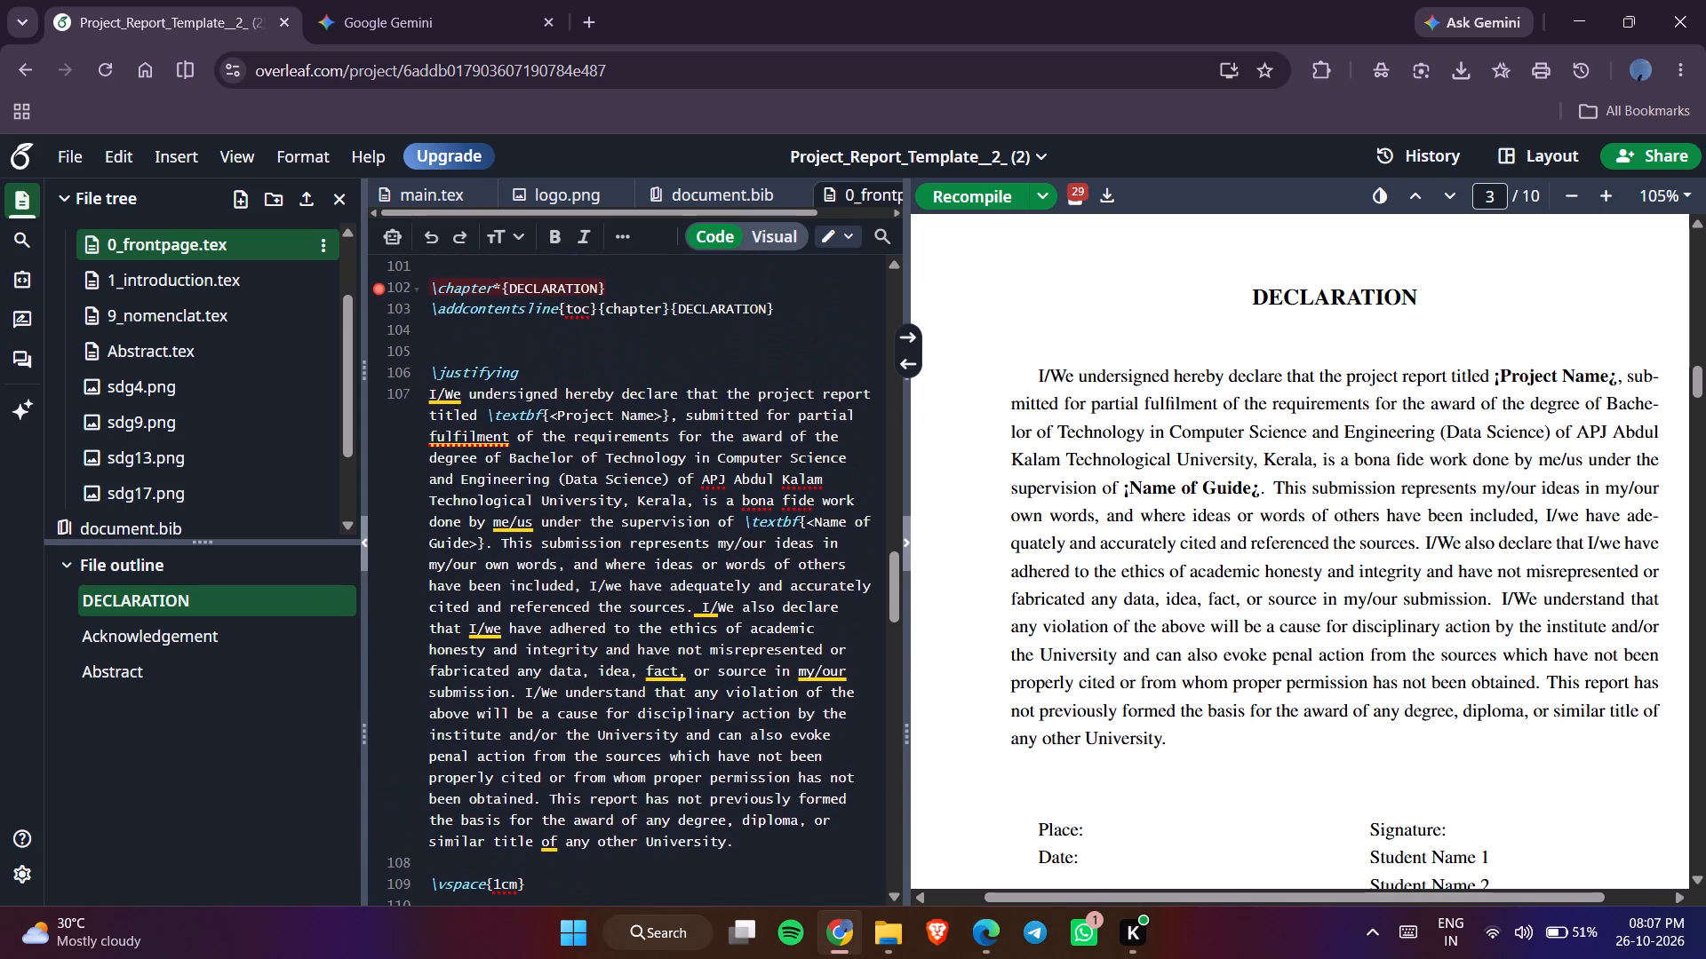
scroll(498, 535, up, 1)
click(442, 393)
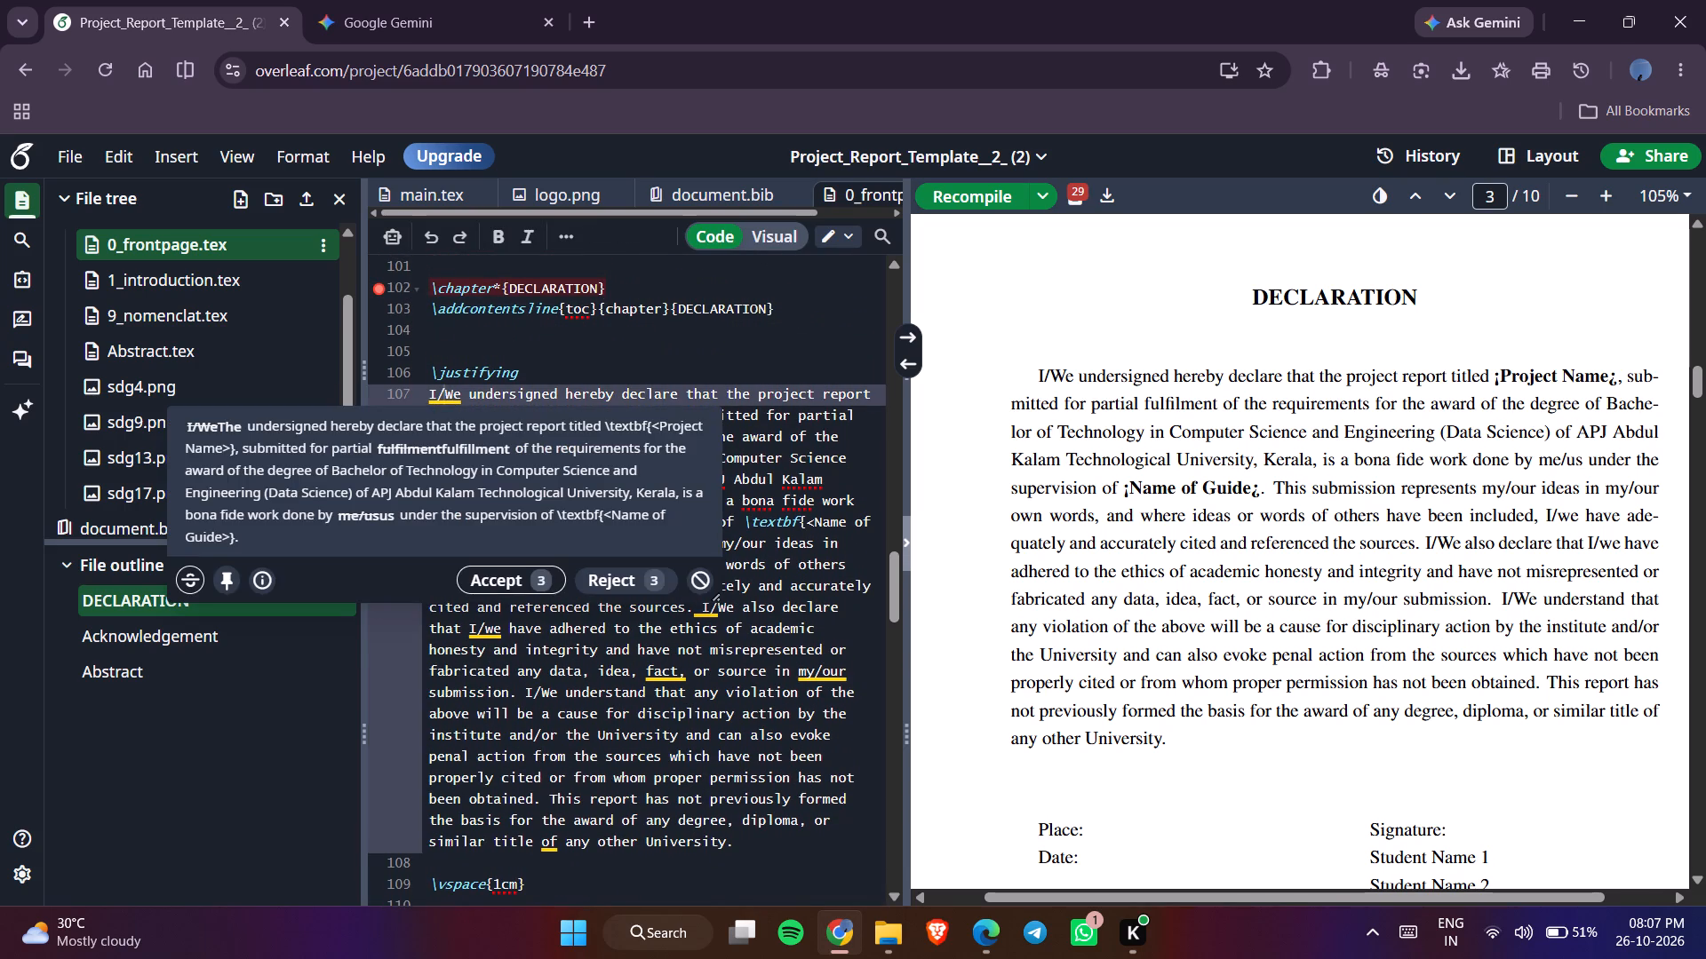
key(BackSpace)
key(BackSpace)
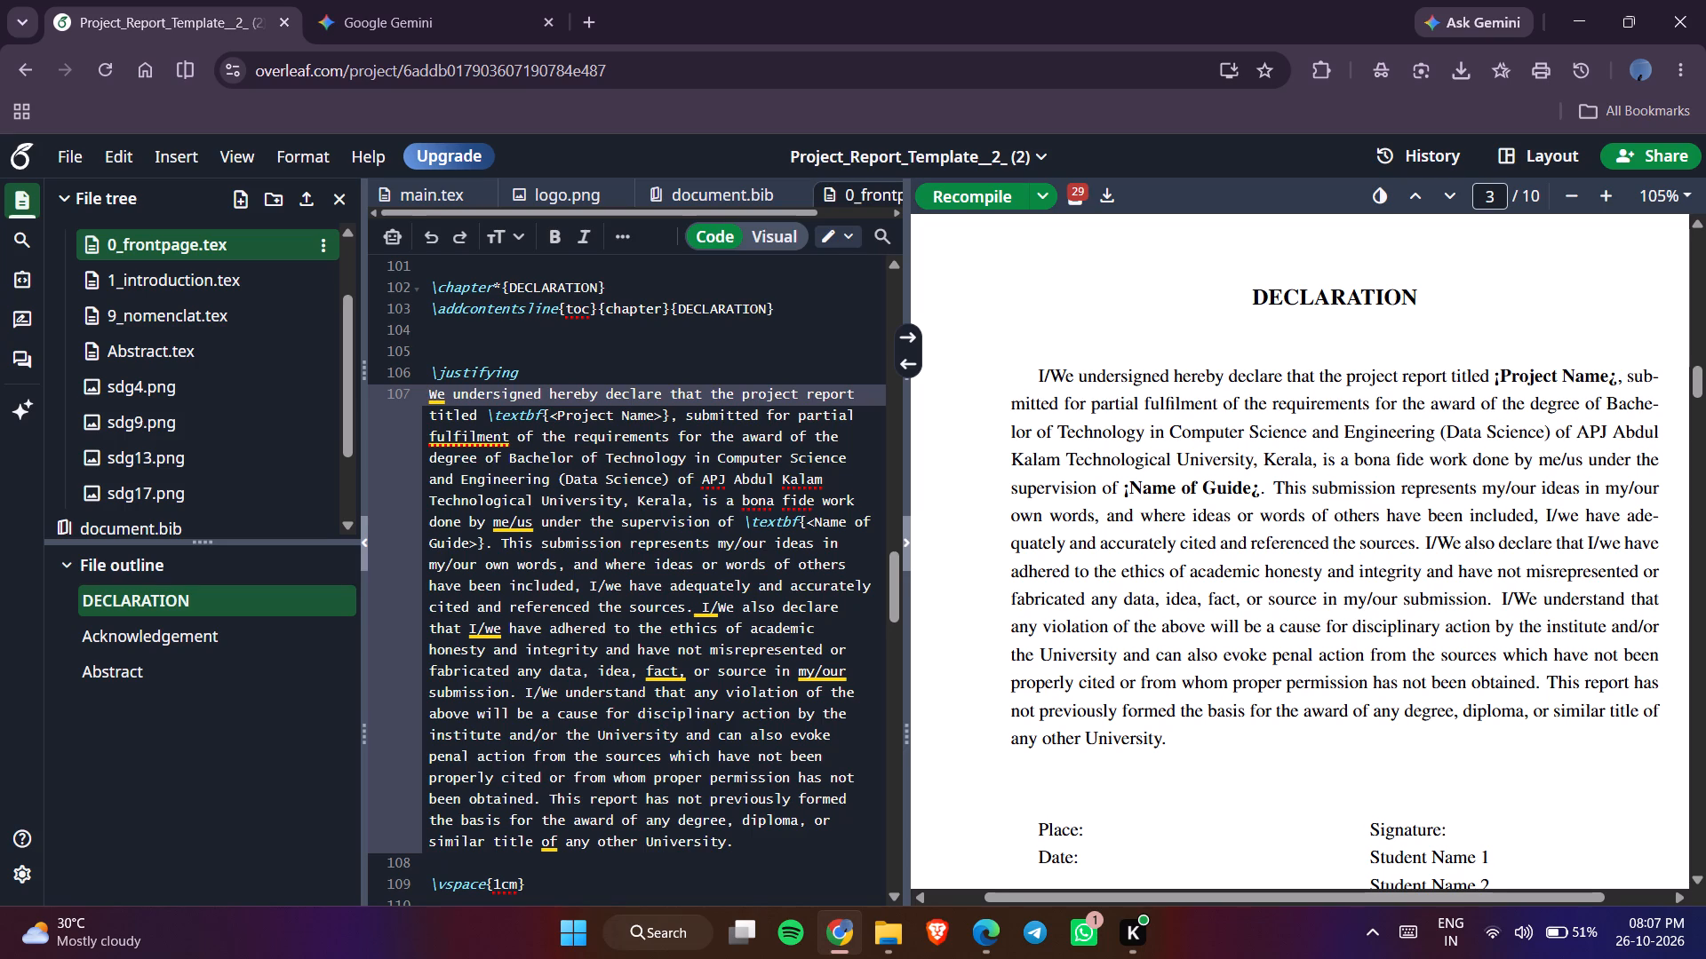
Replace the declaration's <Project Name> placeholder with the certificate's title, "AI-Powered Sports Video Analytics and Performance Evaluation System Using Computer Vision".
scroll(638, 422, up, 7)
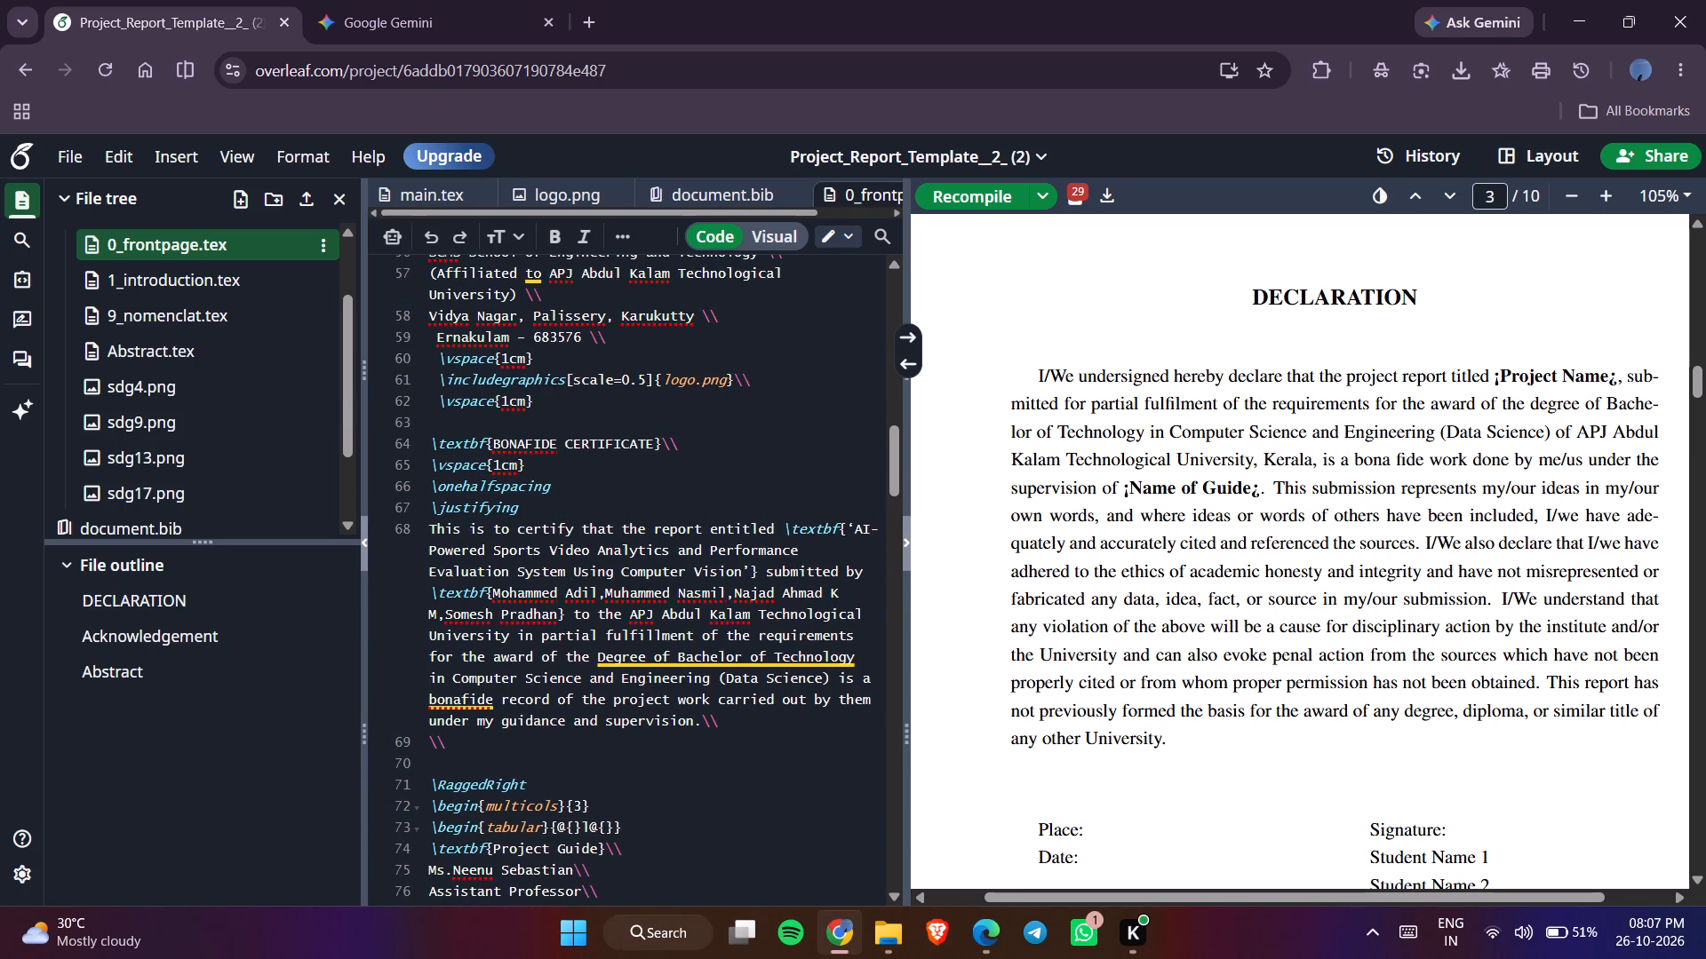
drag(856, 525, 732, 573)
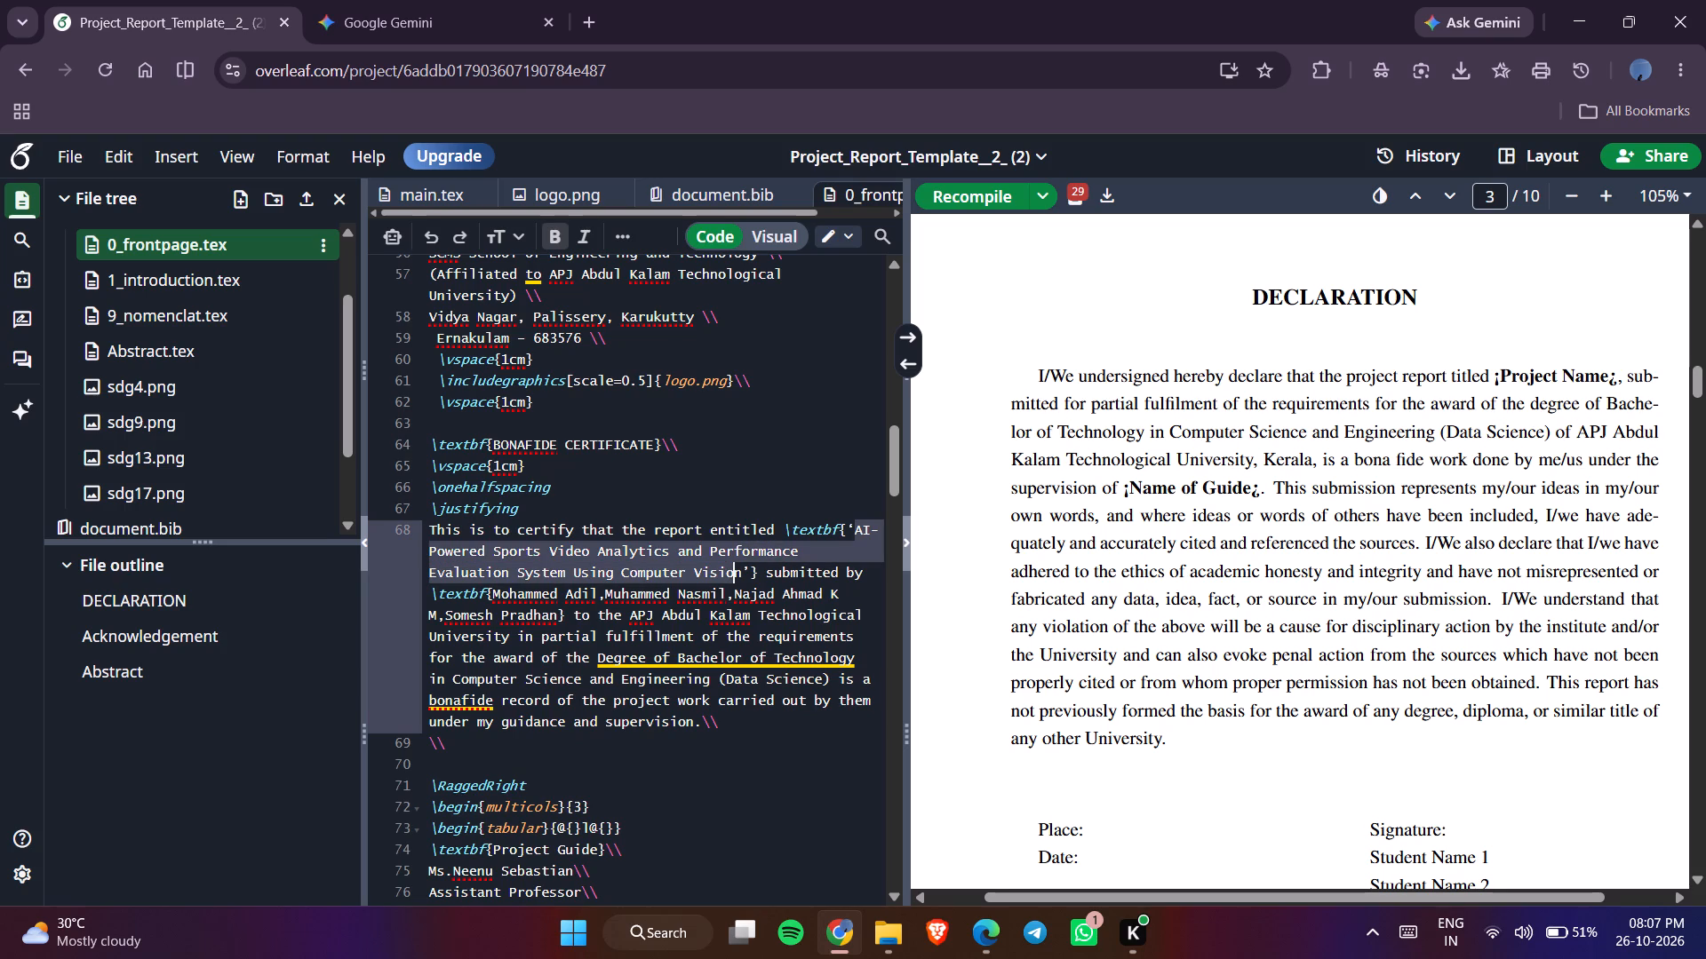
drag(732, 573, 741, 573)
key(ctrl+c)
scroll(741, 573, down, 4)
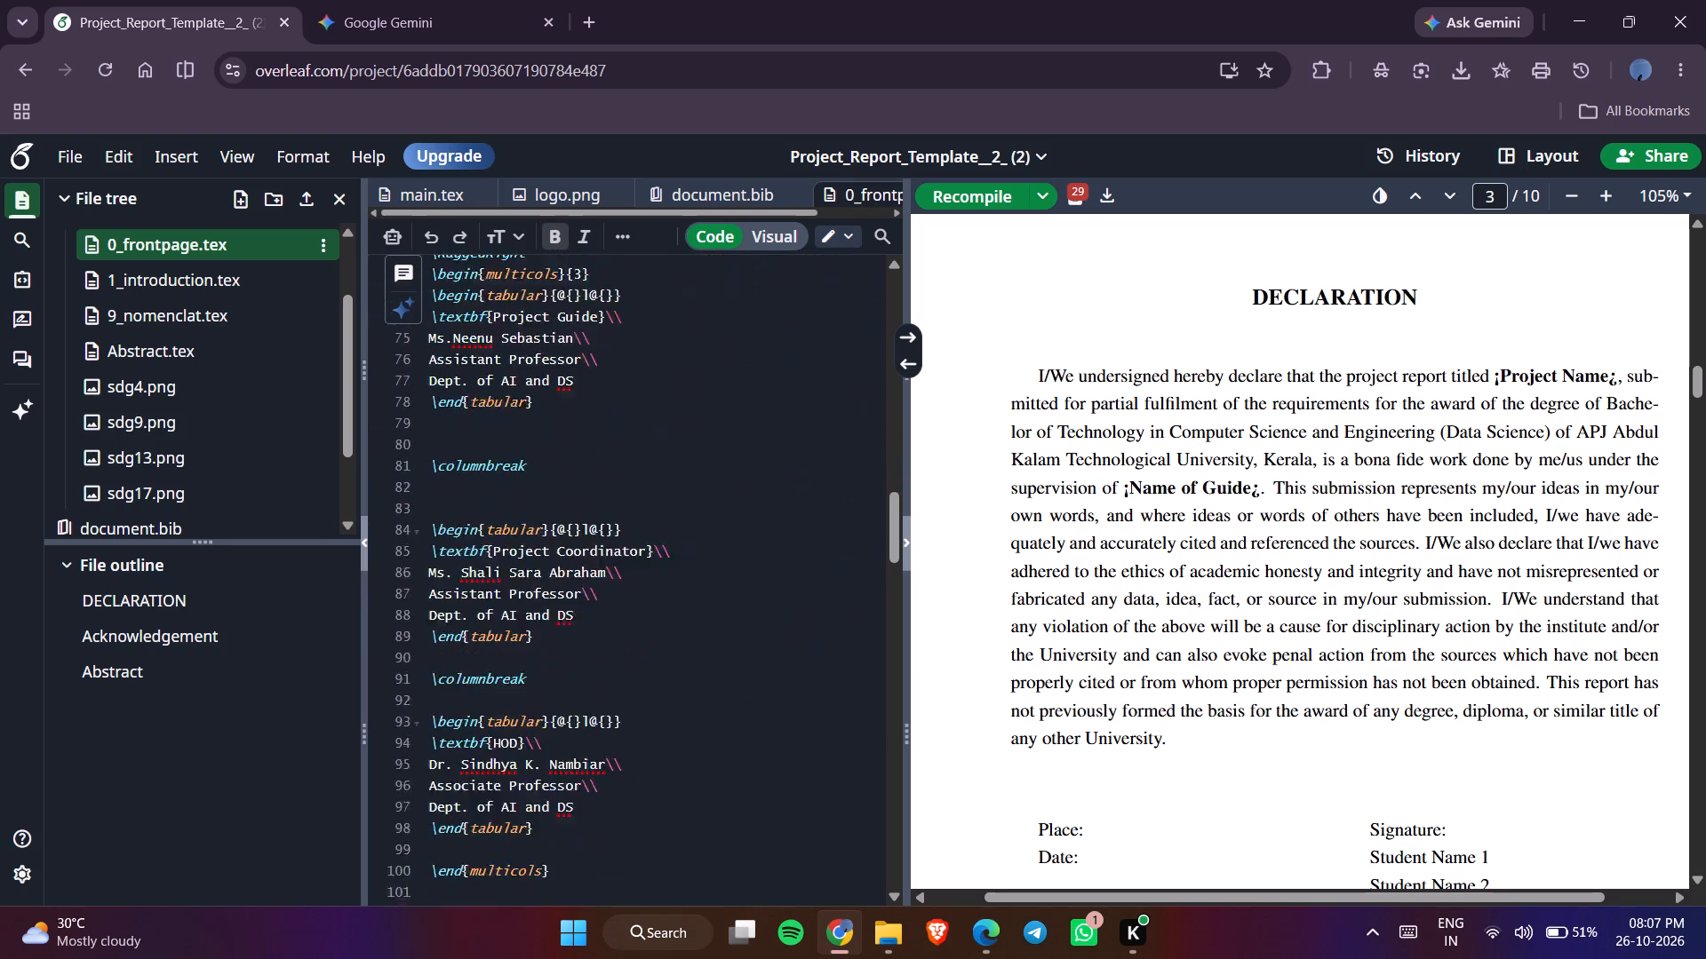
scroll(741, 573, down, 2)
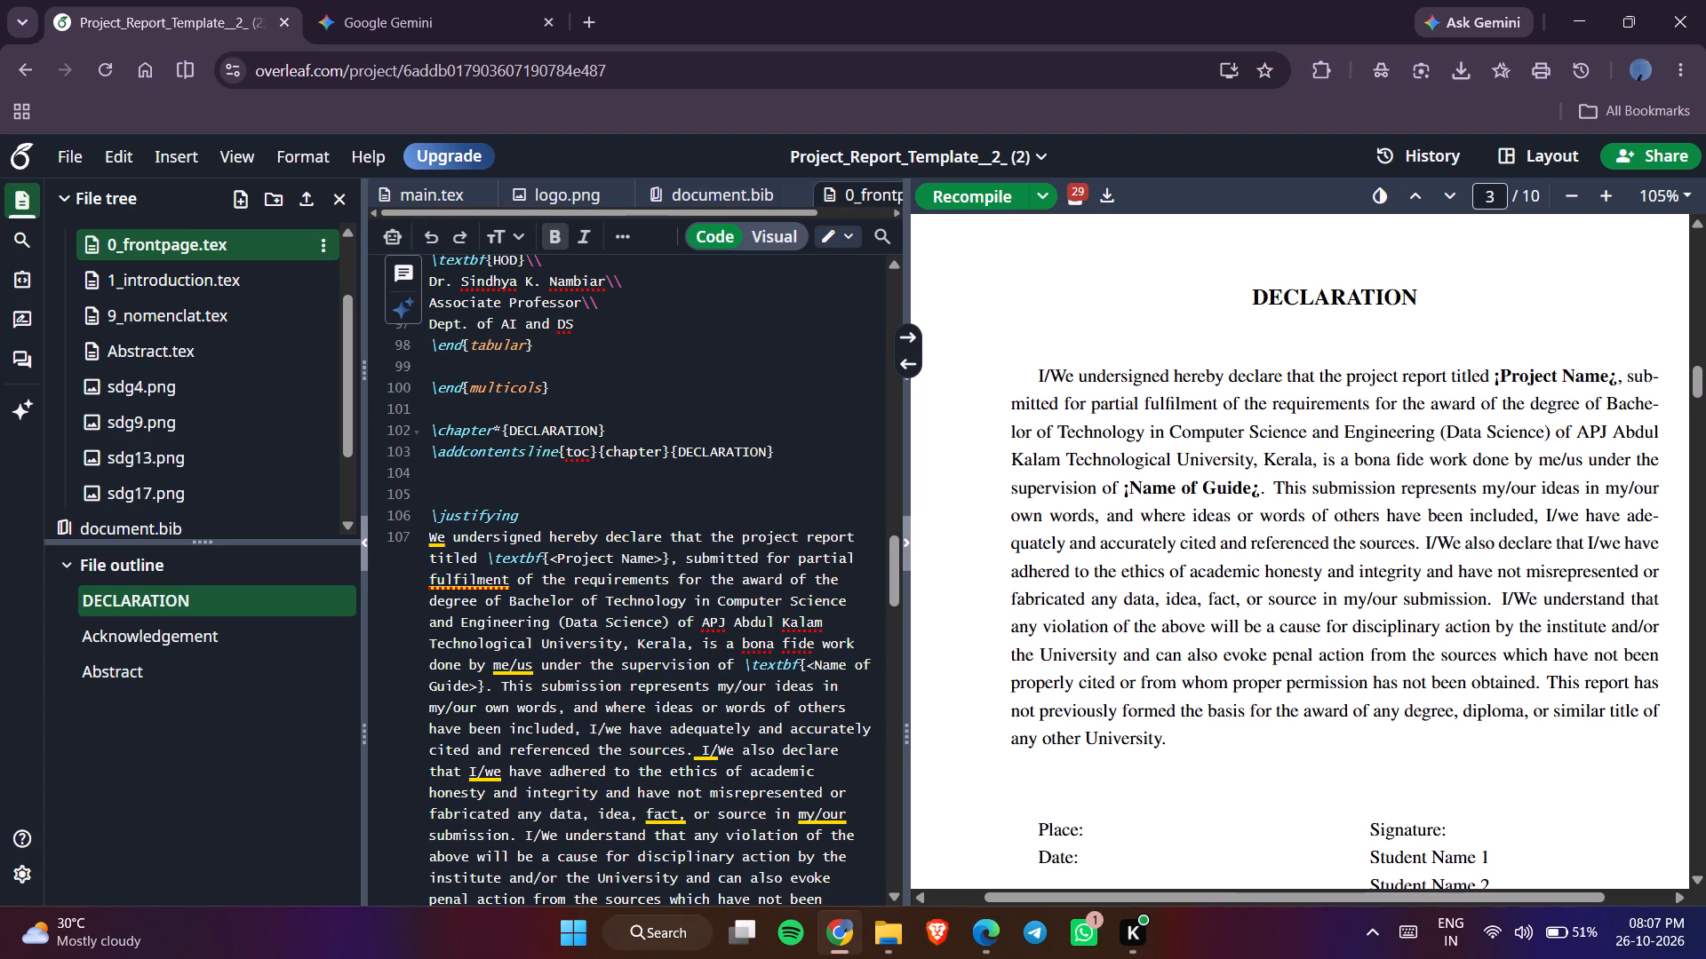
drag(545, 559, 641, 559)
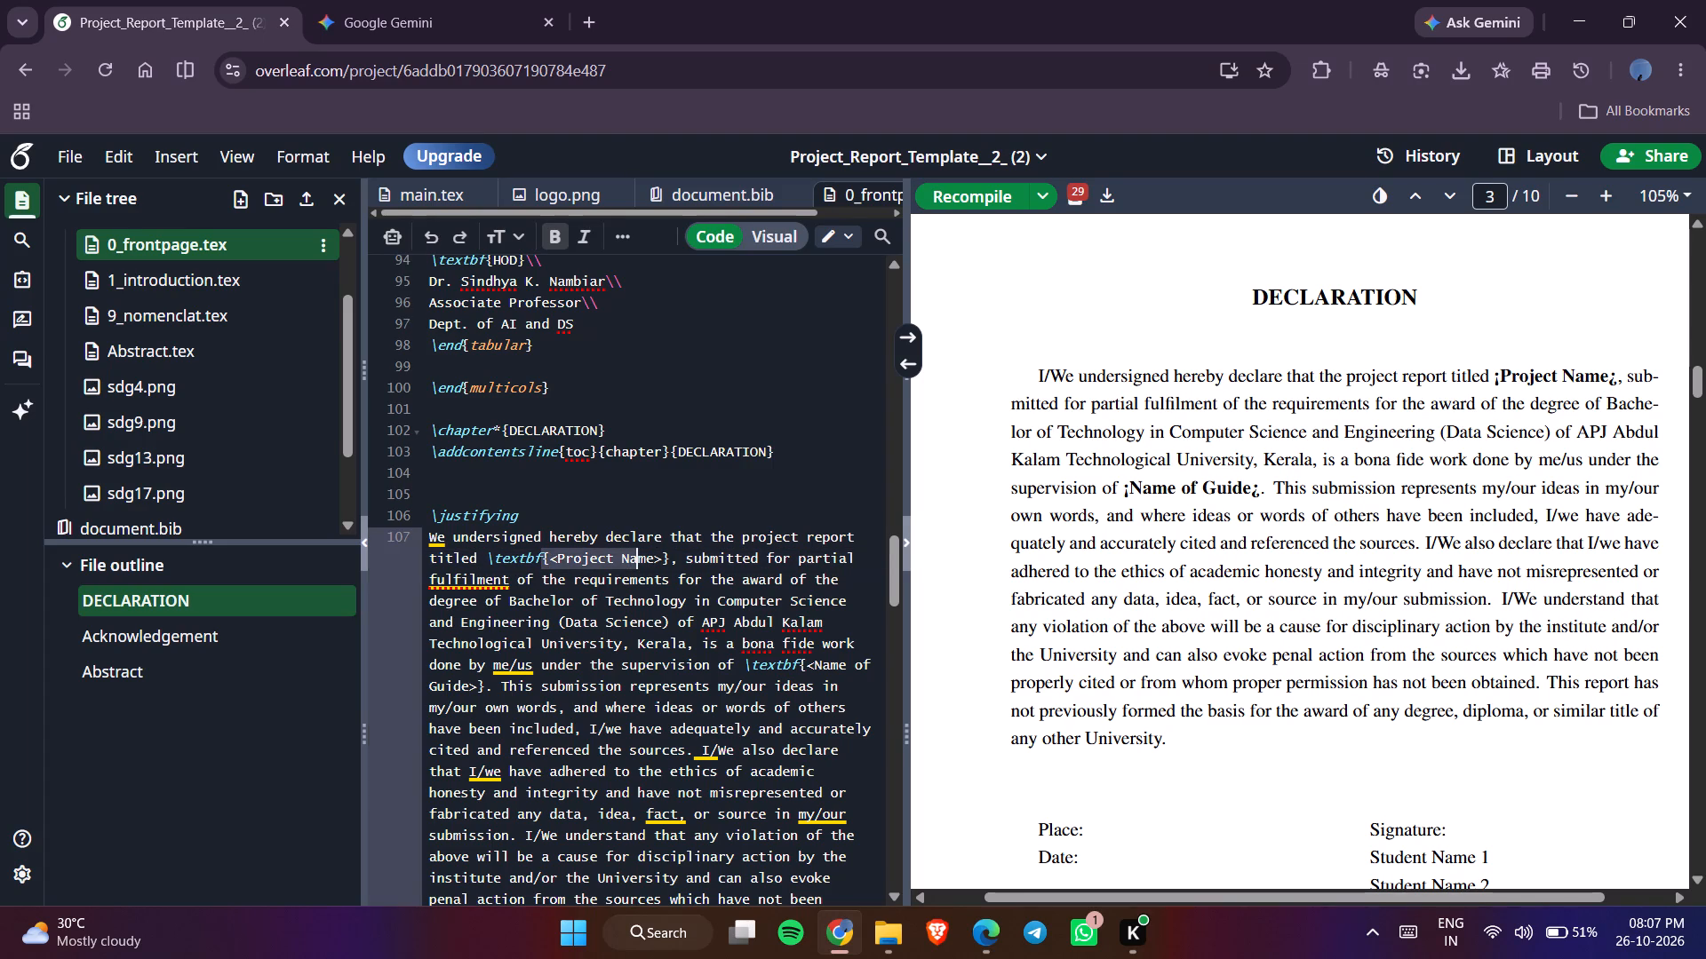
drag(641, 559, 660, 561)
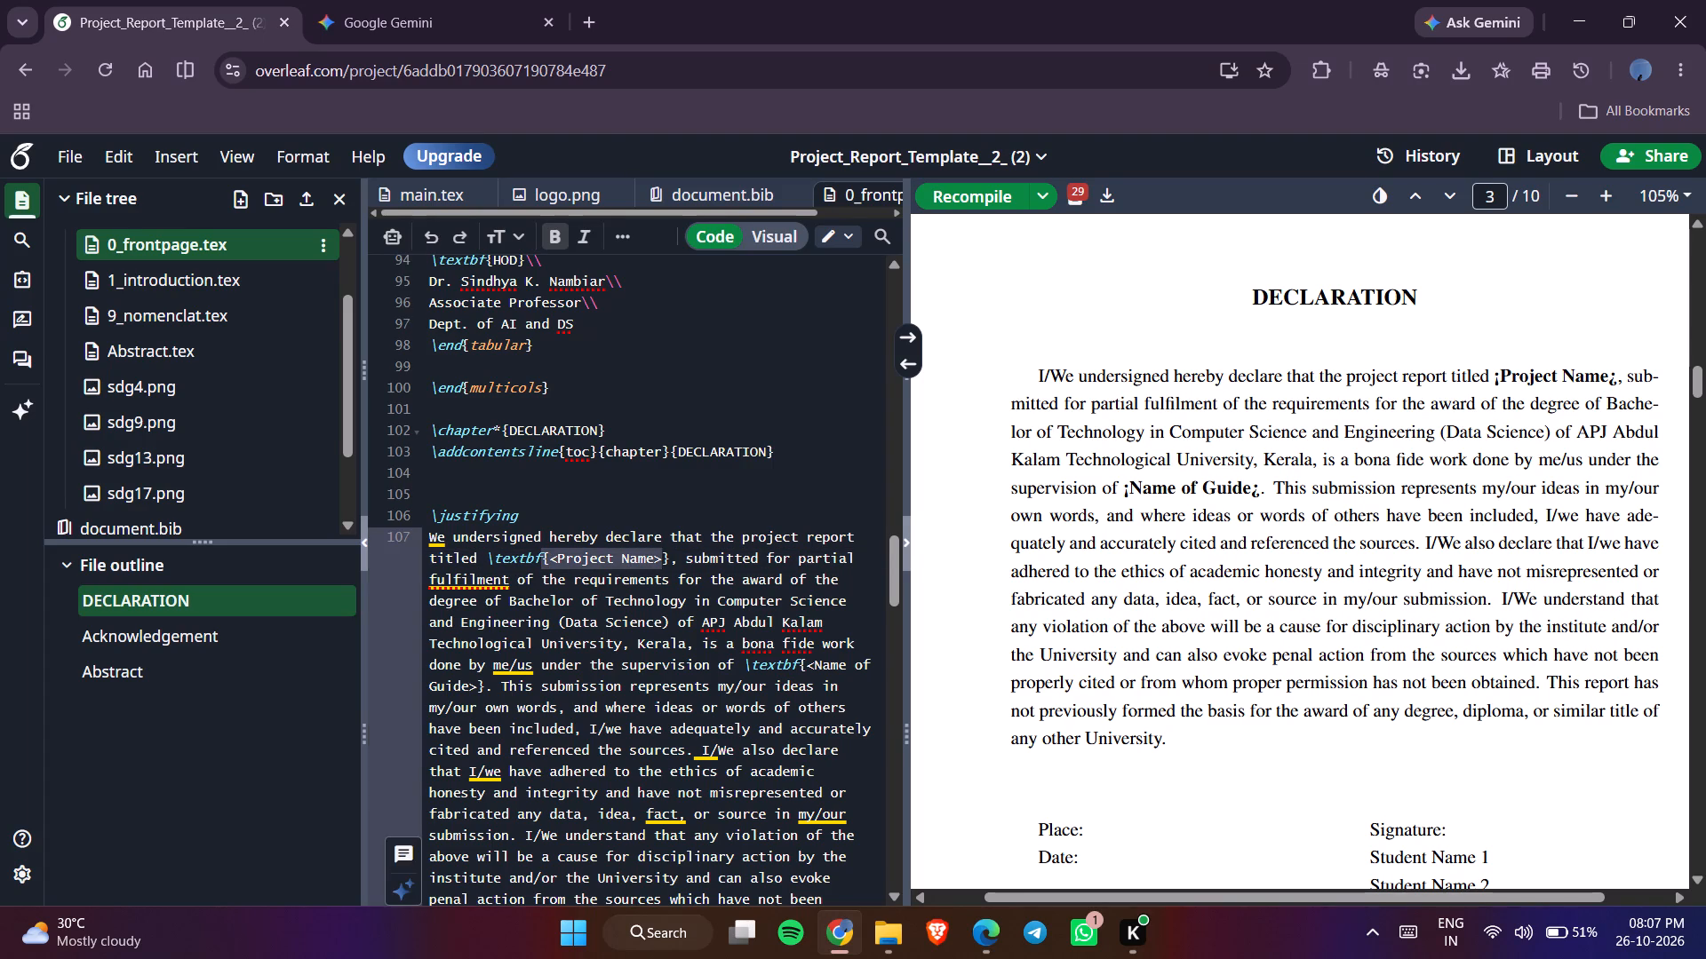
key(ctrl+v)
Change "me/us" to "us" in the declaration's phrase "bona fide work done by me/us".
scroll(660, 561, down, 1)
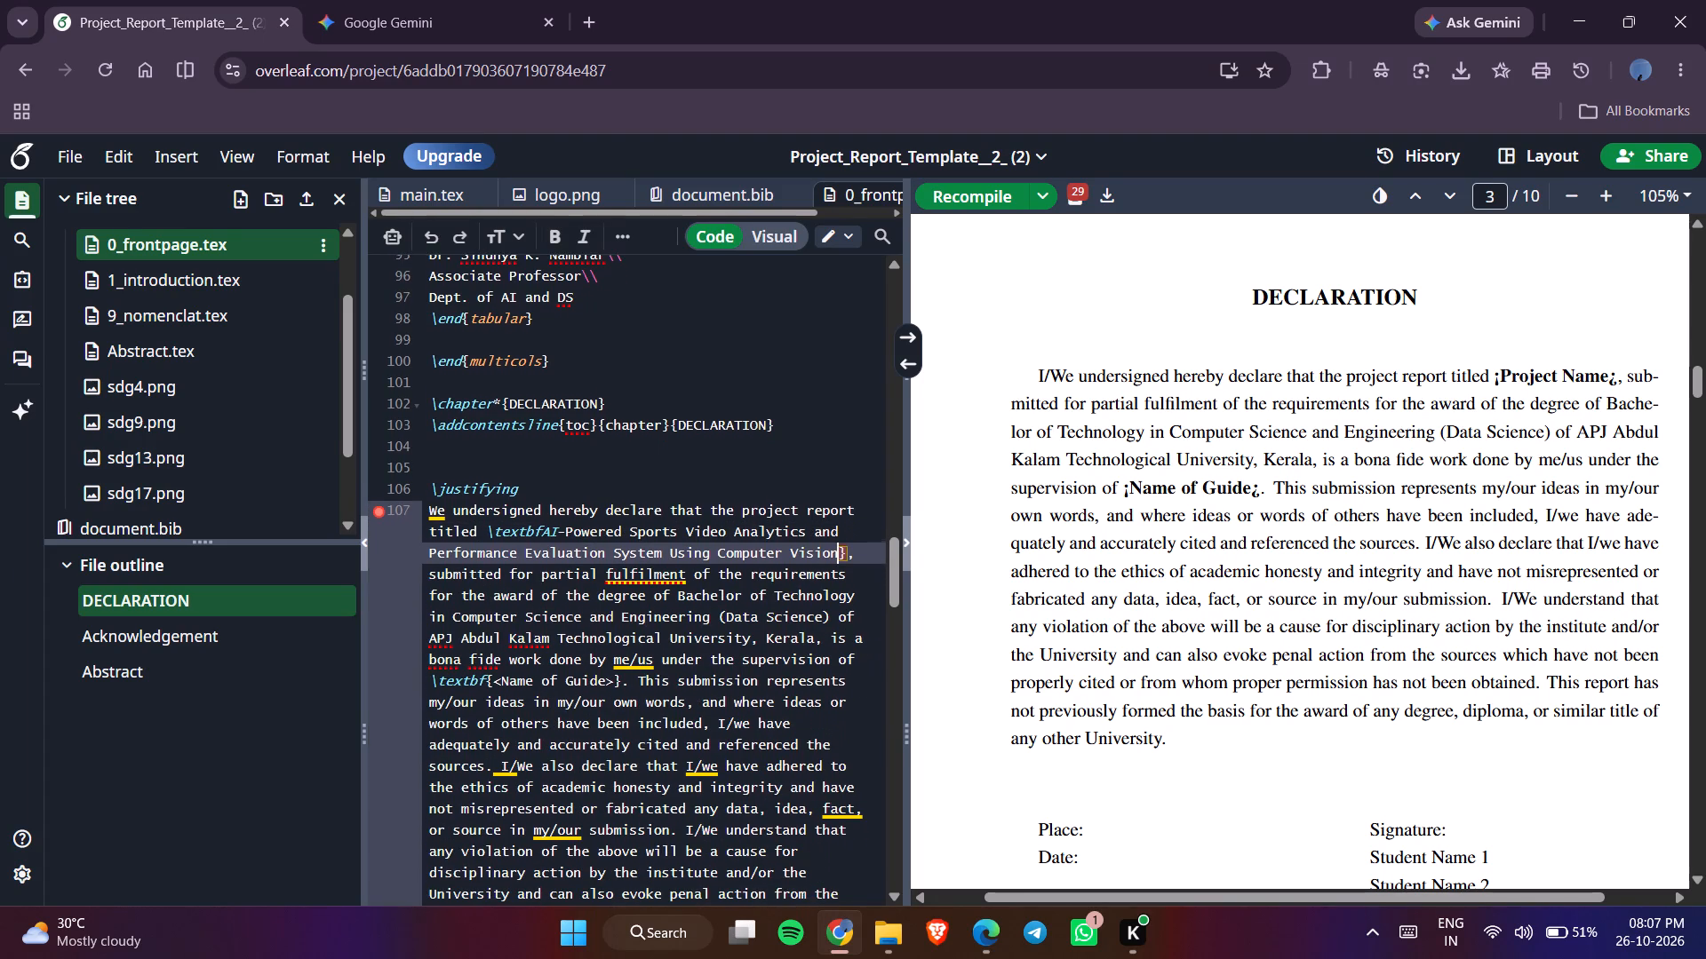
scroll(660, 561, down, 1)
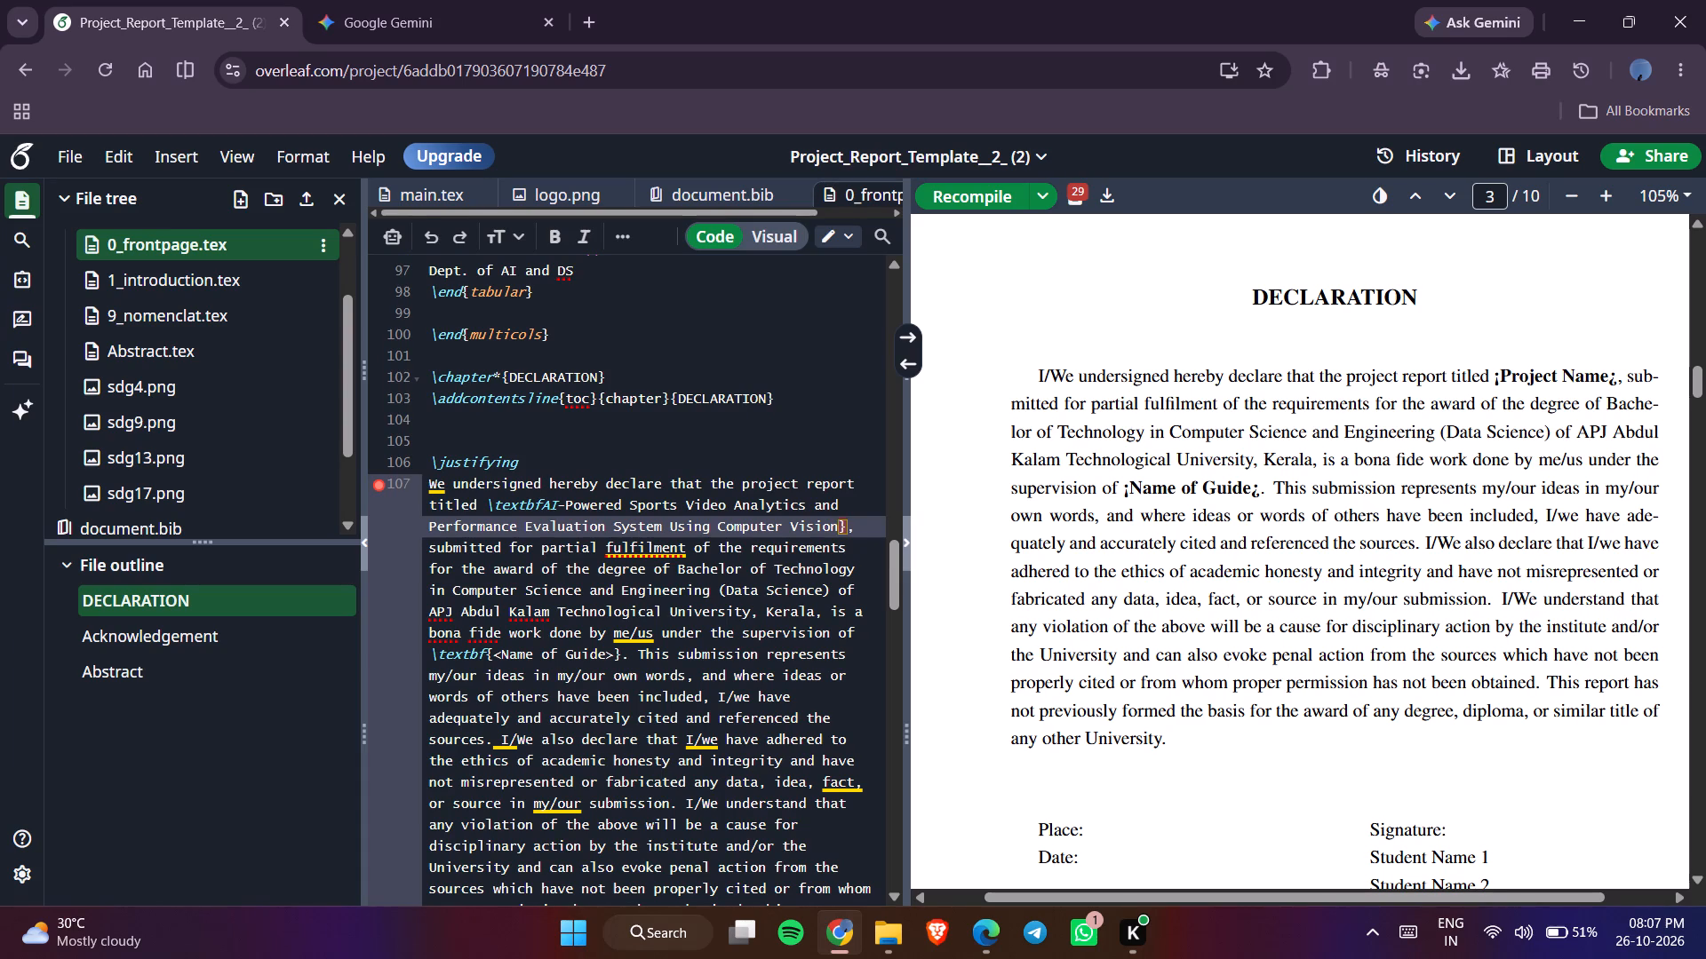
scroll(660, 561, down, 1)
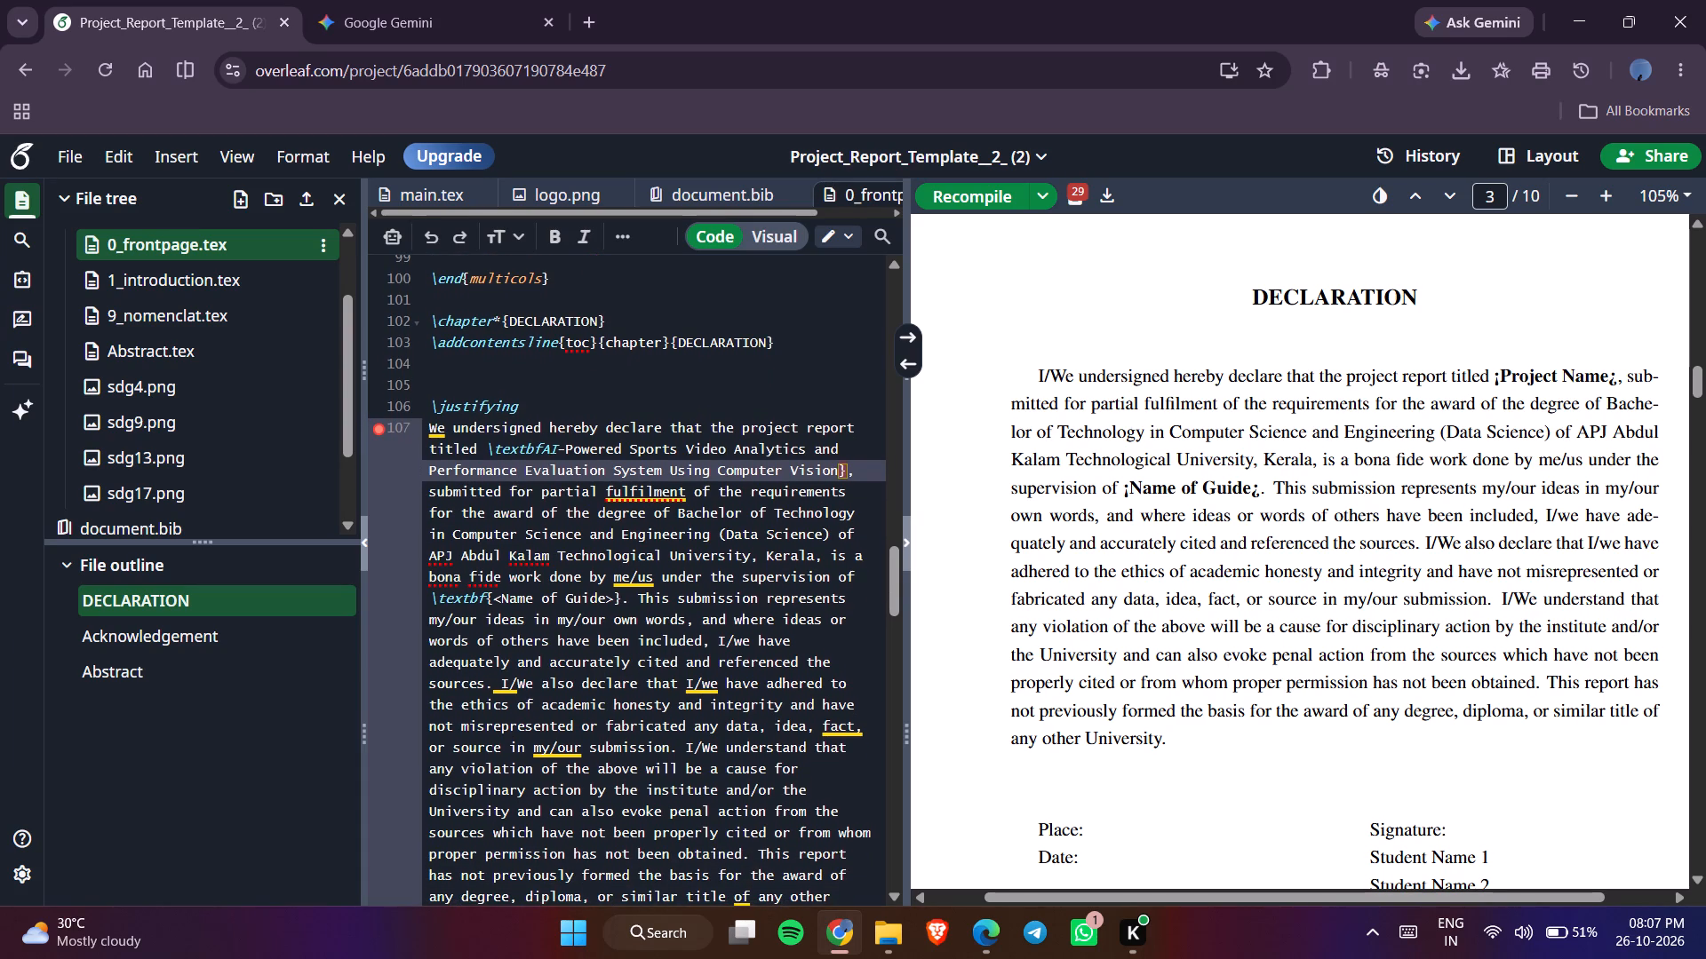
click(636, 579)
key(BackSpace)
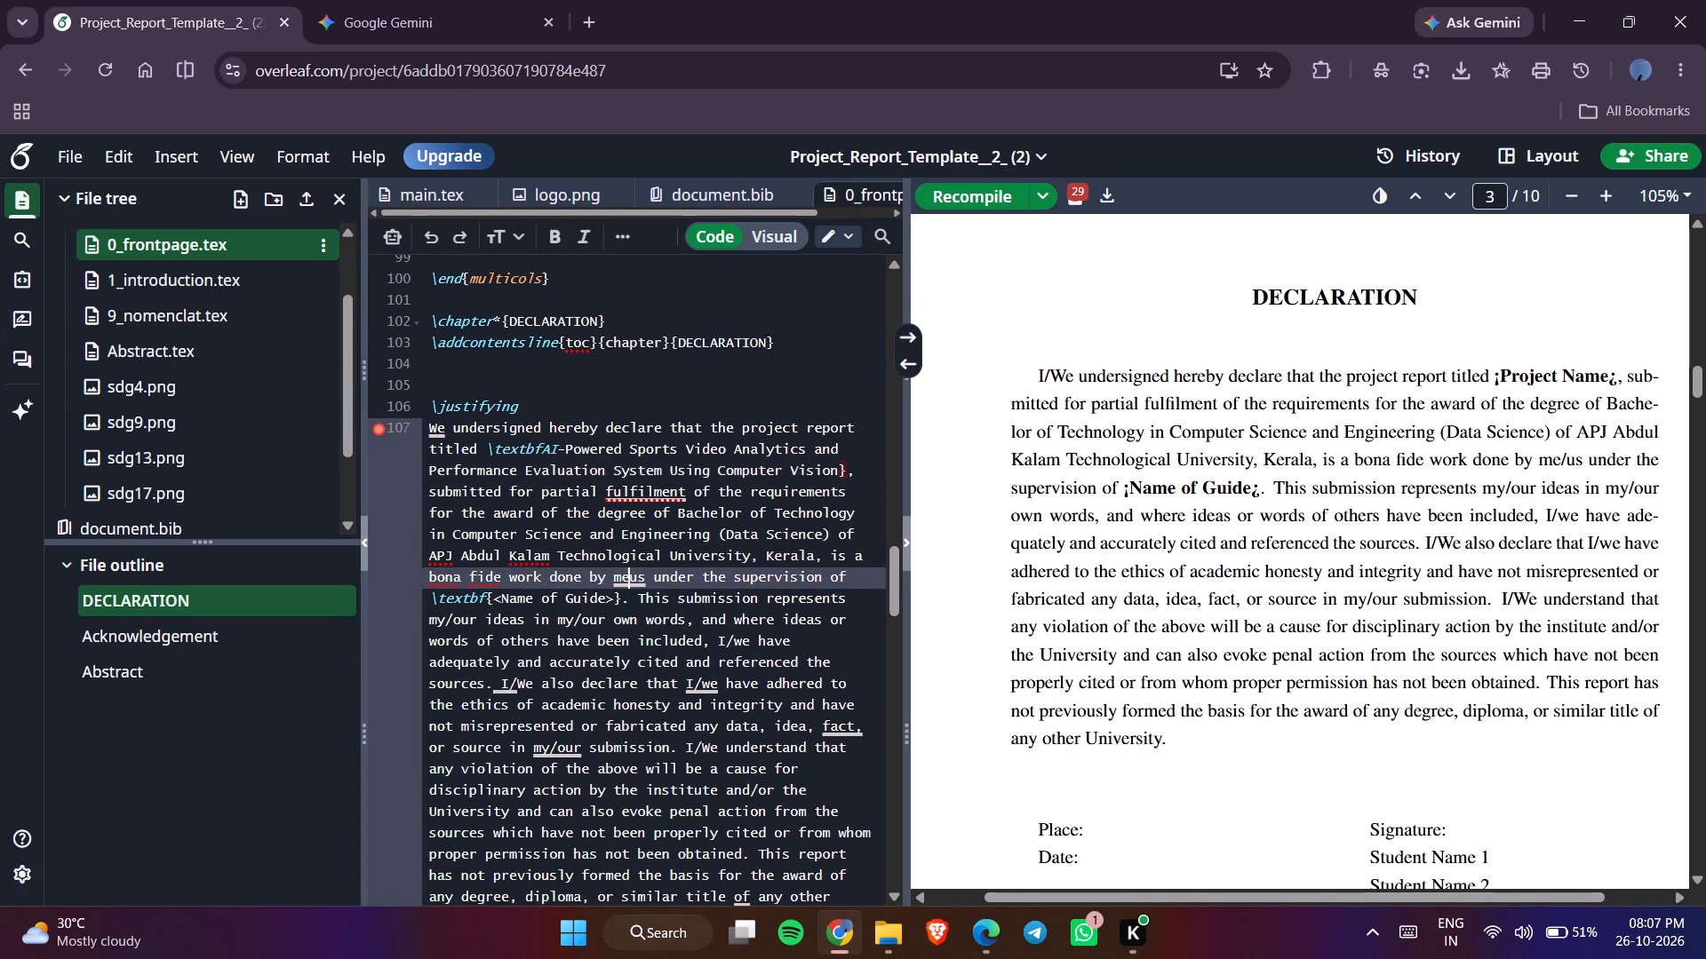
key(BackSpace)
key(BackSpace)
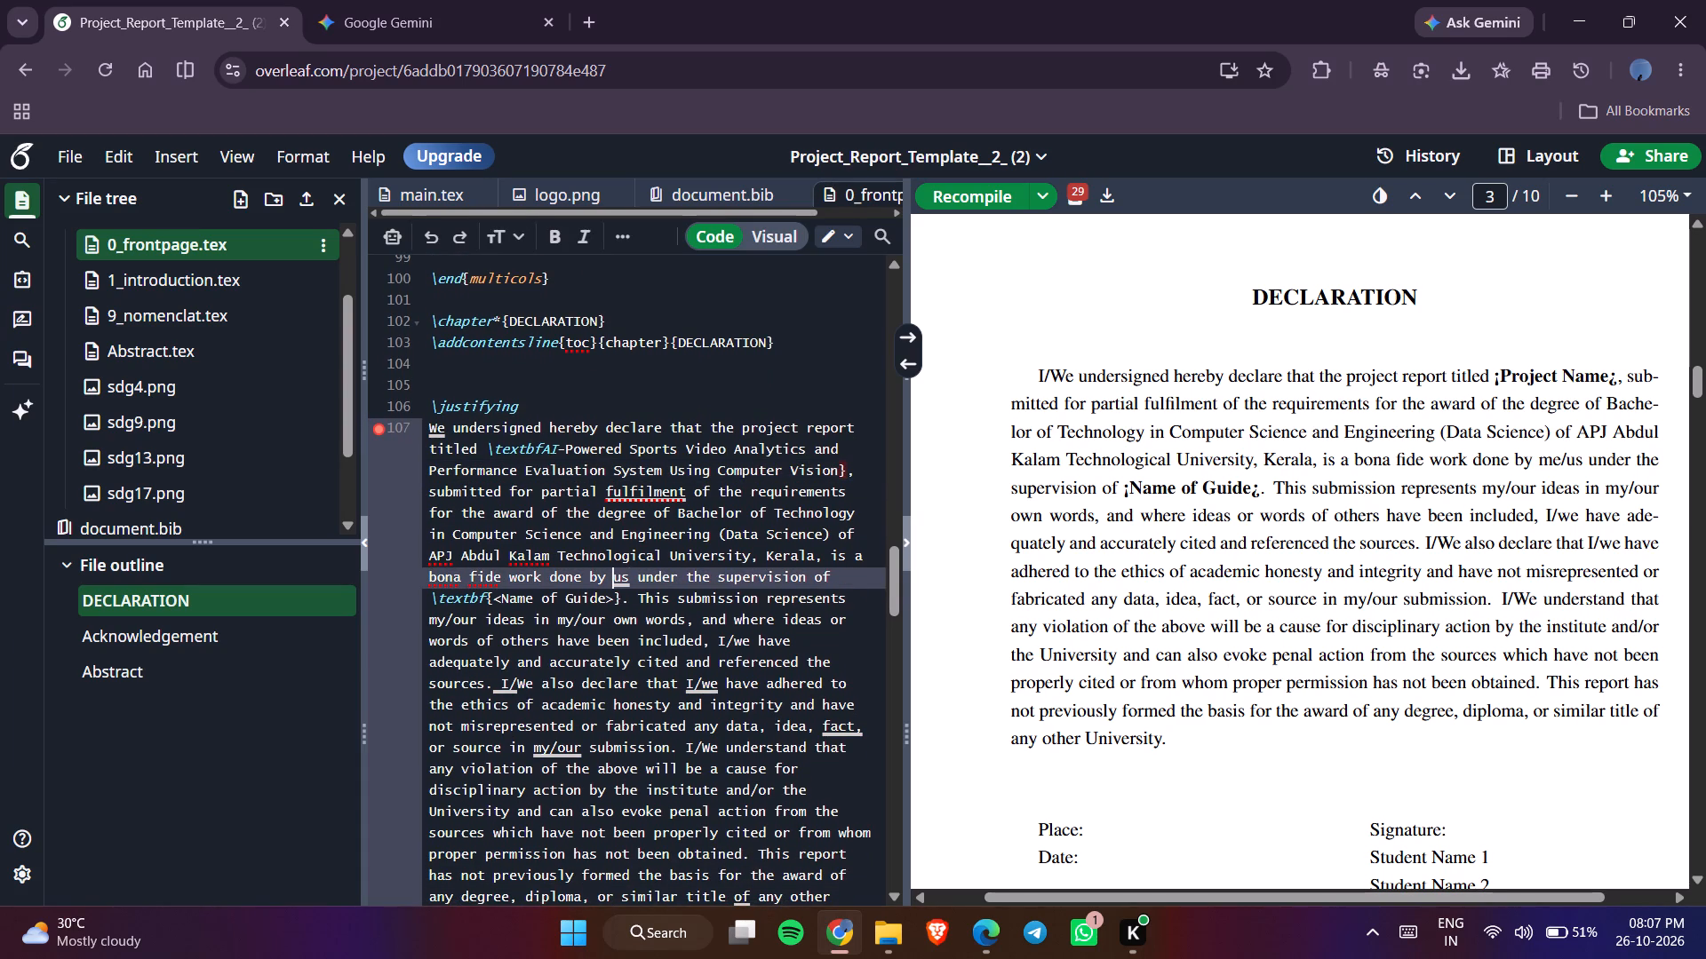
Replace the declaration's <Name of Guide> placeholder with the project guide's name copied from the certificate page in the PDF preview.
scroll(636, 579, down, 1)
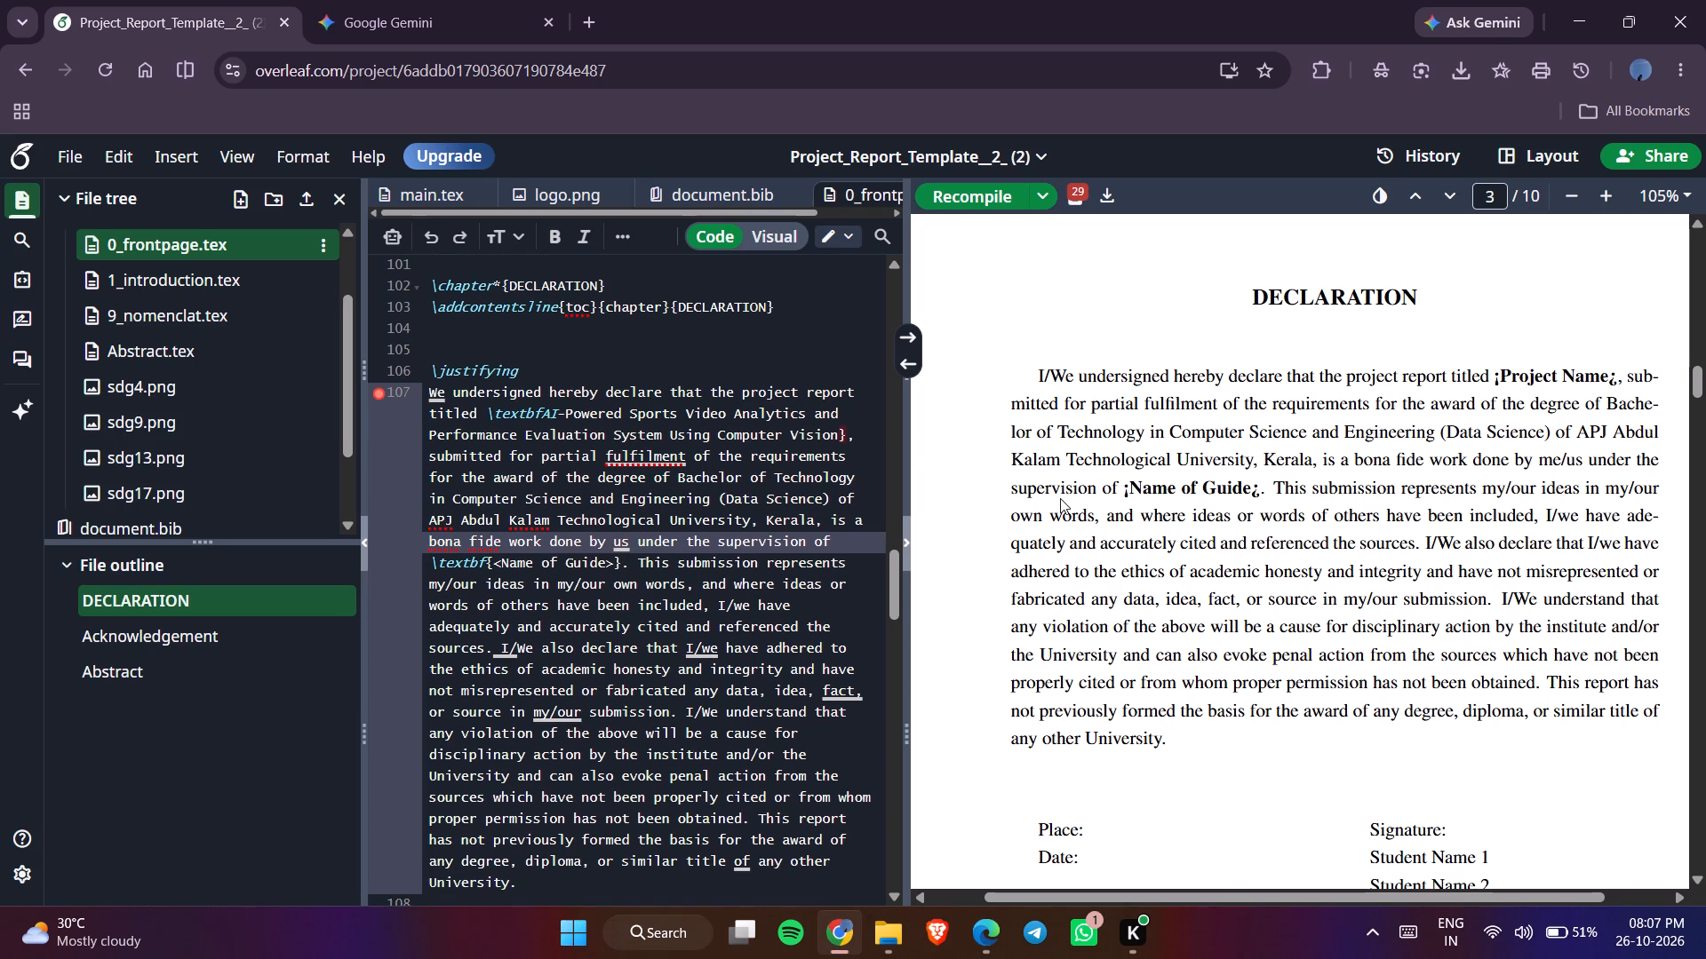
scroll(1060, 498, up, 4)
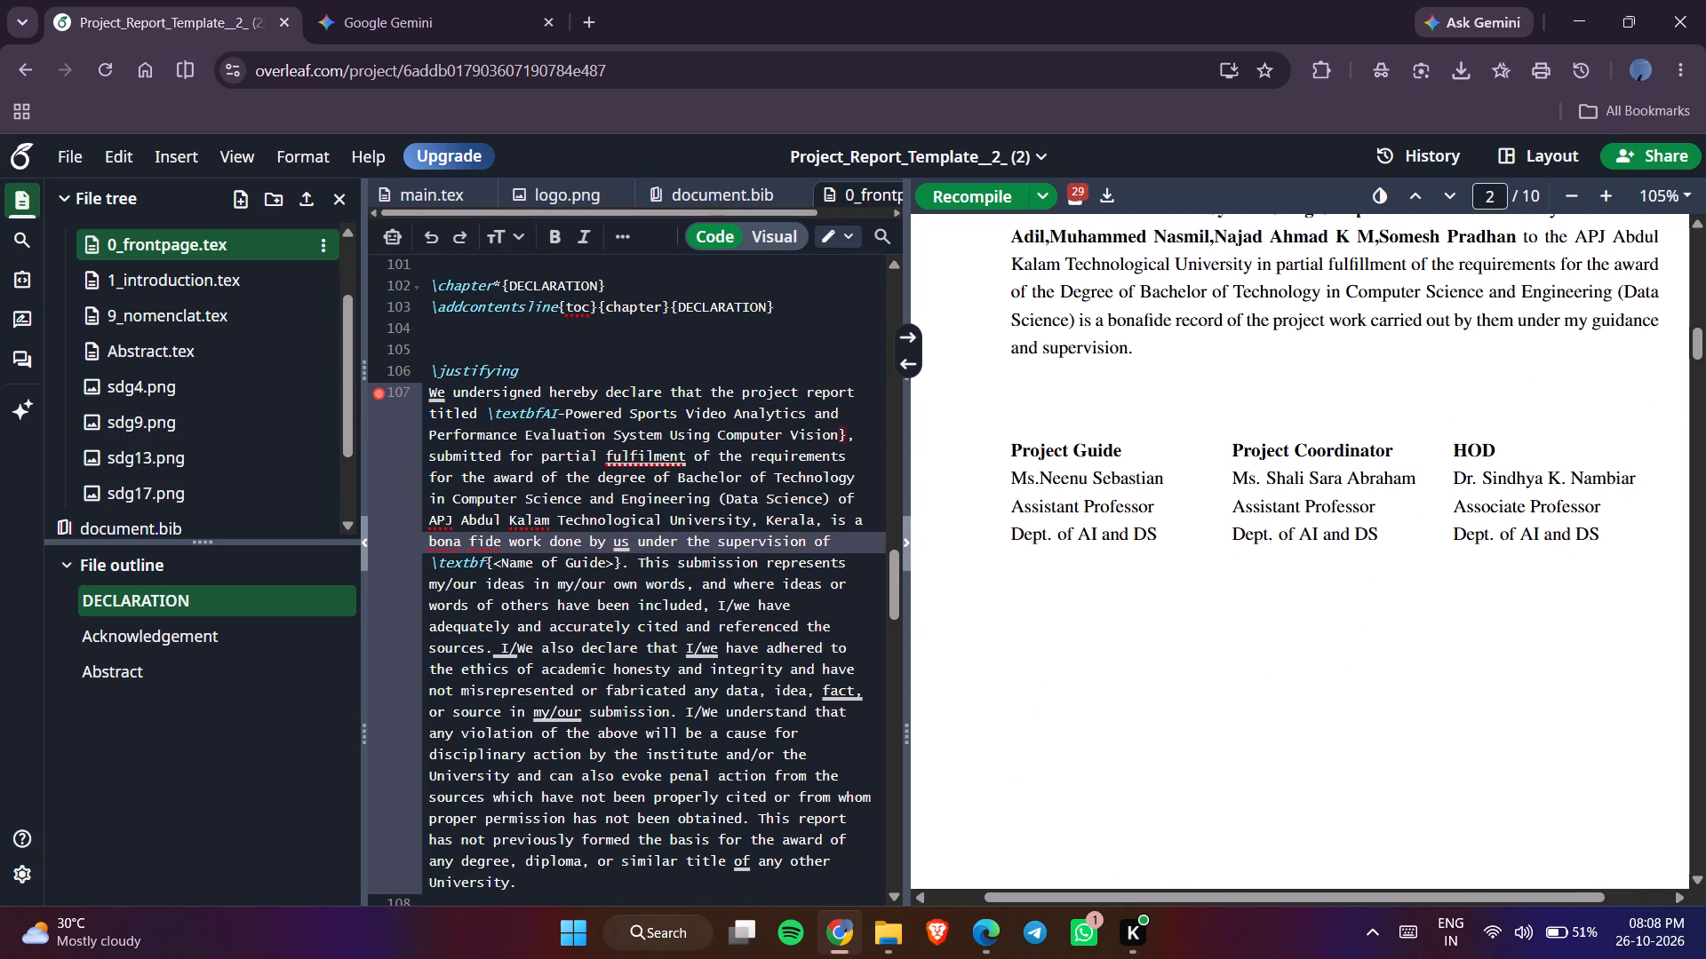
drag(1014, 479, 1156, 473)
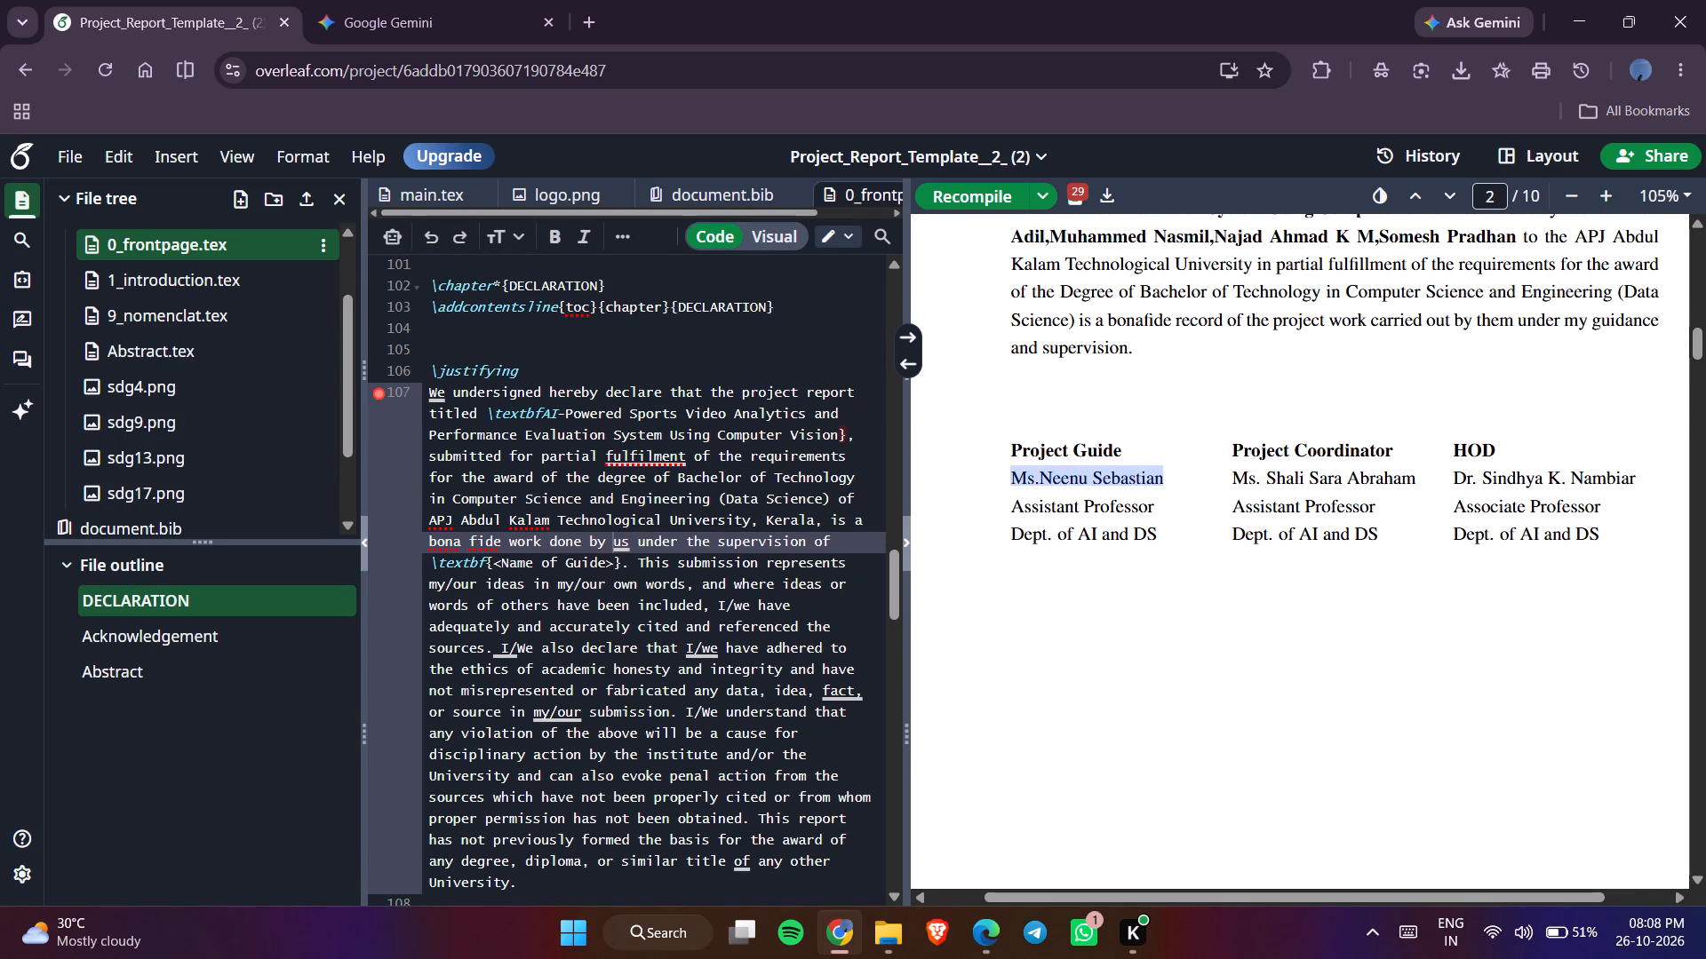
drag(1156, 473, 1168, 475)
key(ctrl+c)
drag(492, 565, 610, 568)
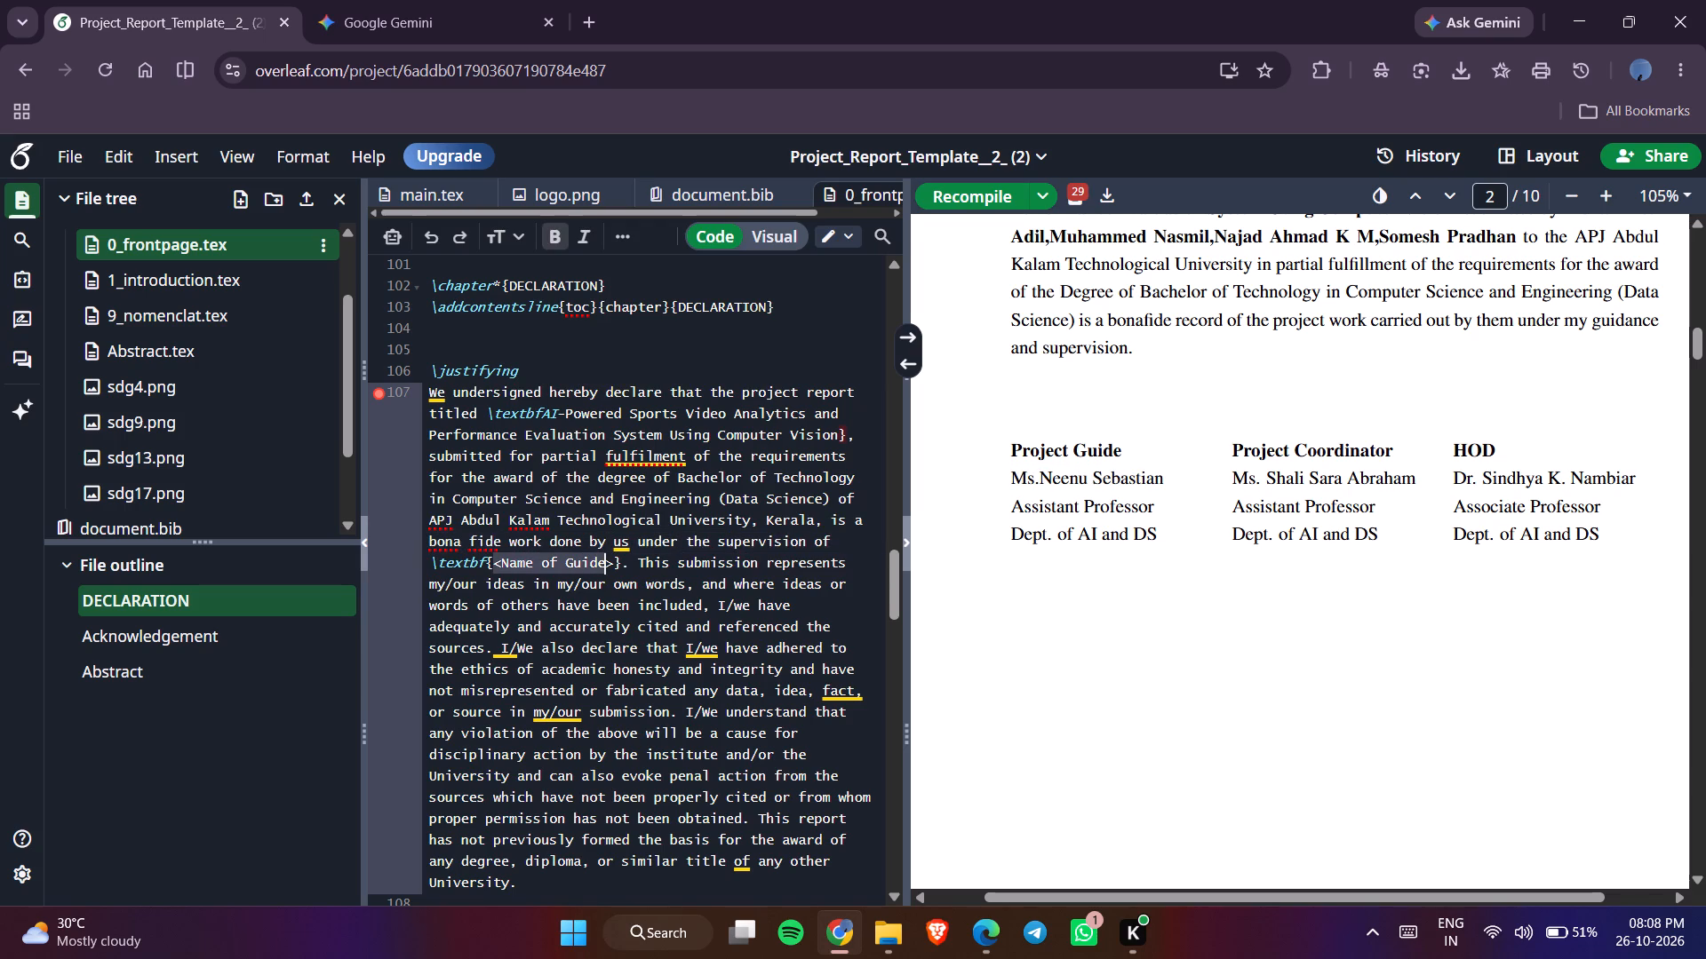
drag(610, 568, 615, 569)
key(ctrl+v)
Change "my/our ideas" to "our ideas" in the declaration's sentence beginning "This submission represents".
scroll(615, 569, down, 3)
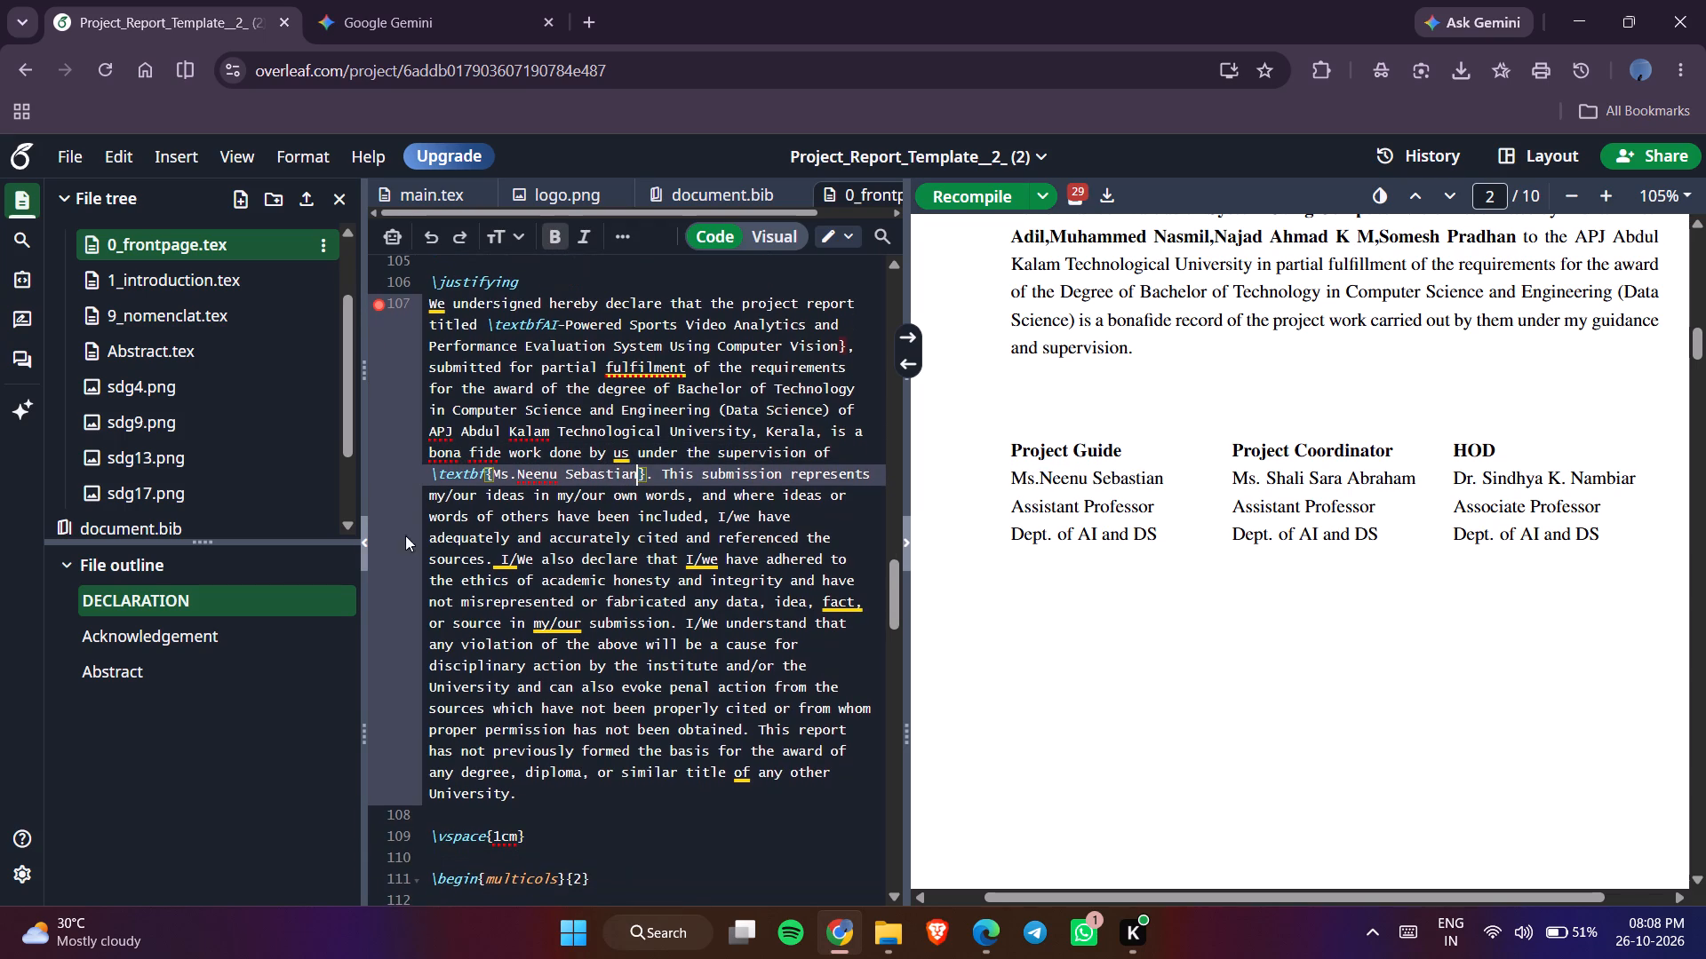
click(452, 498)
key(BackSpace)
key(BackSpace)
key(BackSpace)
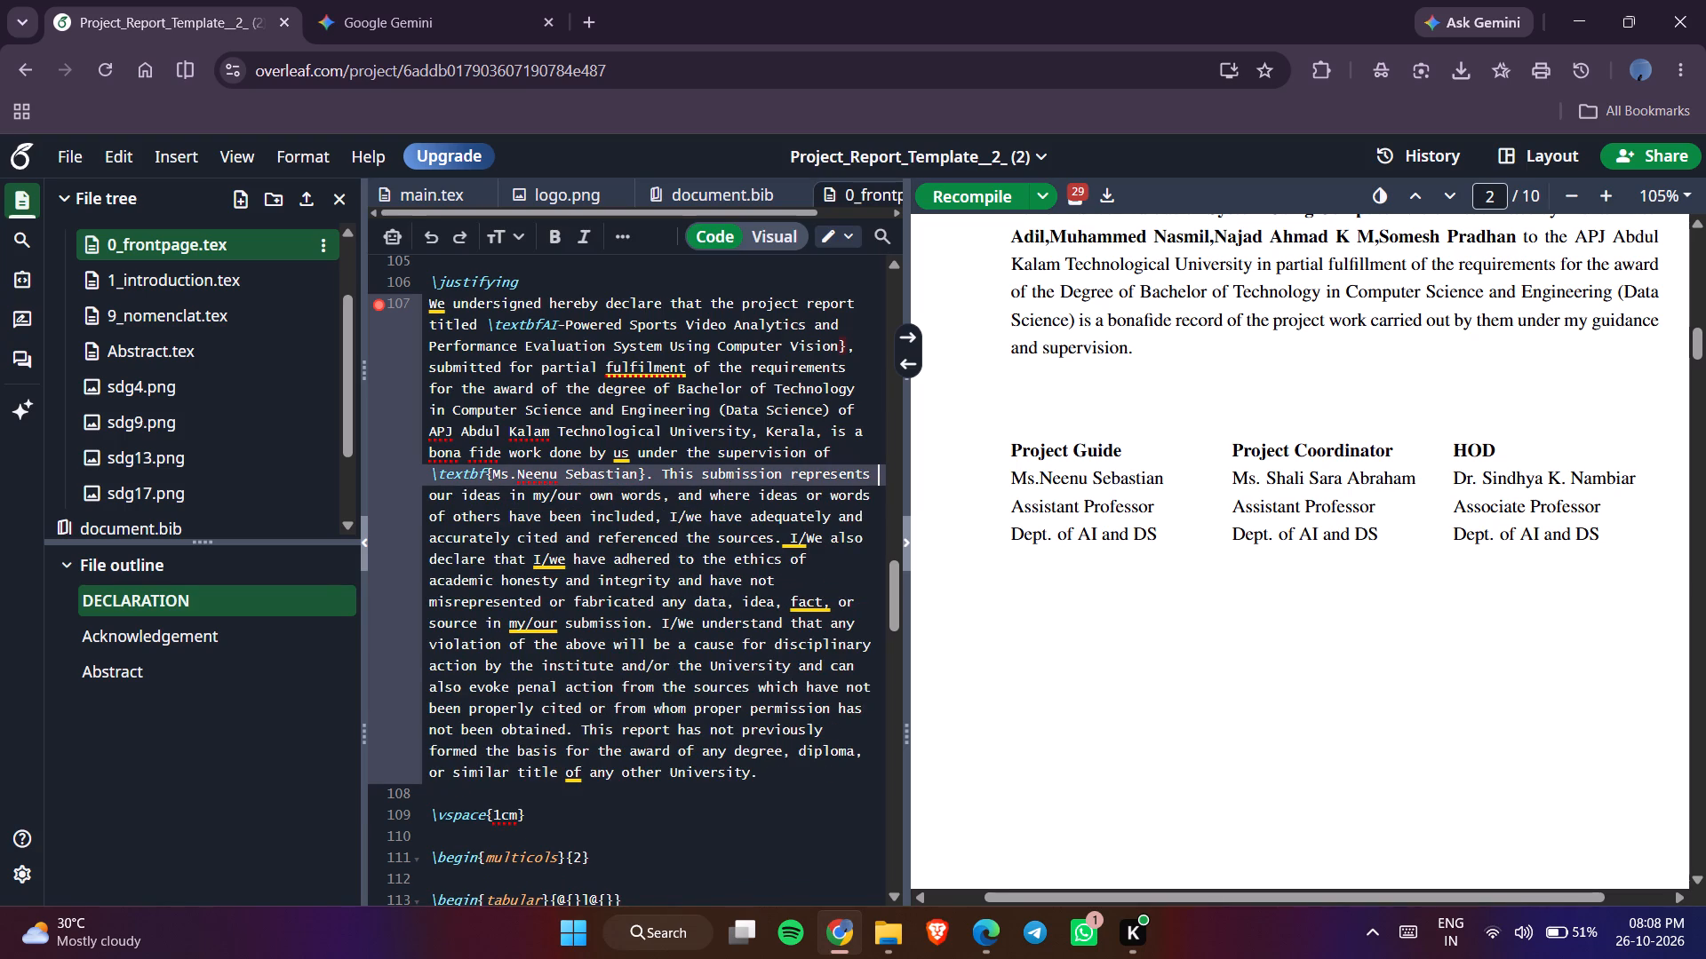
Change "I/We also declare" to "We also declare" in the declaration paragraph.
scroll(606, 560, down, 1)
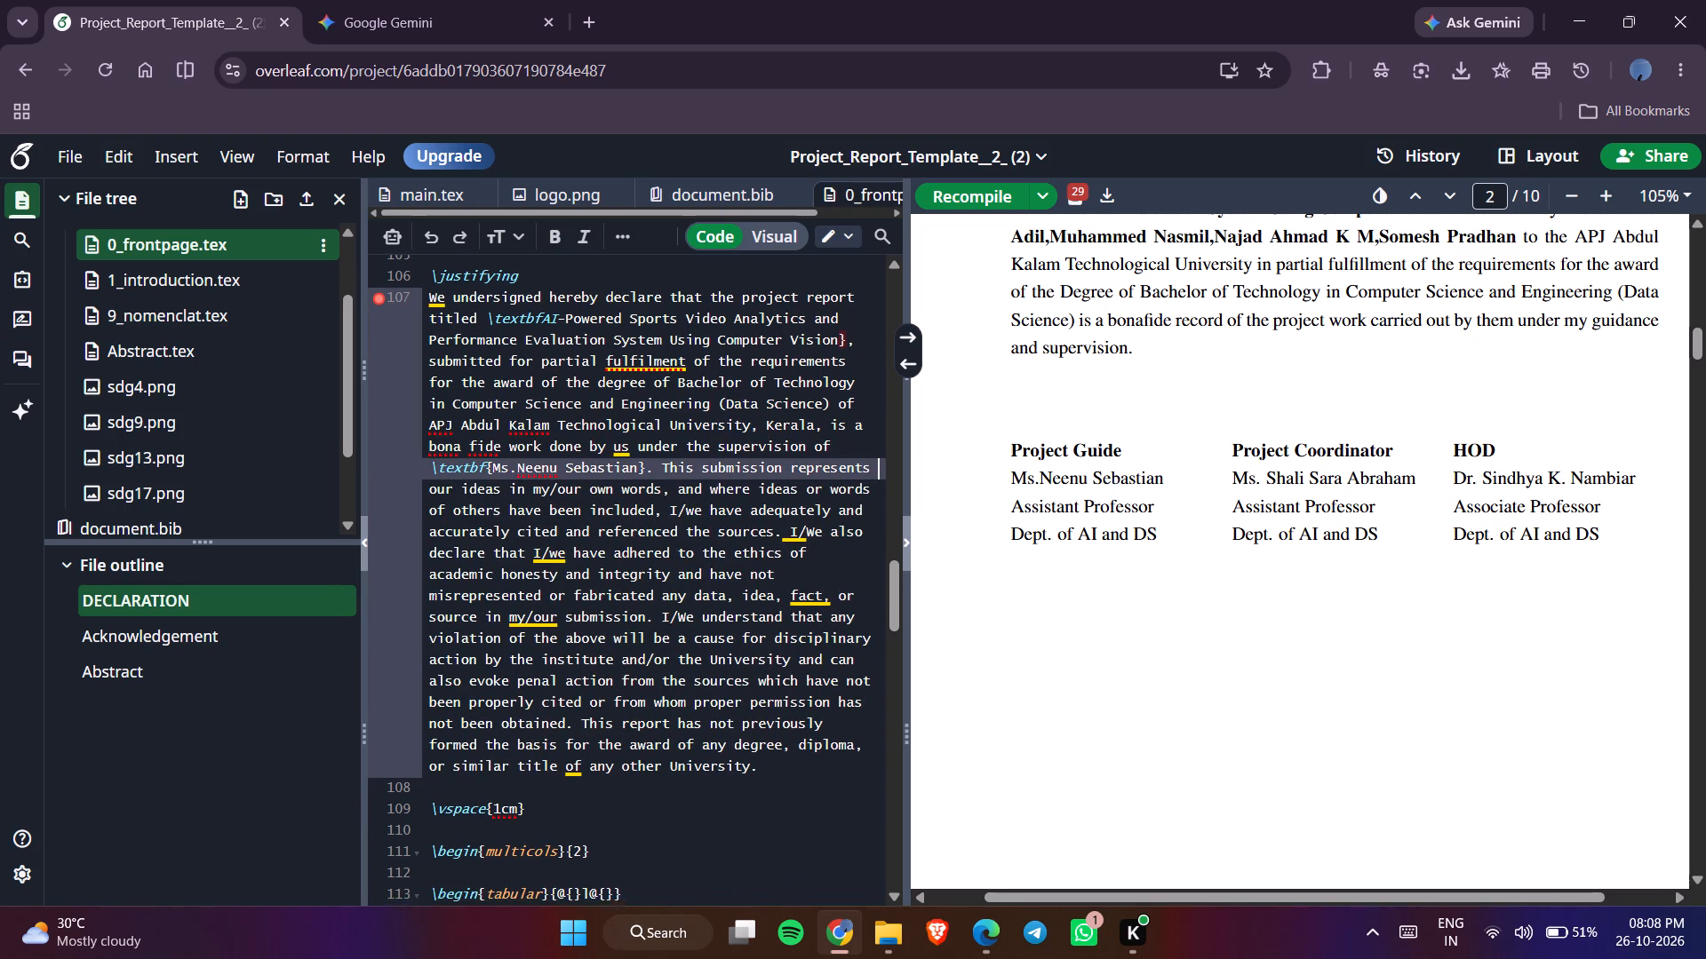
scroll(606, 560, down, 1)
click(809, 517)
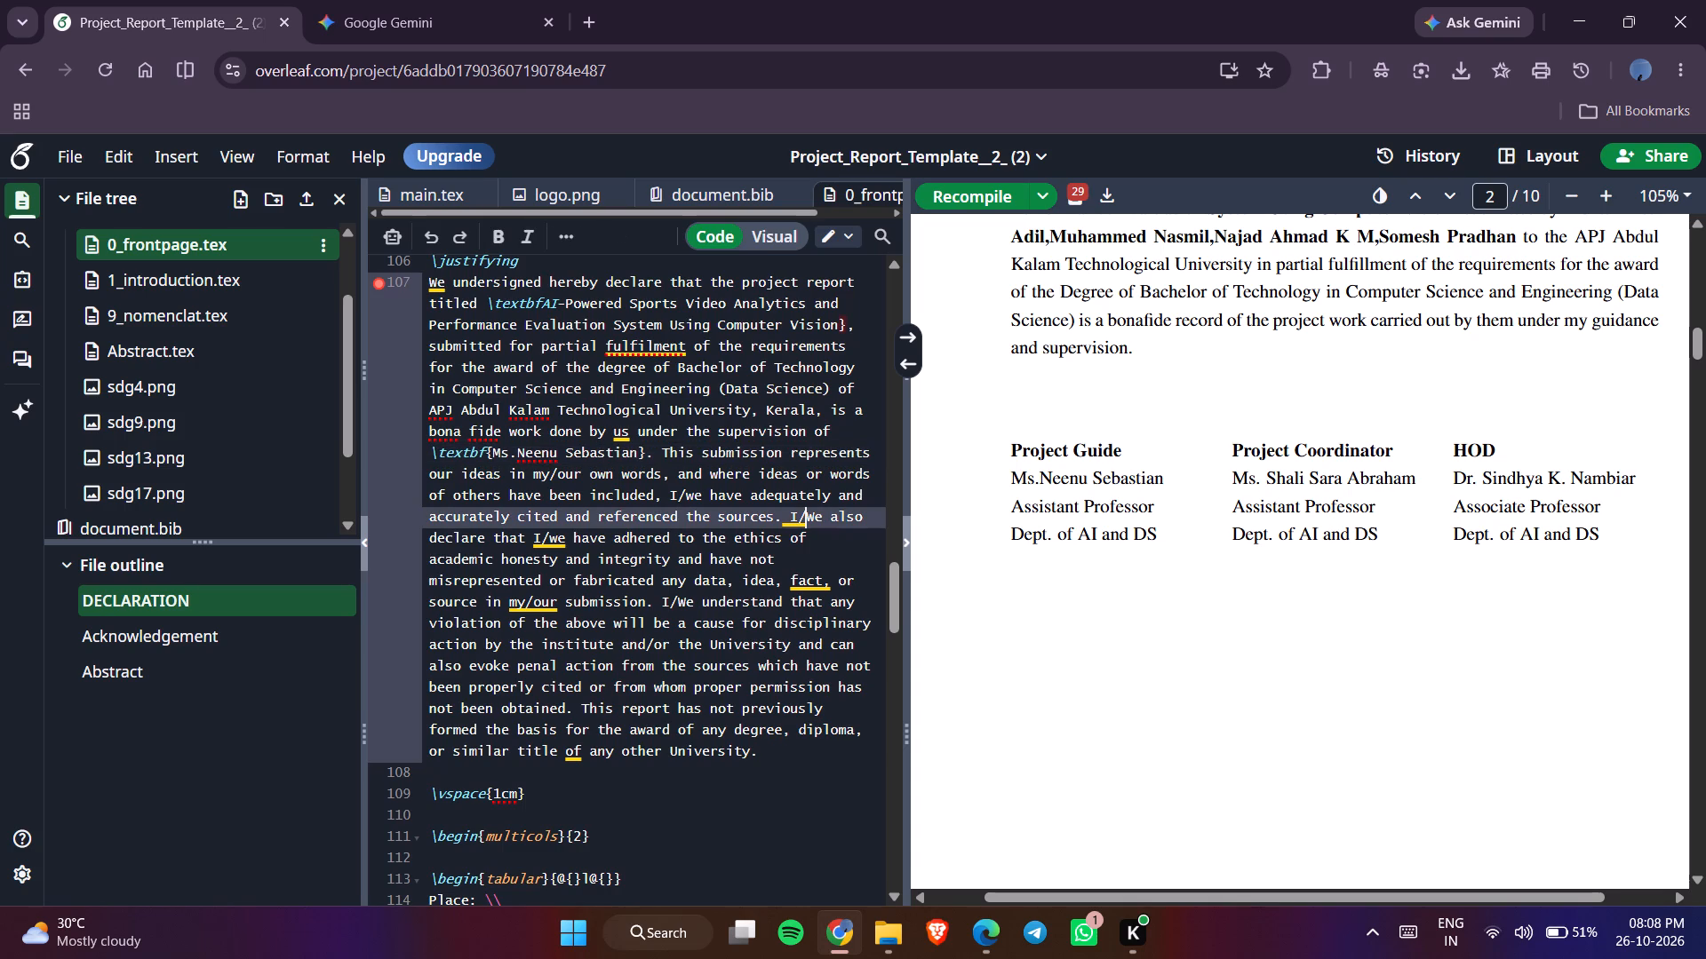
key(BackSpace)
key(BackSpace)
key(BackSpace)
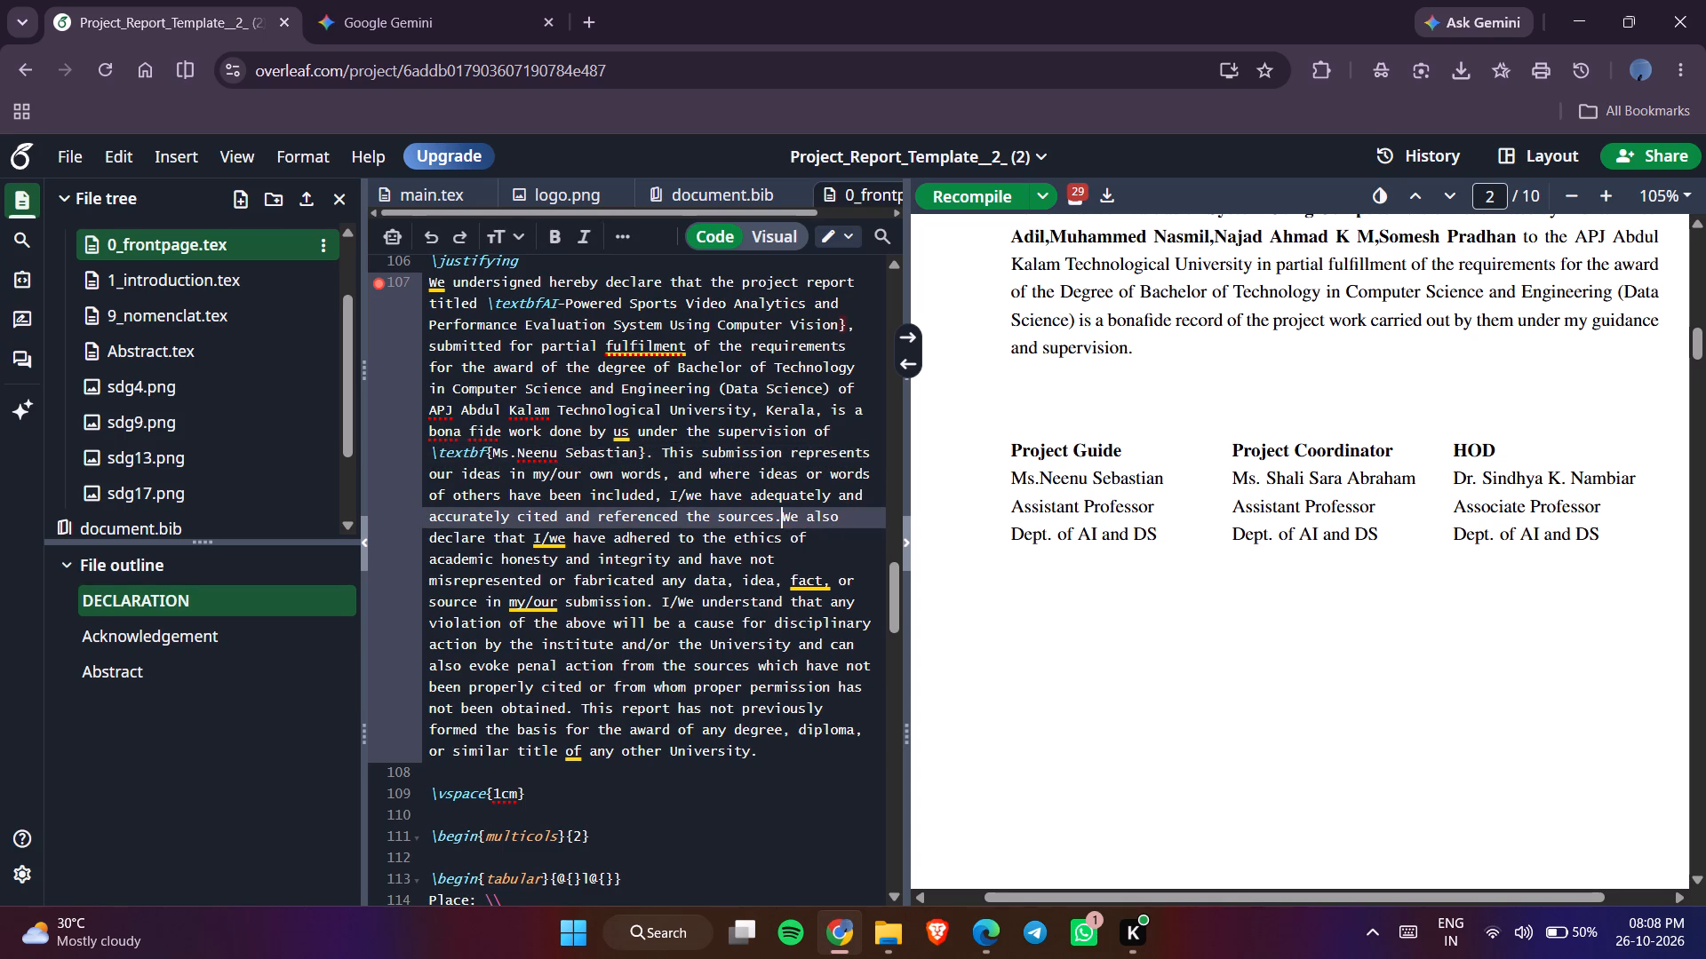
Change "I/we have adequately" to "we have adequately" in the declaration paragraph, removing the space after the preceding comma.
click(682, 490)
key(Right)
key(BackSpace)
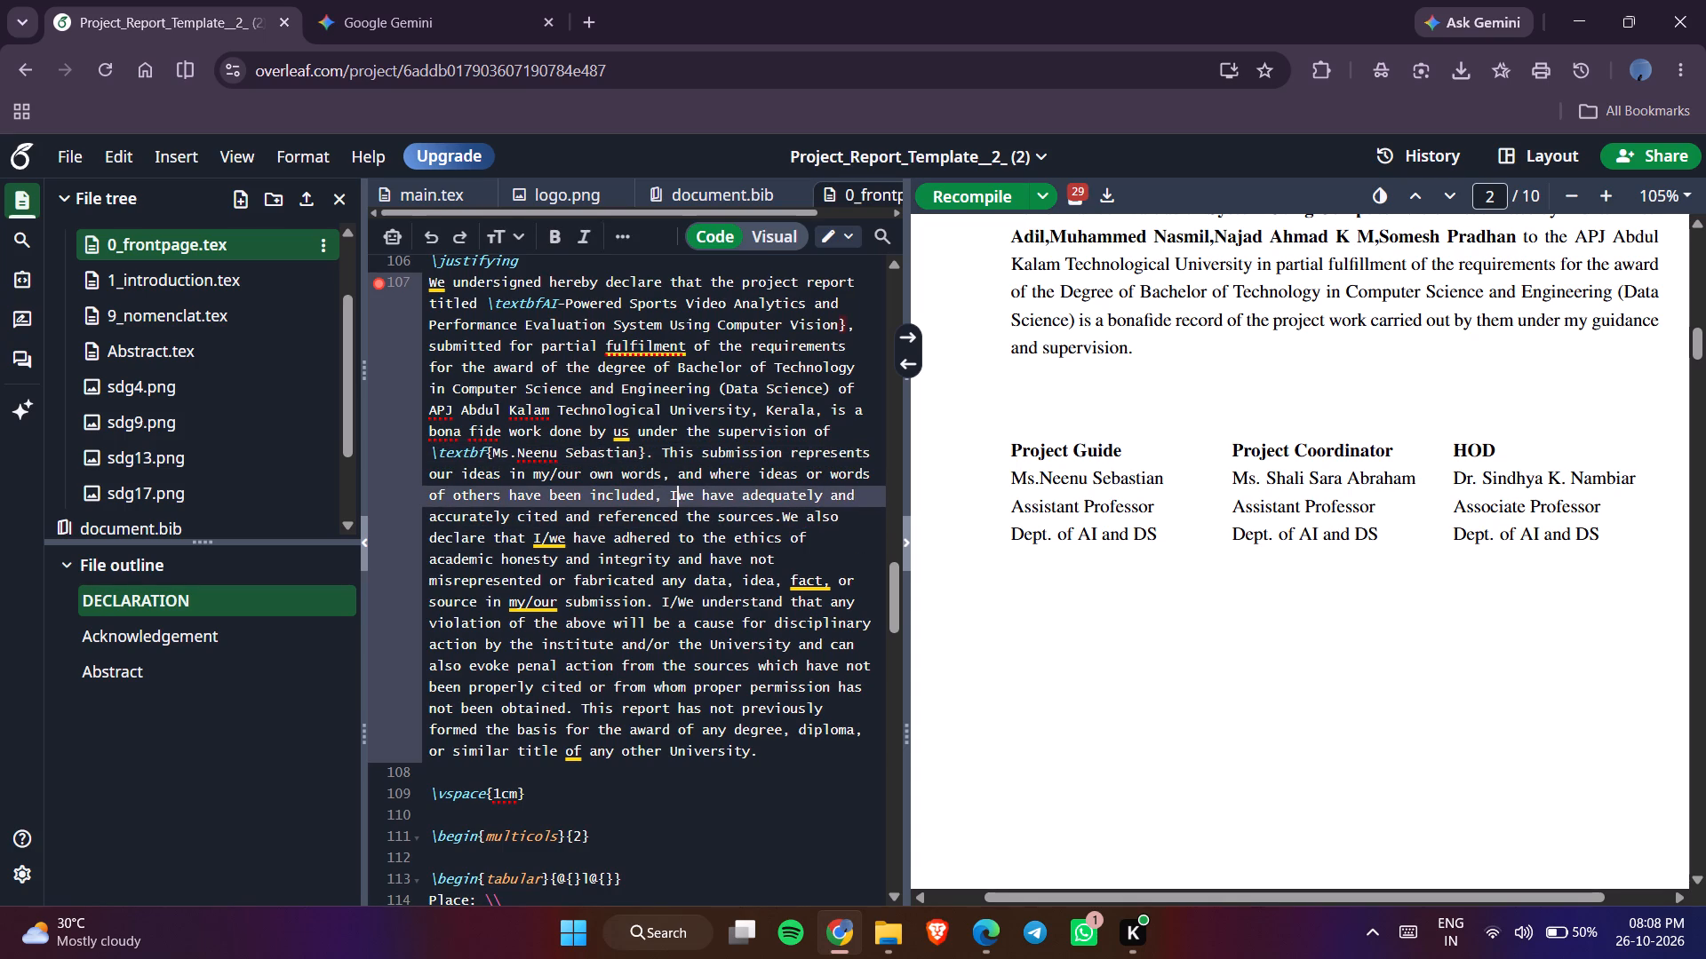
key(BackSpace)
key(BackSpace)
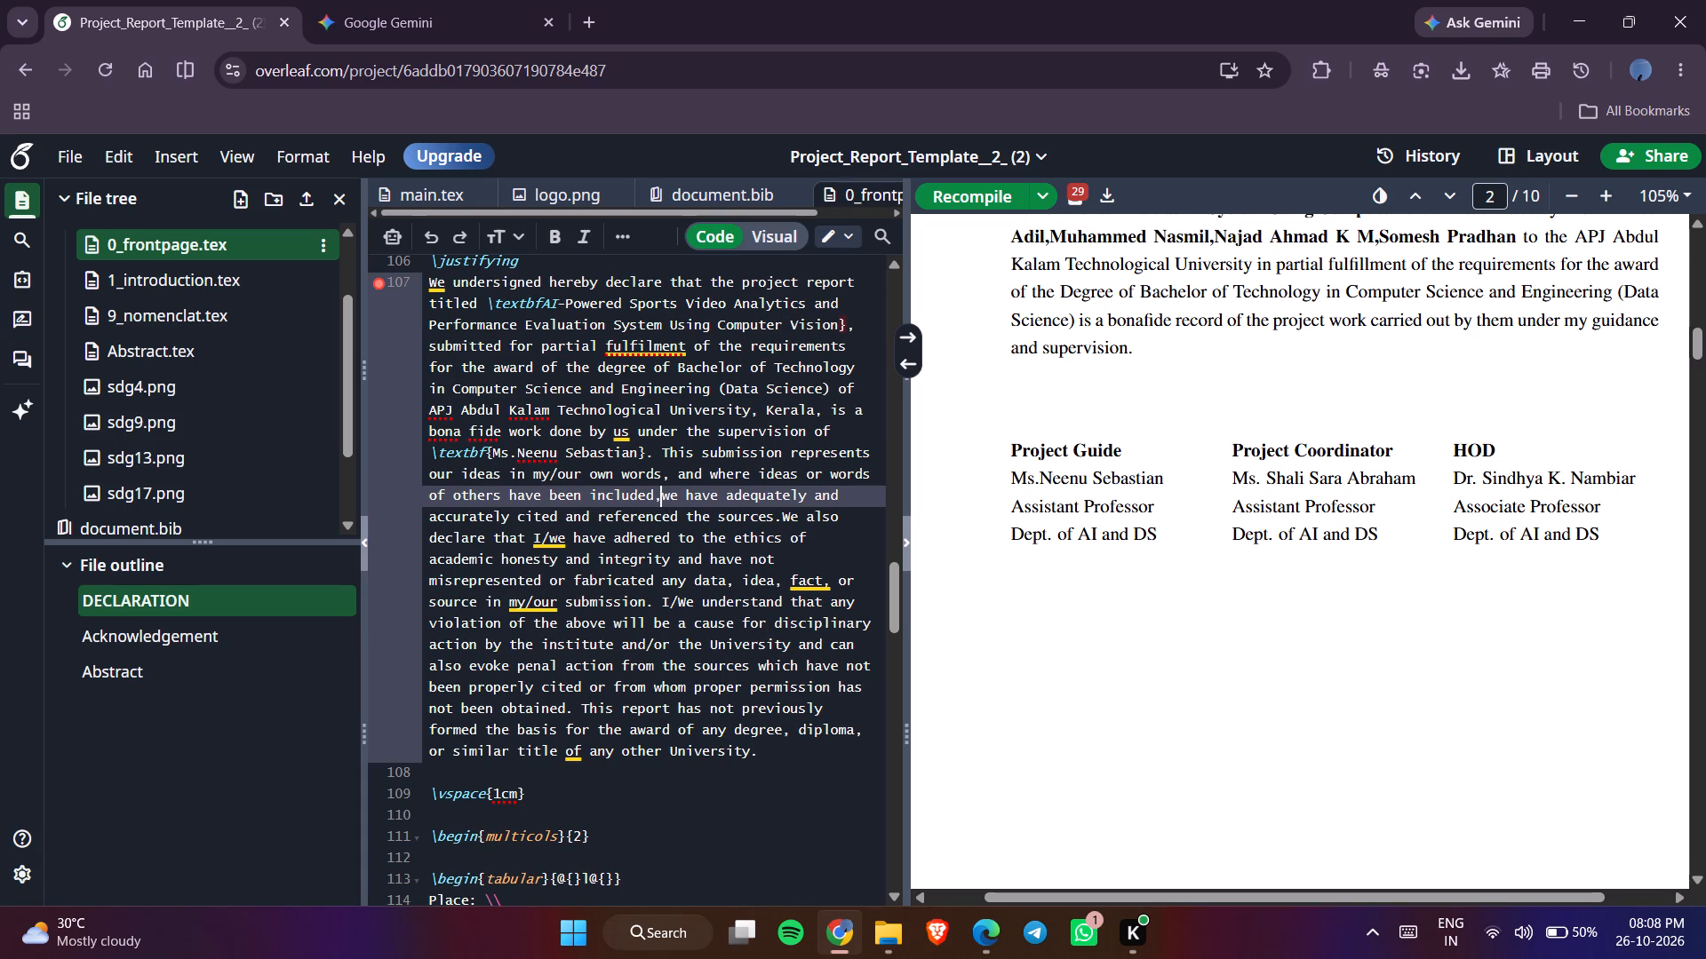
Change "I/we have adhered" to "we have adhered" in the declaration's sentence about the ethics of academic honesty.
click(551, 538)
key(BackSpace)
key(BackSpace)
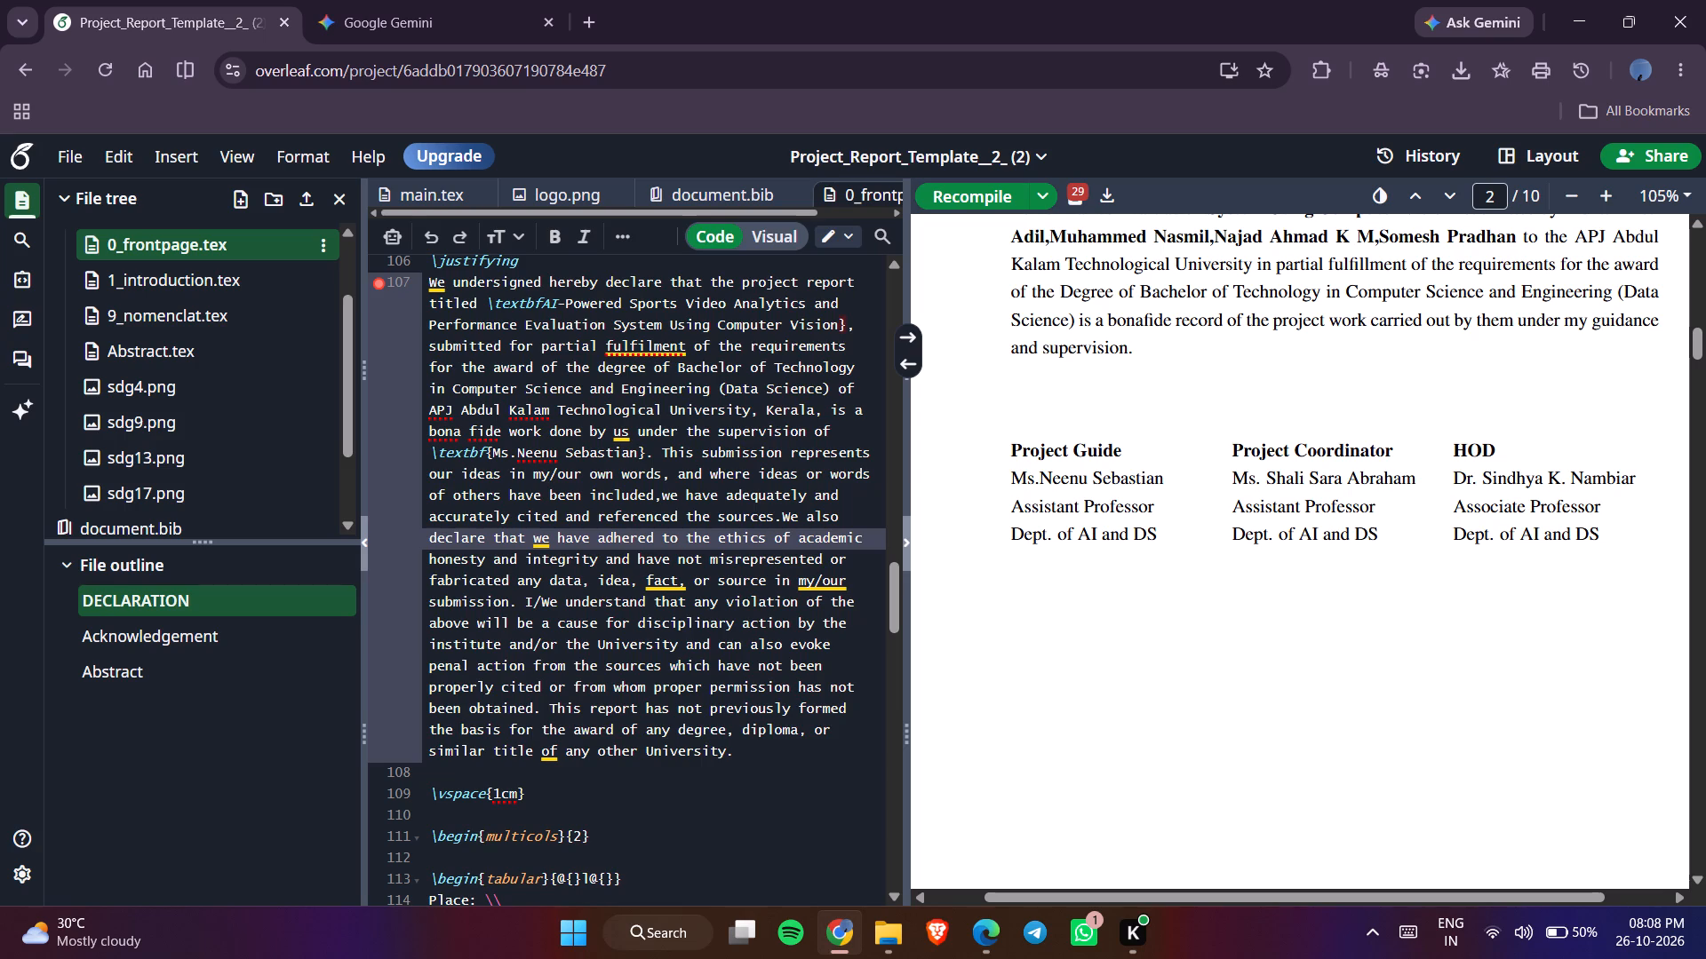
Change "my/our submission" to "our submission" in the declaration paragraph.
click(821, 581)
key(BackSpace)
key(BackSpace)
key(BackSpace)
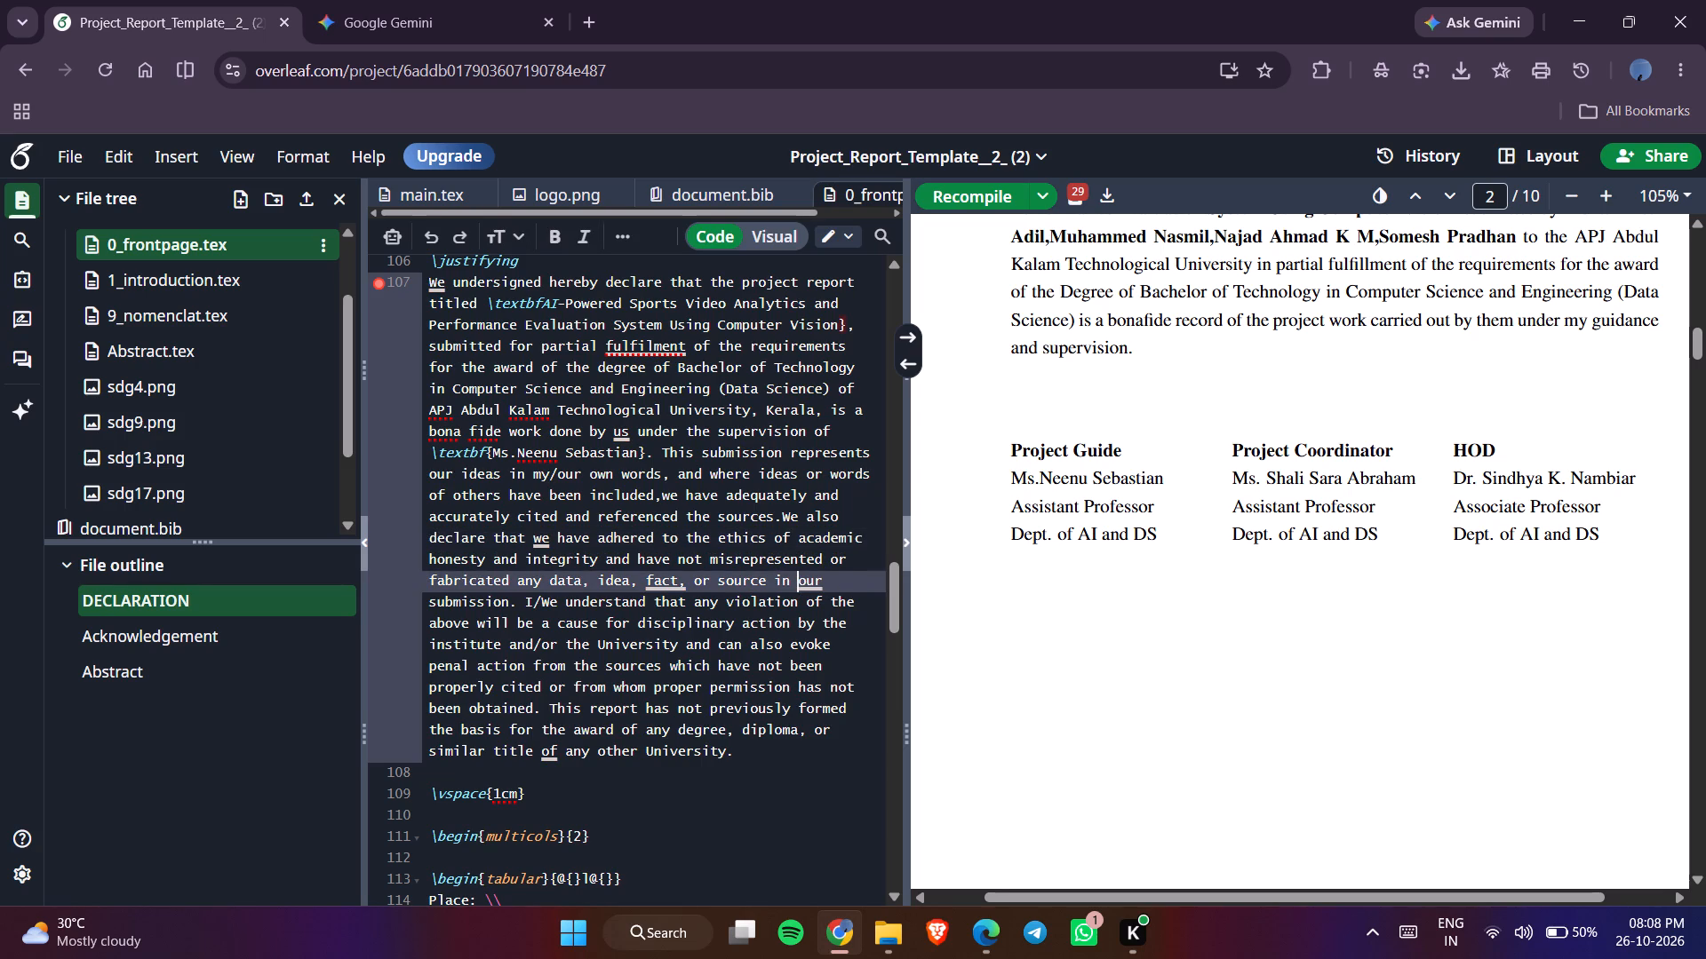
Change "I/We understand" to "We understand" in the declaration's sentence about violations and disciplinary action.
click(543, 599)
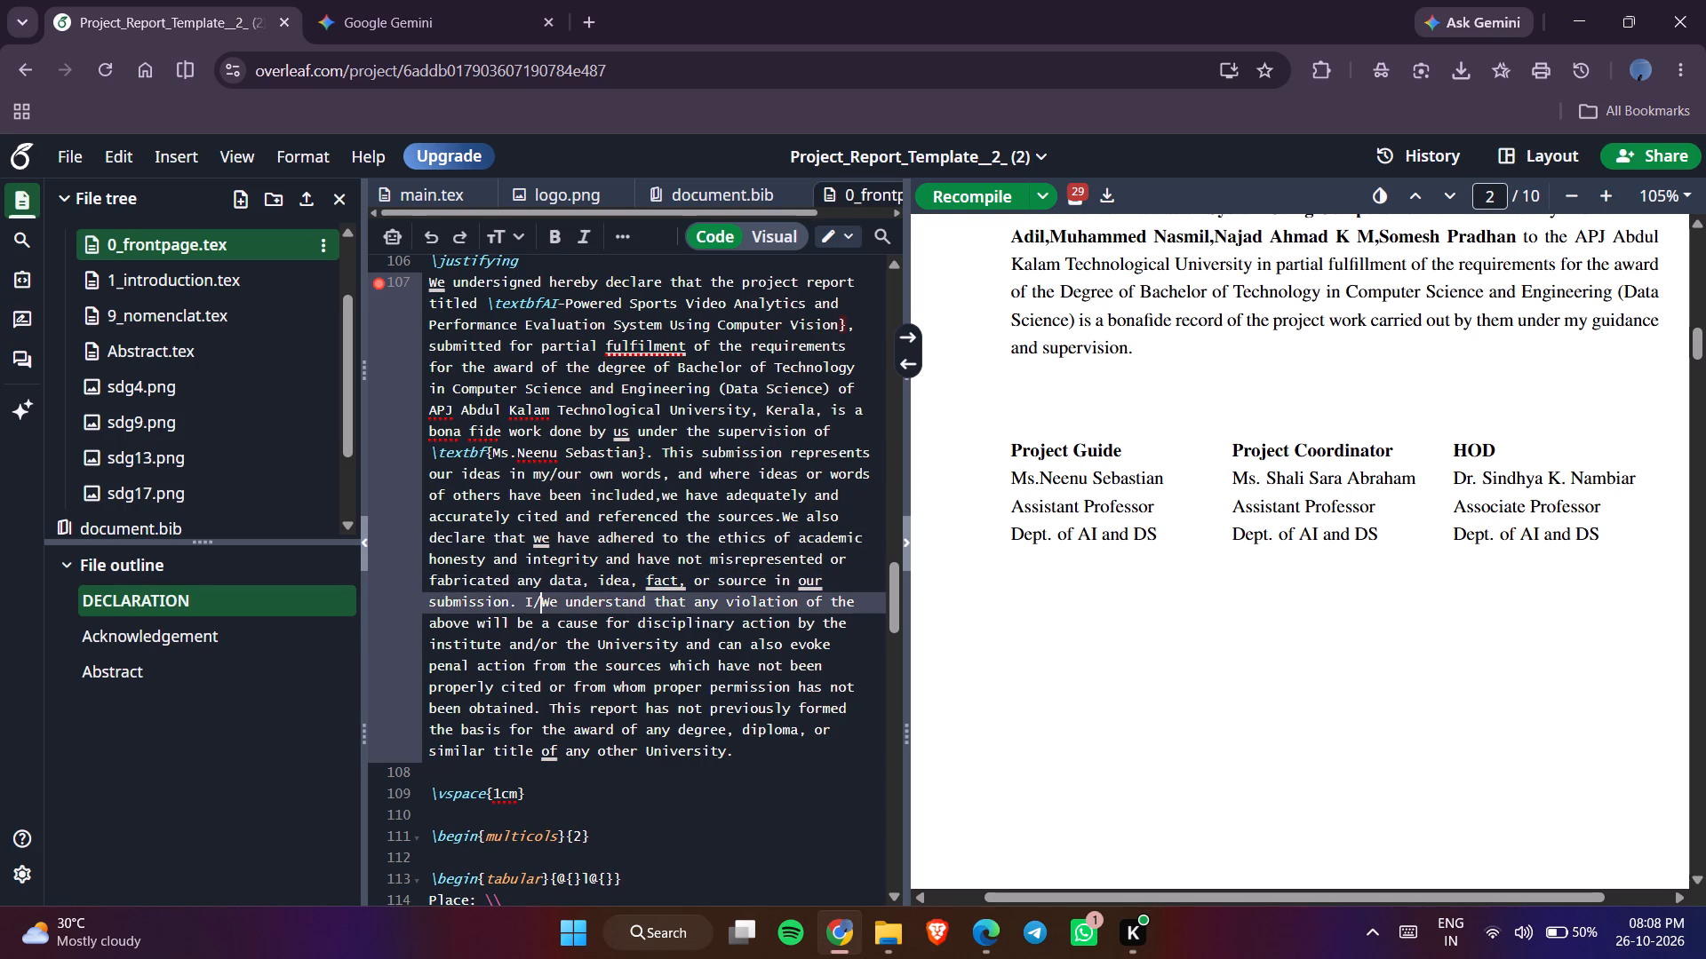
key(BackSpace)
key(BackSpace)
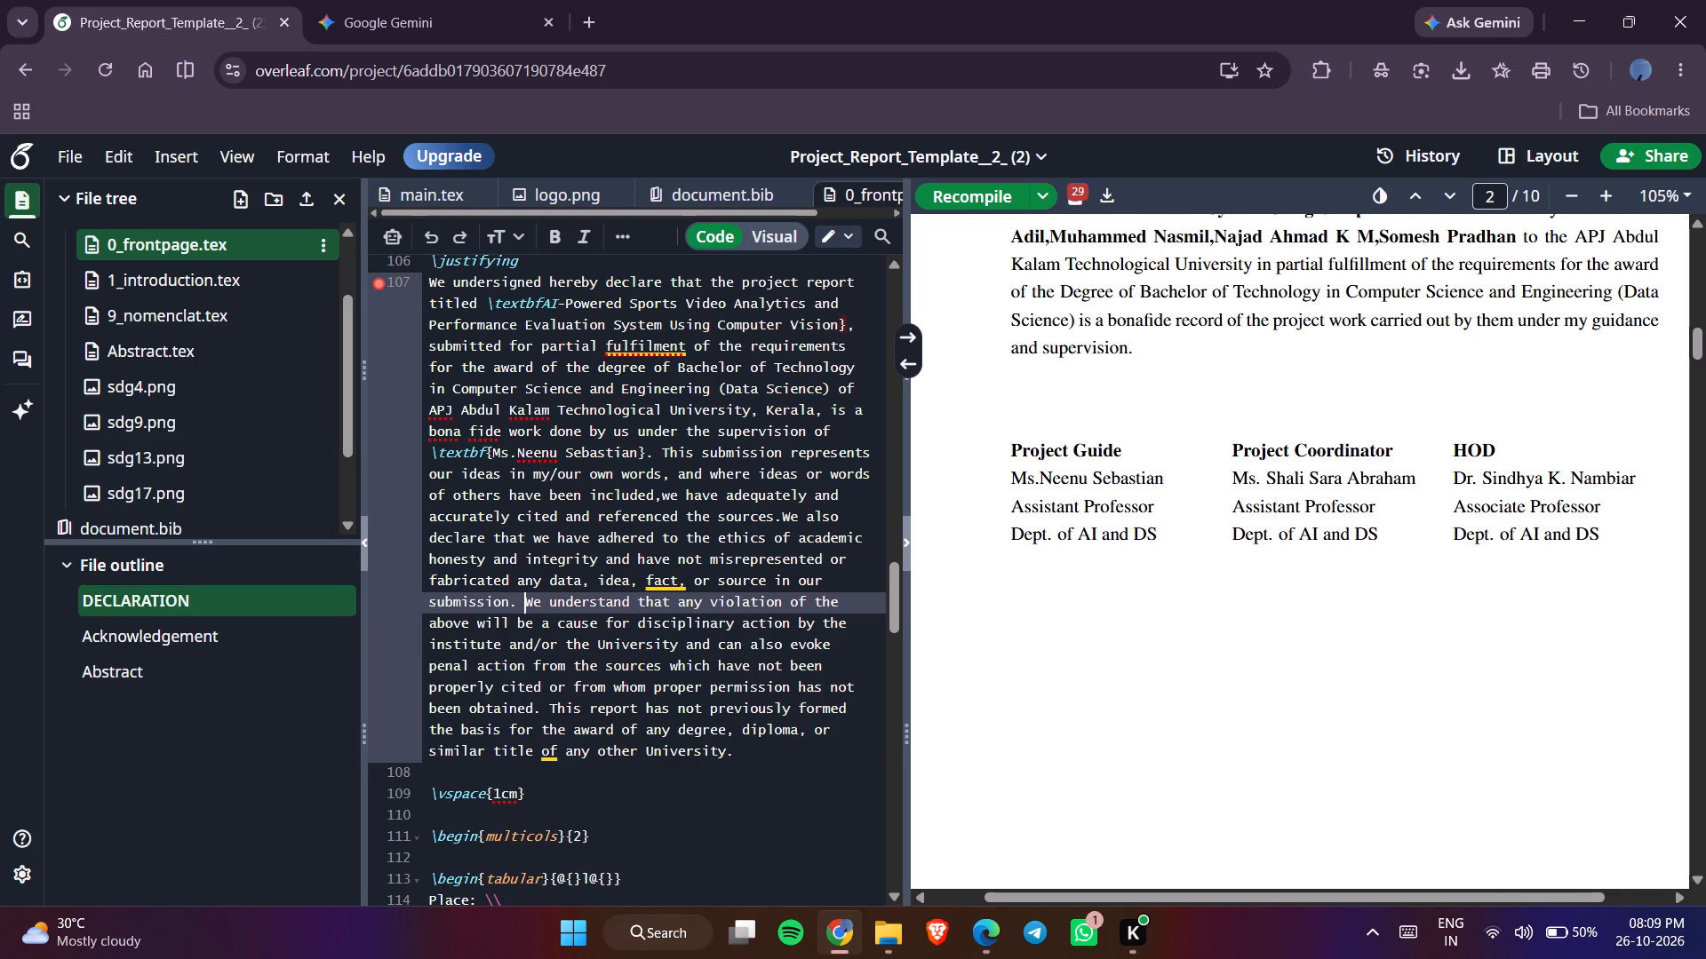
Change "the institute and/or the University" to "the institute and the University" in the declaration paragraph.
click(557, 646)
key(BackSpace)
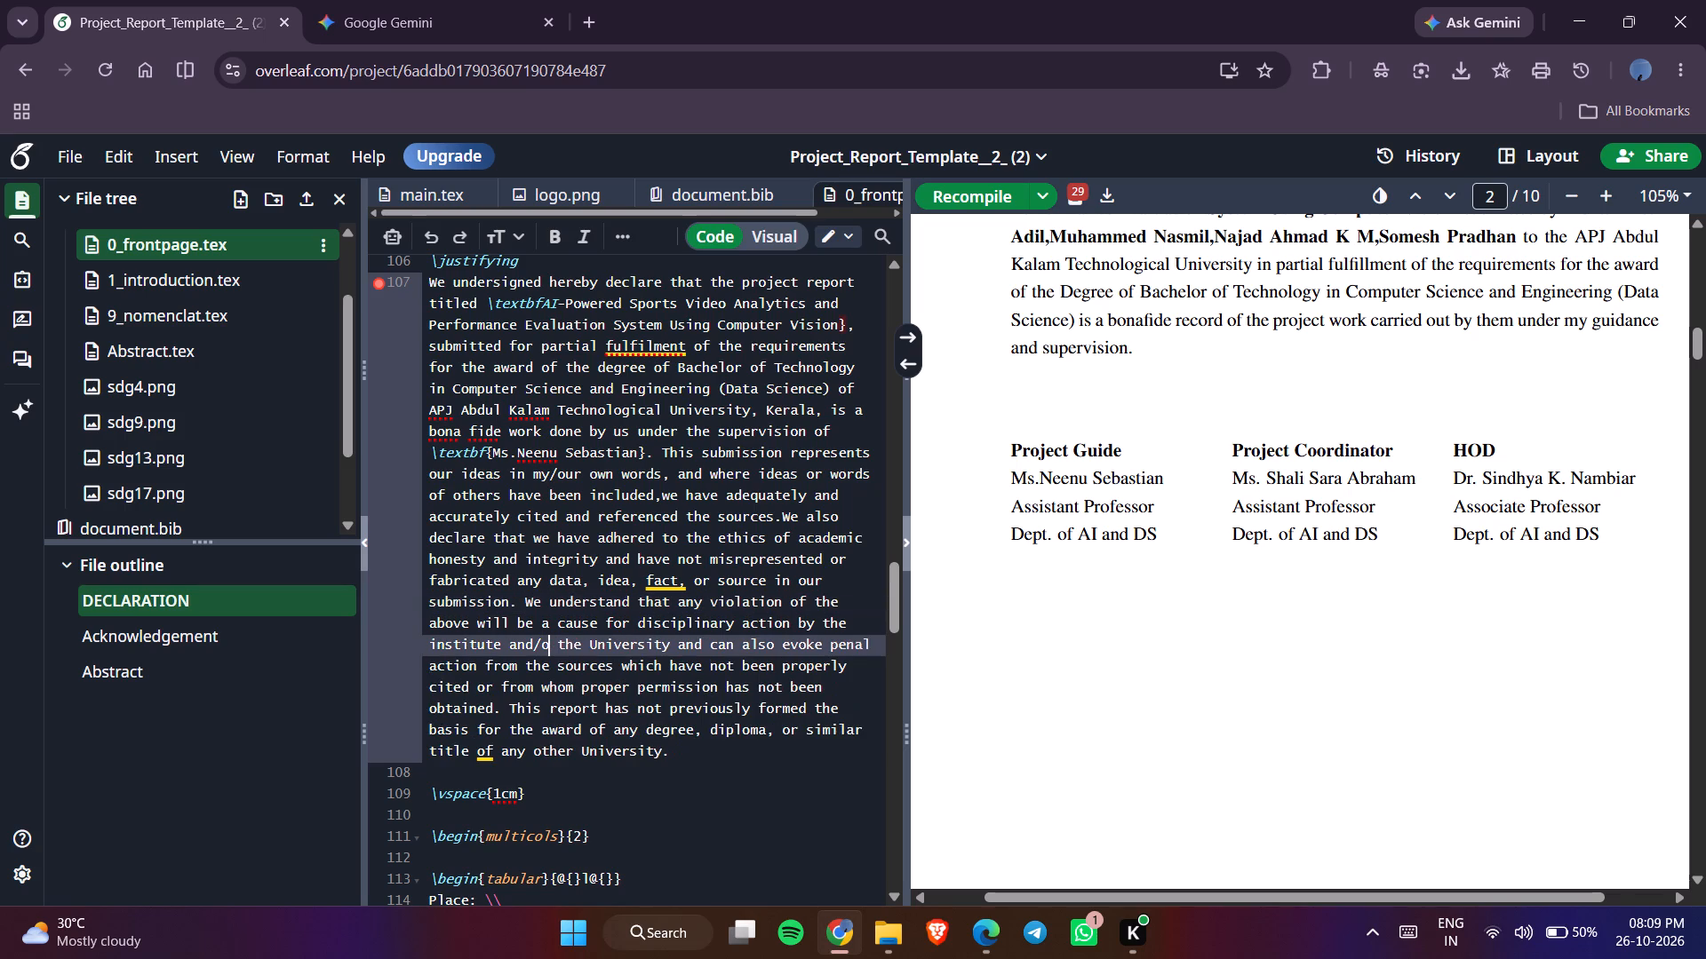
key(BackSpace)
key(BackSpace)
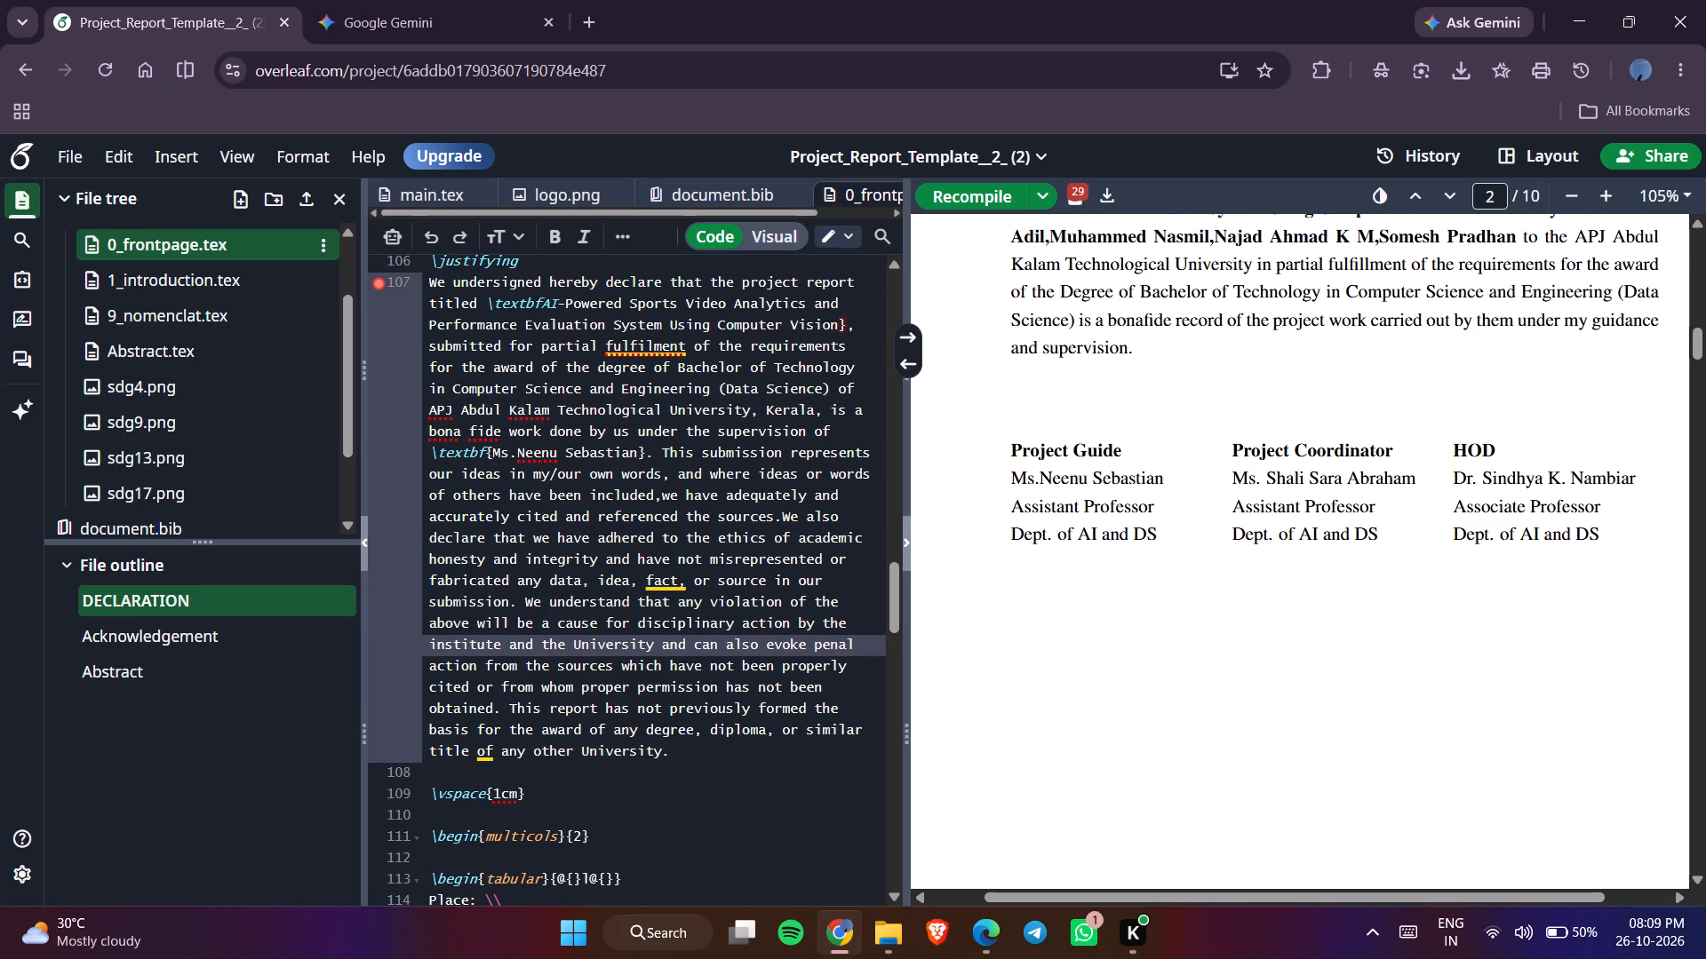
Replace the signature block's "Student Name 1" placeholder with the first student's name copied from the bonafide certificate, without the trailing comma.
scroll(1064, 662, down, 2)
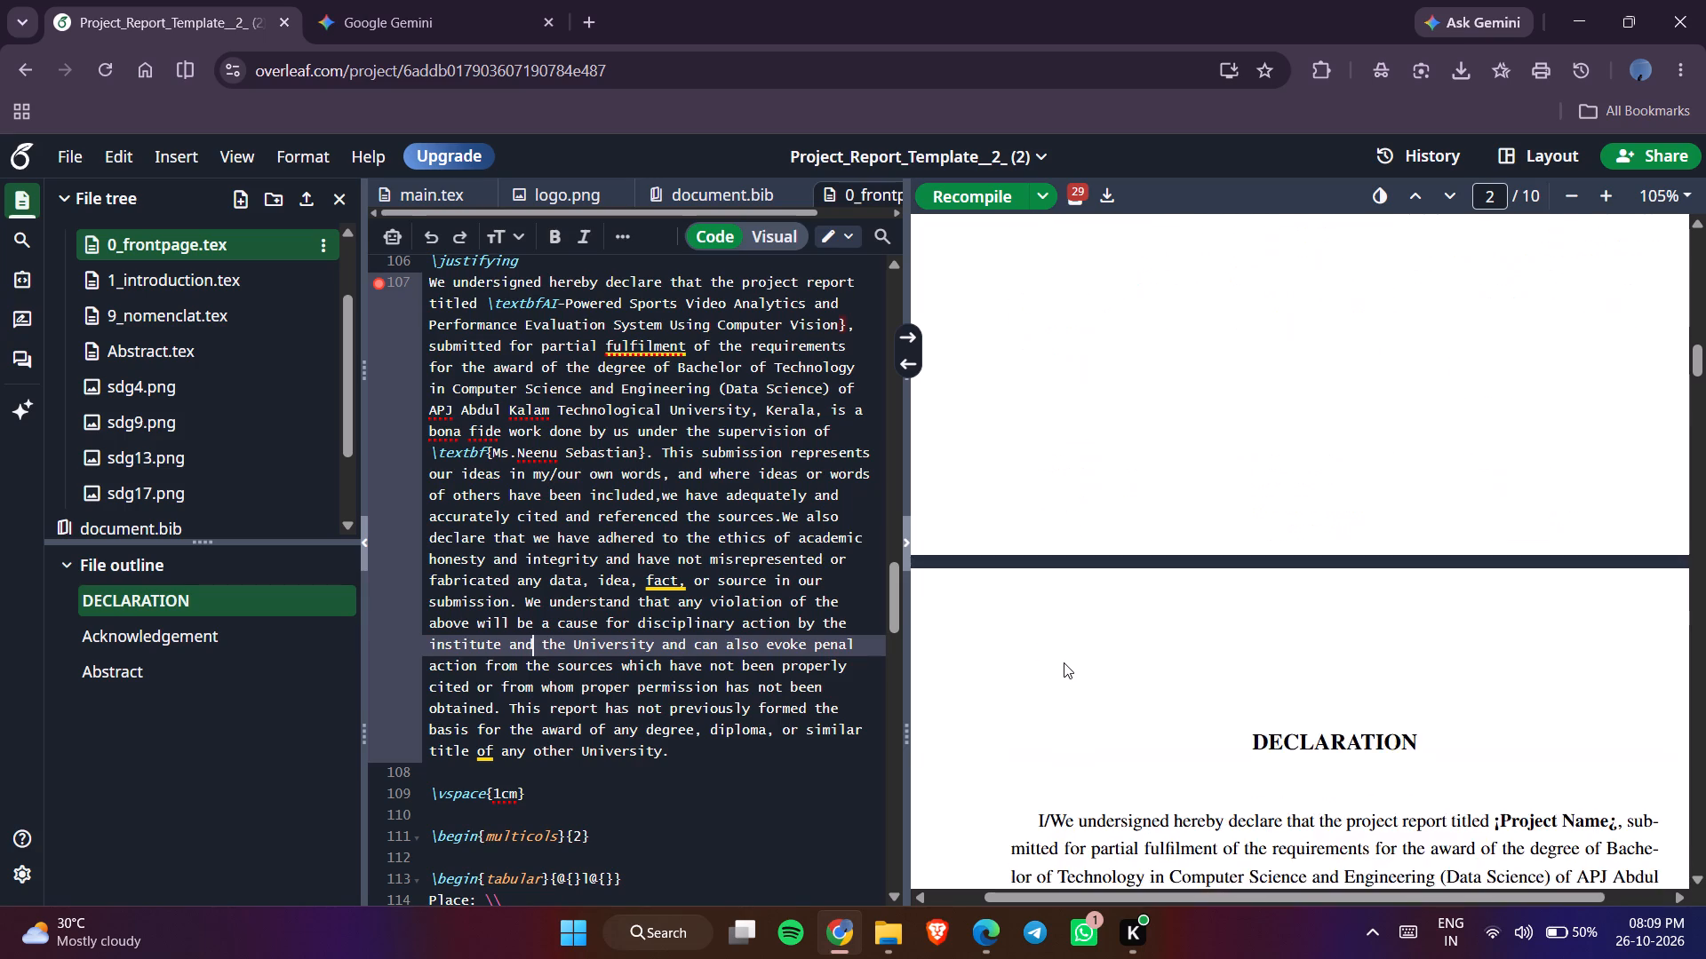
scroll(1064, 662, down, 3)
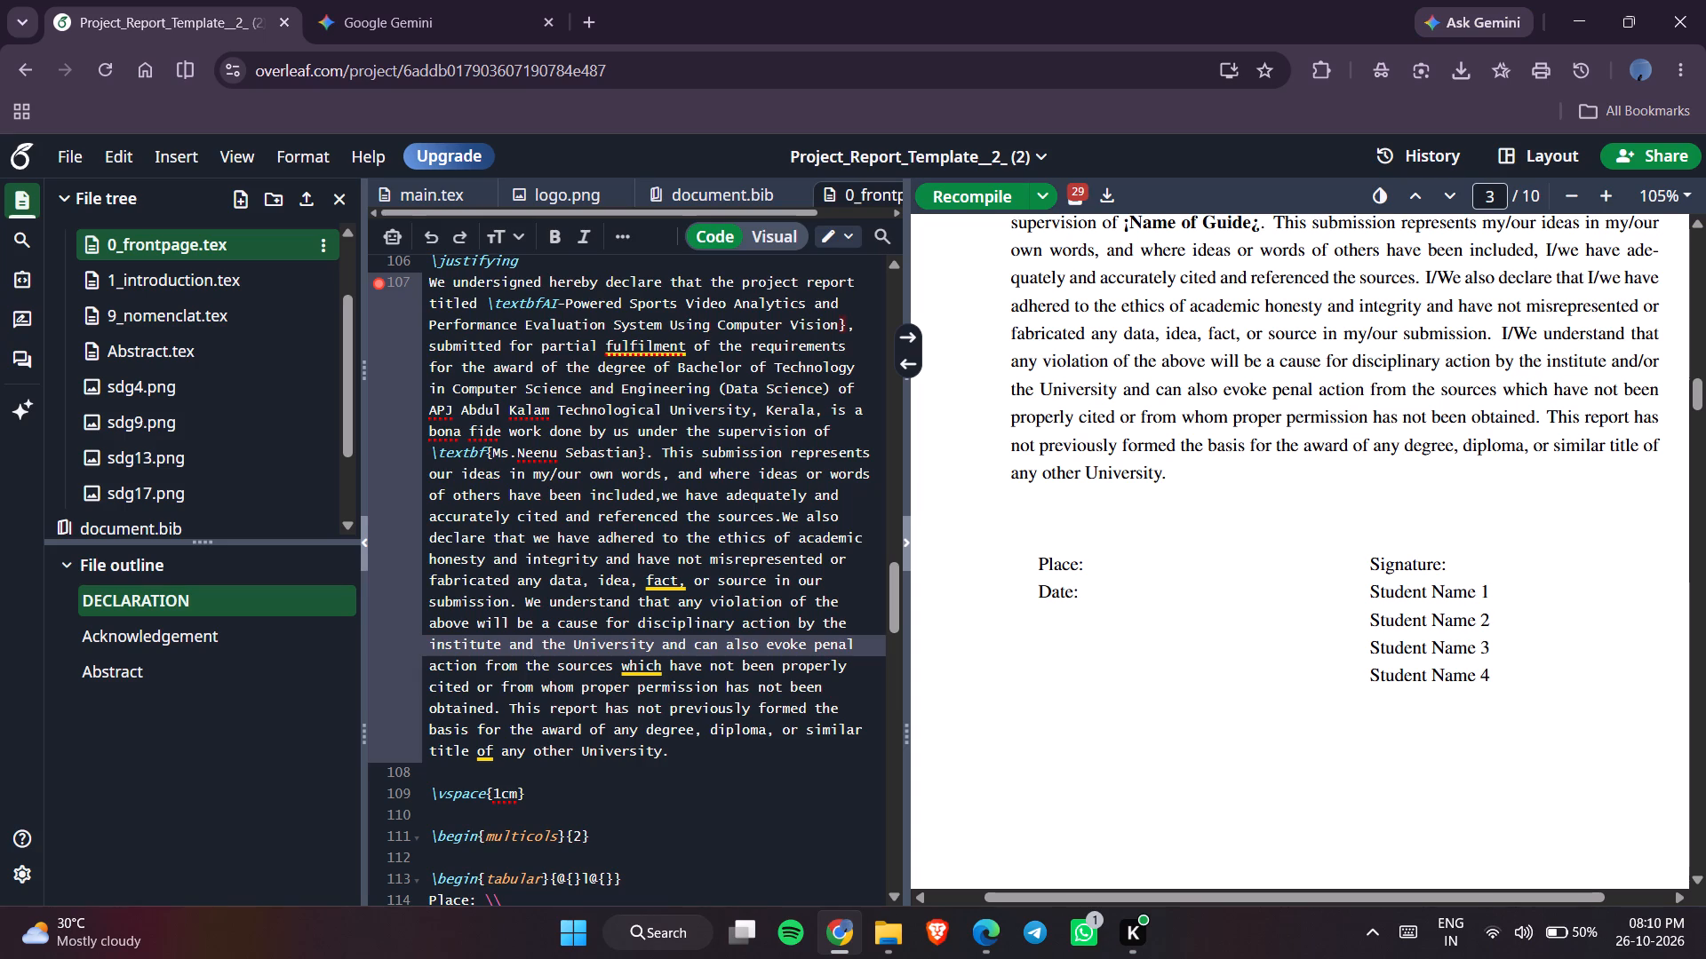
scroll(680, 747, down, 1)
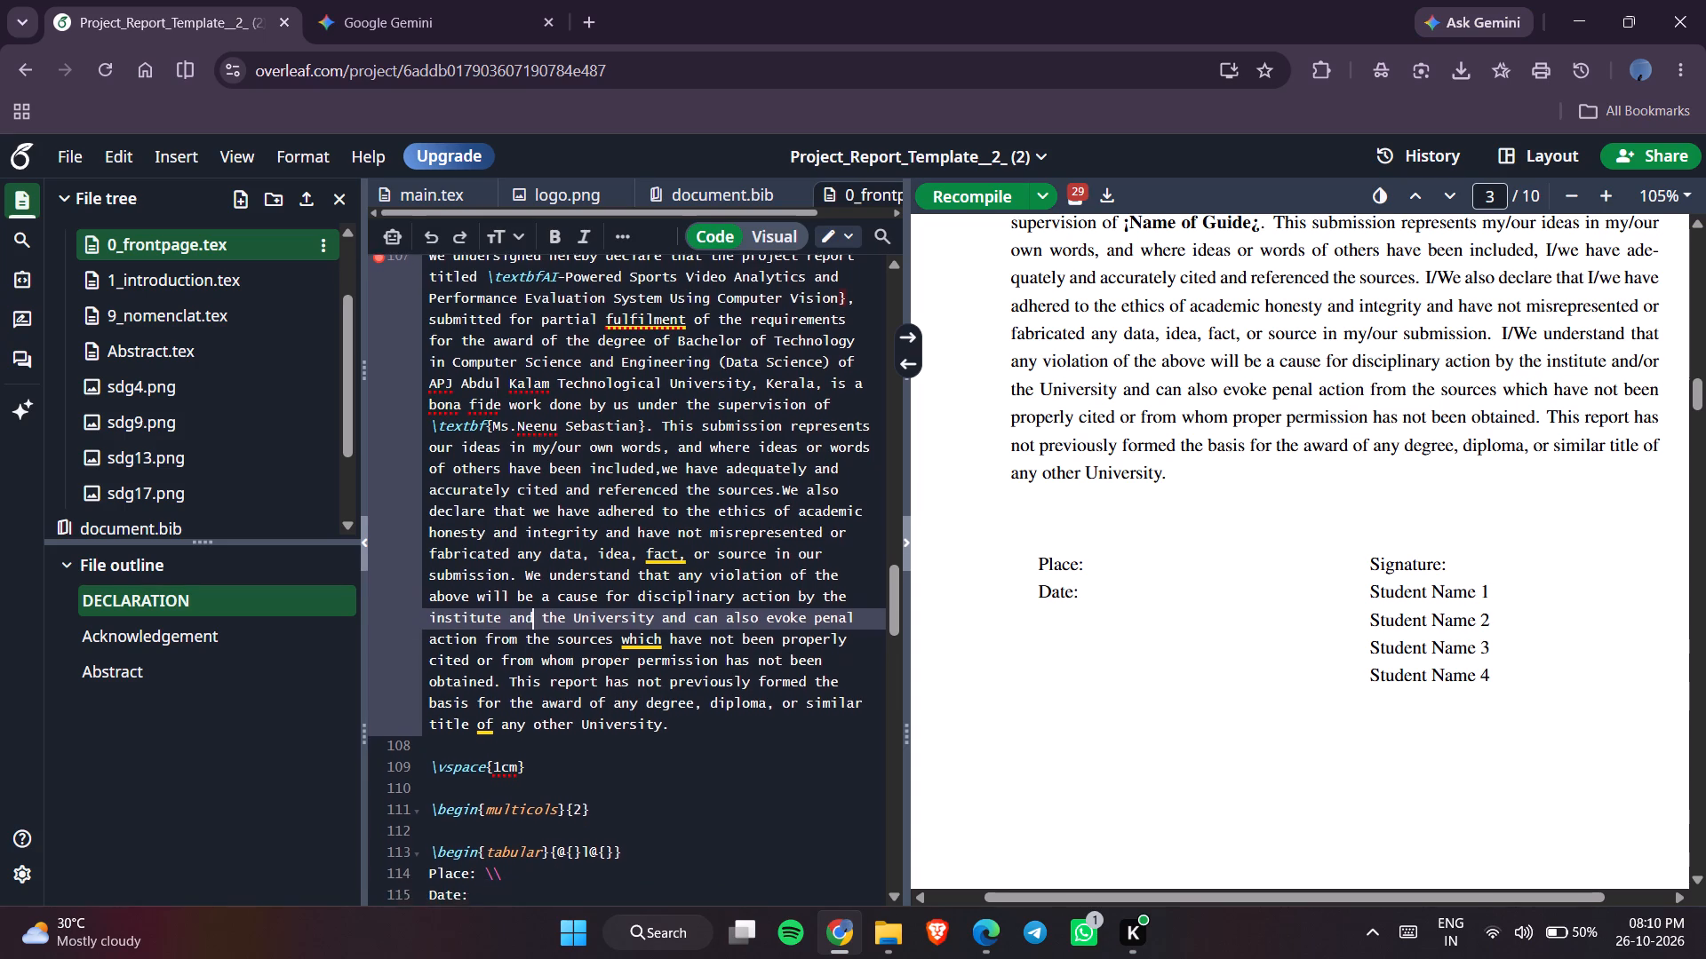
scroll(680, 747, down, 1)
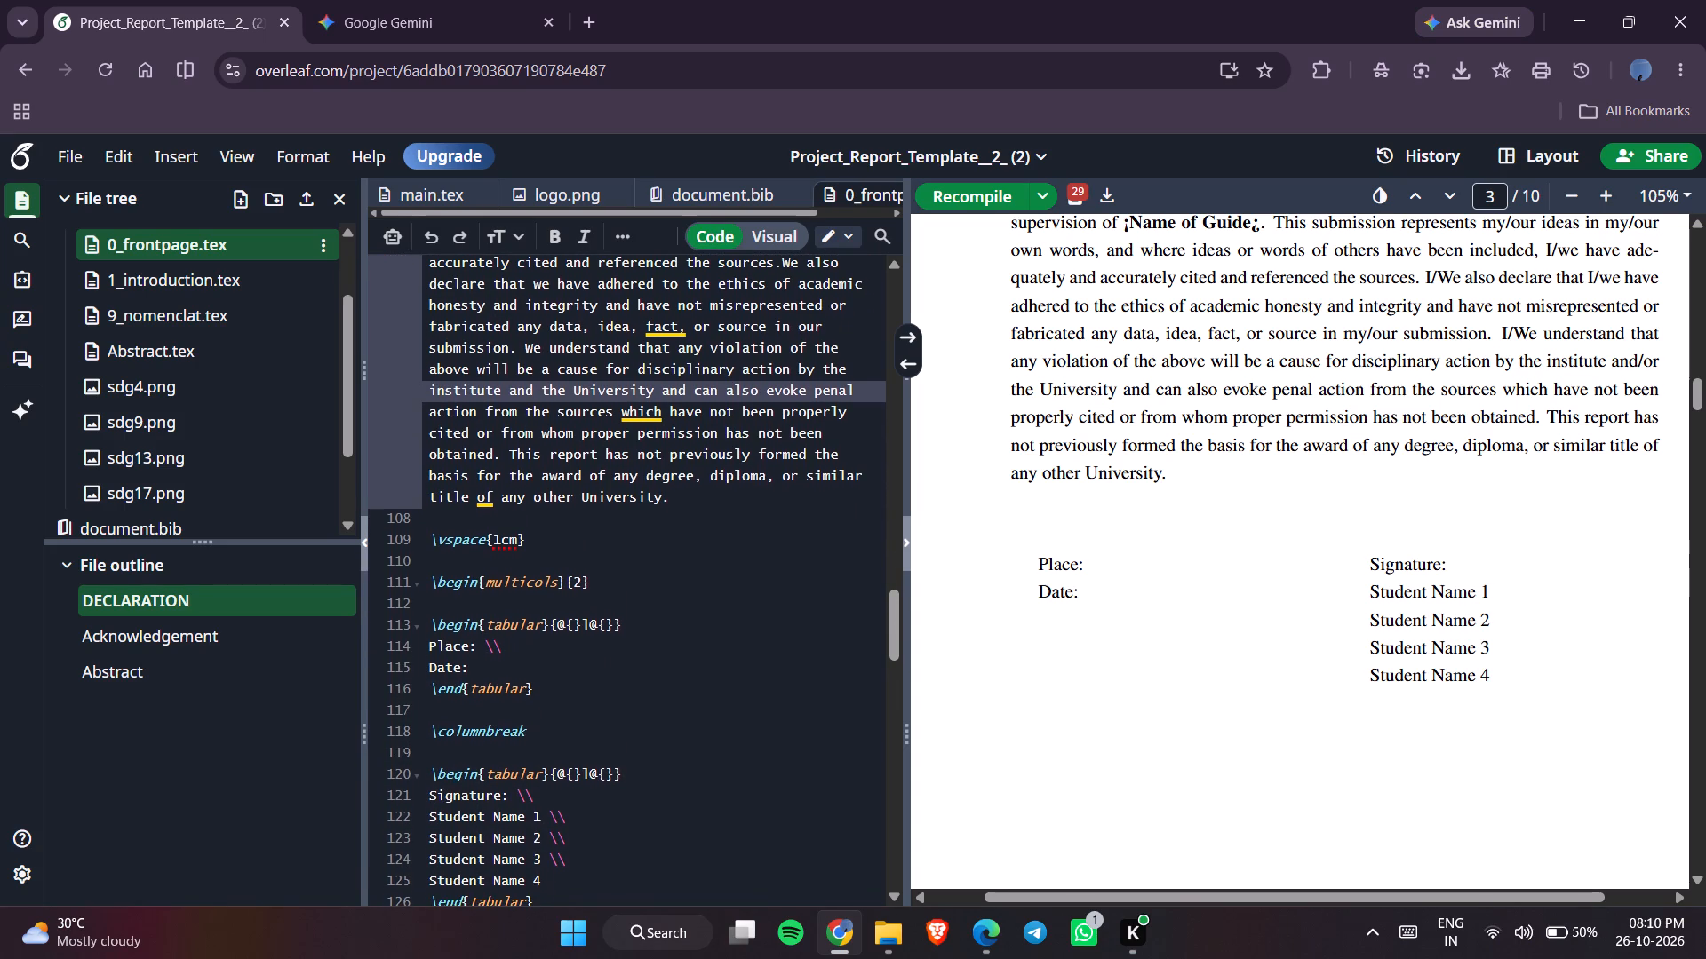
scroll(680, 747, down, 3)
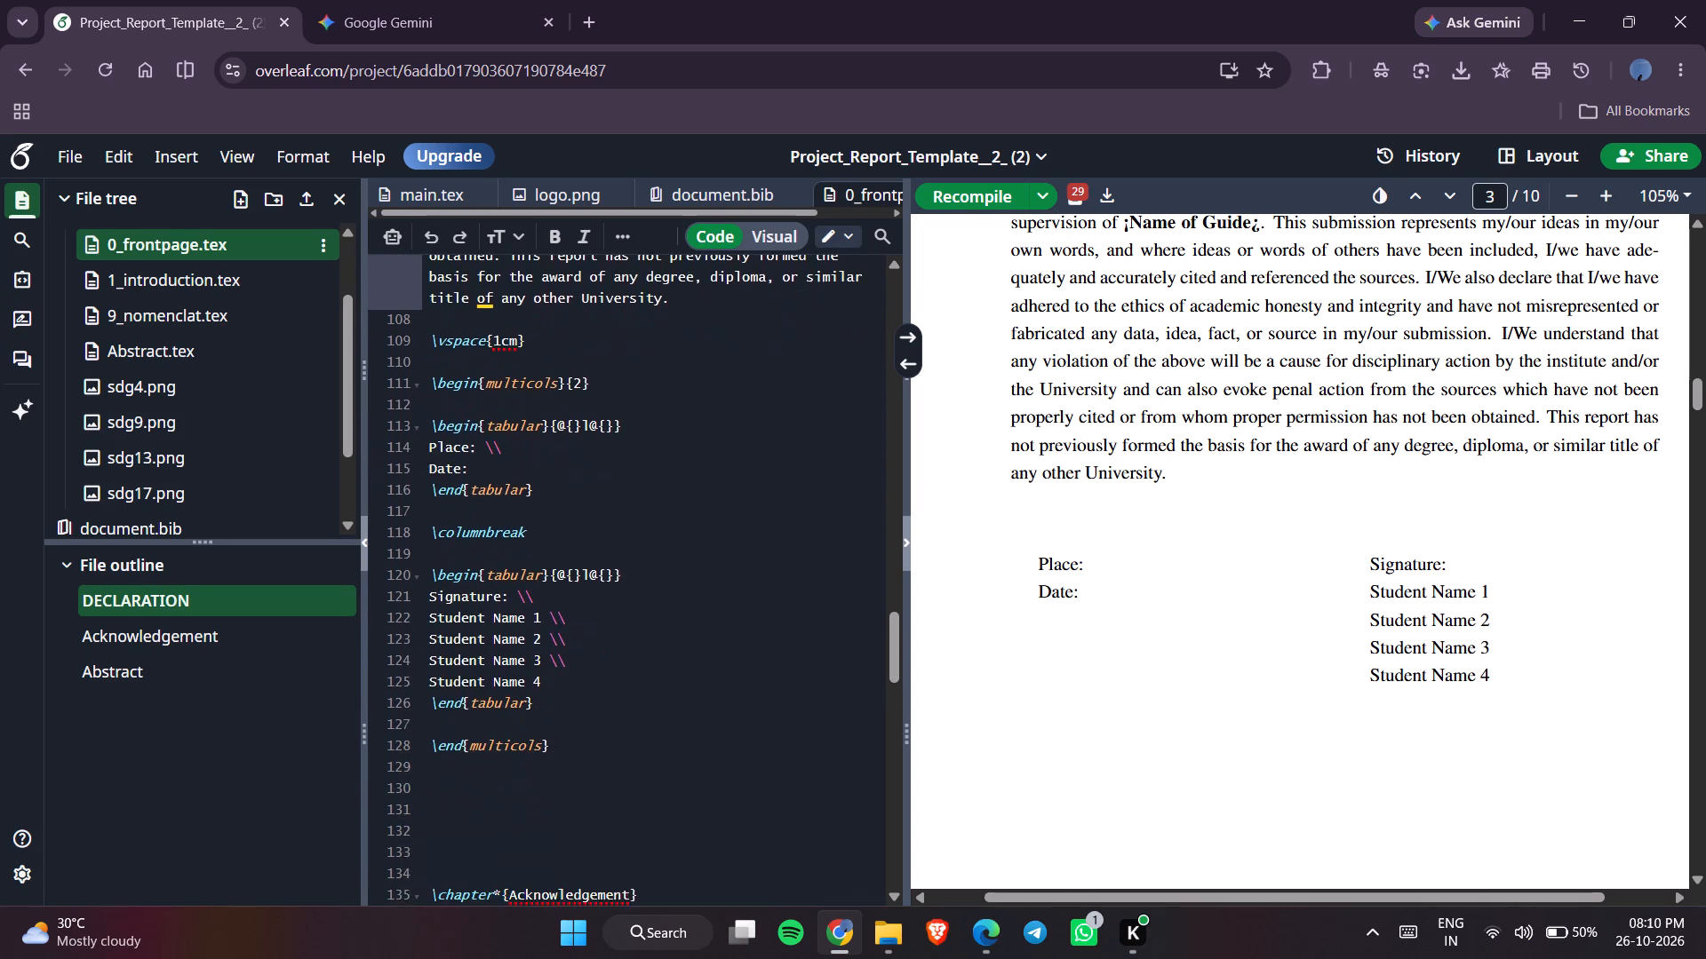
scroll(680, 747, down, 1)
drag(541, 551, 431, 557)
scroll(1134, 548, up, 1)
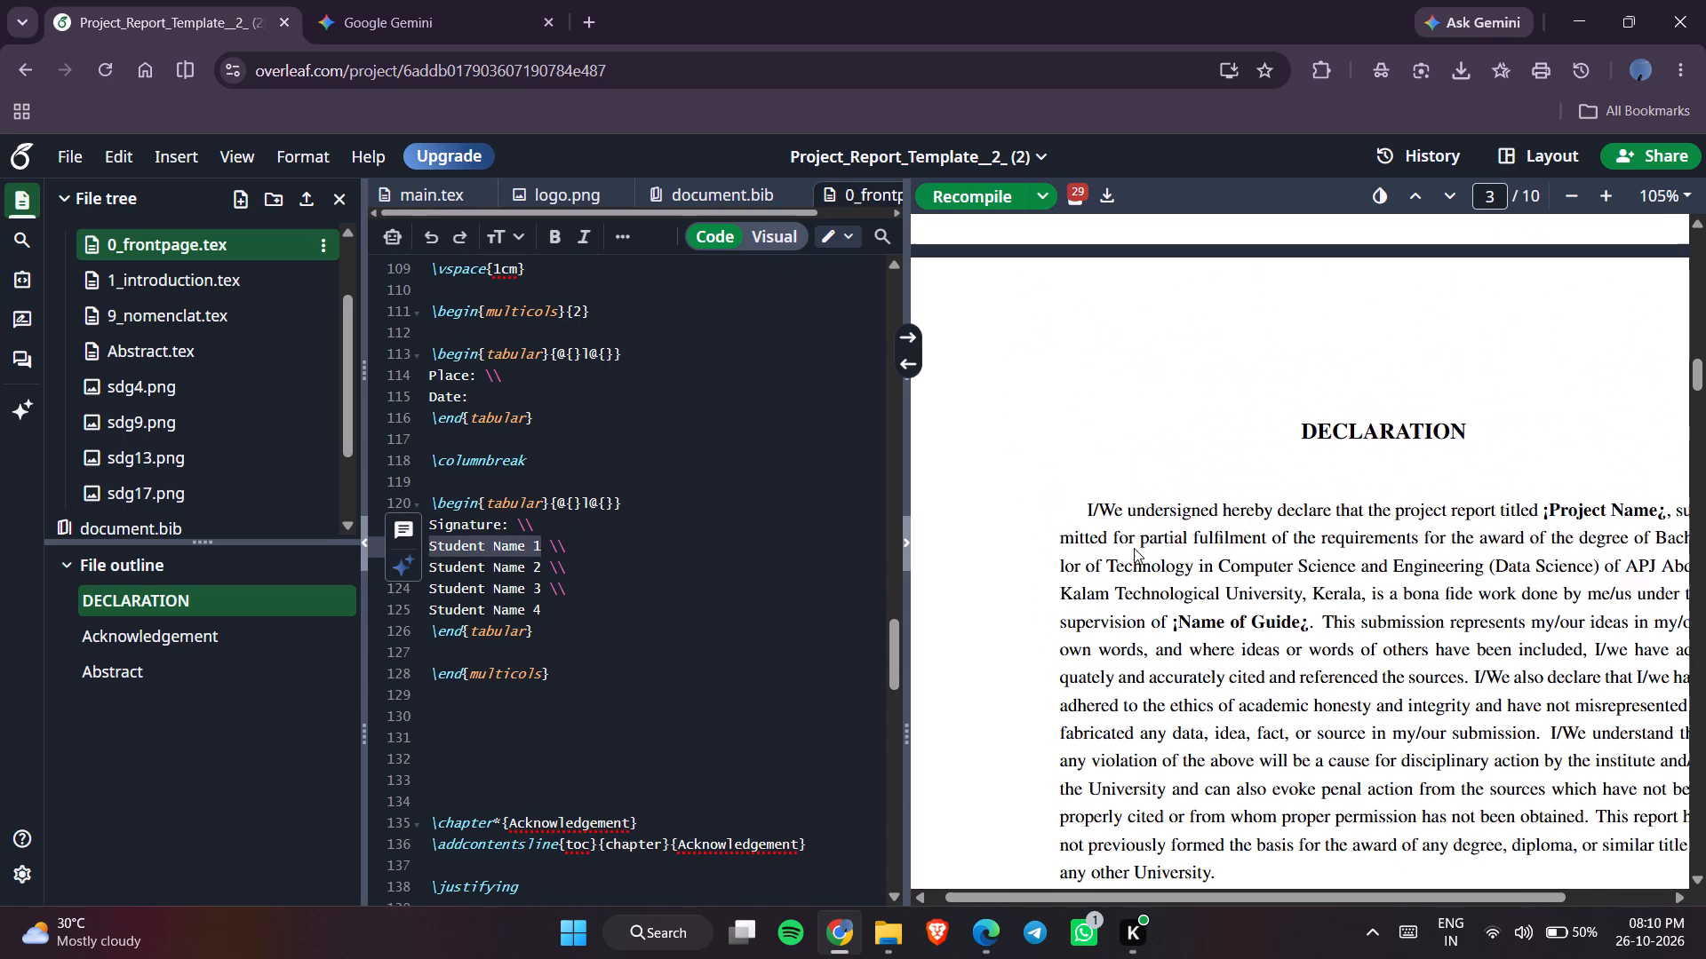
scroll(1134, 548, up, 4)
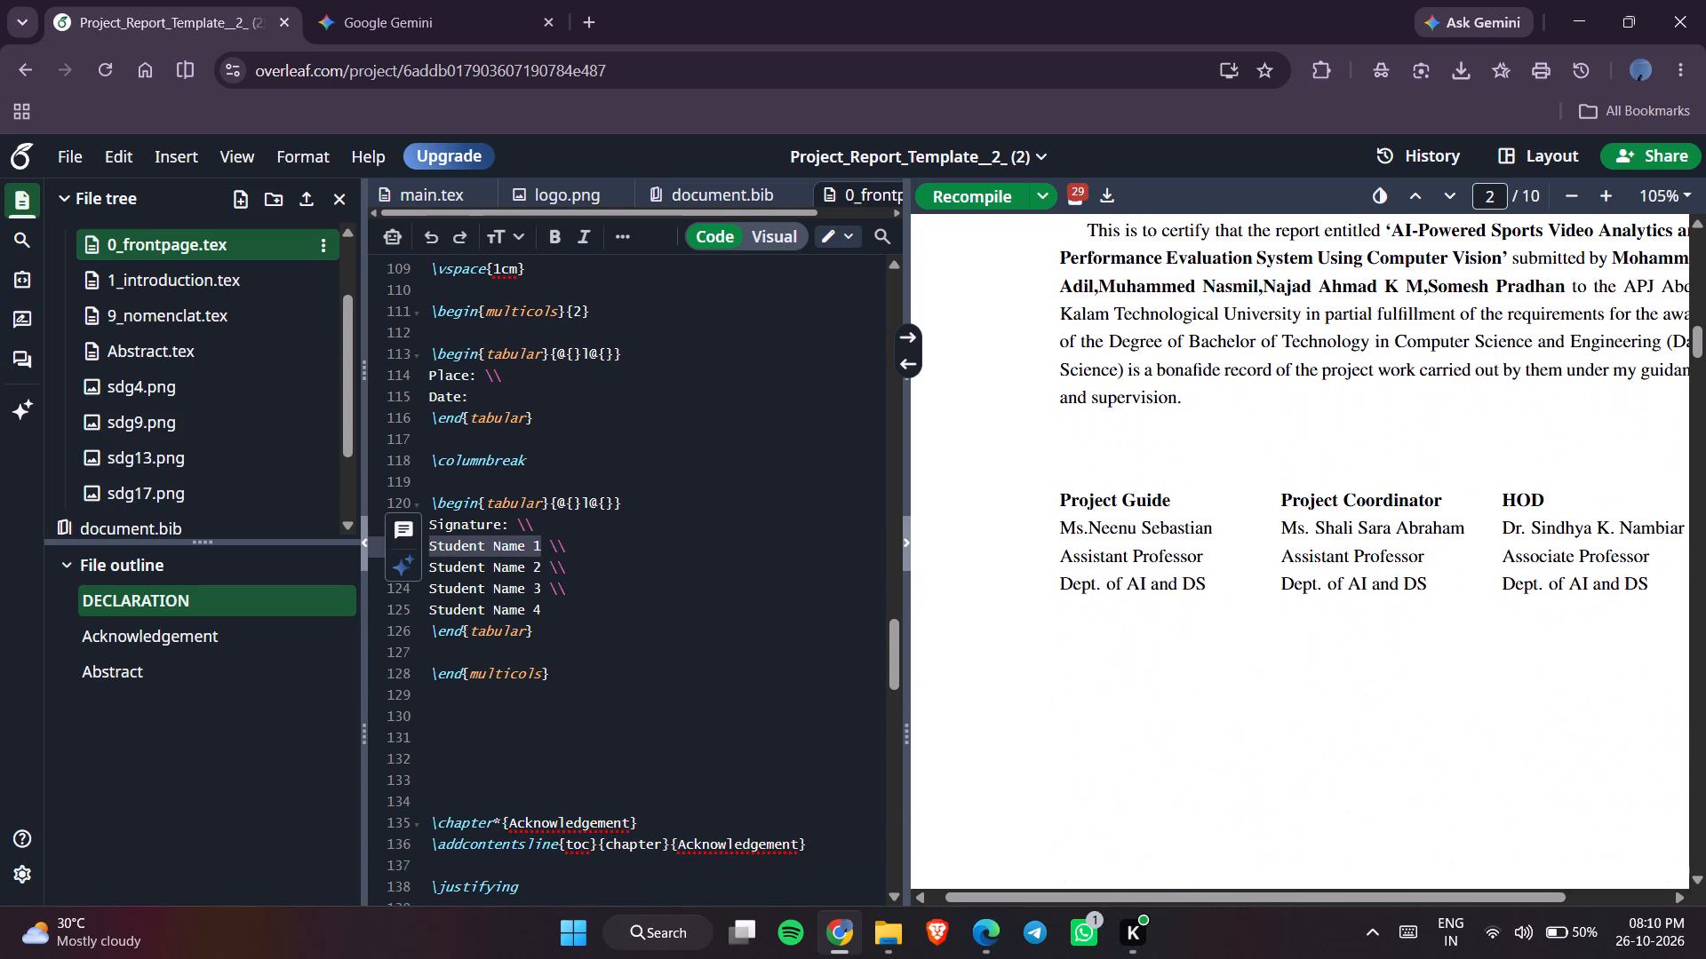
scroll(1296, 473, up, 1)
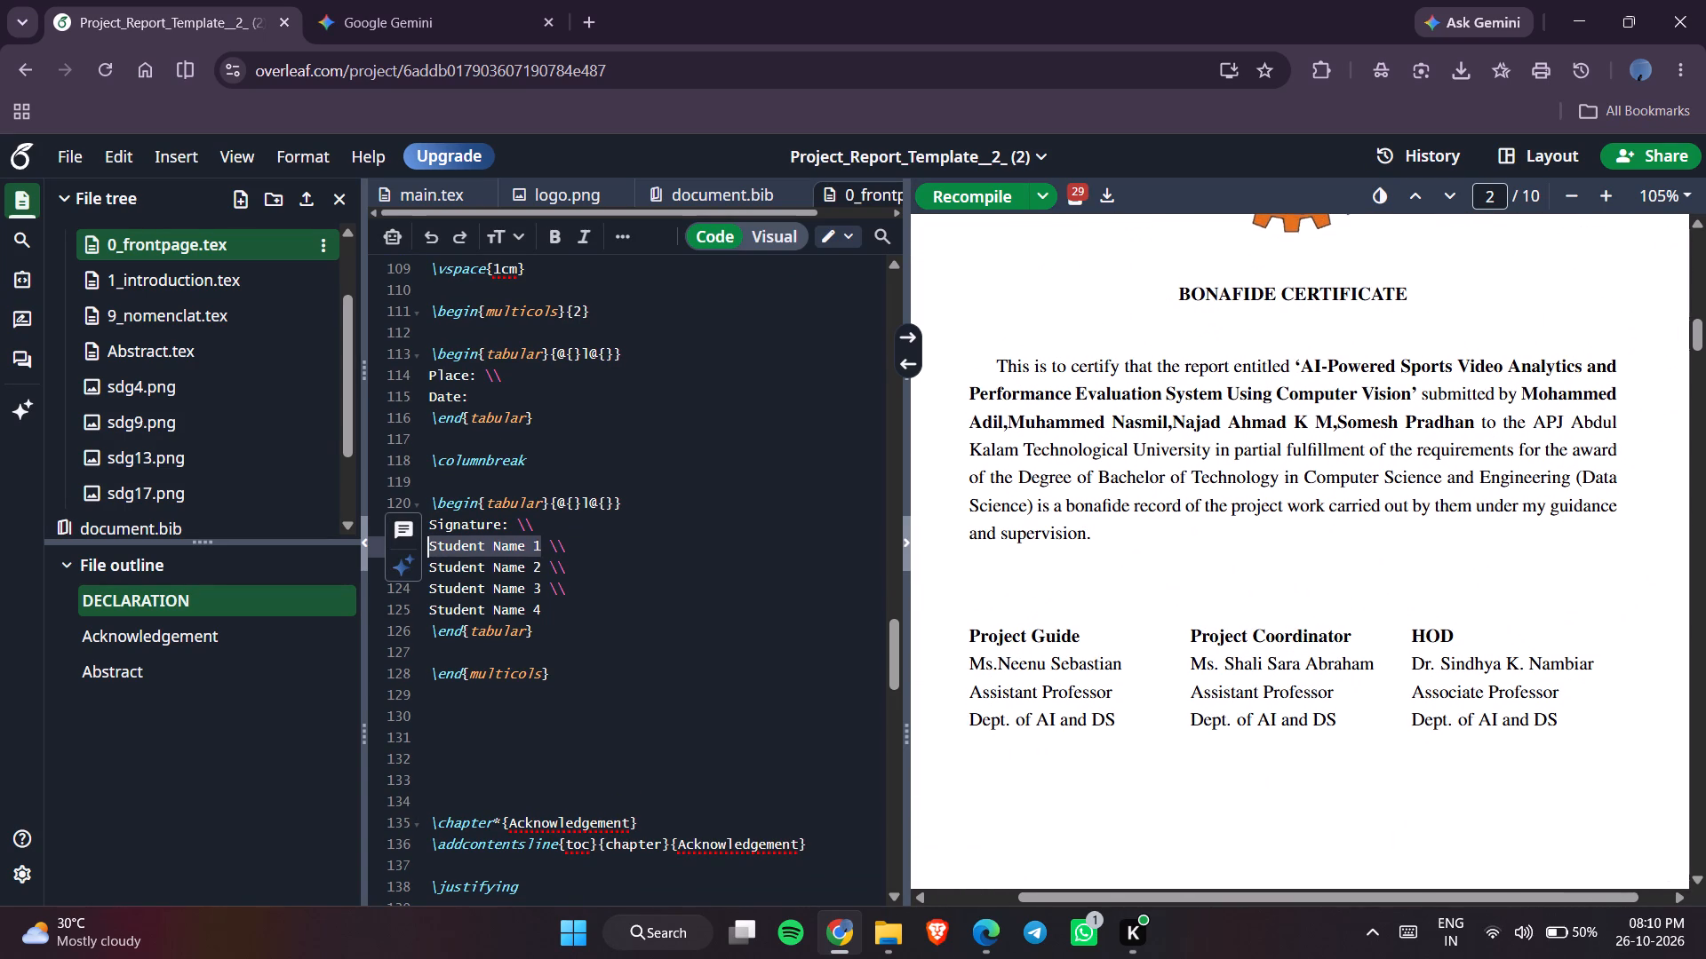
drag(1520, 392, 1051, 436)
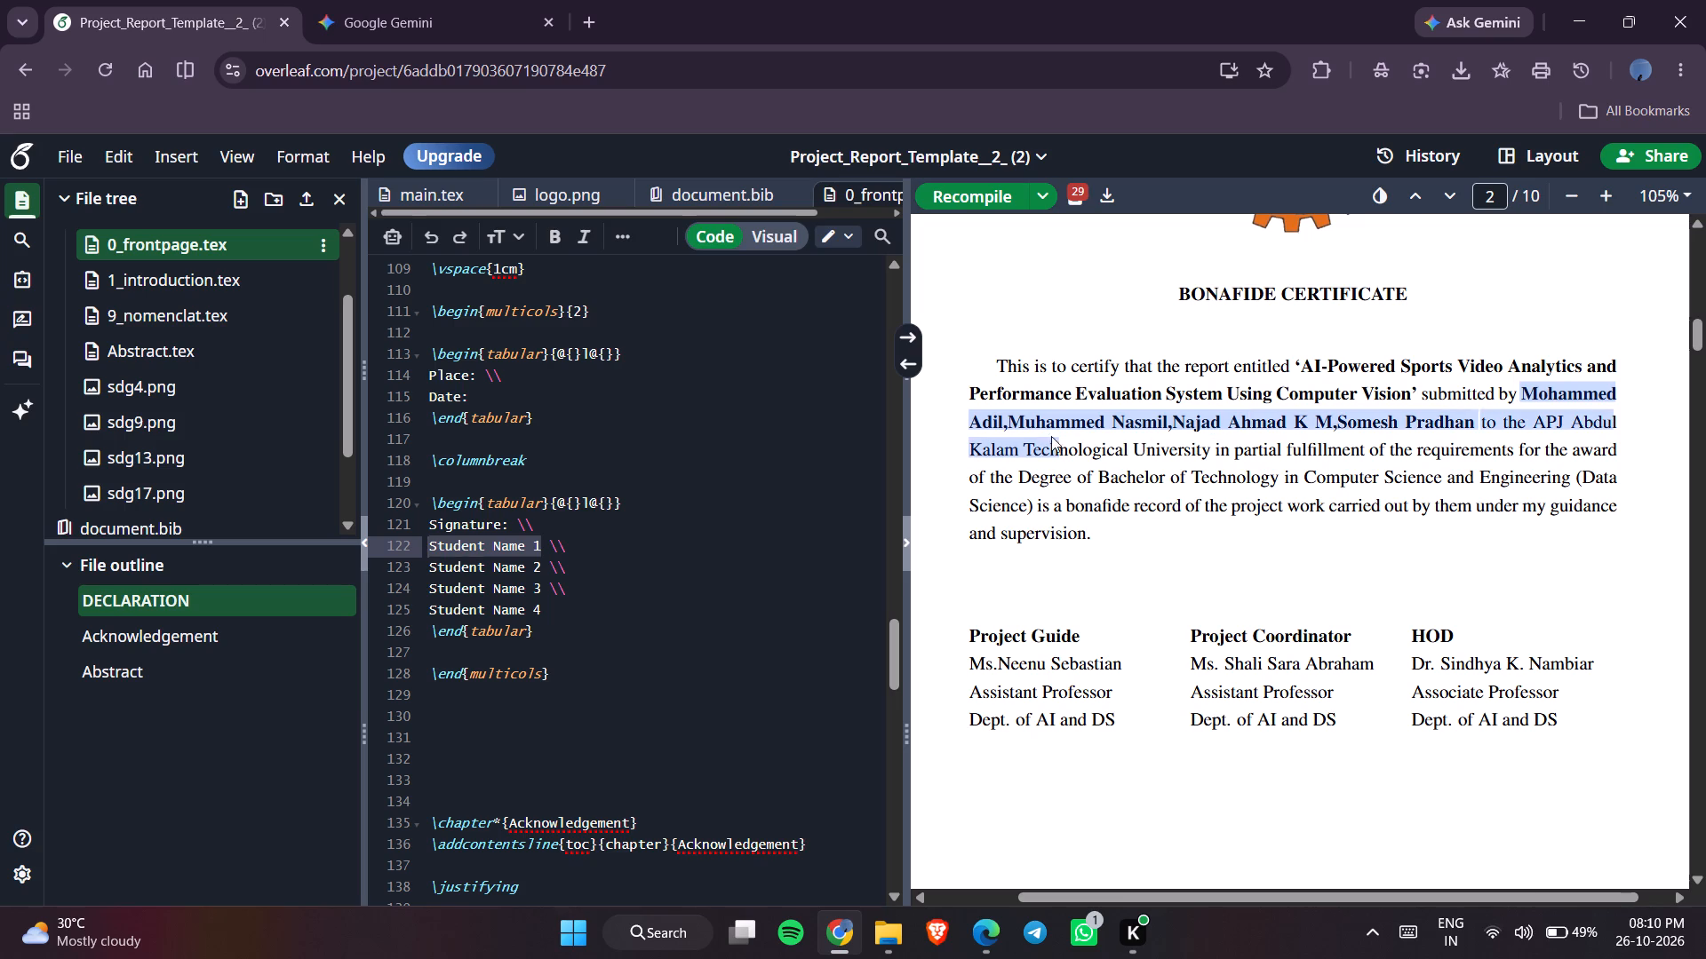
drag(1051, 436, 1003, 422)
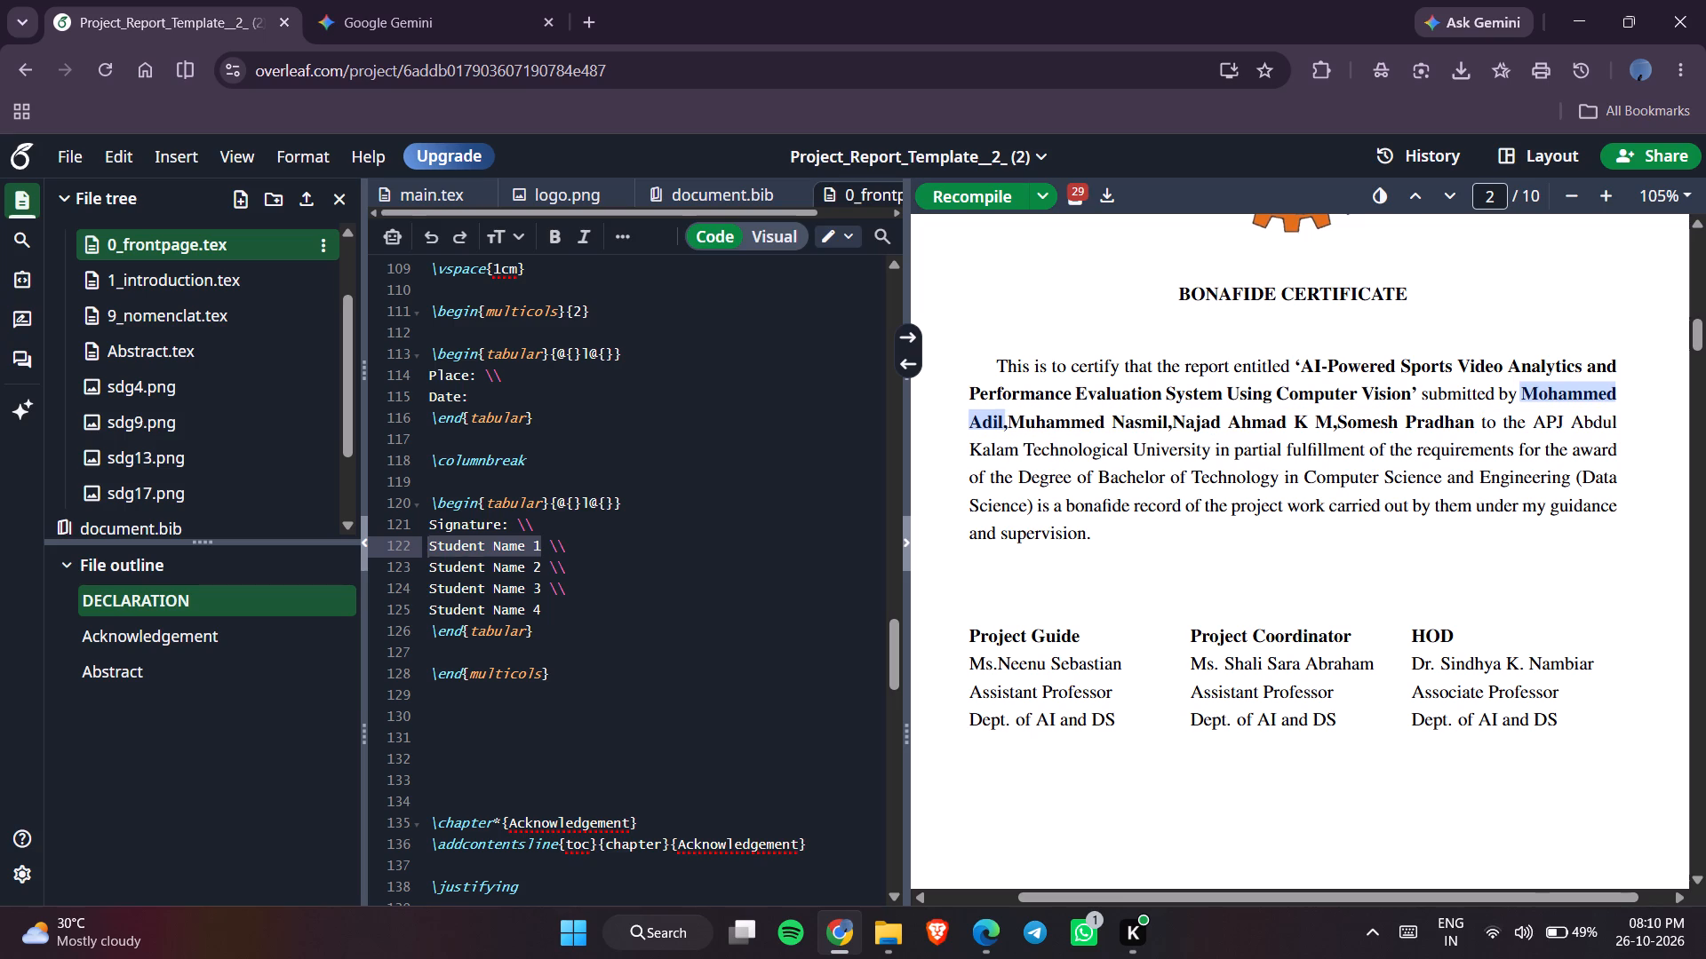
key(ctrl+c)
click(526, 550)
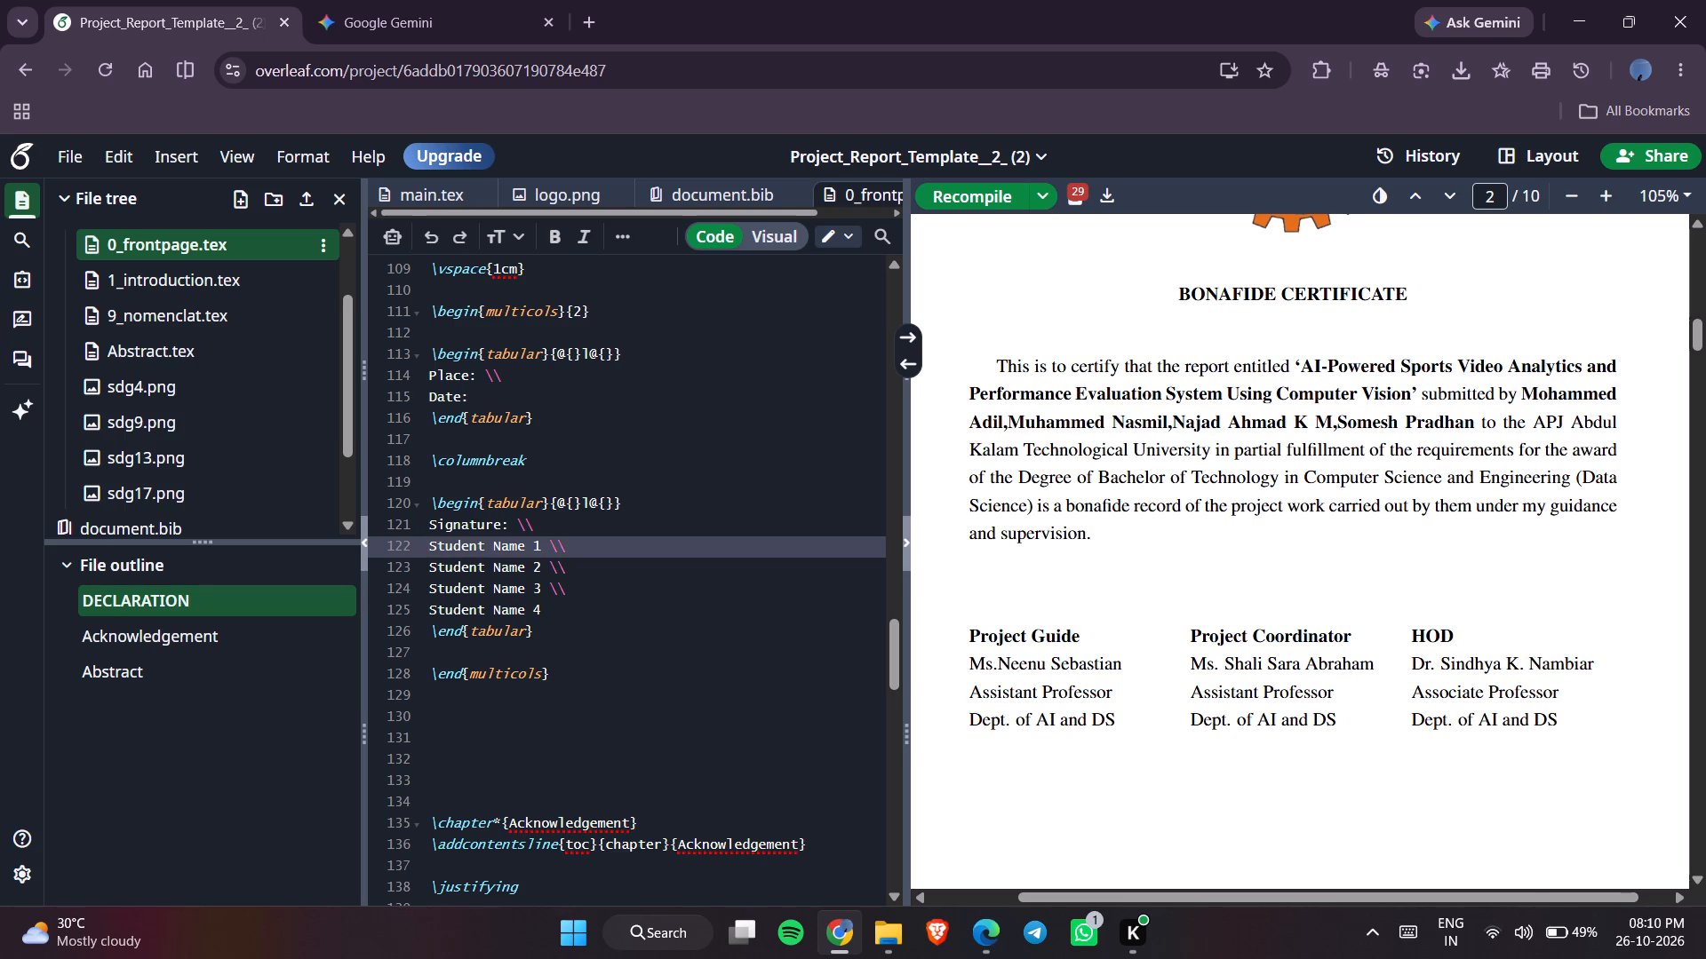
drag(541, 543, 418, 549)
key(ctrl+v)
click(418, 549)
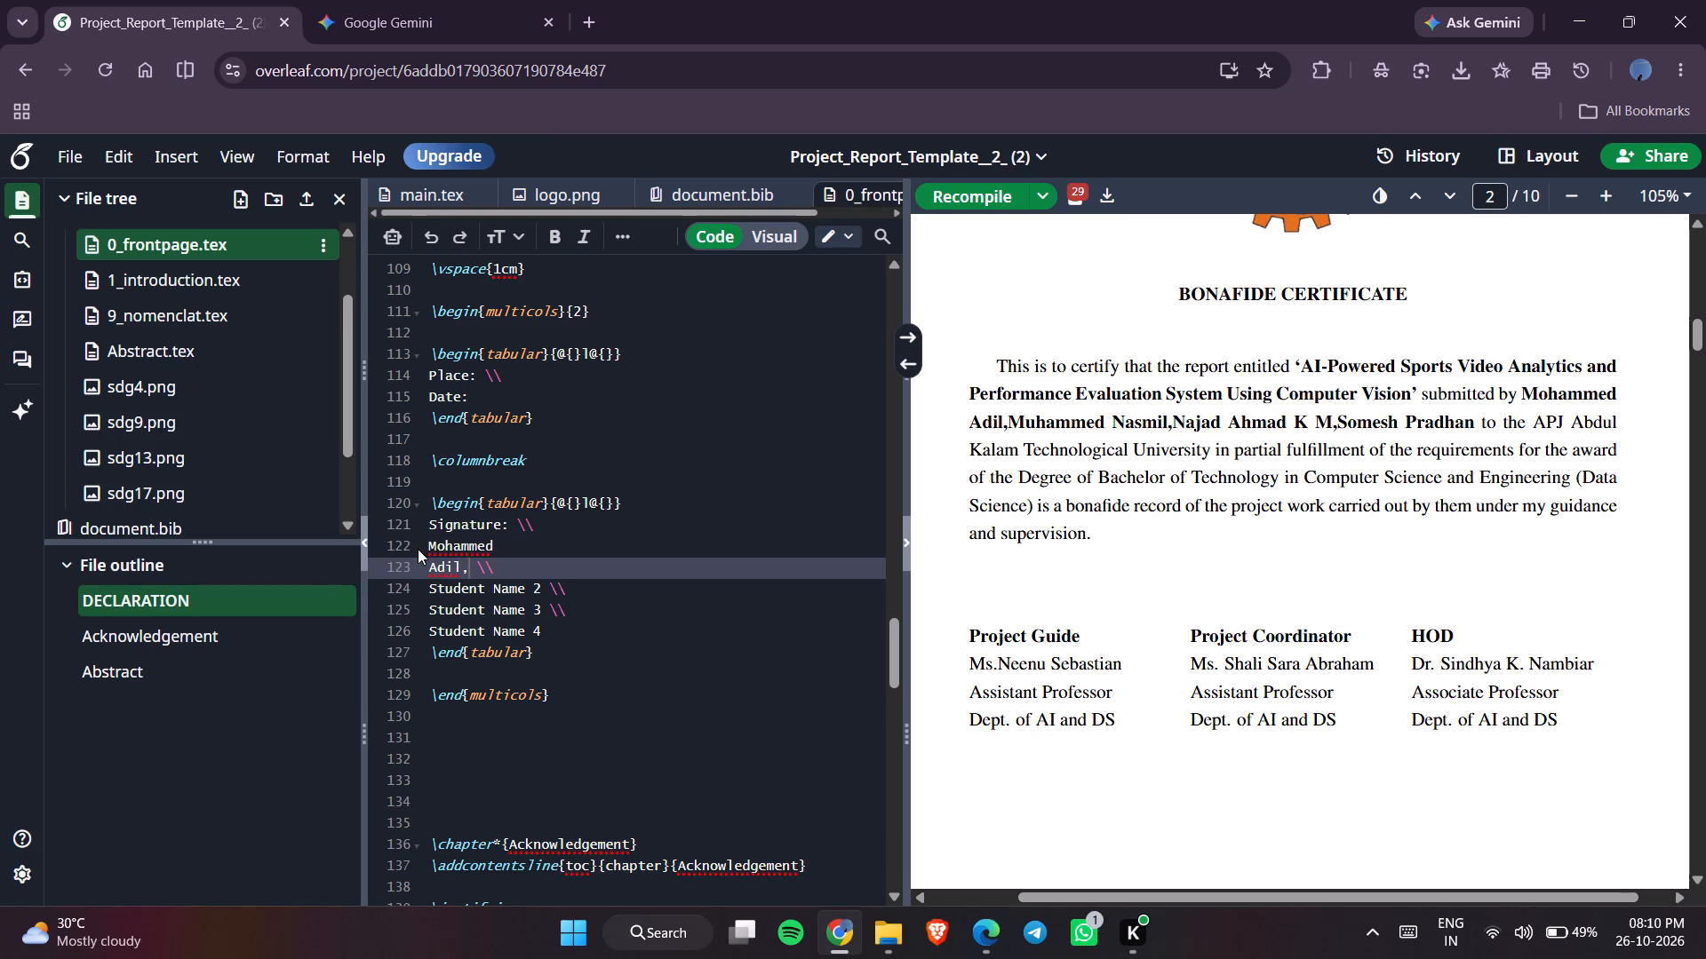
key(BackSpace)
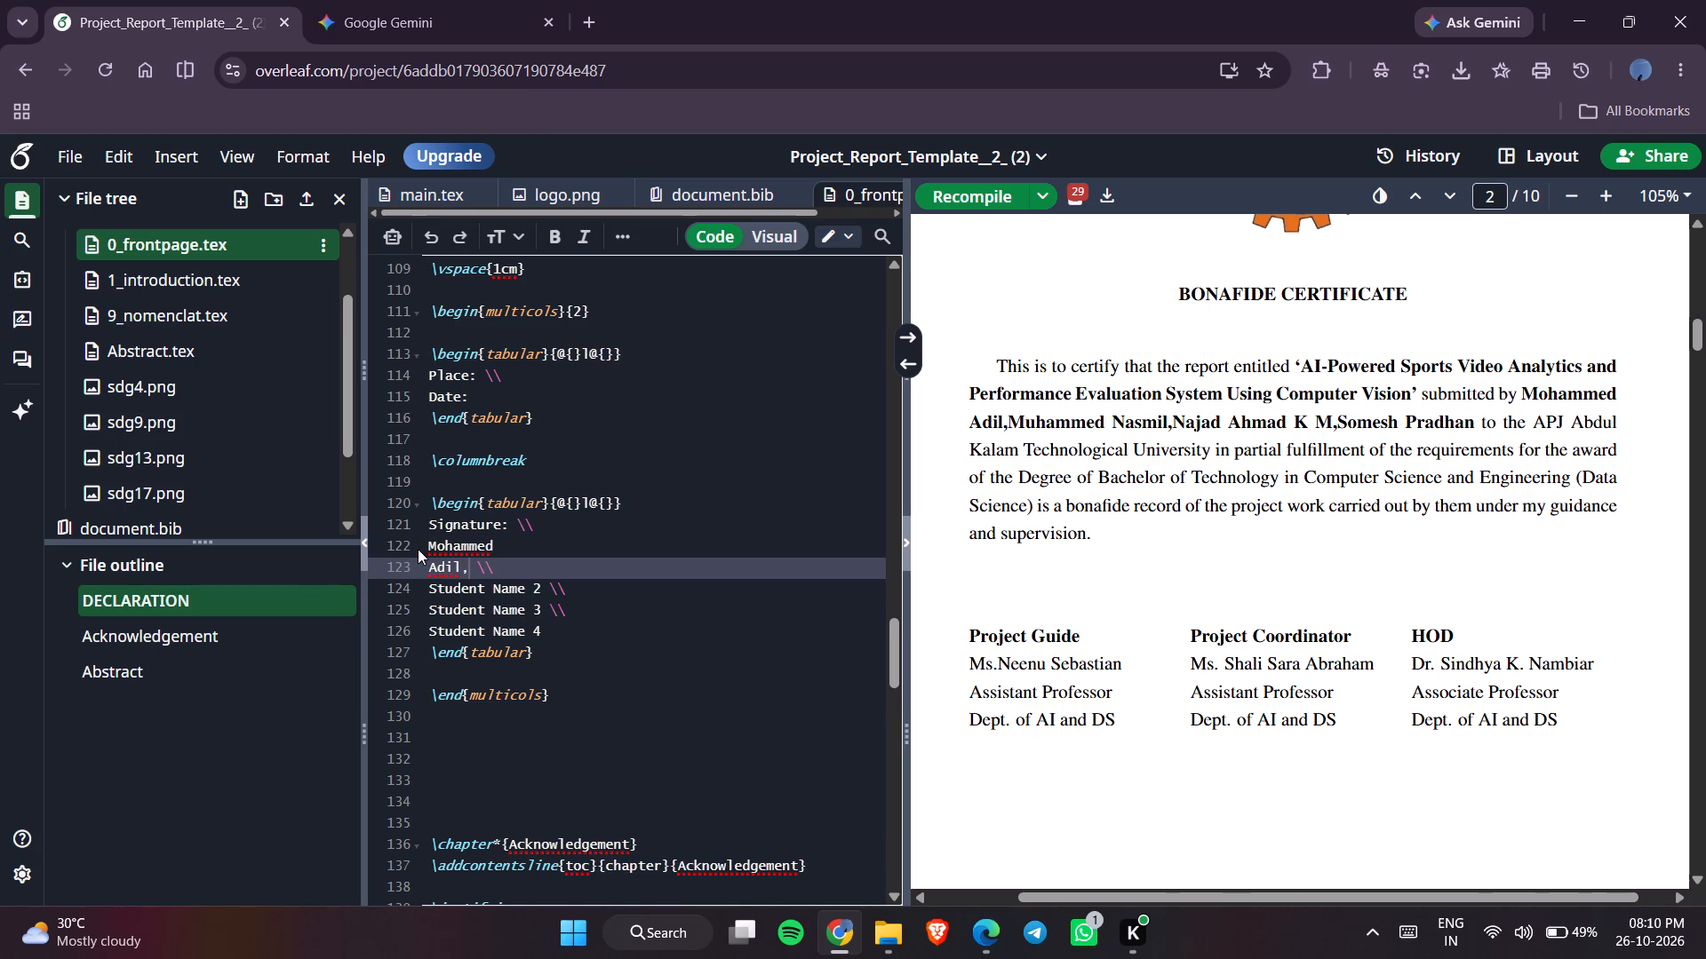
key(BackSpace)
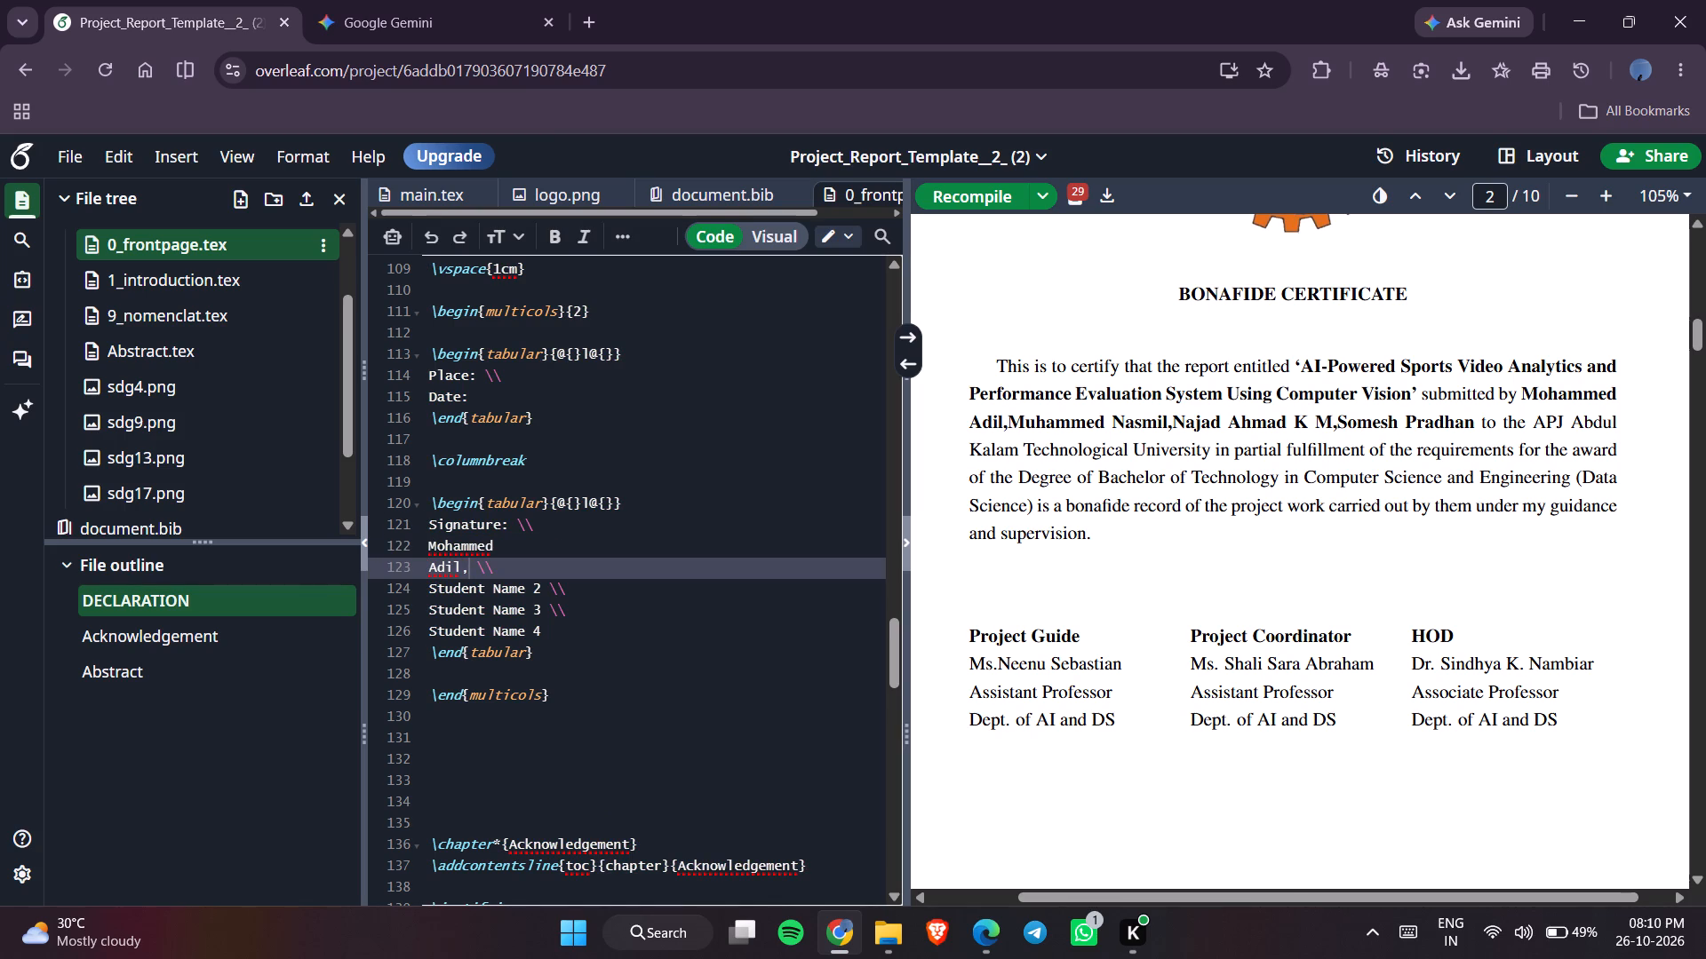
click(467, 570)
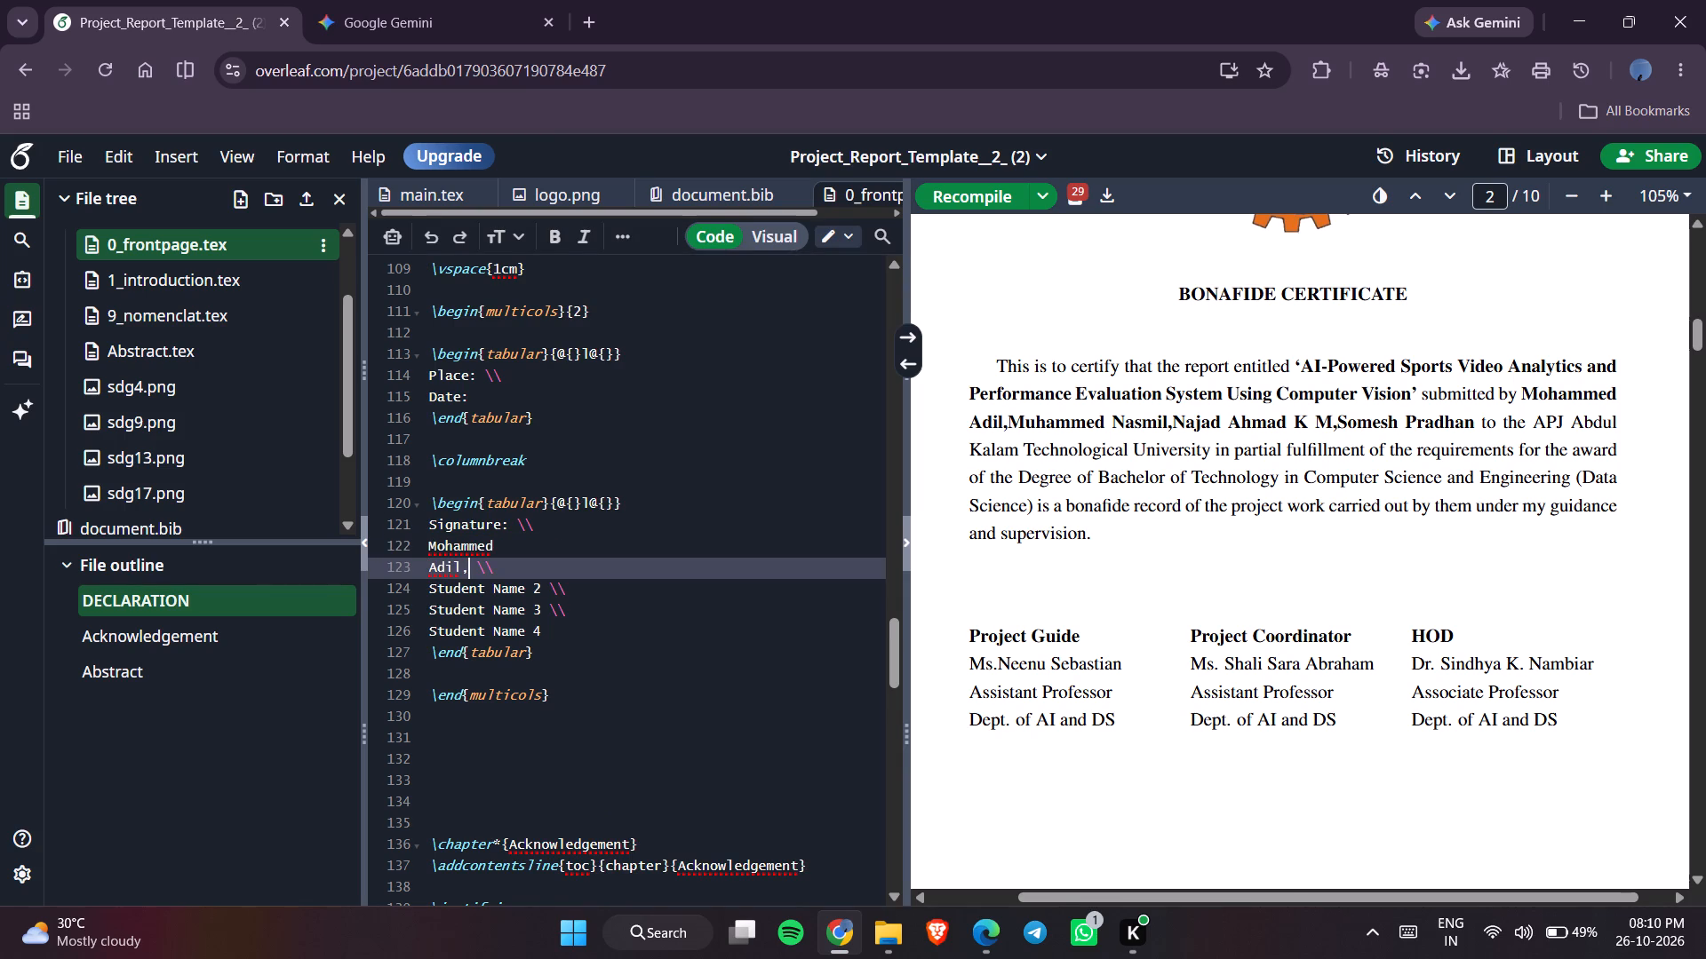
key(BackSpace)
Replace the signature block's "Student Name 2" placeholder with the second student's name copied from the bonafide certificate in the PDF preview.
drag(1010, 417, 1062, 417)
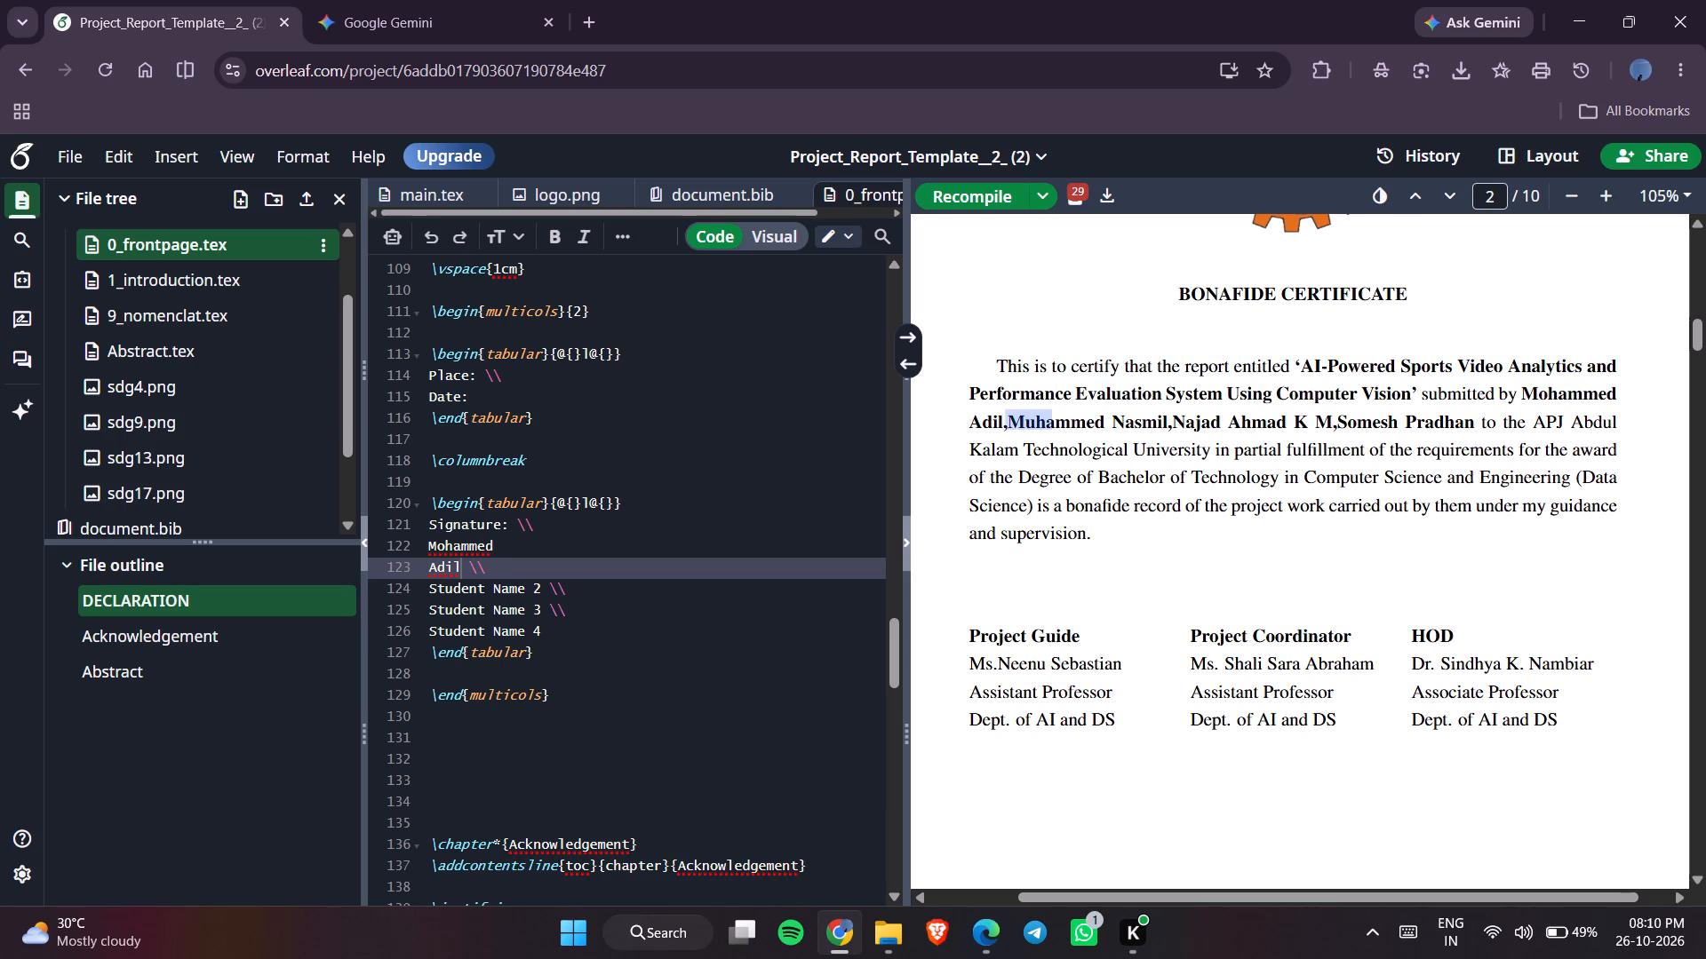
drag(1062, 417, 1165, 410)
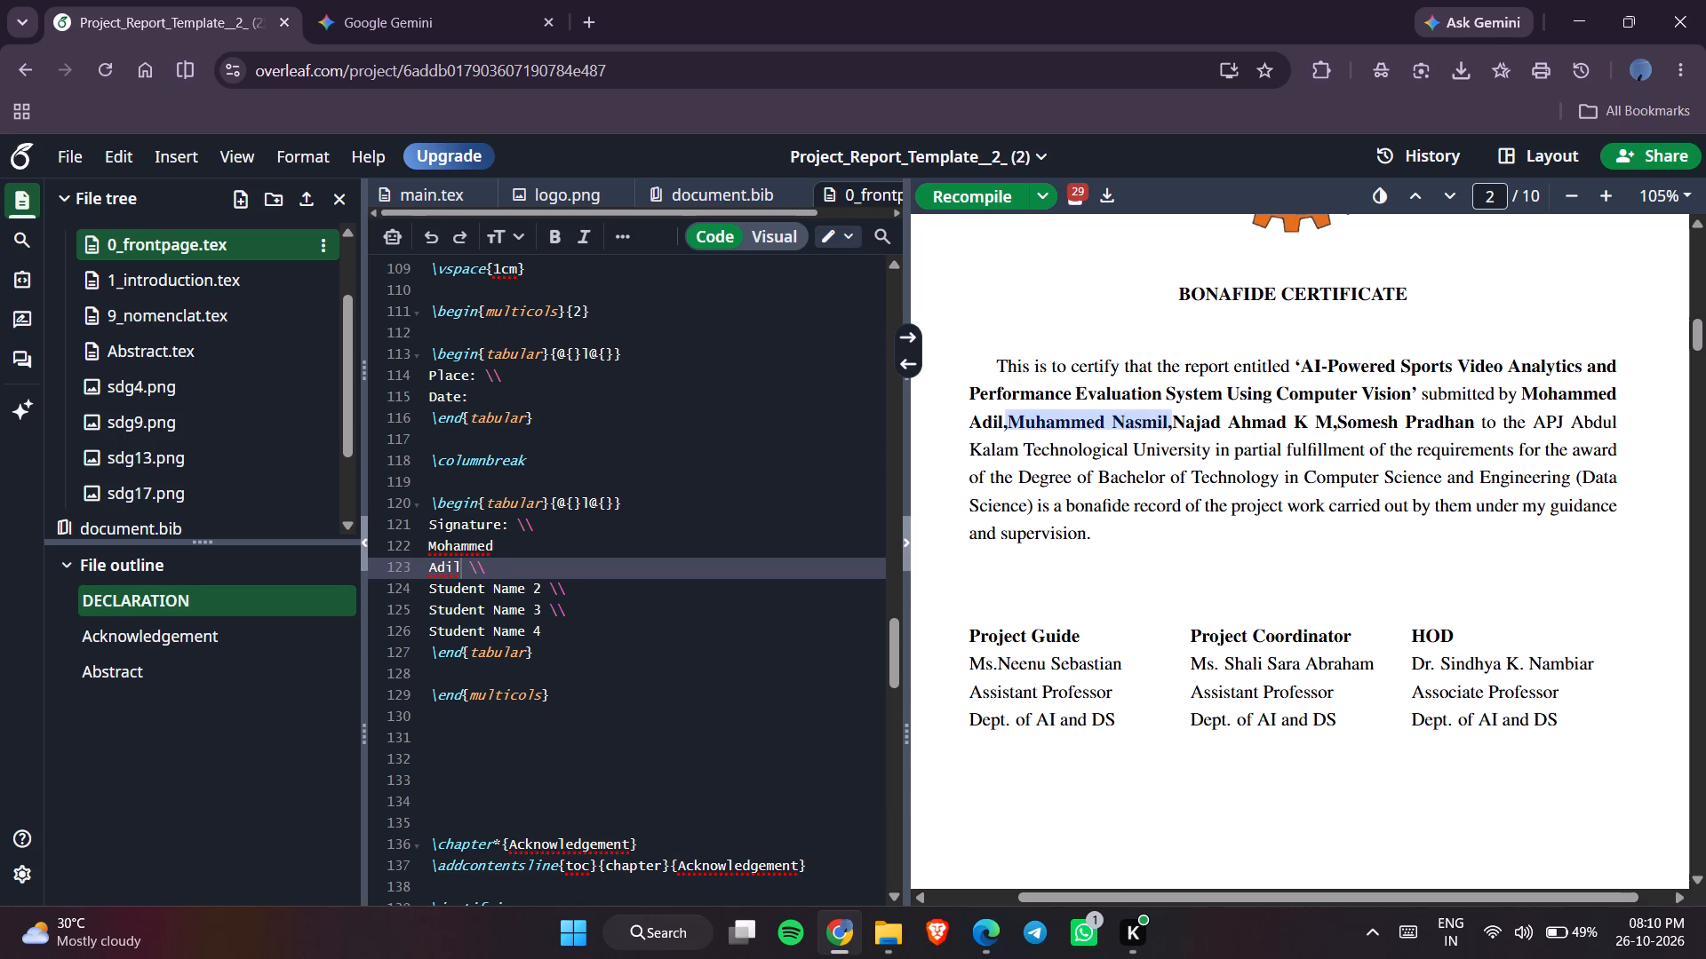
drag(1165, 410, 1167, 410)
key(ctrl+c)
drag(537, 592, 474, 595)
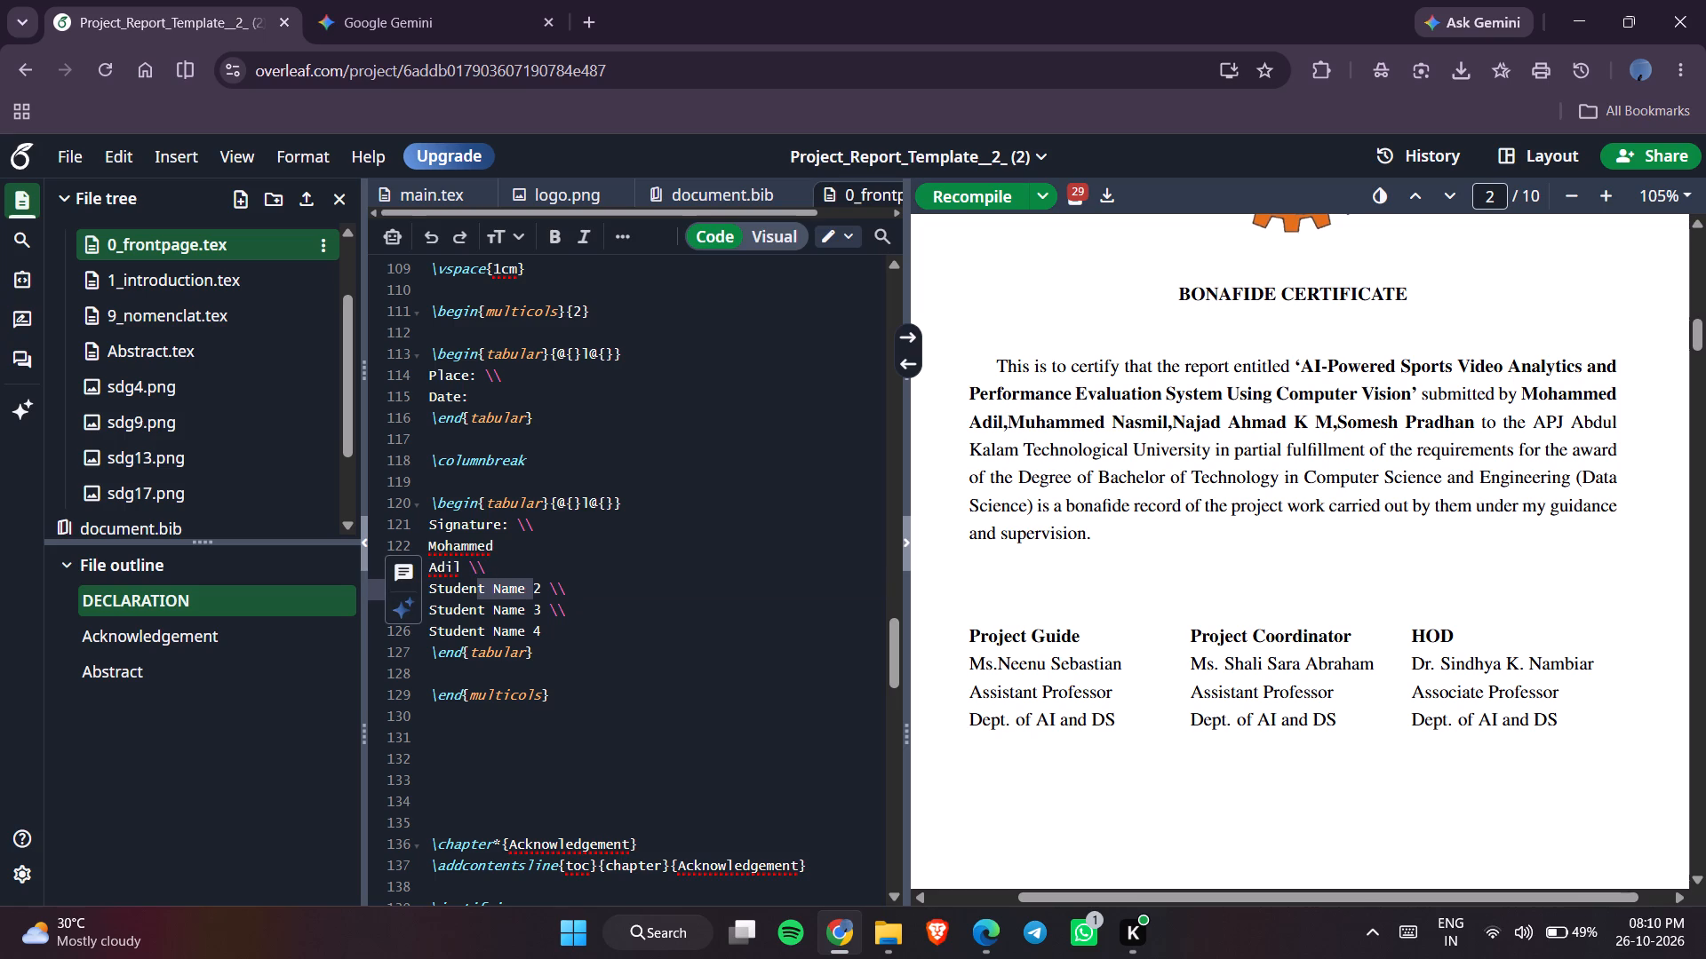
drag(541, 590, 422, 597)
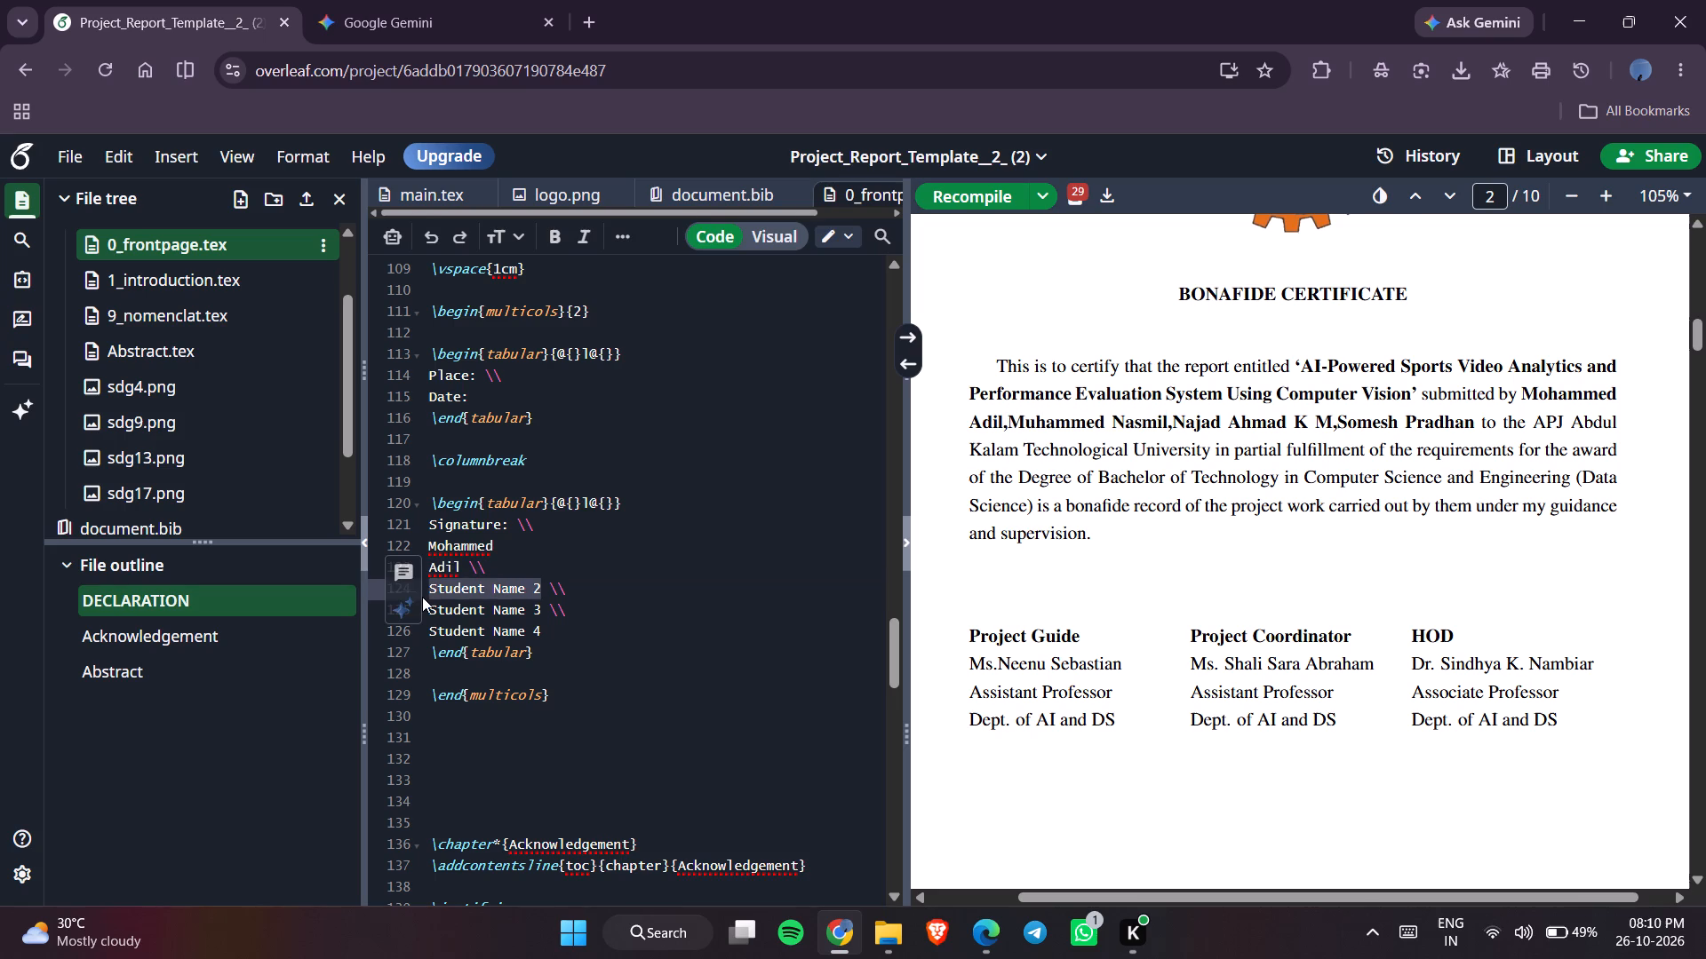
key(ctrl+v)
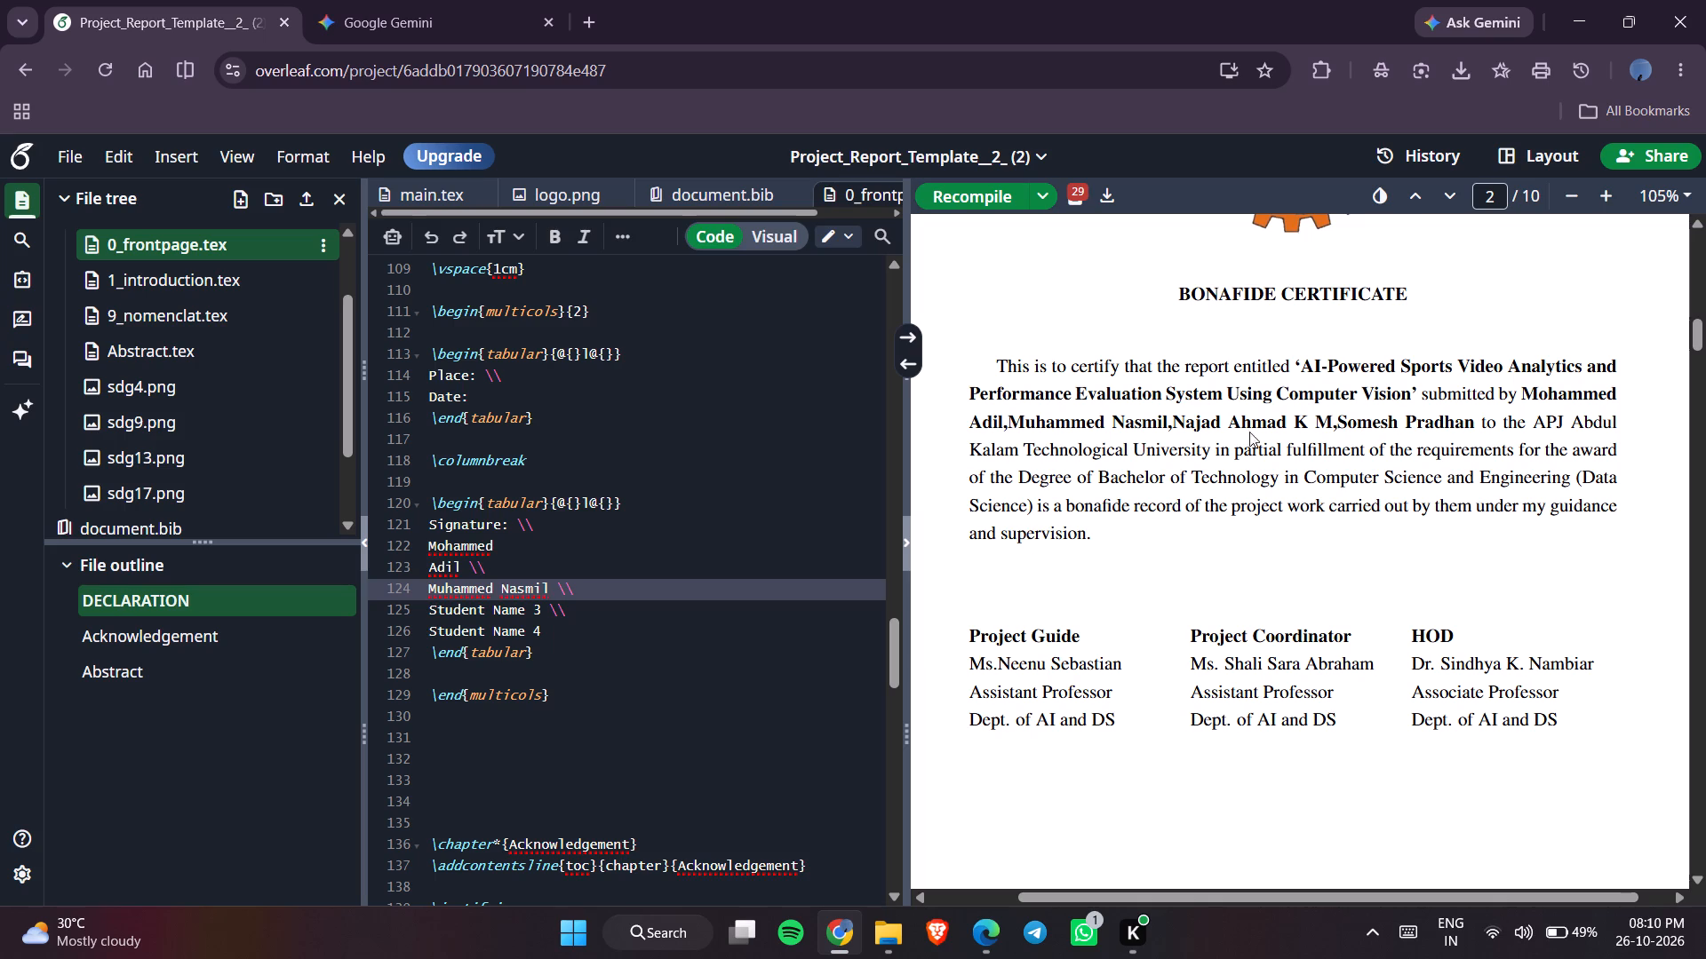
Replace the signature block's "Student Name 3" placeholder with the third student's name copied from the bonafide certificate, without the trailing comma.
drag(1173, 421, 1258, 416)
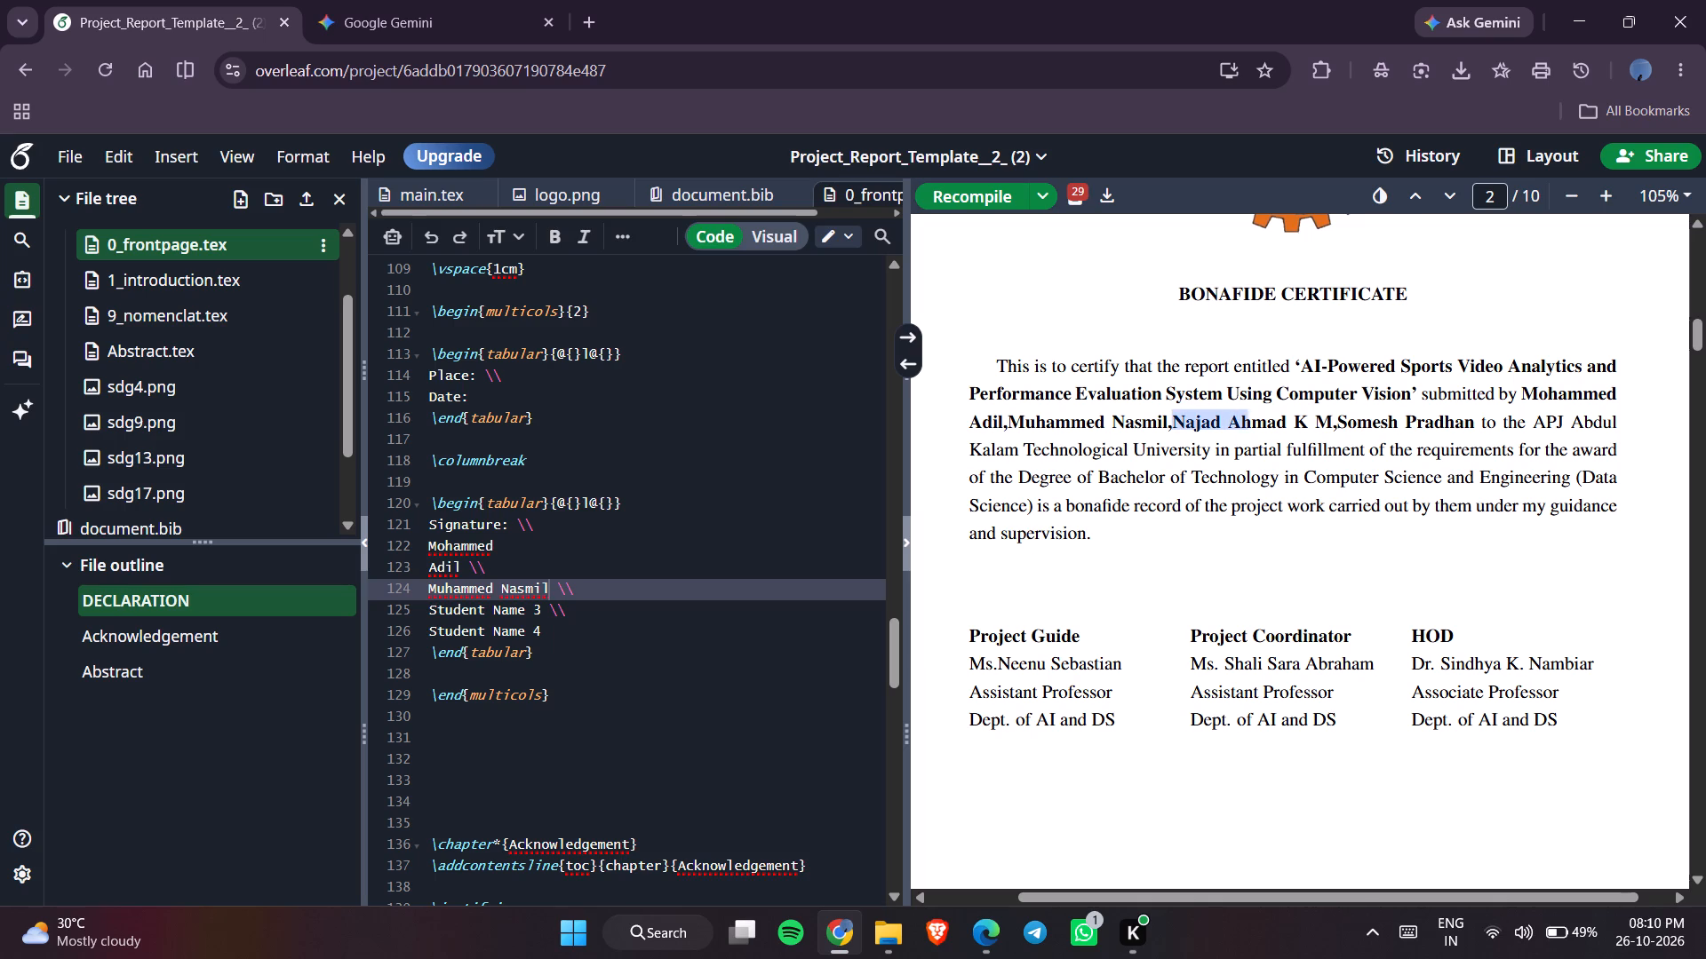
drag(1258, 416, 1329, 414)
drag(1329, 414, 1329, 410)
key(ctrl+c)
drag(539, 610, 441, 614)
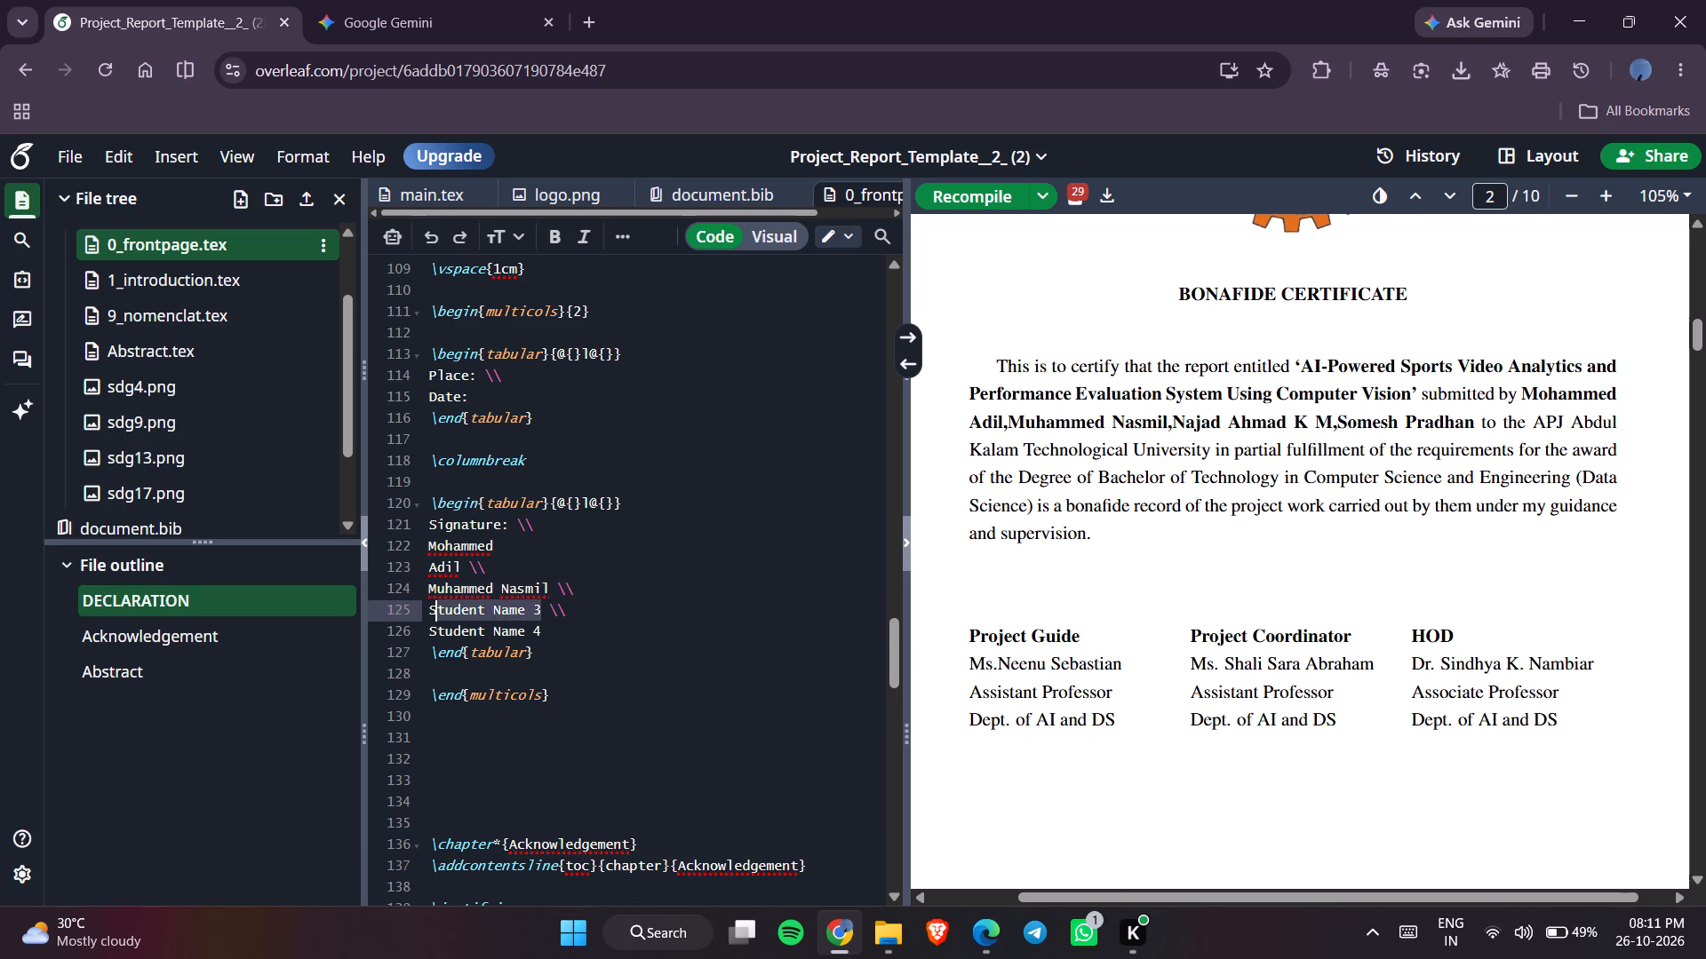
drag(441, 614, 424, 616)
key(ctrl+v)
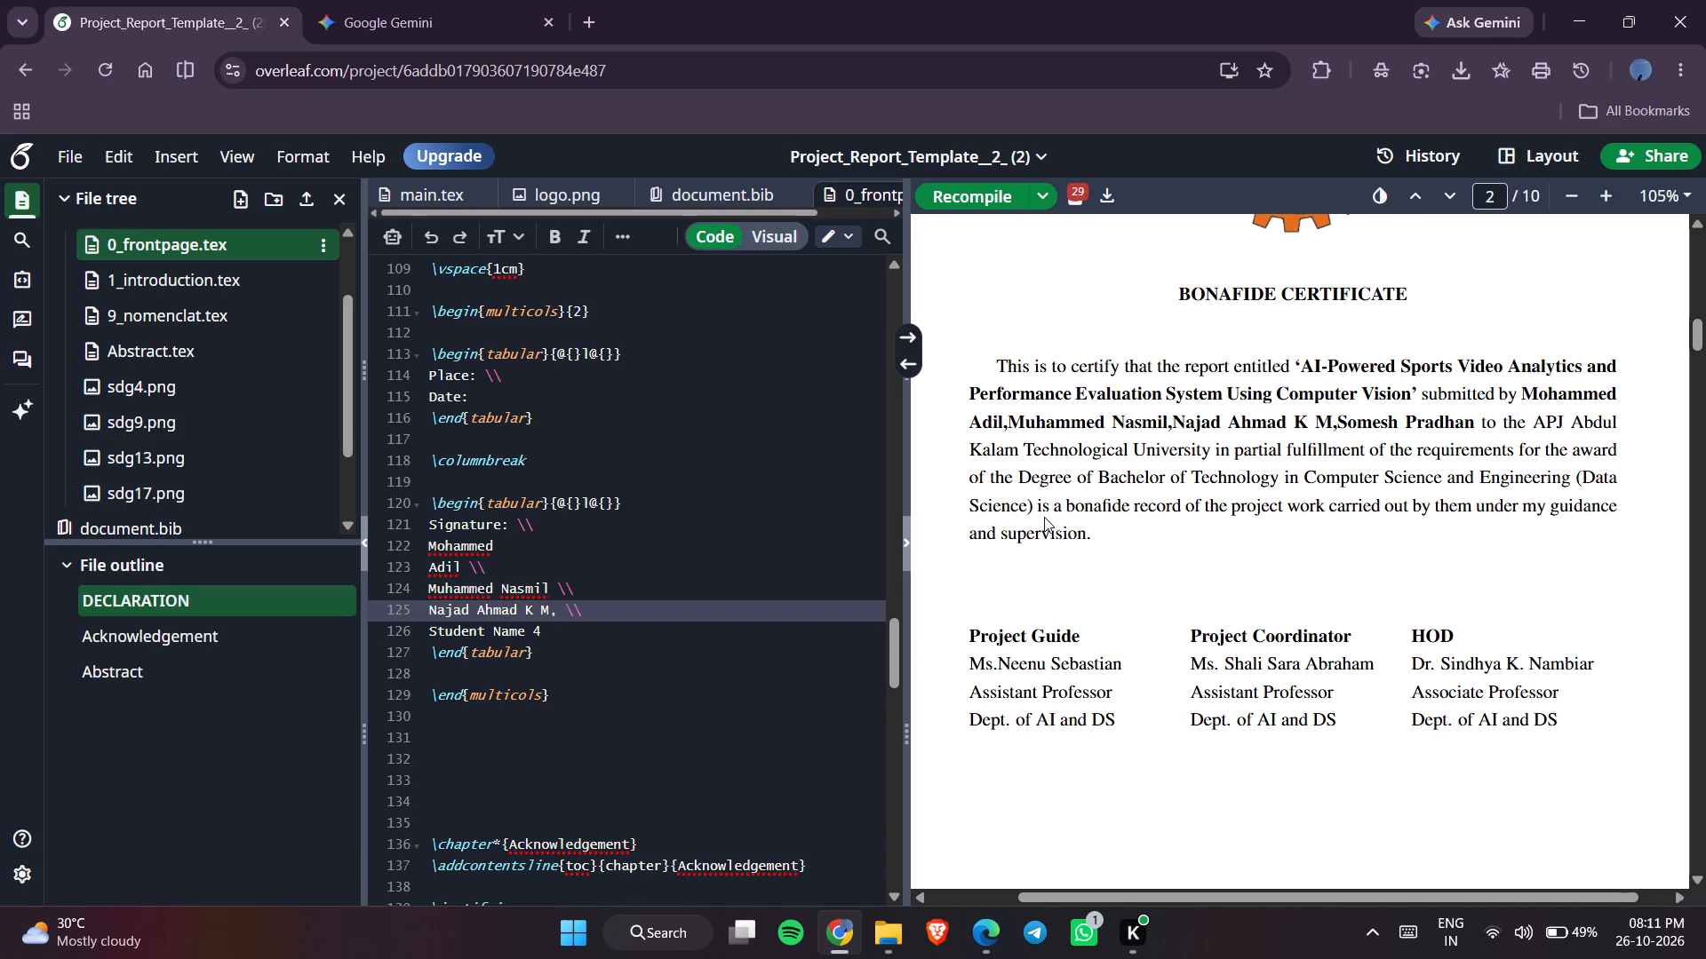
click(1044, 517)
key(BackSpace)
click(563, 610)
key(Left)
key(BackSpace)
Replace the signature block's "Student Name 4" placeholder with the fourth student's name copied from the bonafide certificate, including its initial capital S.
drag(1339, 422, 1472, 418)
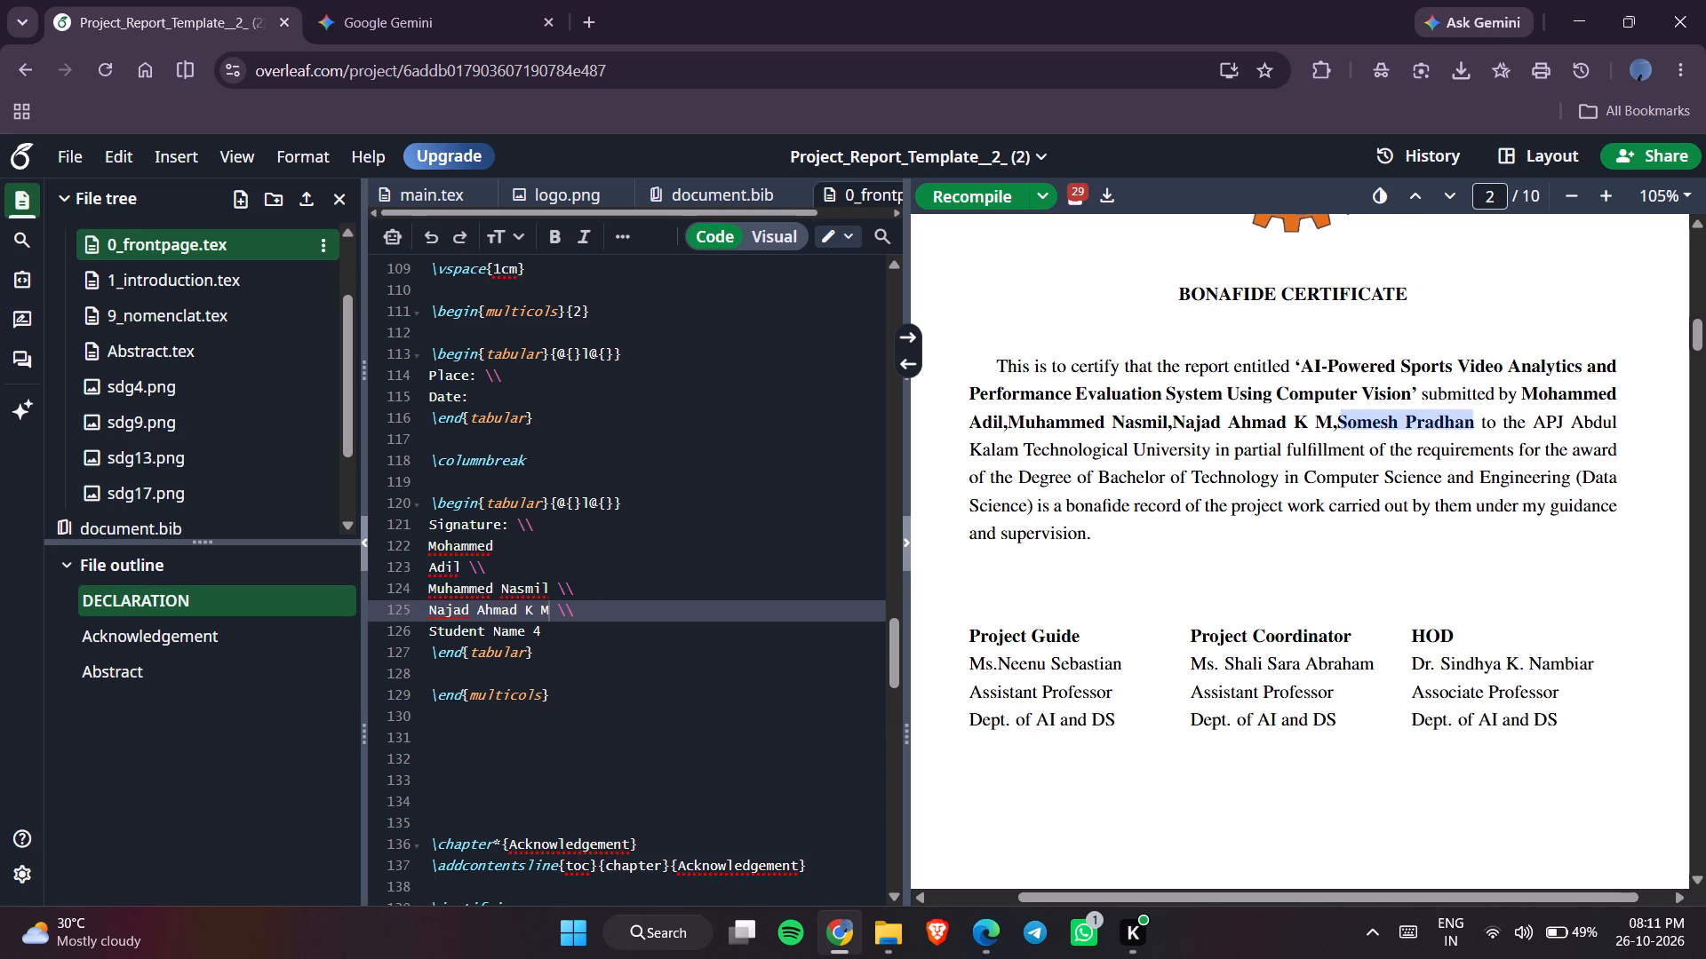
key(ctrl+c)
drag(539, 634, 530, 630)
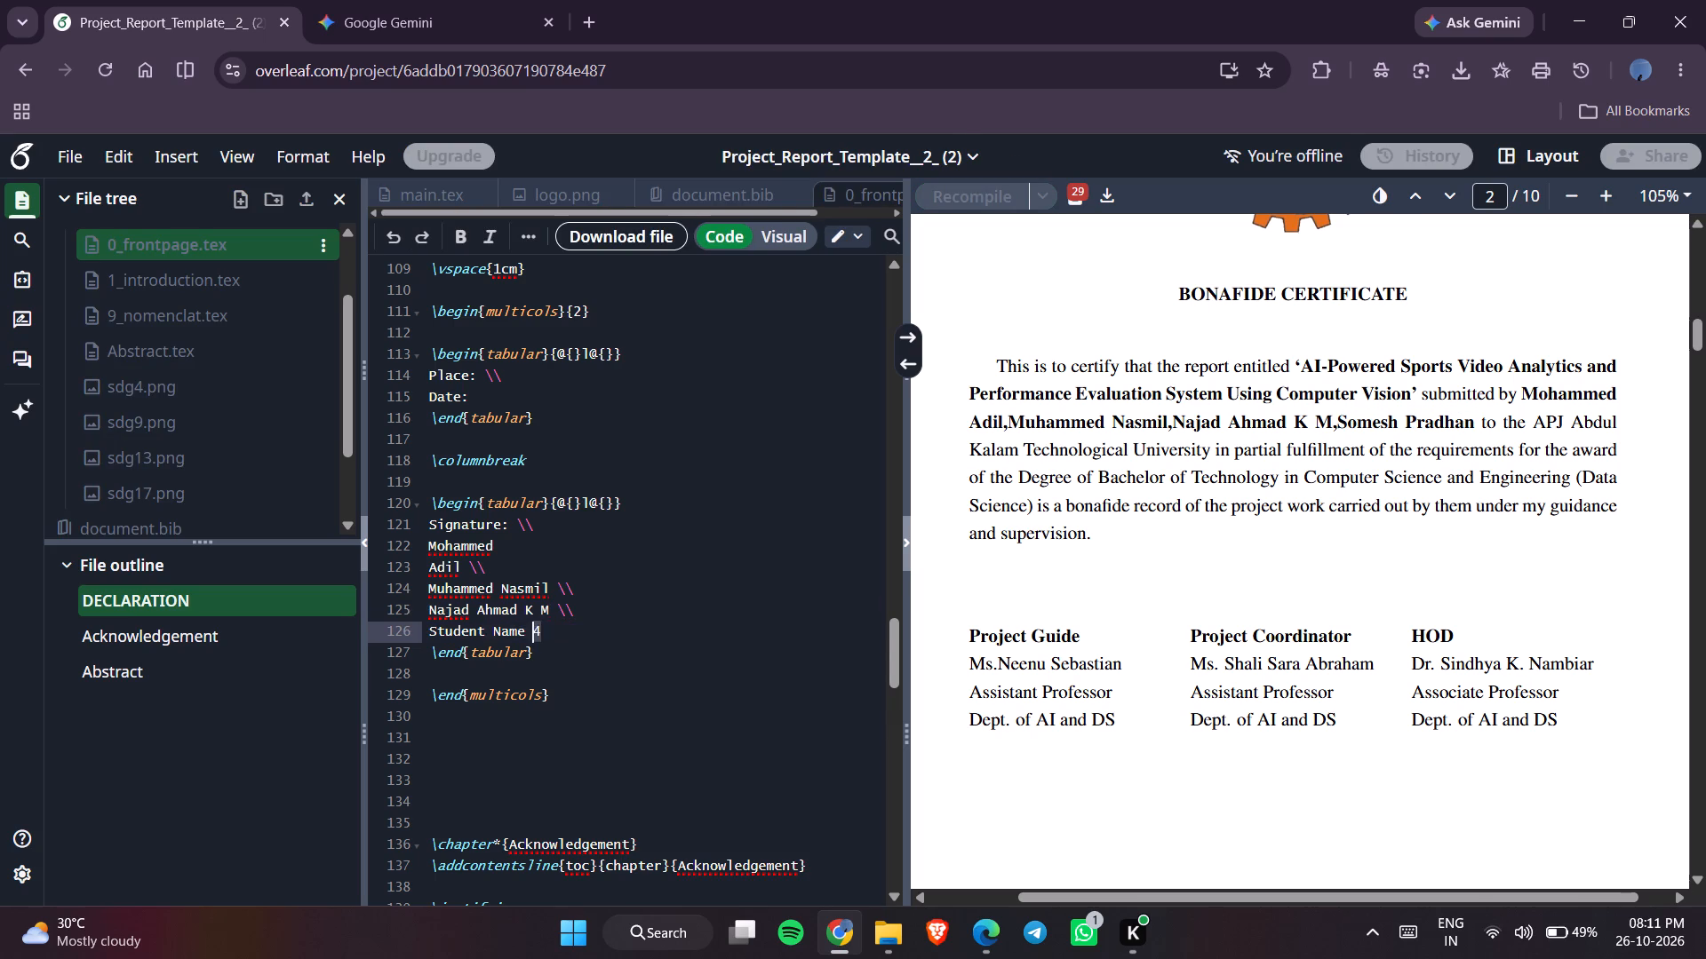
drag(530, 630, 490, 627)
drag(554, 630, 422, 638)
key(ctrl+v)
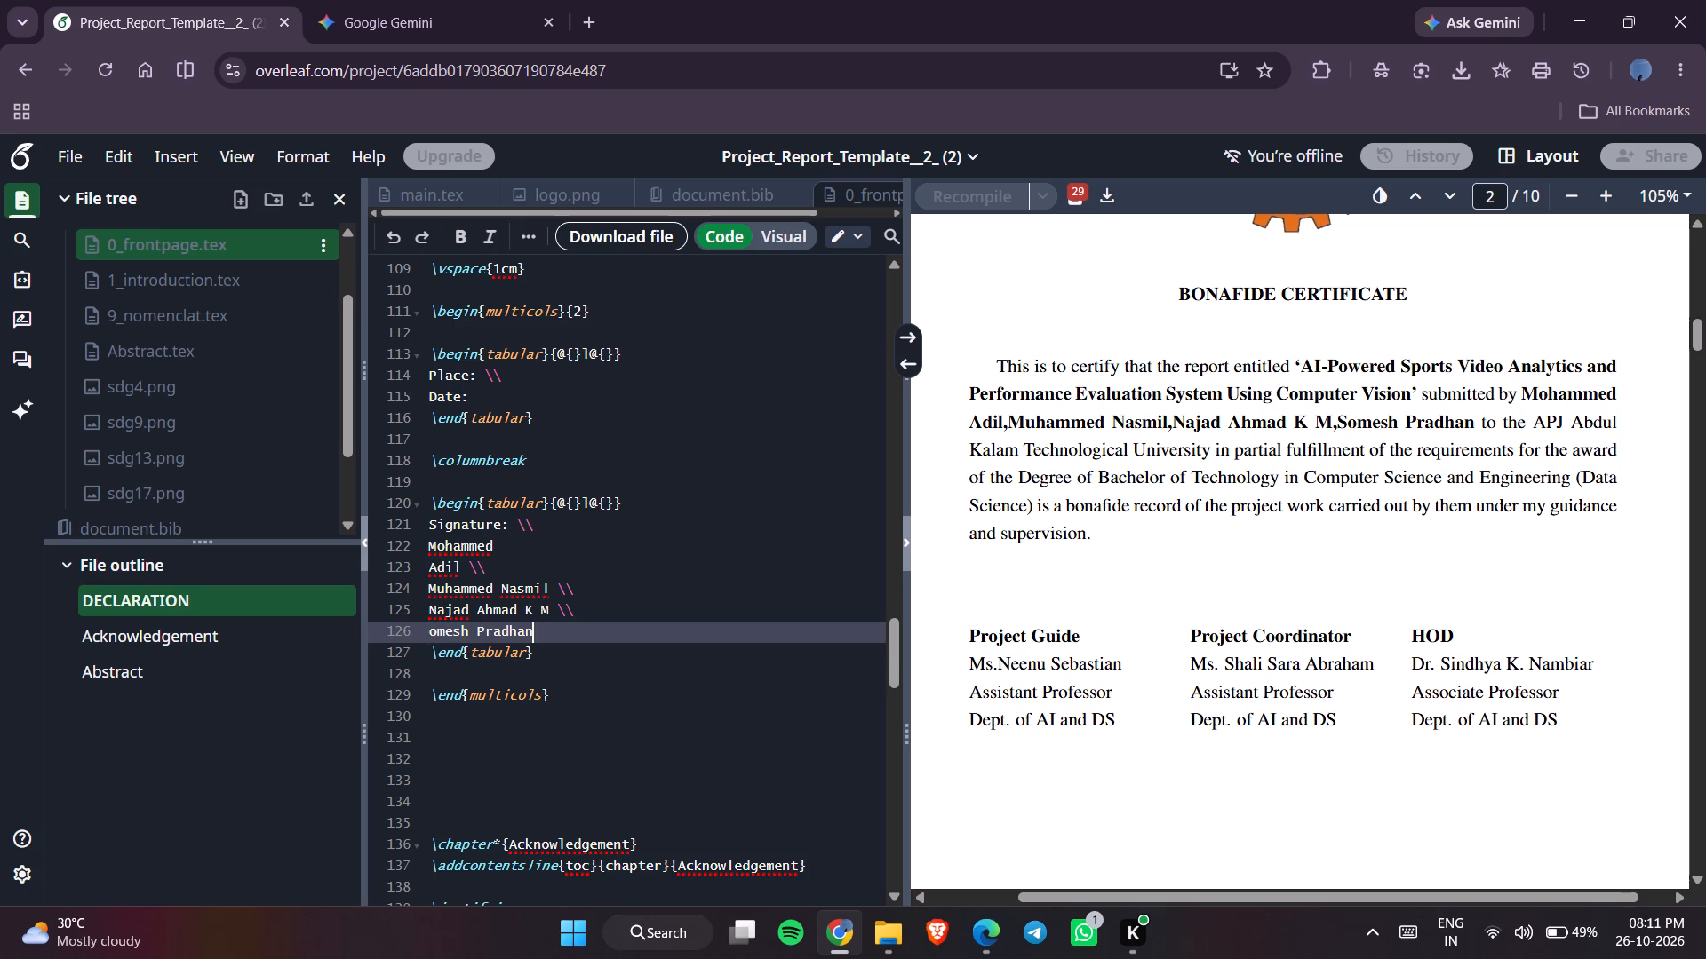
key(Left)
key(Left)
key(Left)
key(Left)
key(Left)
key(Left)
key(Left)
key(Left)
key(Left)
key(Left)
key(Left)
key(Left)
key(Left)
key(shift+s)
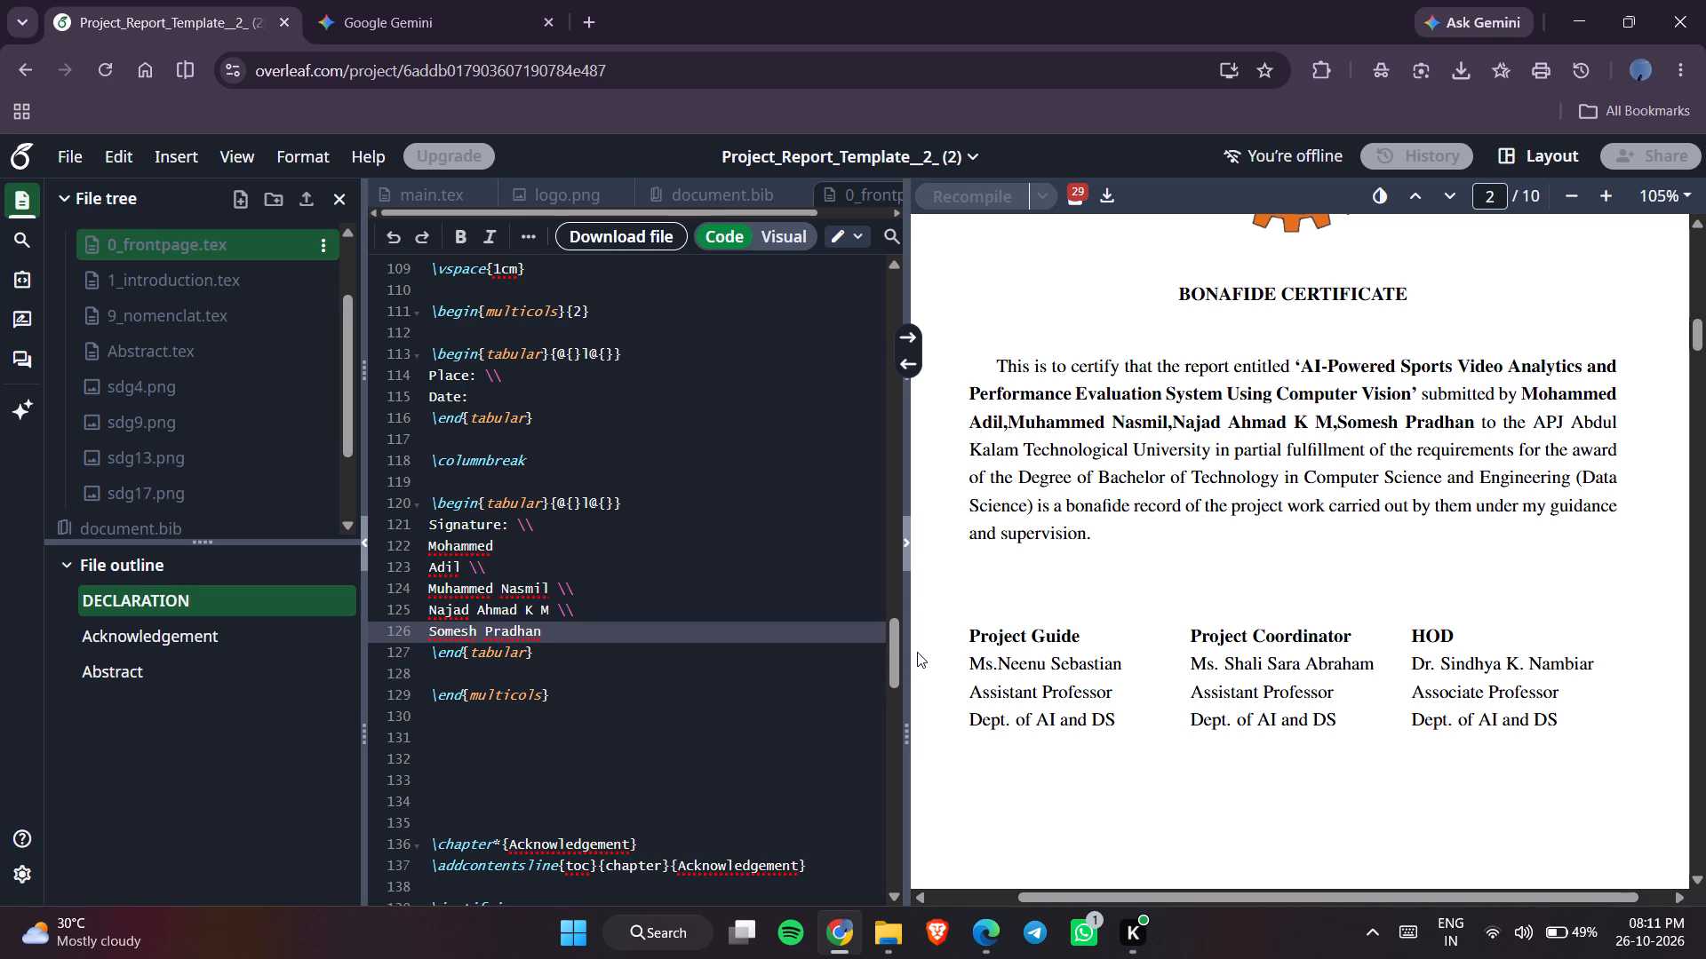
Recompile the report with the completed signature block.
scroll(917, 652, down, 1)
scroll(1079, 391, up, 4)
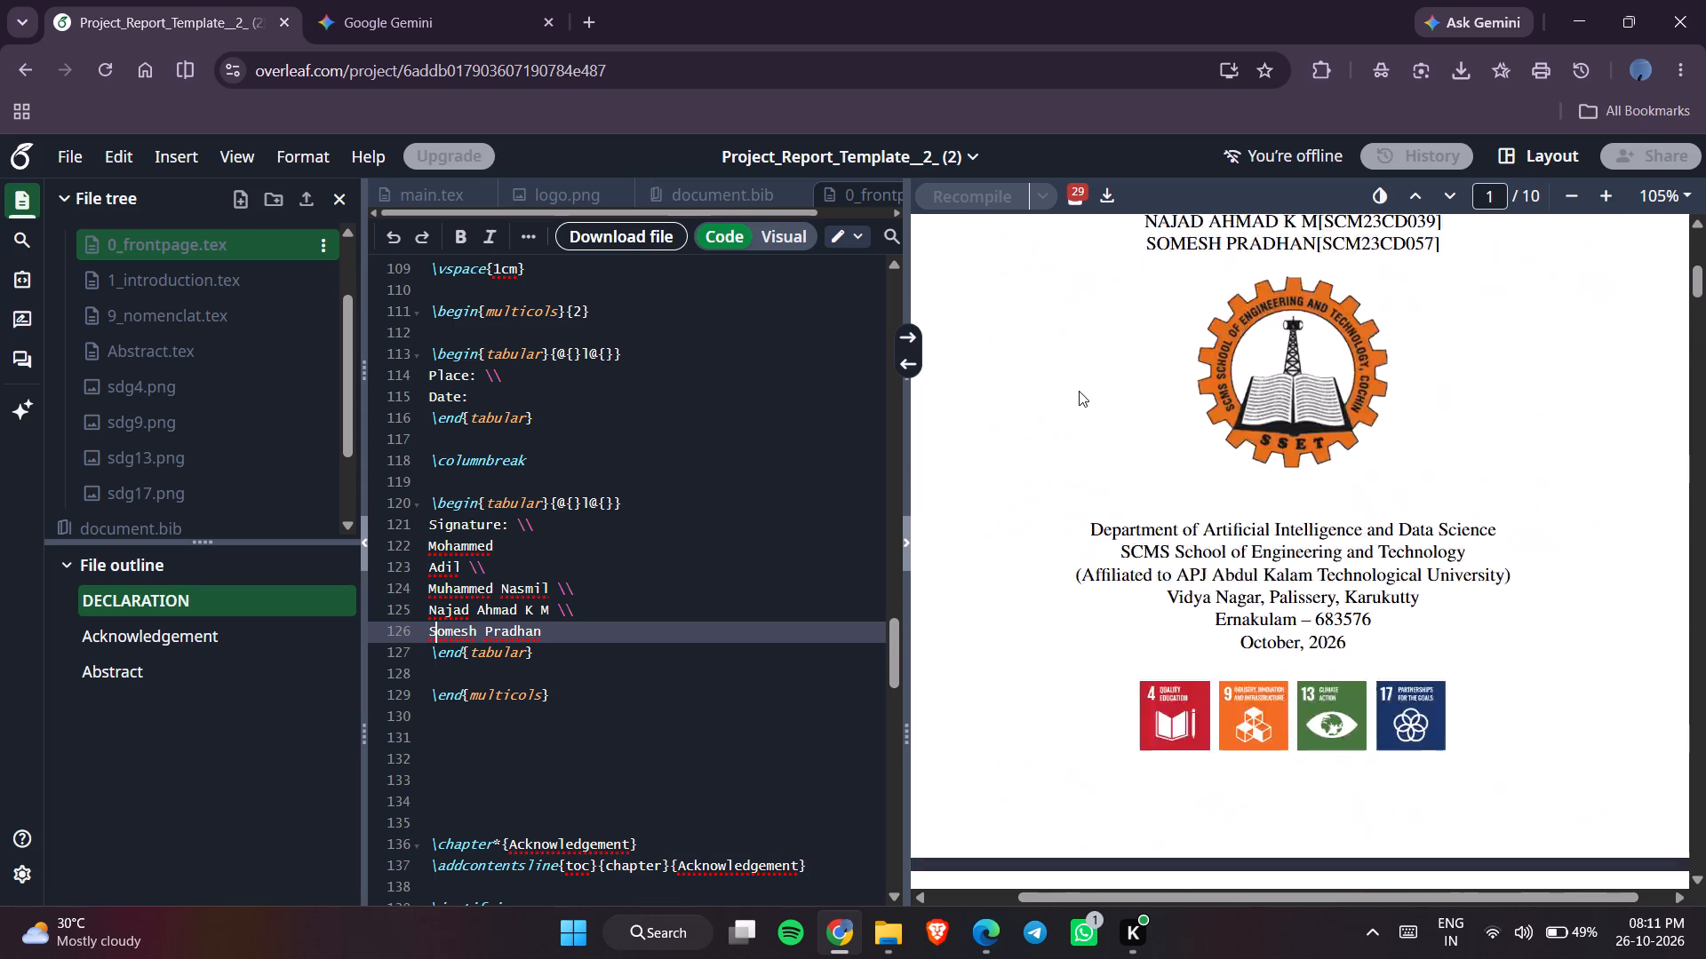
scroll(1079, 391, up, 4)
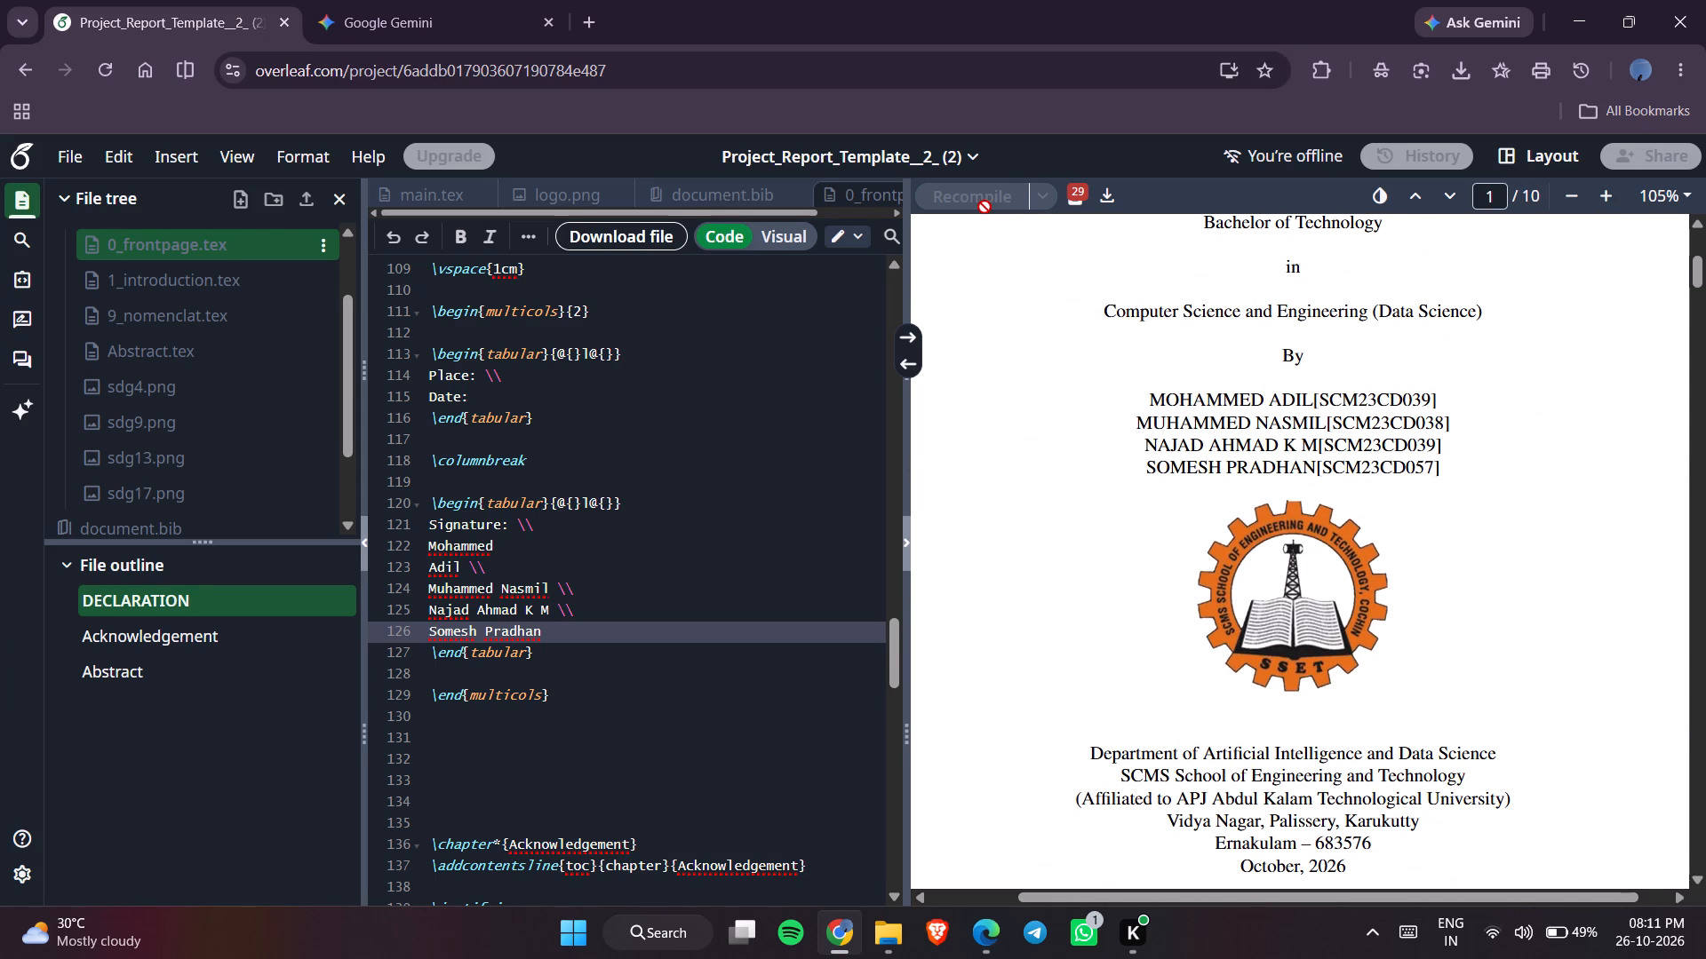
click(985, 207)
click(686, 505)
scroll(686, 505, down, 8)
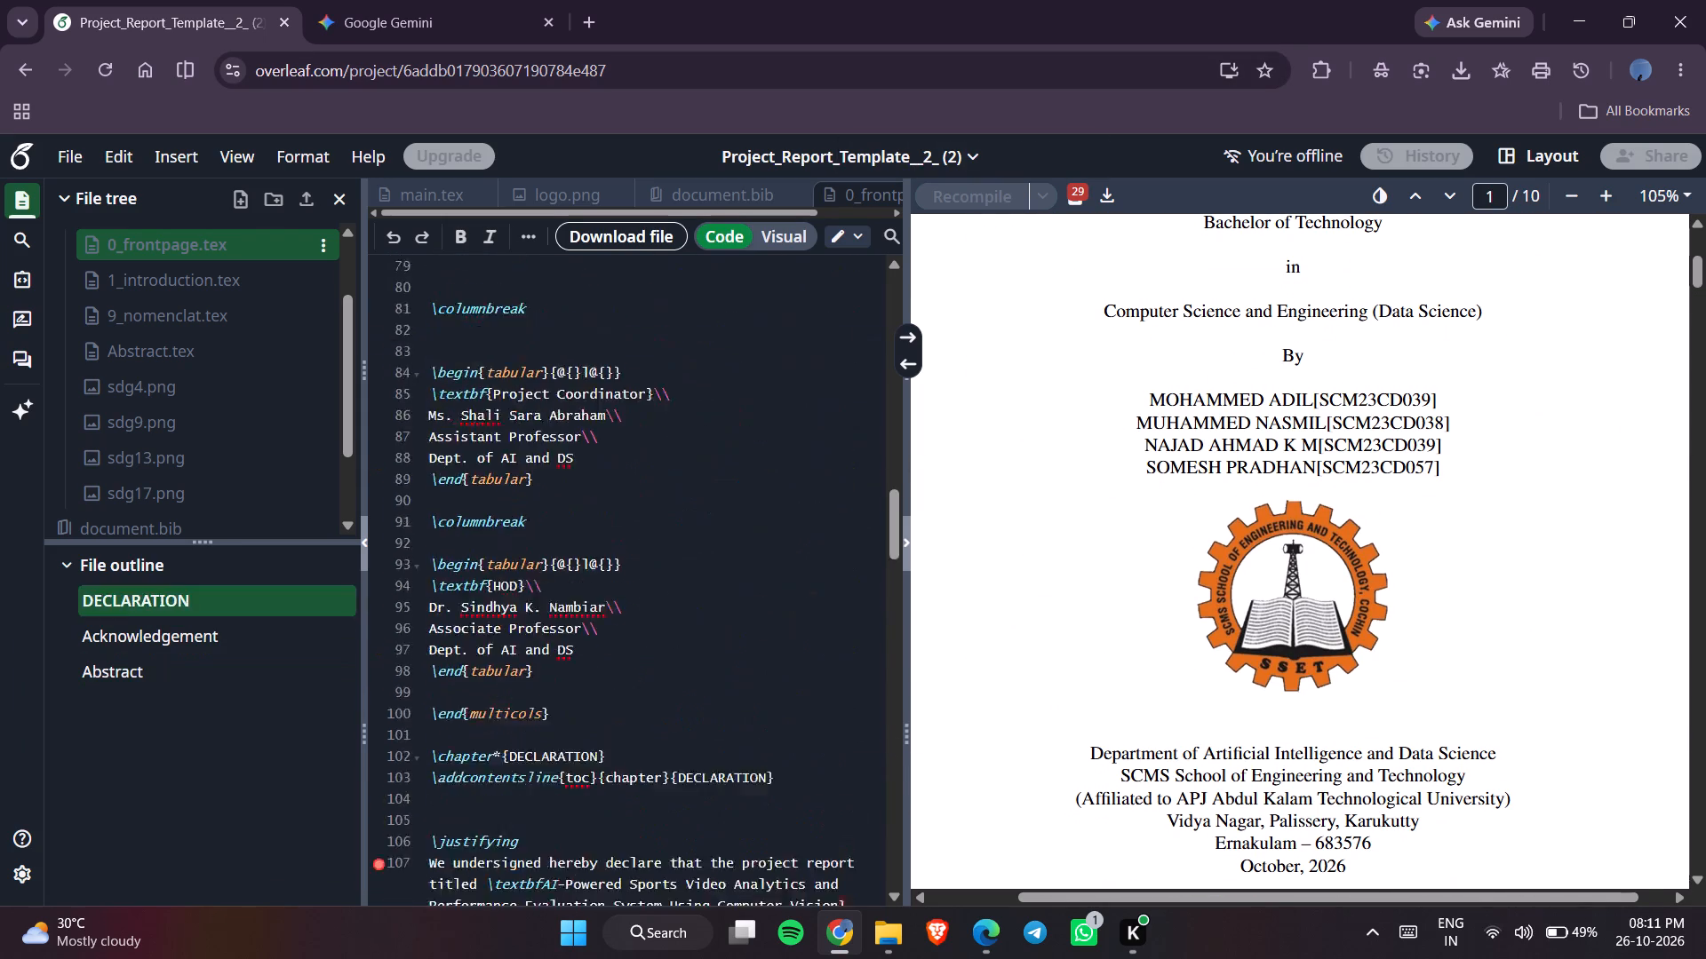
scroll(1393, 402, up, 18)
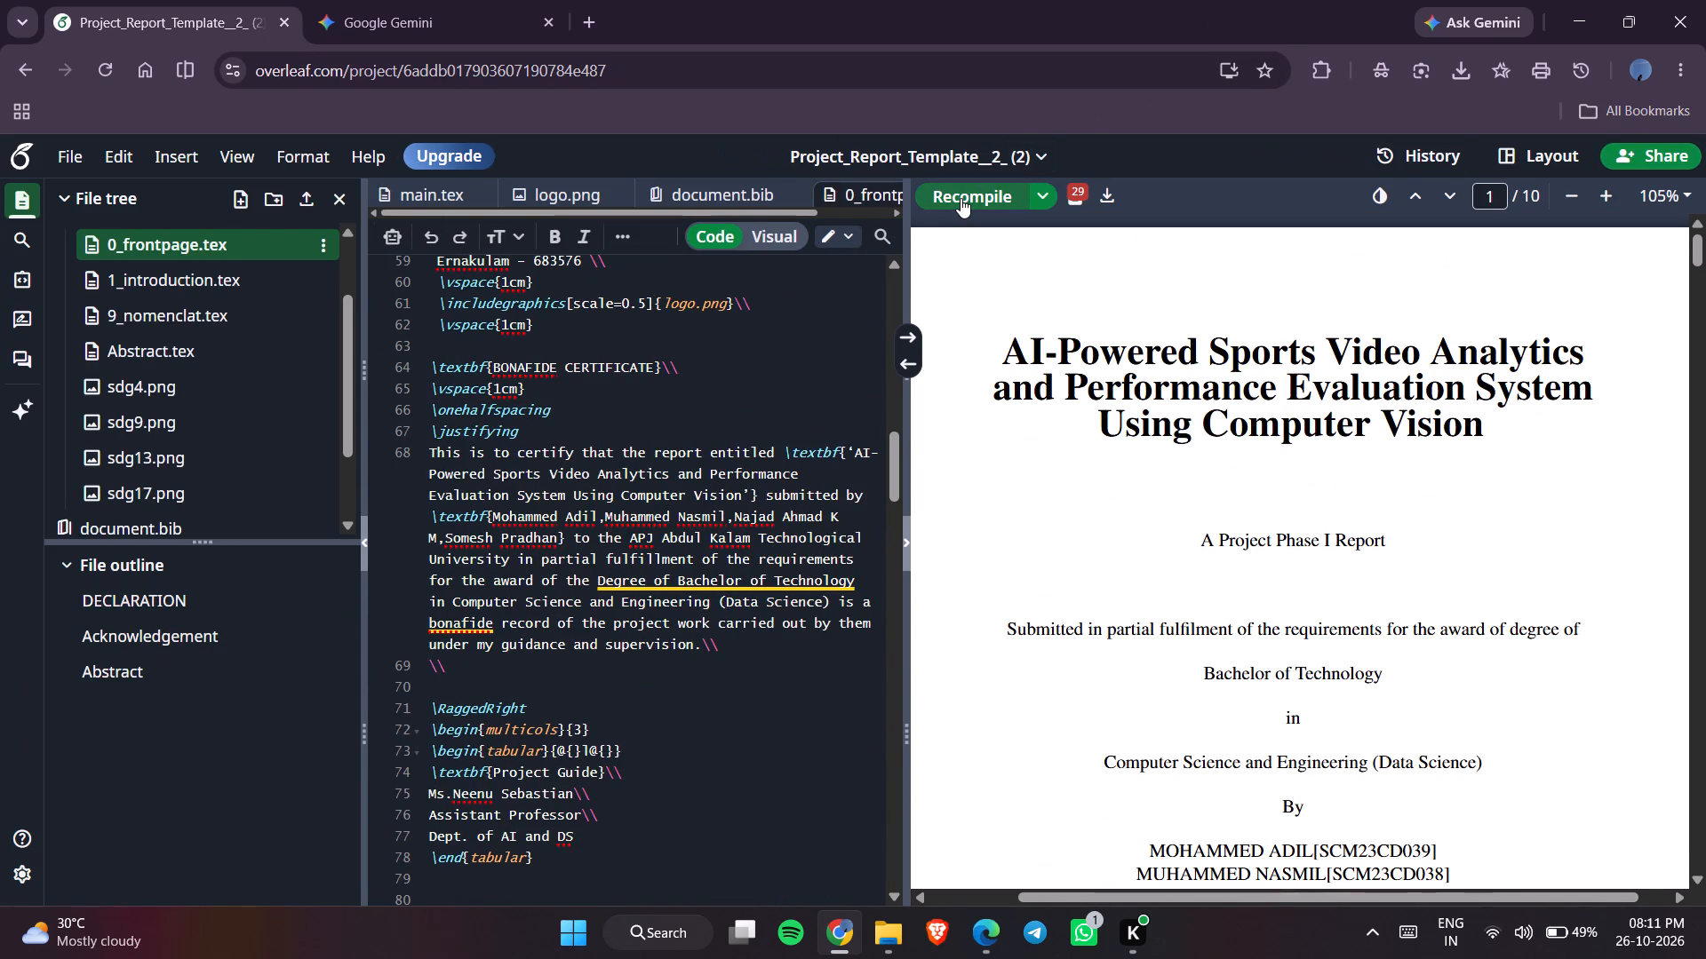
click(961, 198)
Review the recompiled title page, bonafide certificate and declaration, checking the declaration's wording and the names under Signature.
scroll(1327, 570, down, 5)
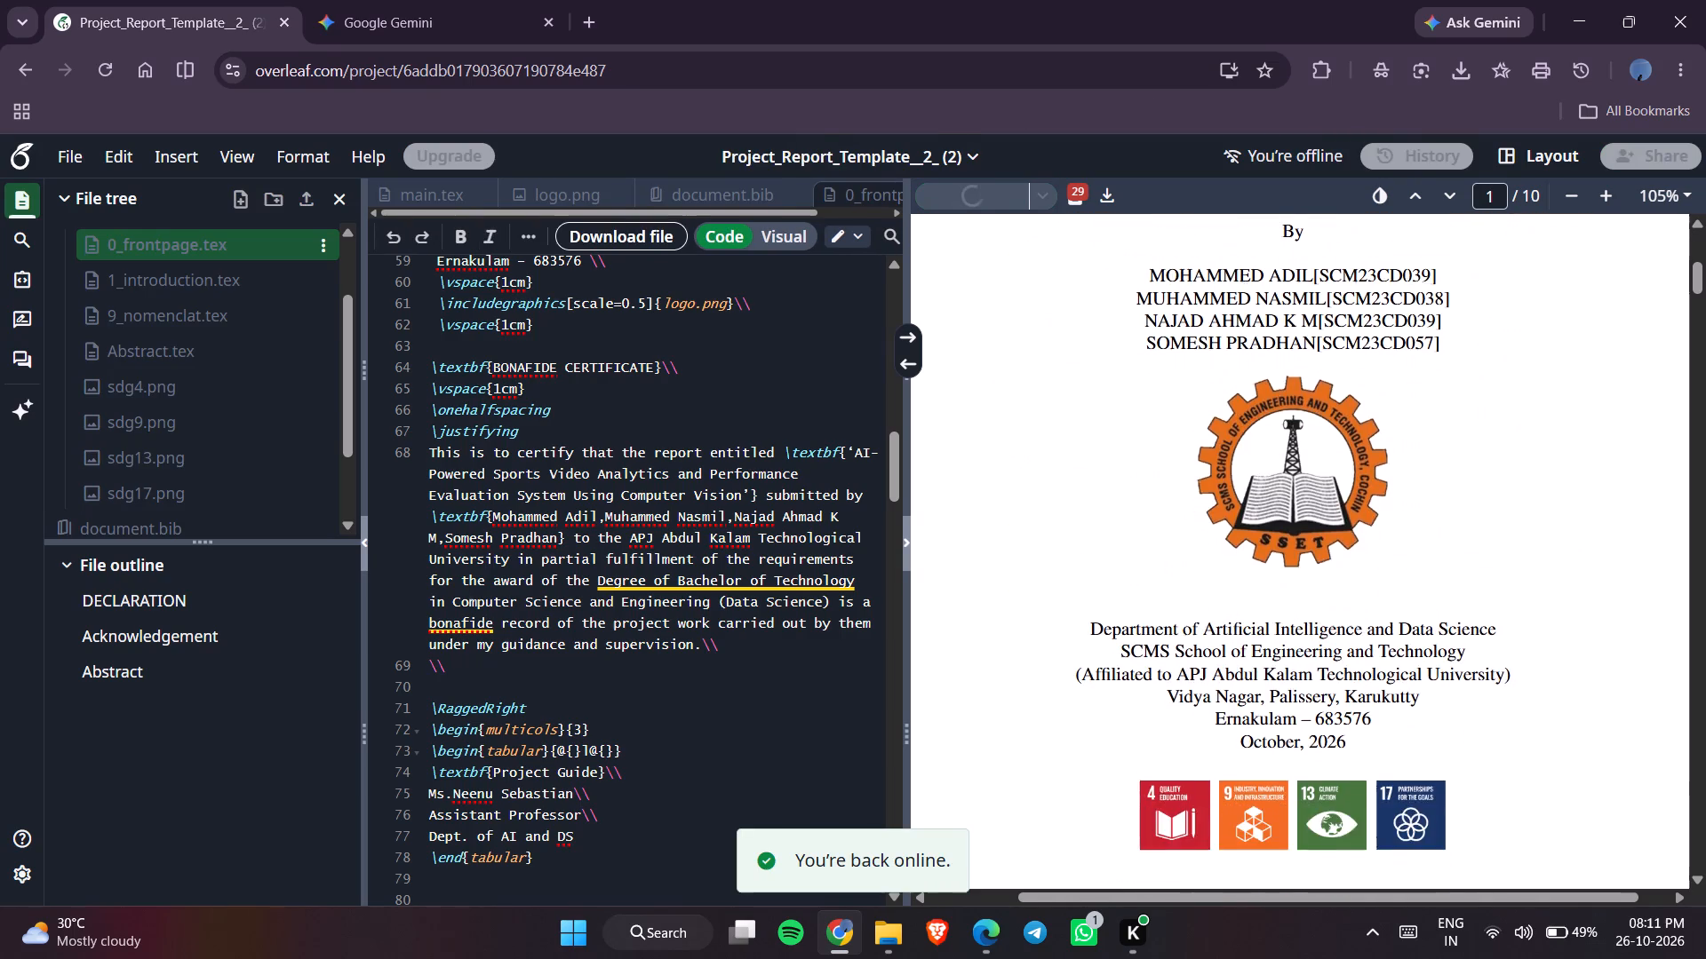
scroll(1327, 570, down, 2)
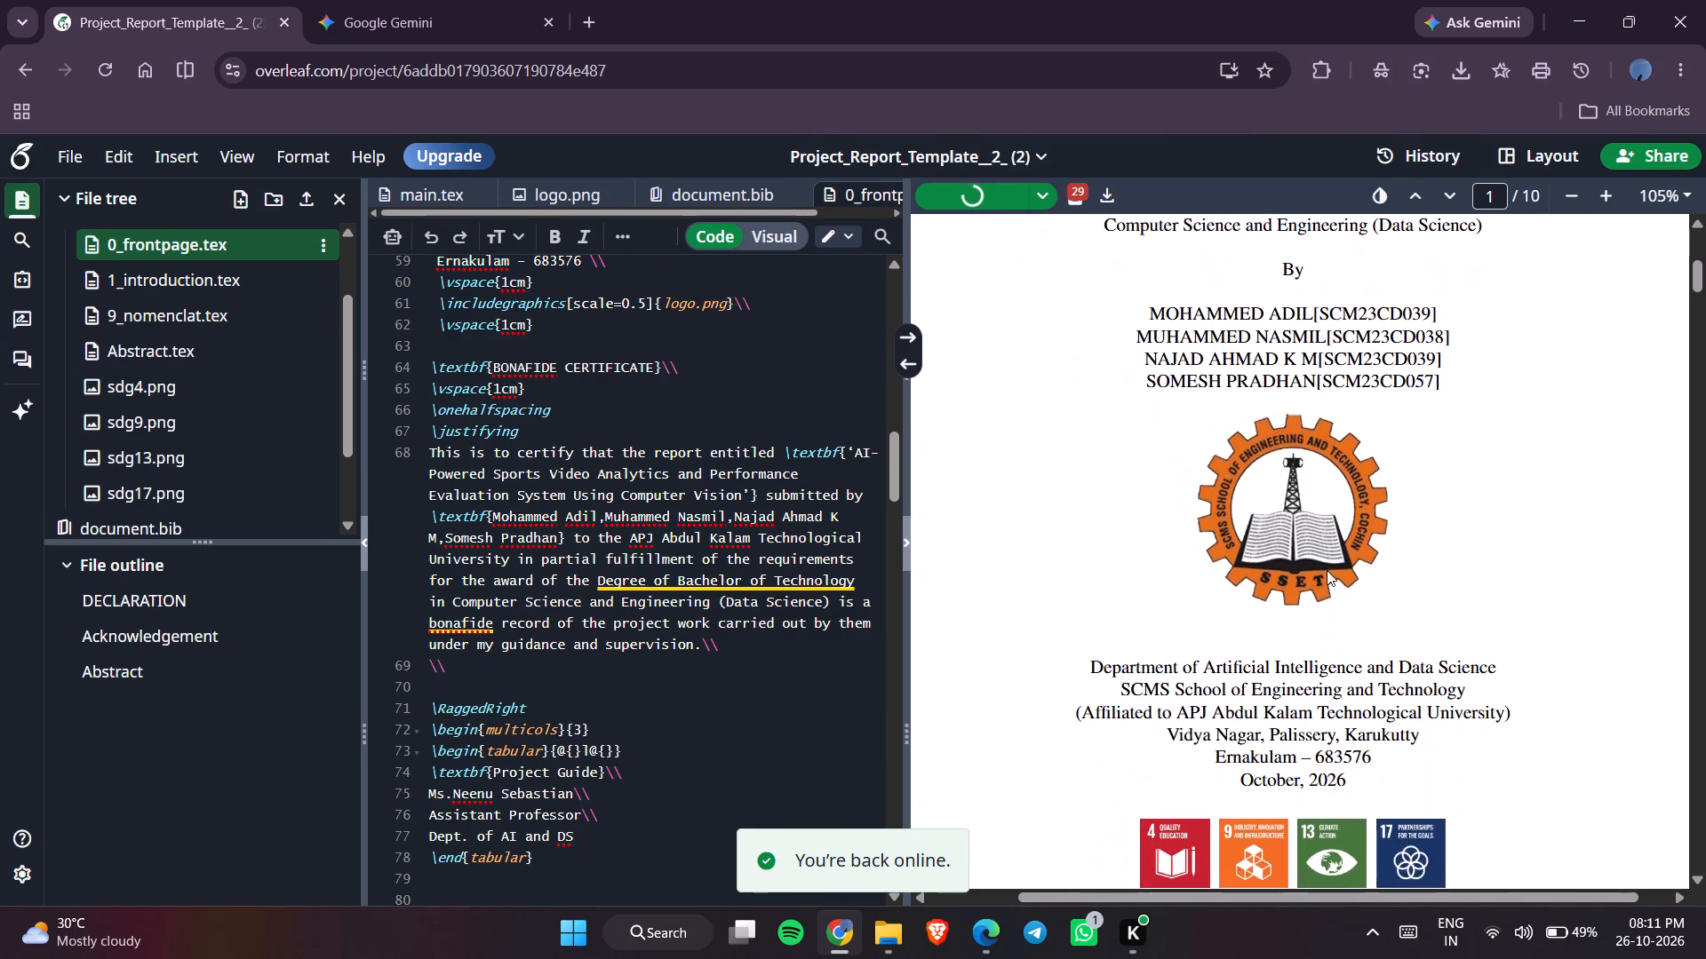
scroll(1327, 570, down, 2)
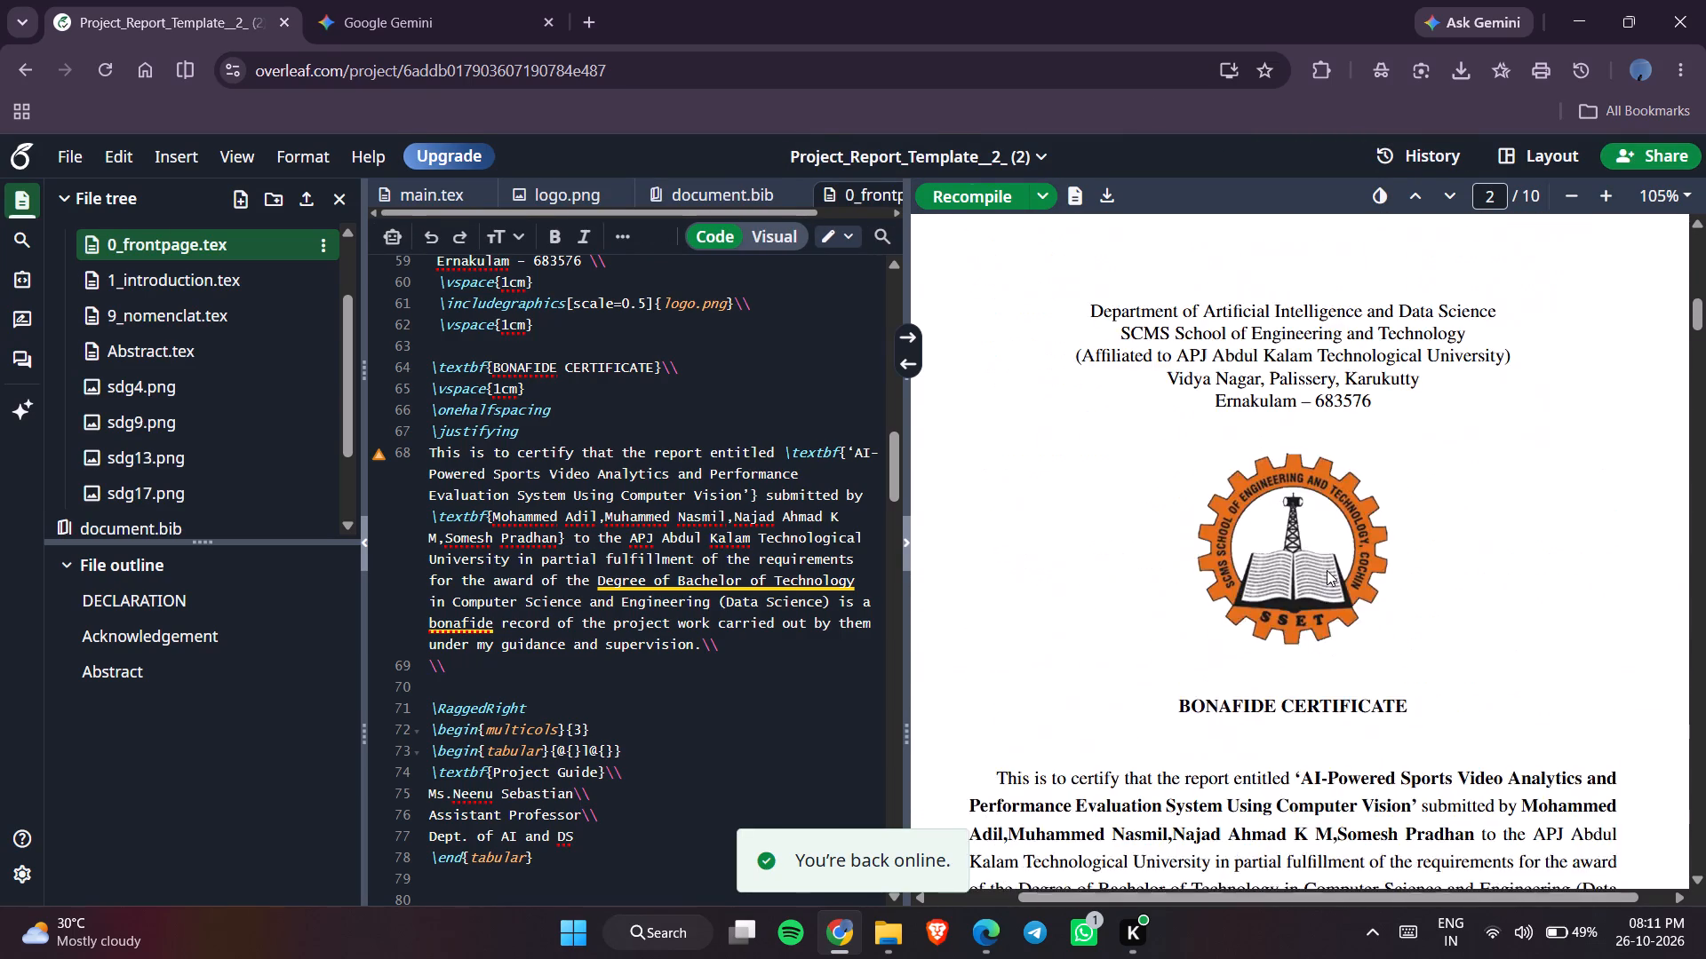
scroll(1327, 570, down, 5)
scroll(1327, 570, up, 1)
scroll(1327, 570, down, 1)
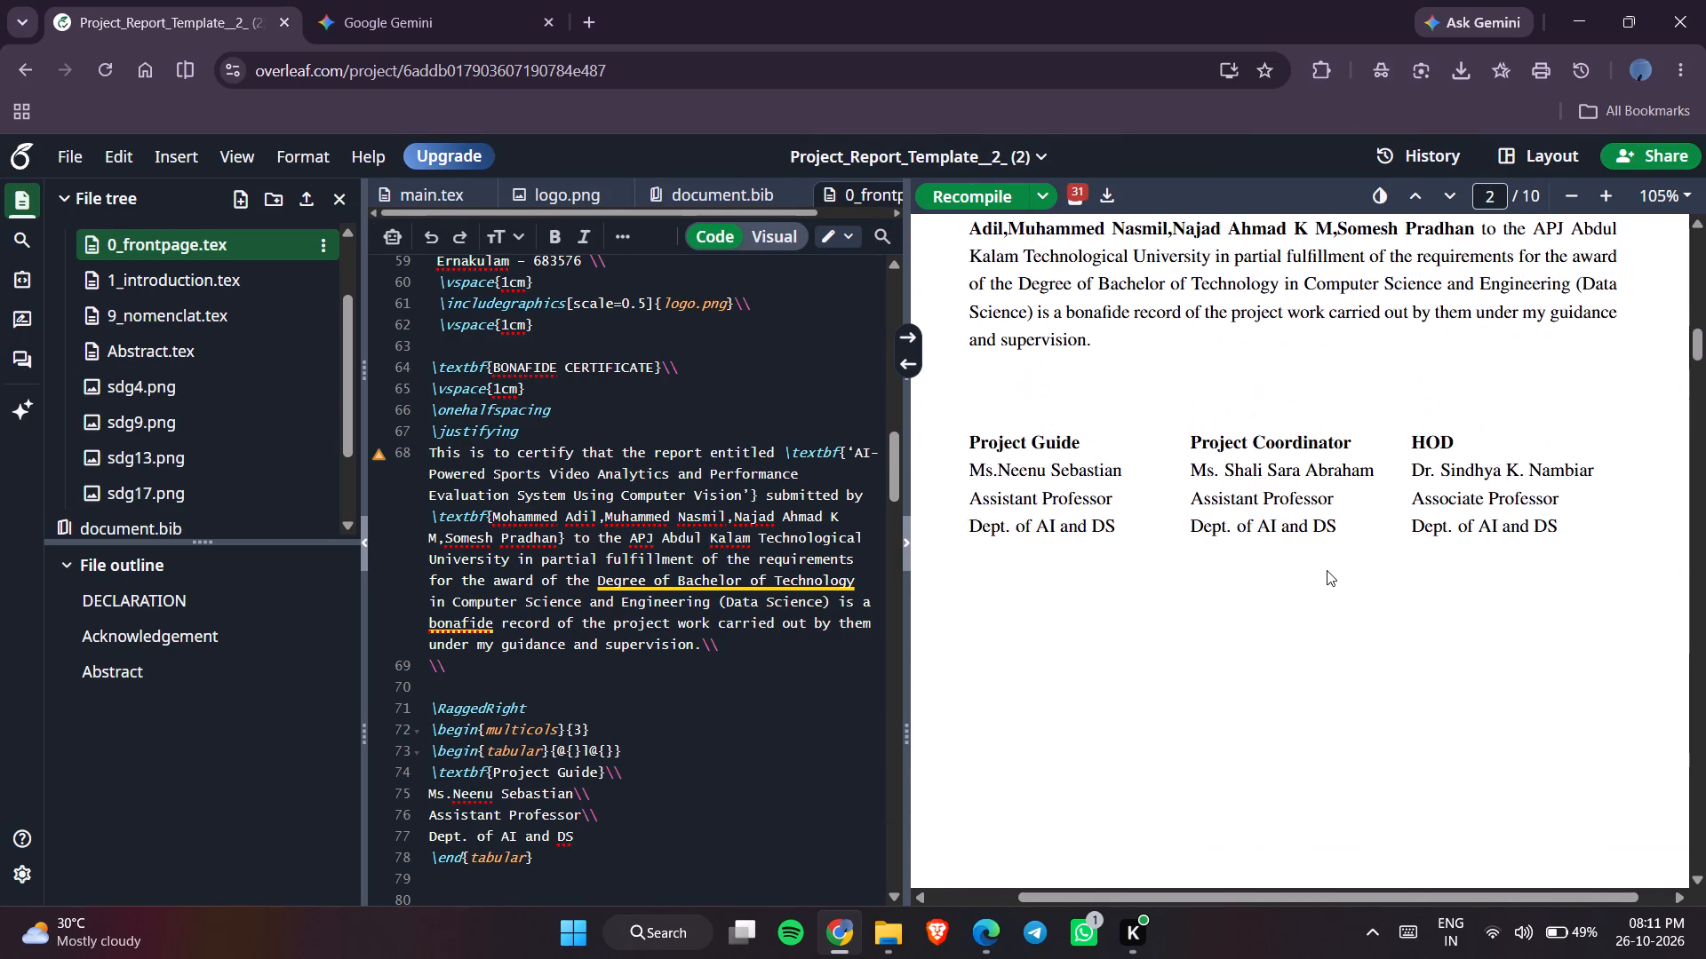
scroll(1327, 570, down, 4)
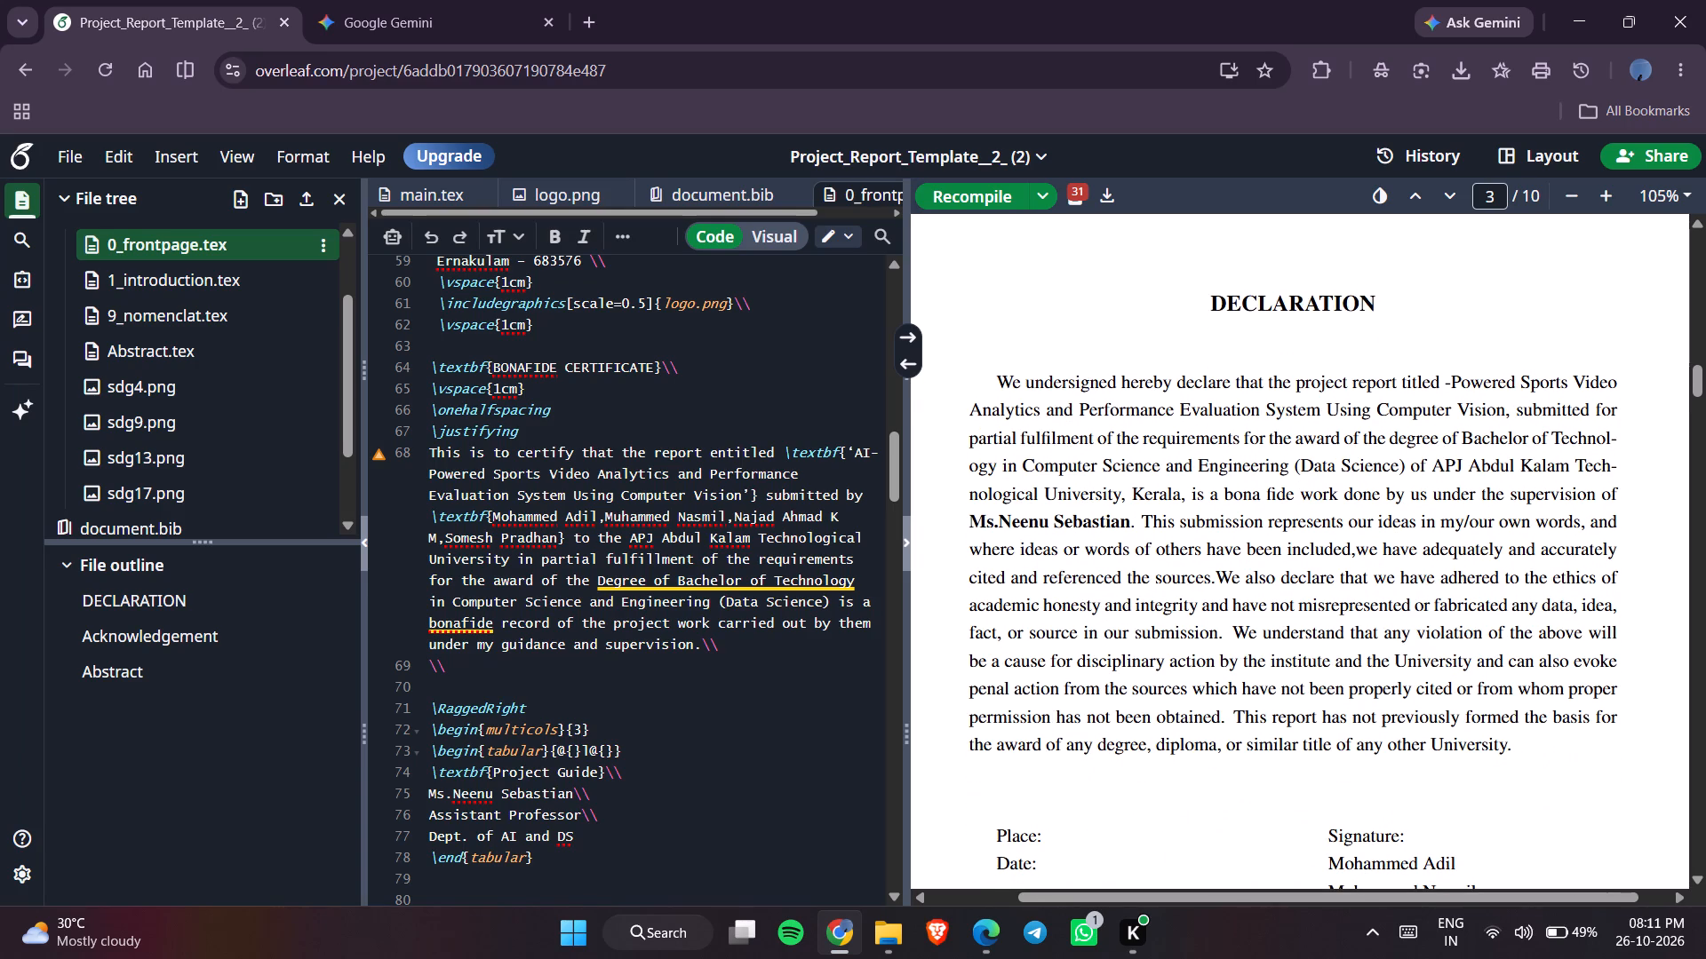
scroll(1117, 708, down, 1)
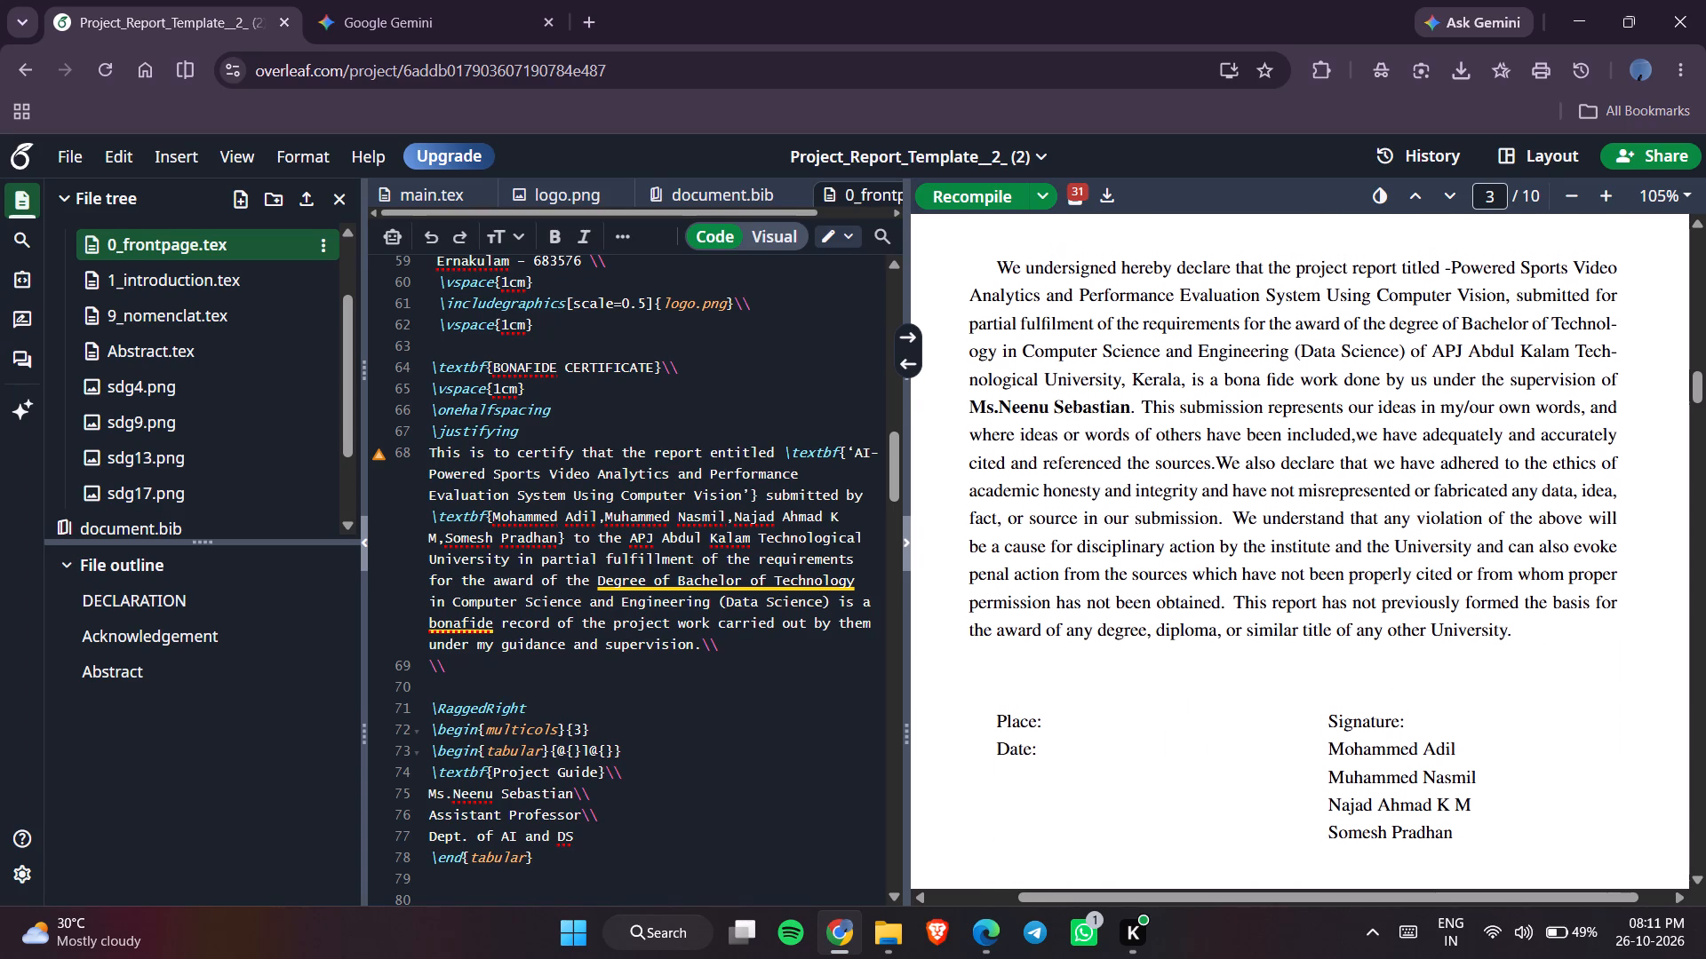
scroll(1117, 708, down, 1)
scroll(590, 632, up, 1)
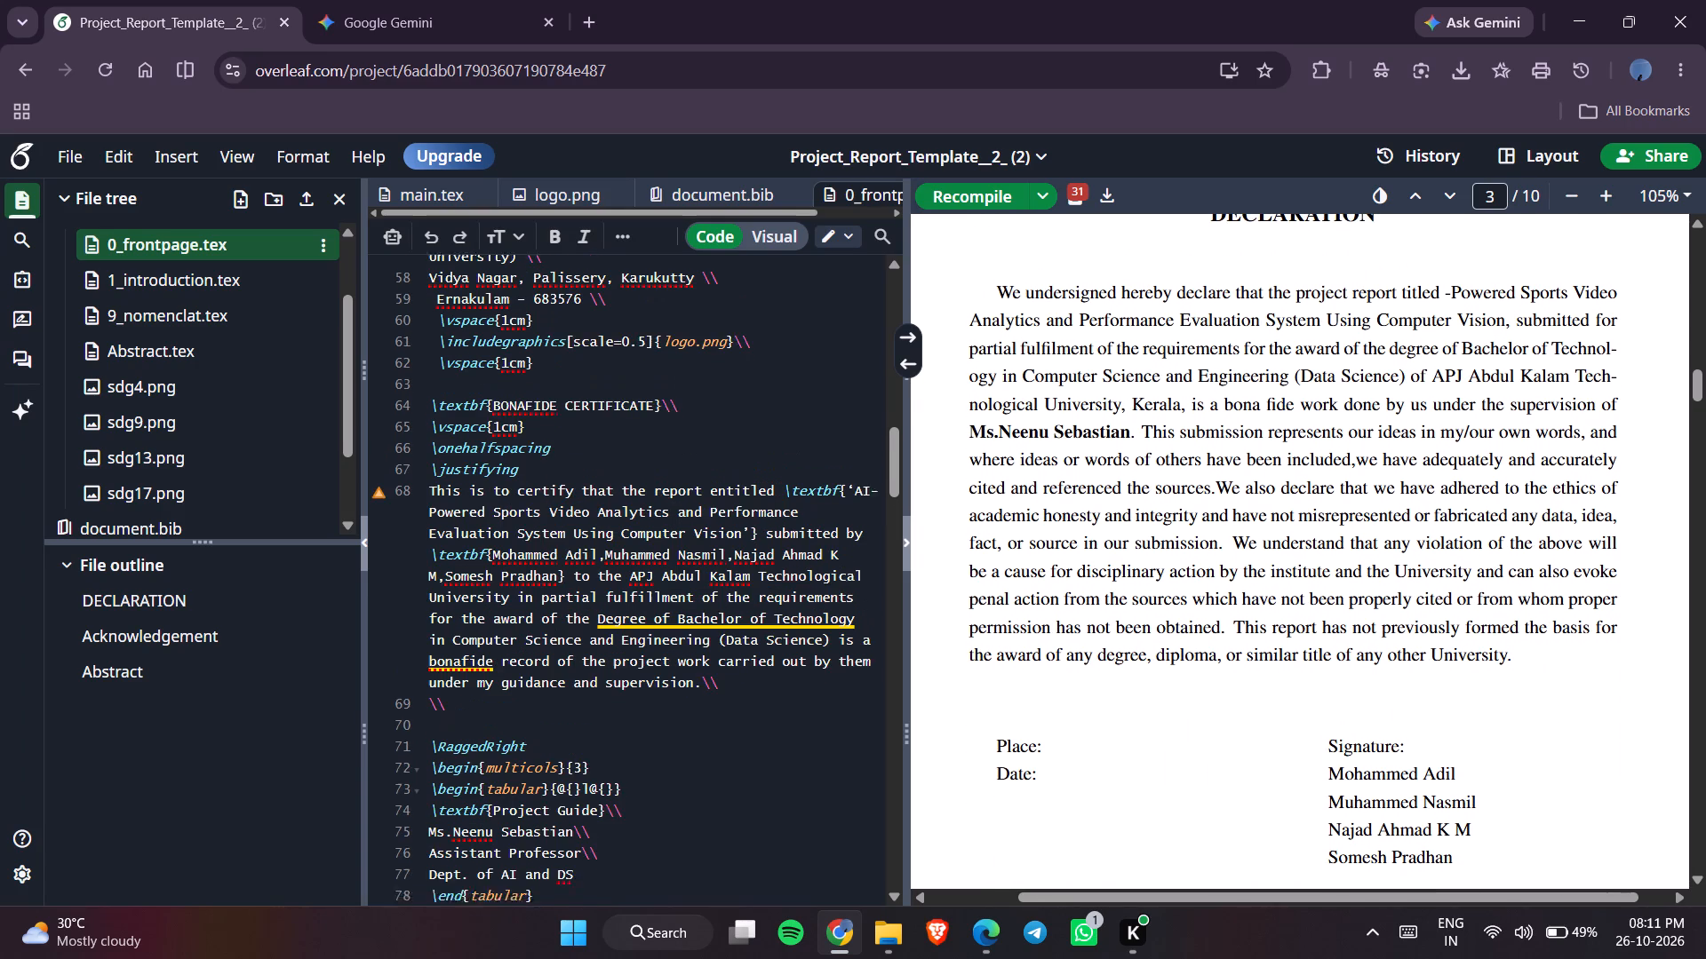
Change "my/our own words" to "our own words" in the declaration paragraph of 0_frontpage.tex.
scroll(590, 632, up, 2)
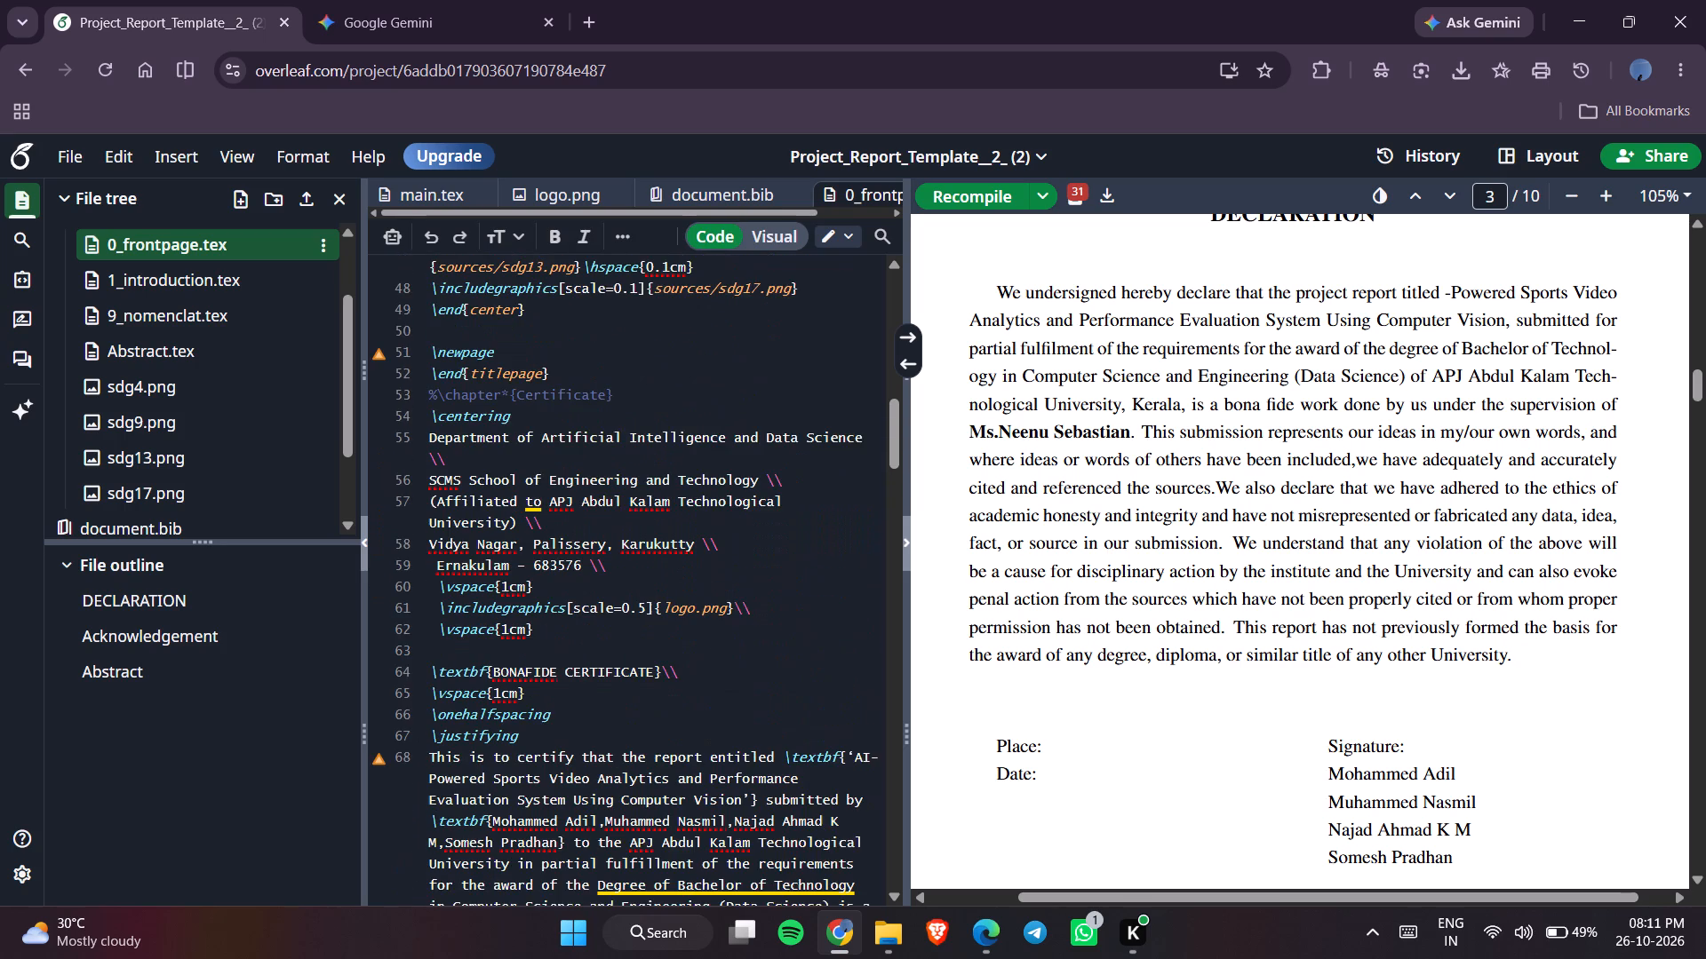
scroll(590, 632, down, 3)
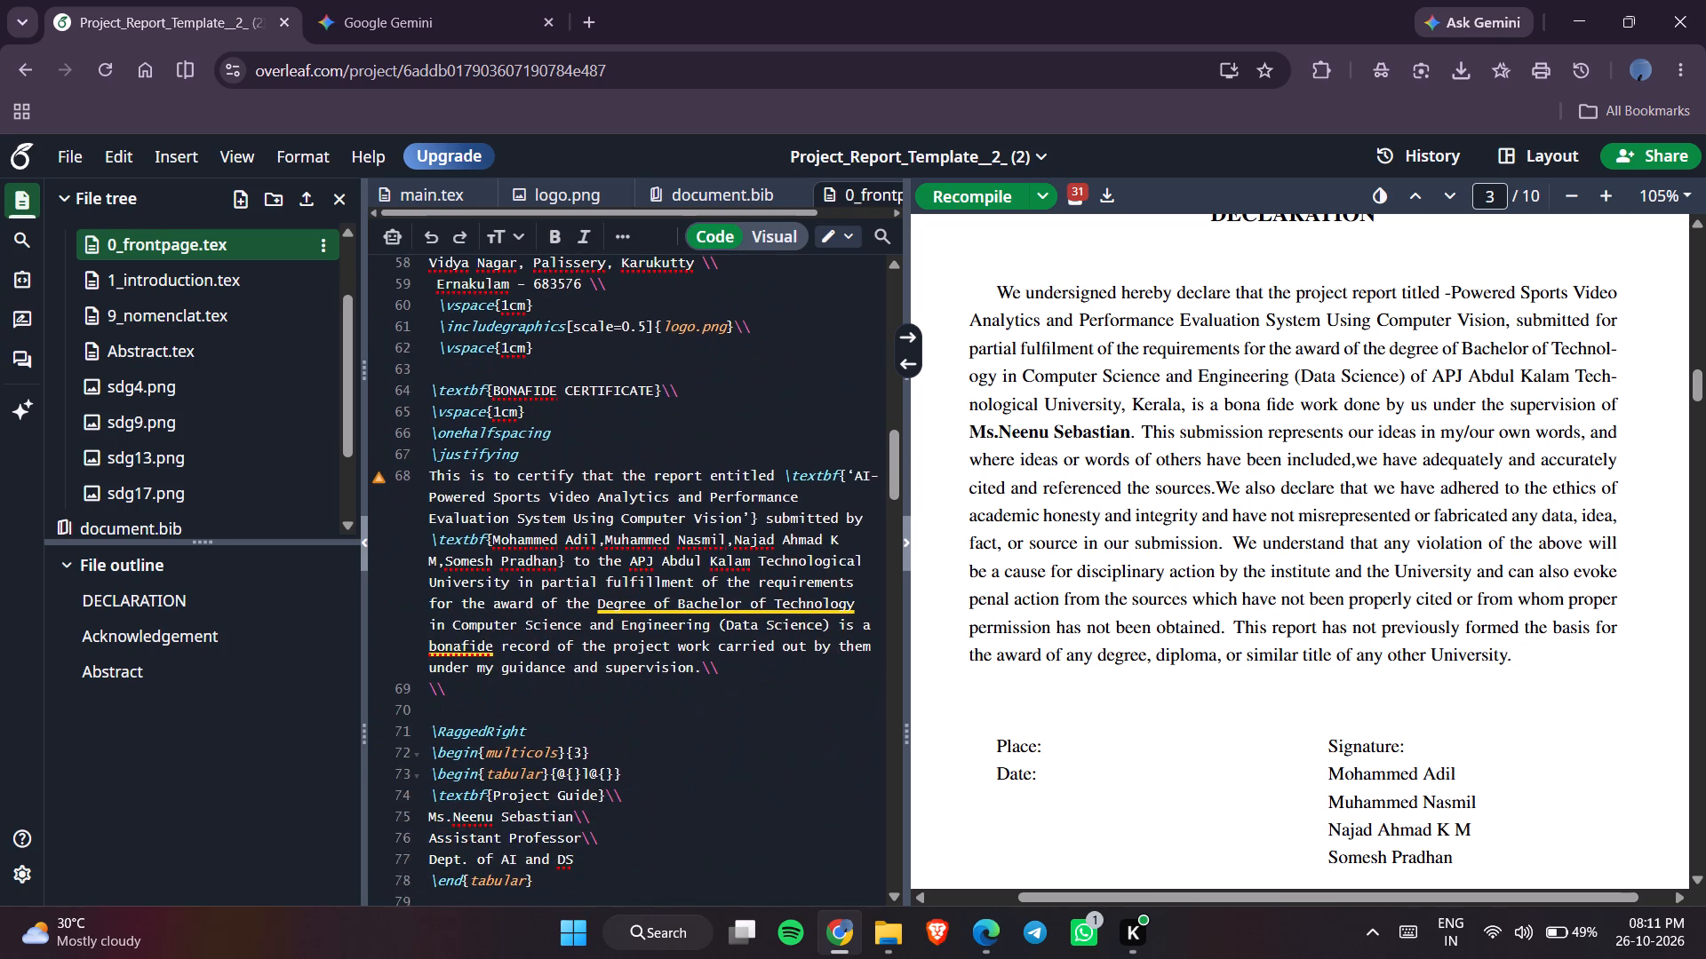
scroll(590, 632, down, 3)
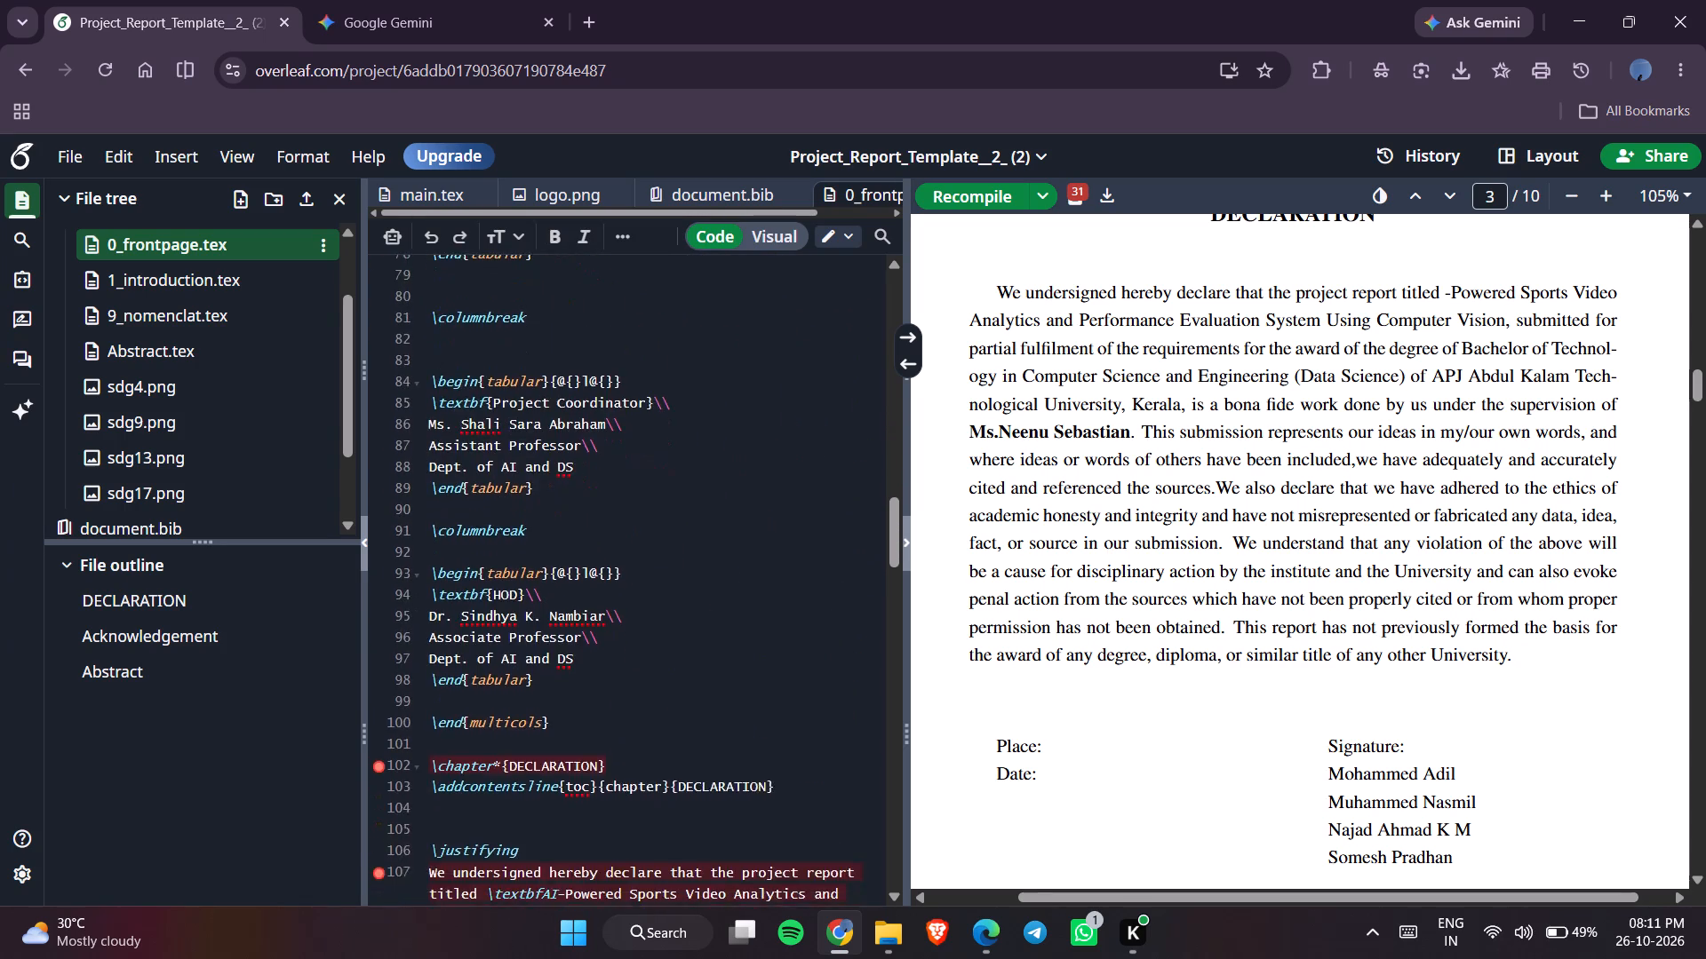
scroll(590, 632, down, 2)
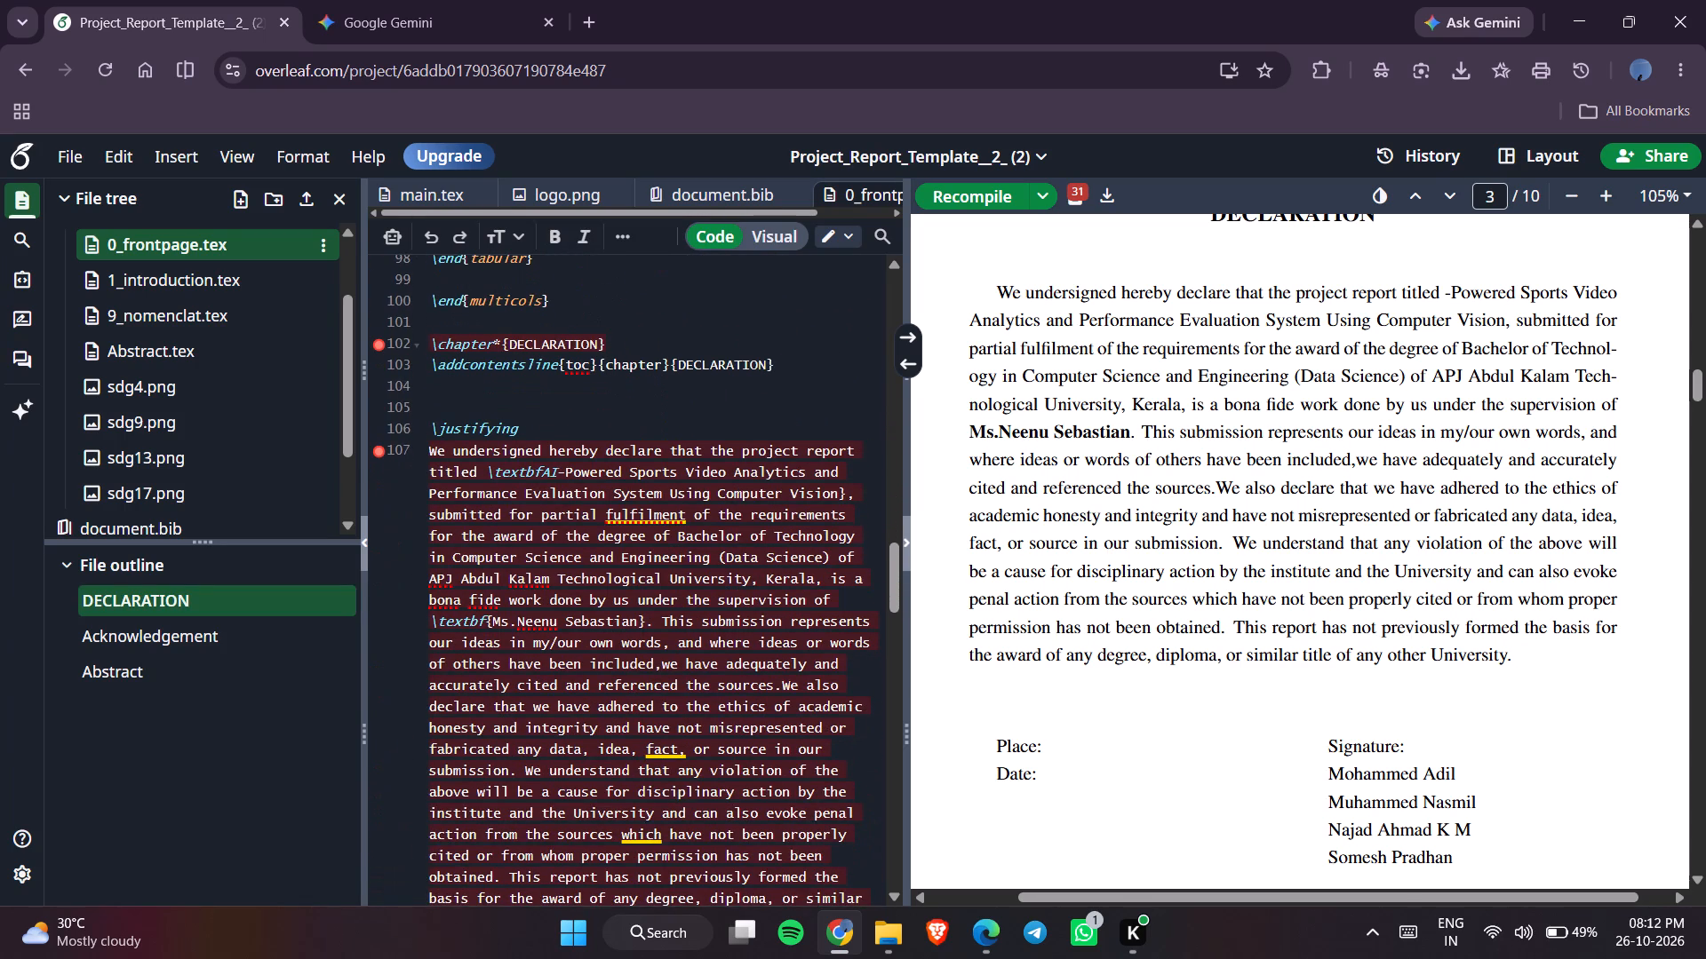
click(674, 409)
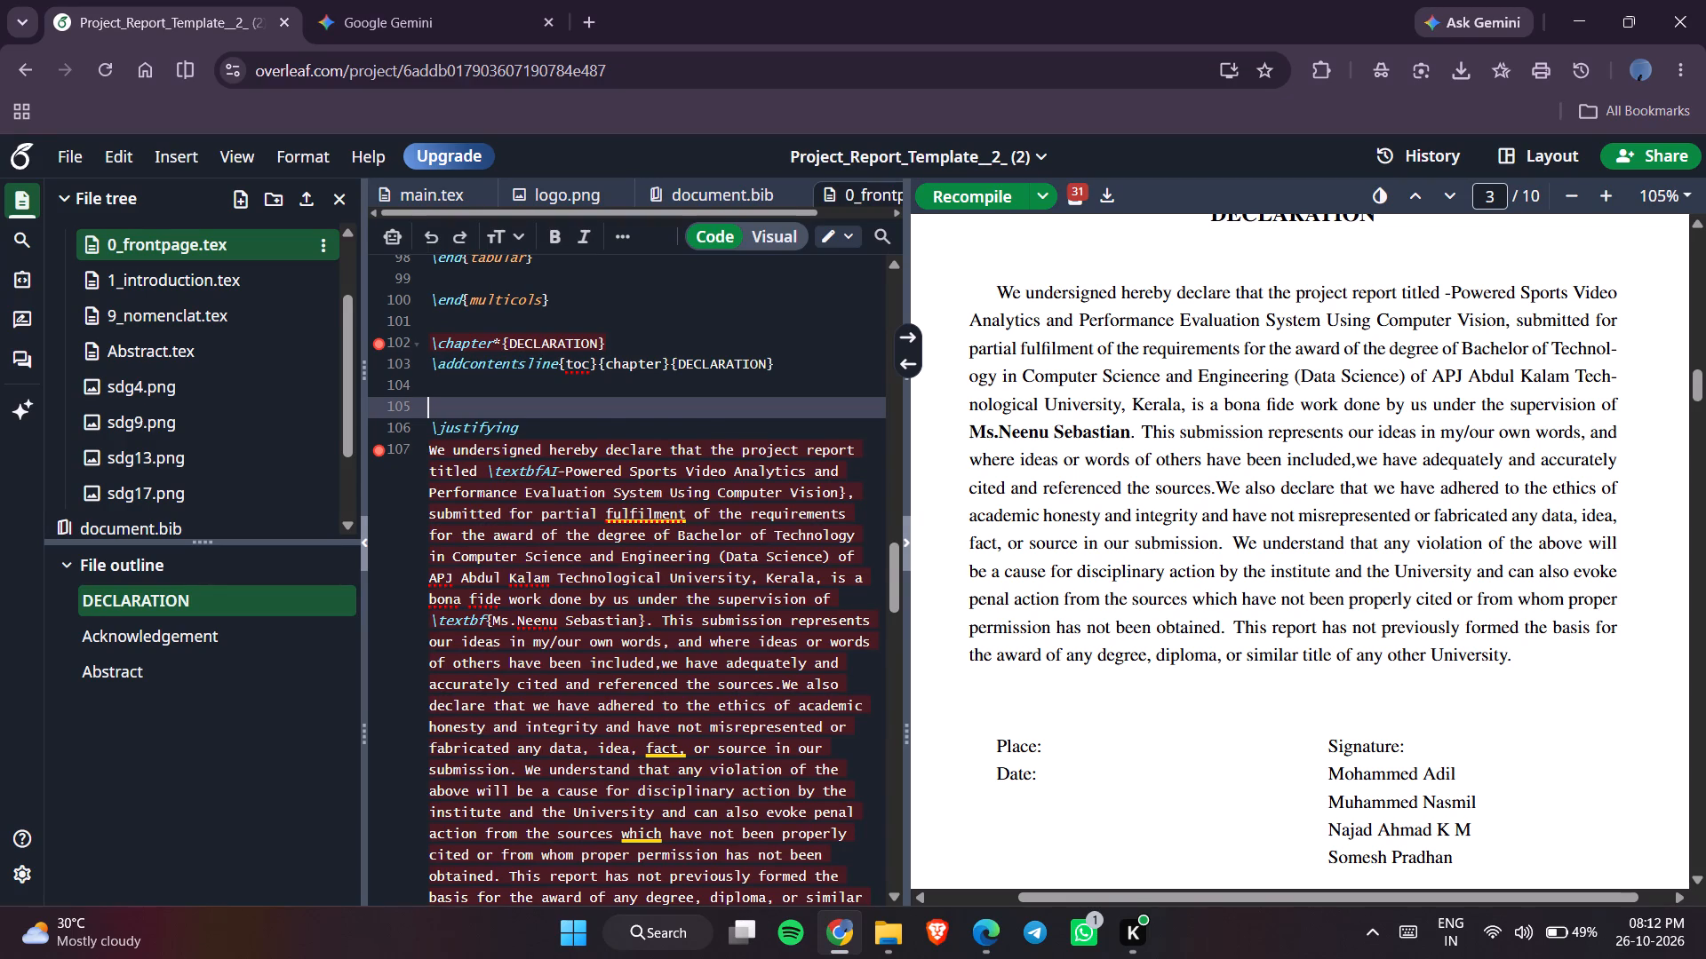
scroll(664, 467, down, 2)
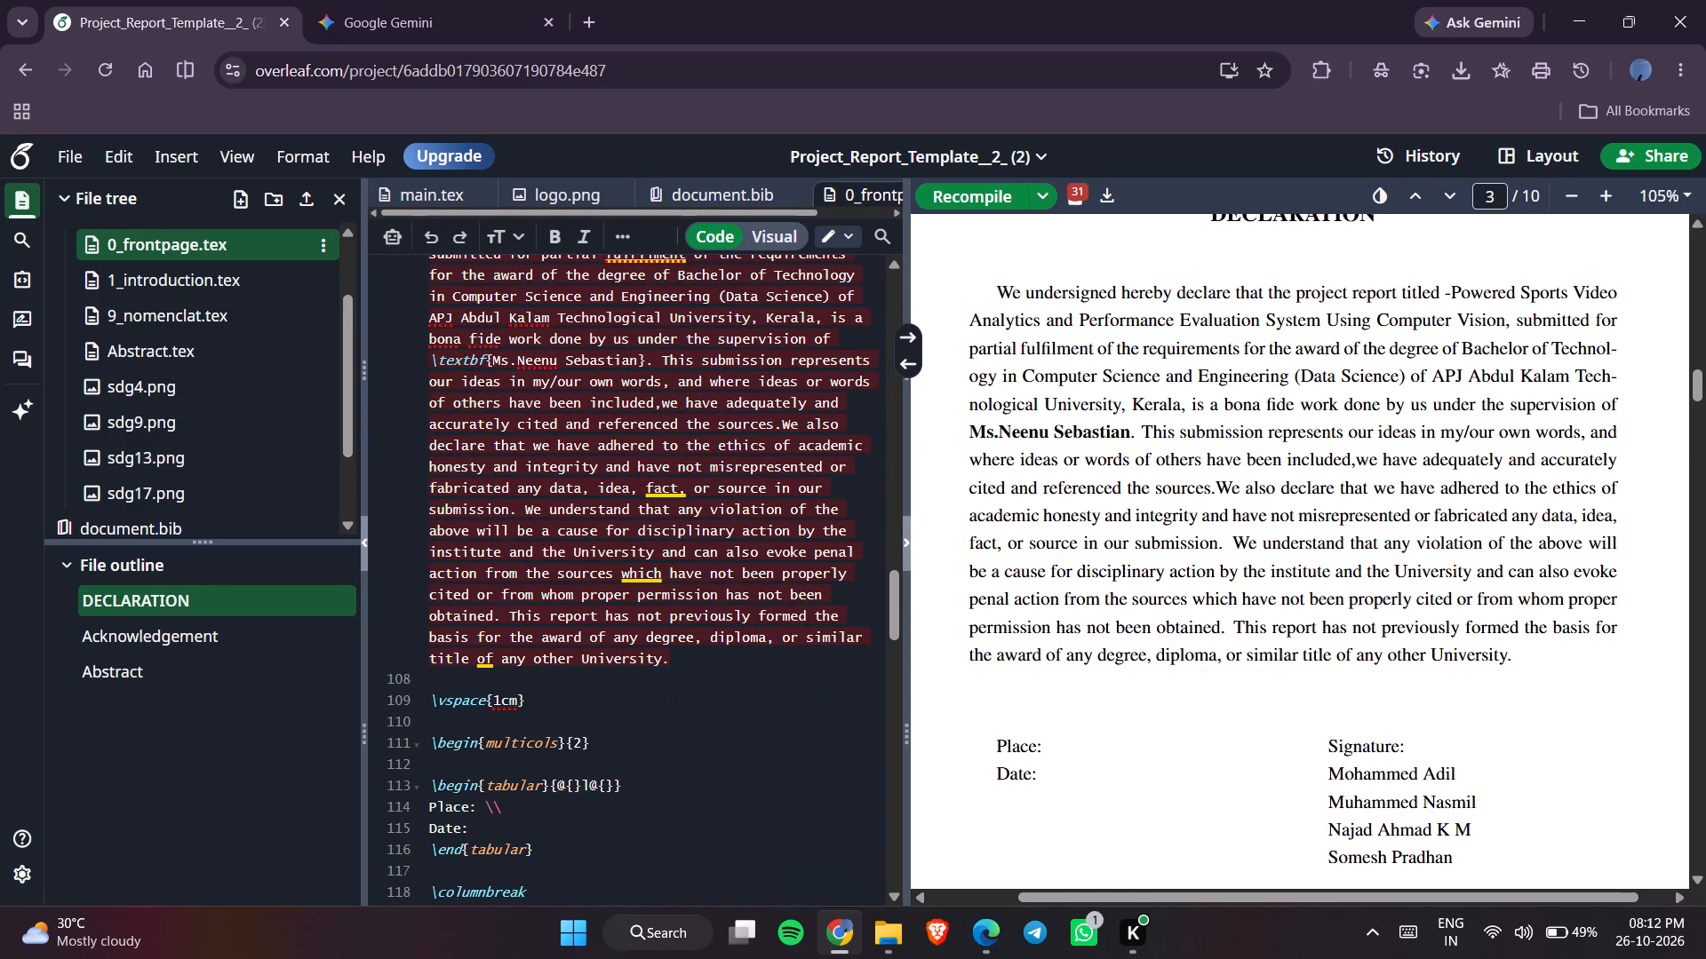
scroll(664, 467, up, 1)
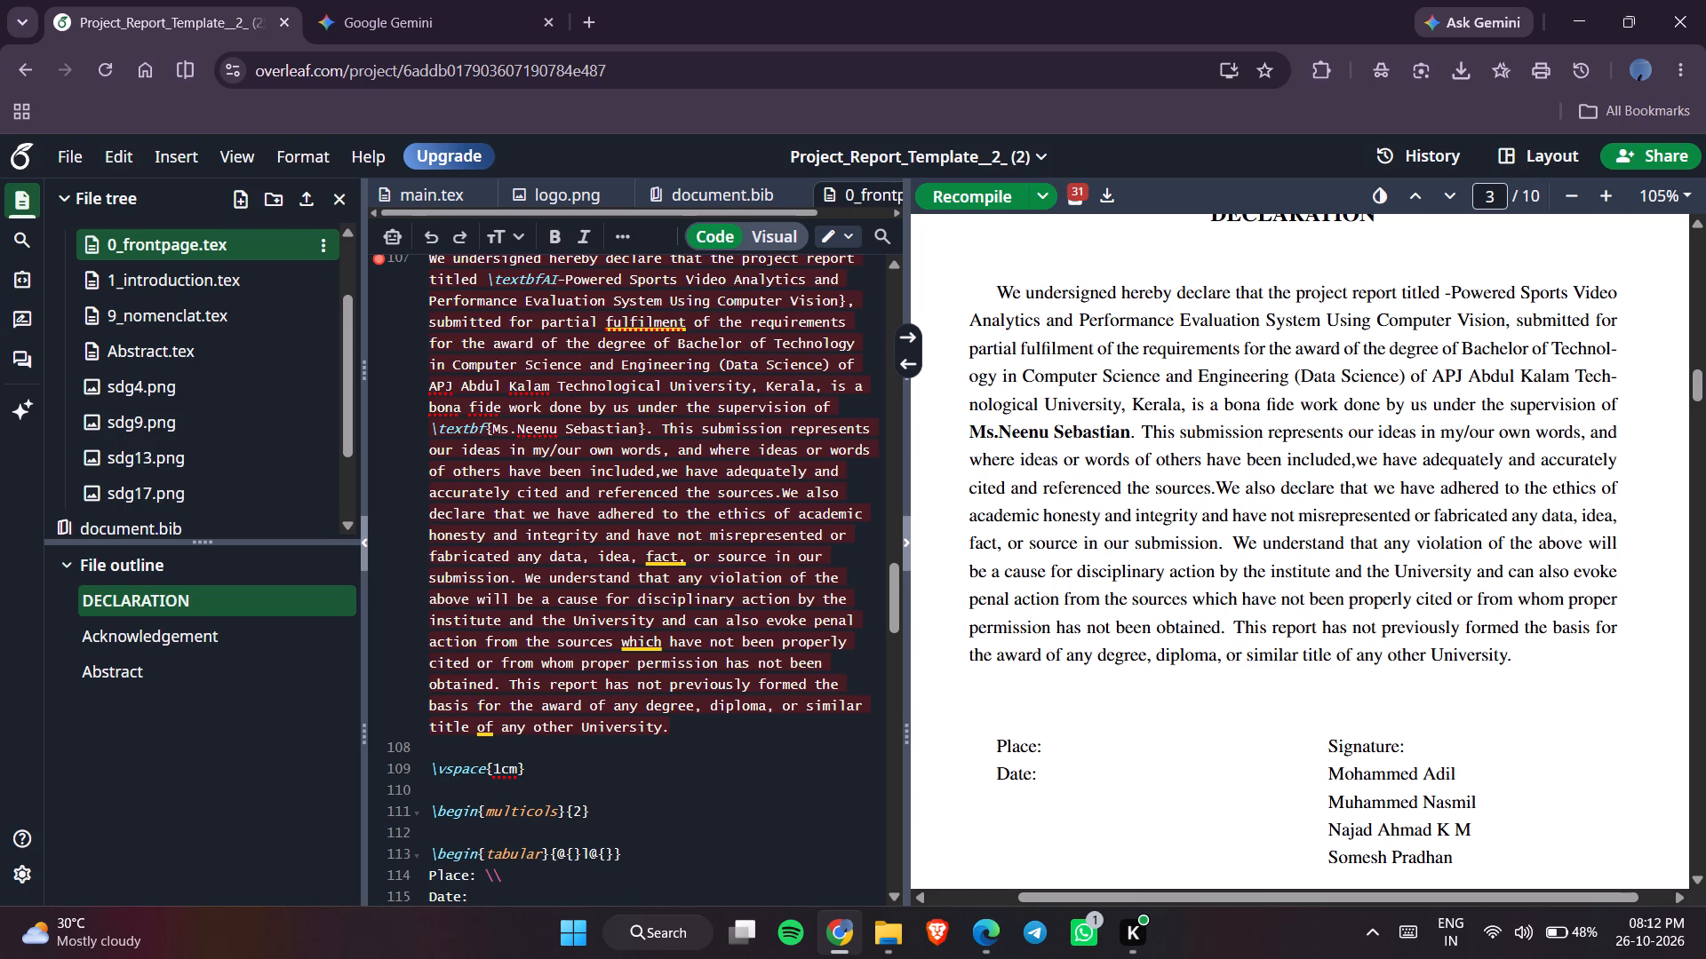
click(559, 451)
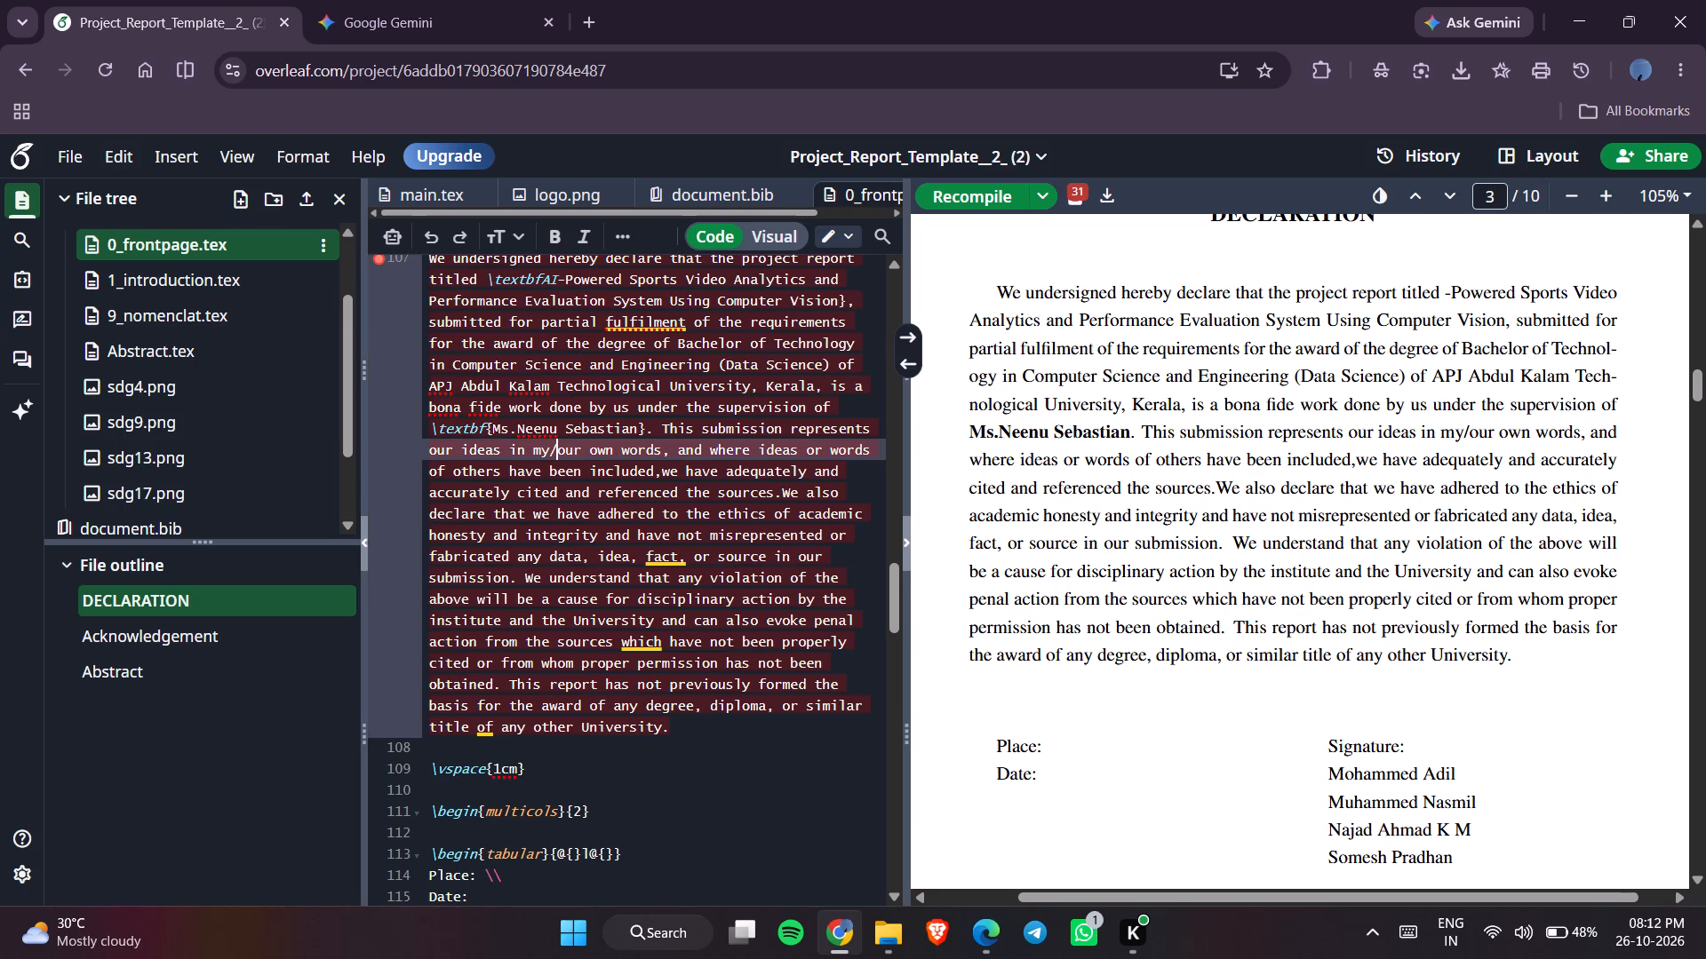
key(BackSpace)
key(BackSpace)
key(BackSpace)
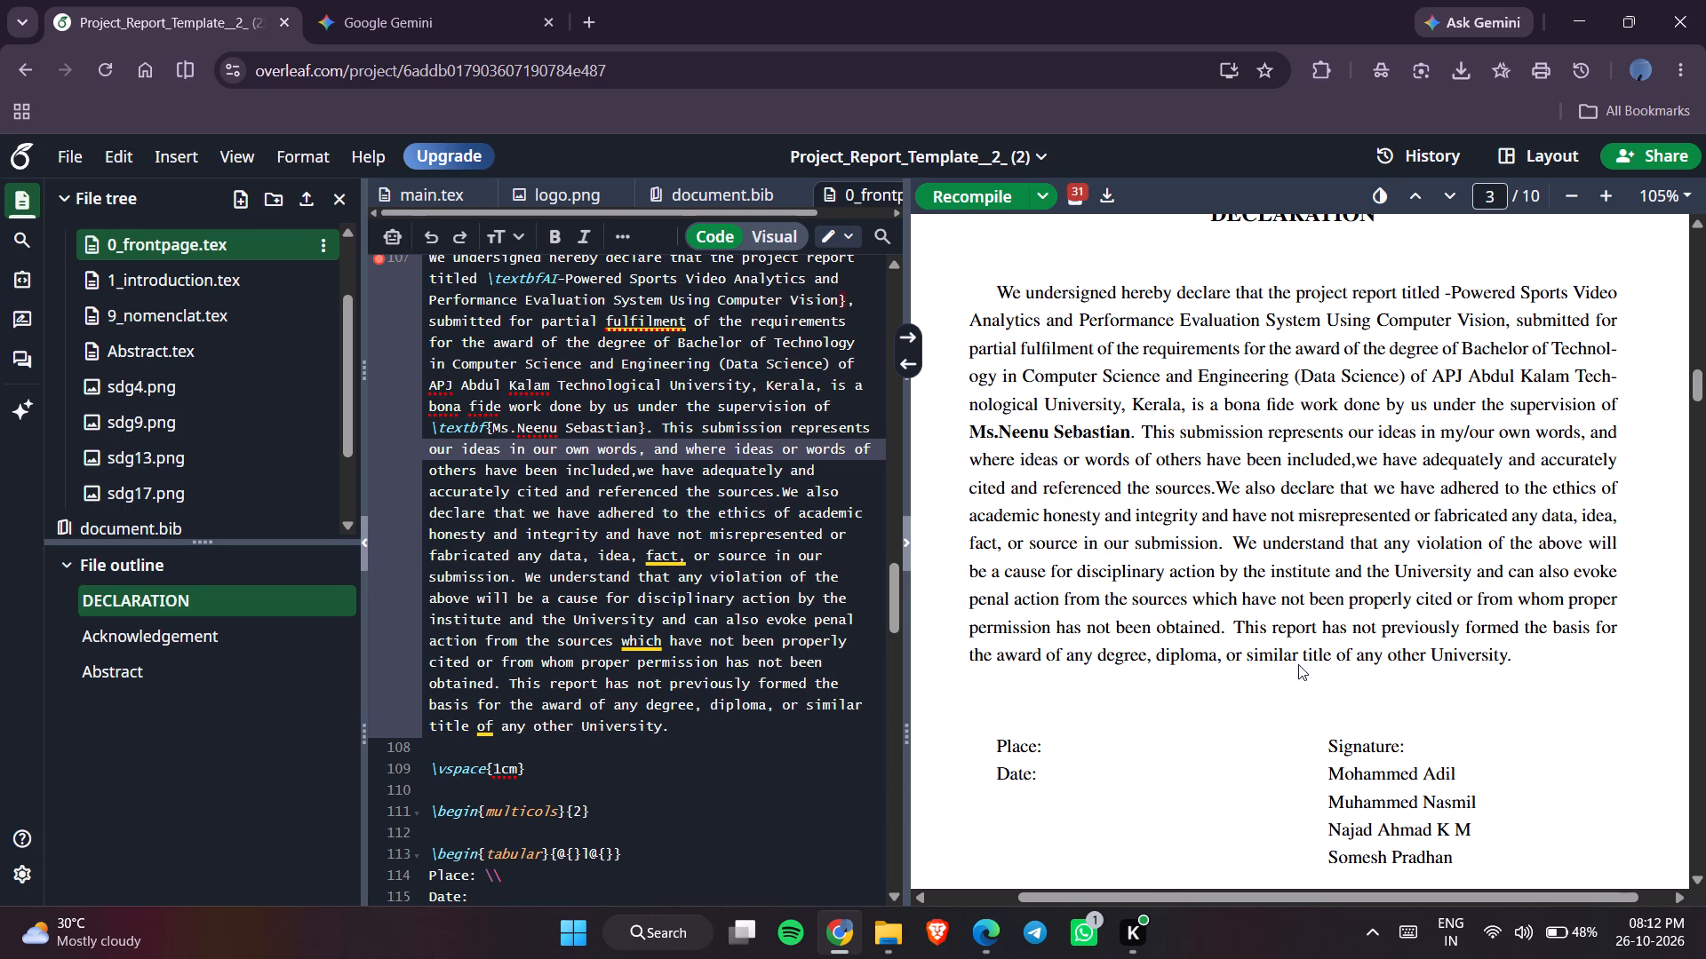
scroll(1291, 670, down, 5)
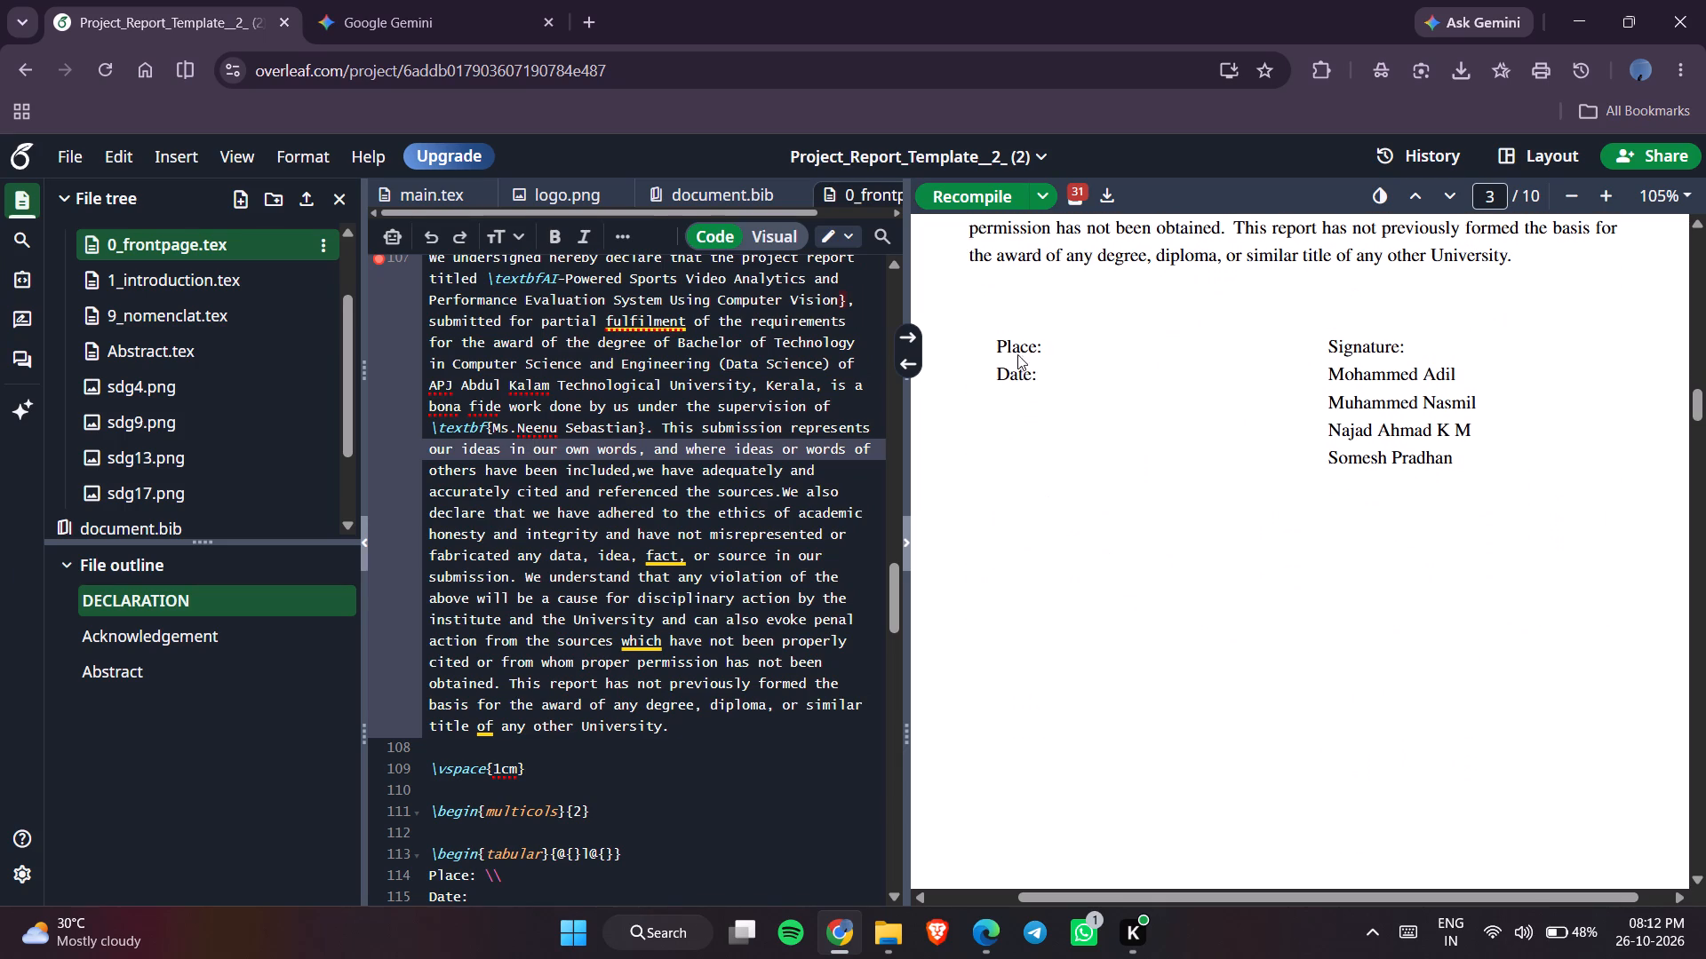
Recompile the report with the "our own words" correction in the declaration.
click(969, 202)
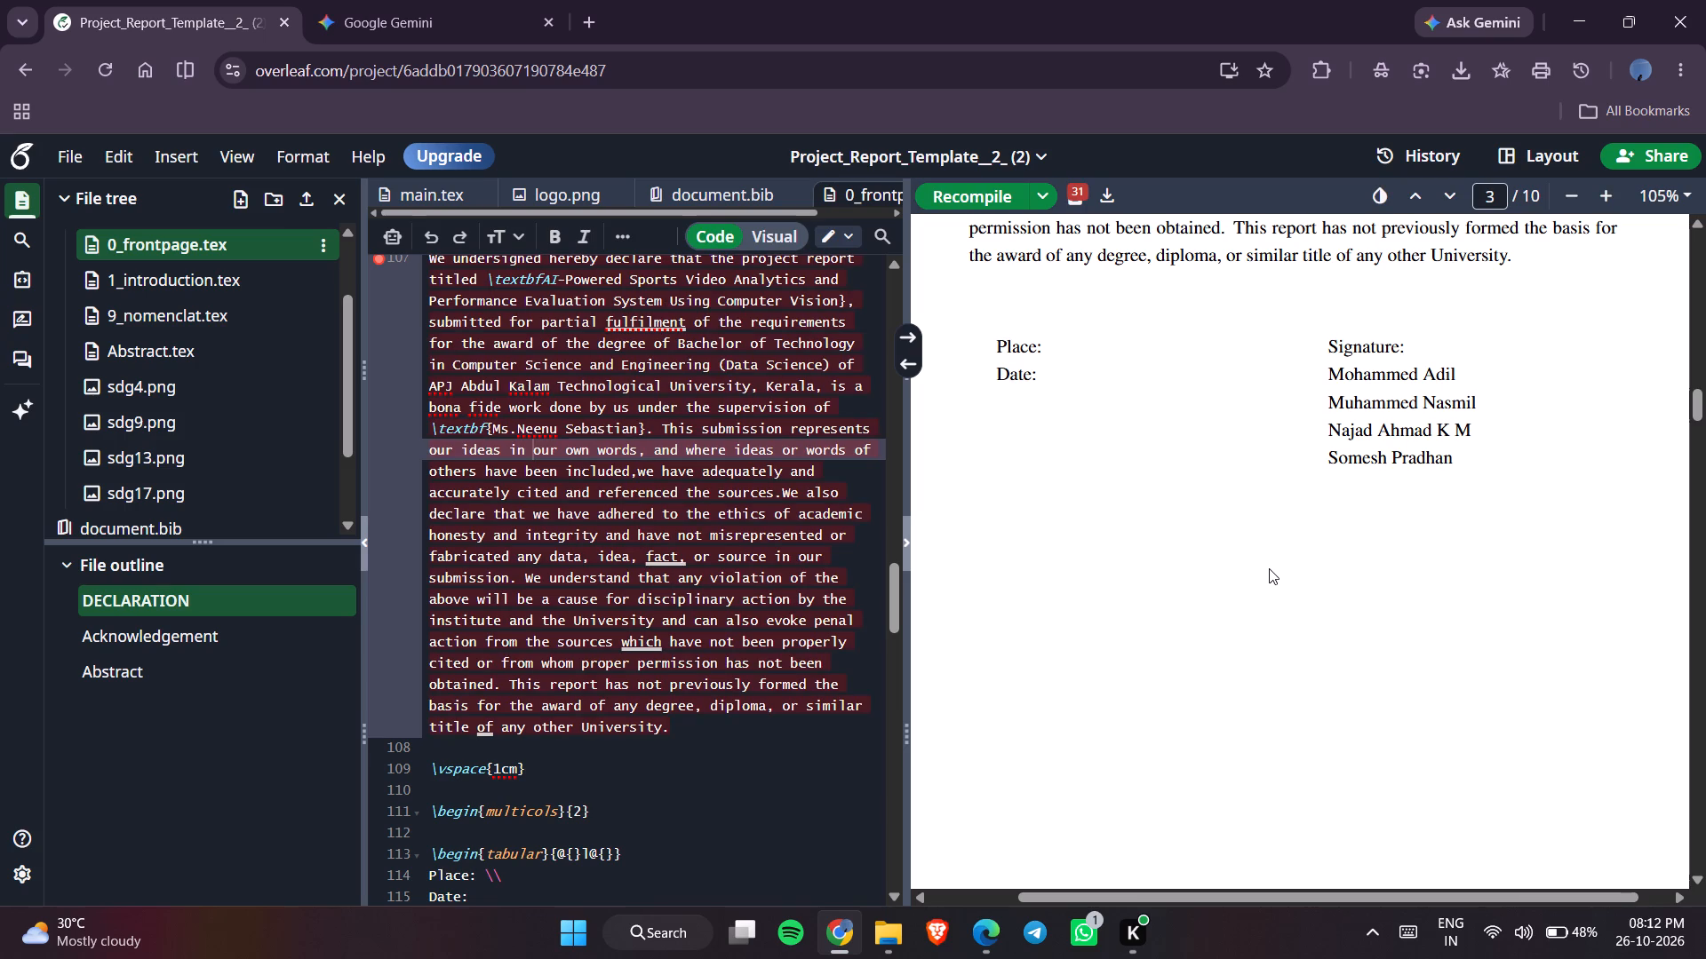
scroll(1269, 568, up, 2)
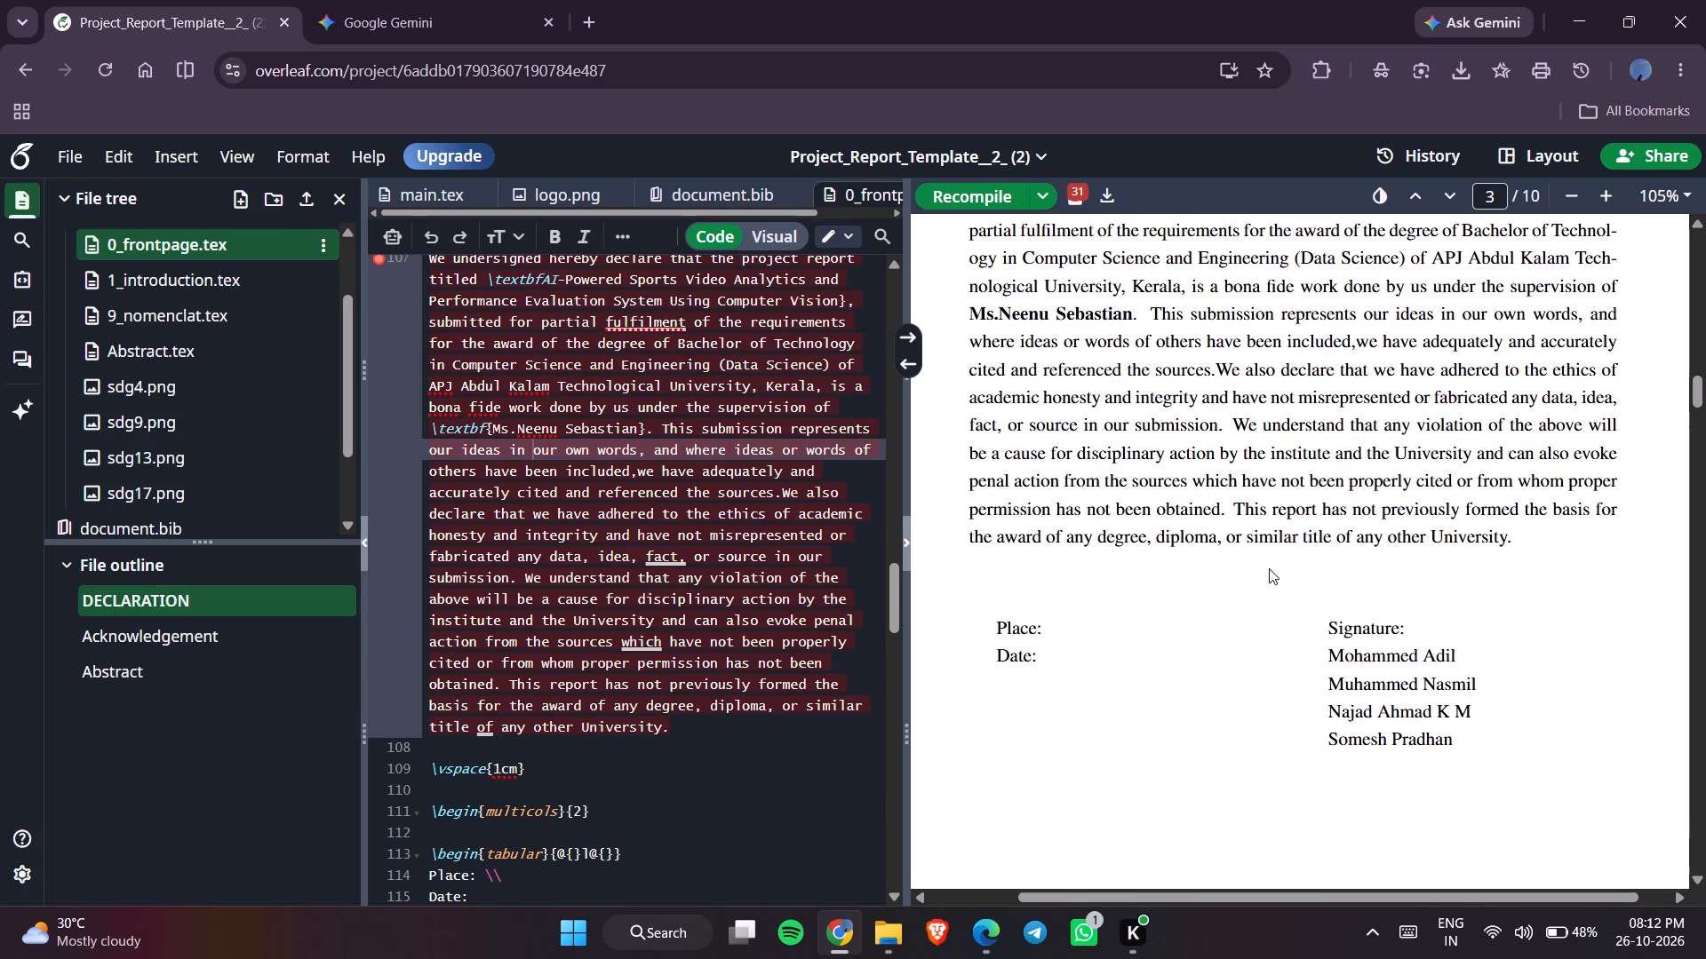
scroll(1269, 568, up, 1)
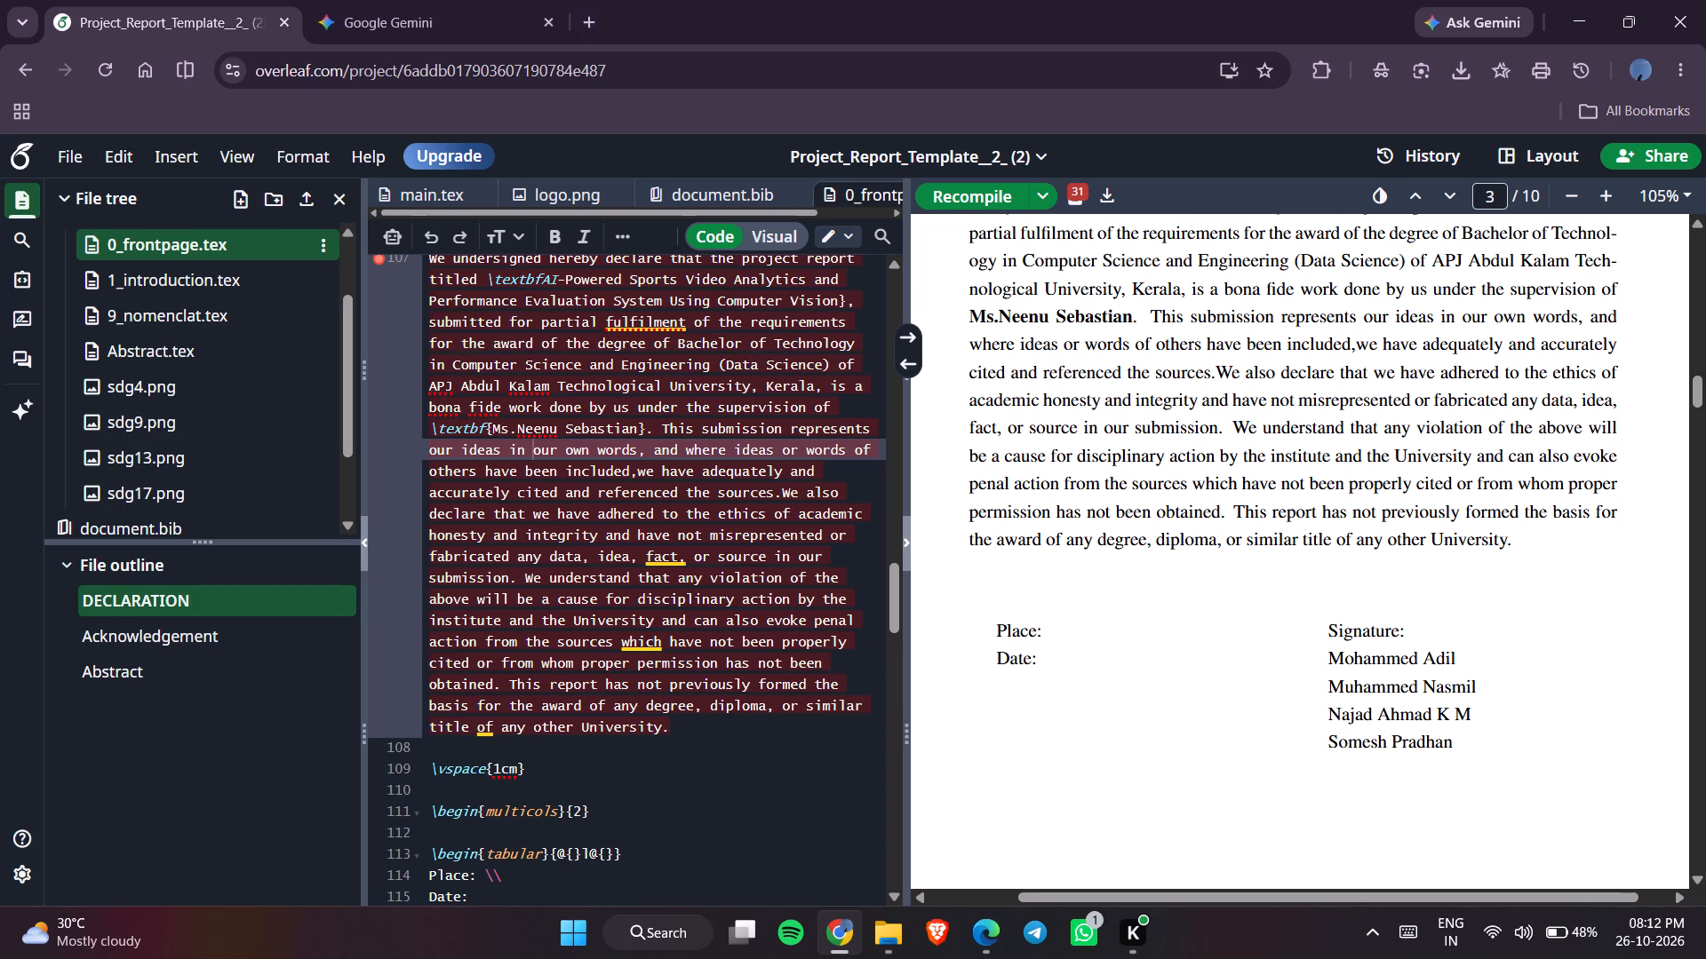
scroll(837, 529, down, 1)
scroll(1038, 608, down, 4)
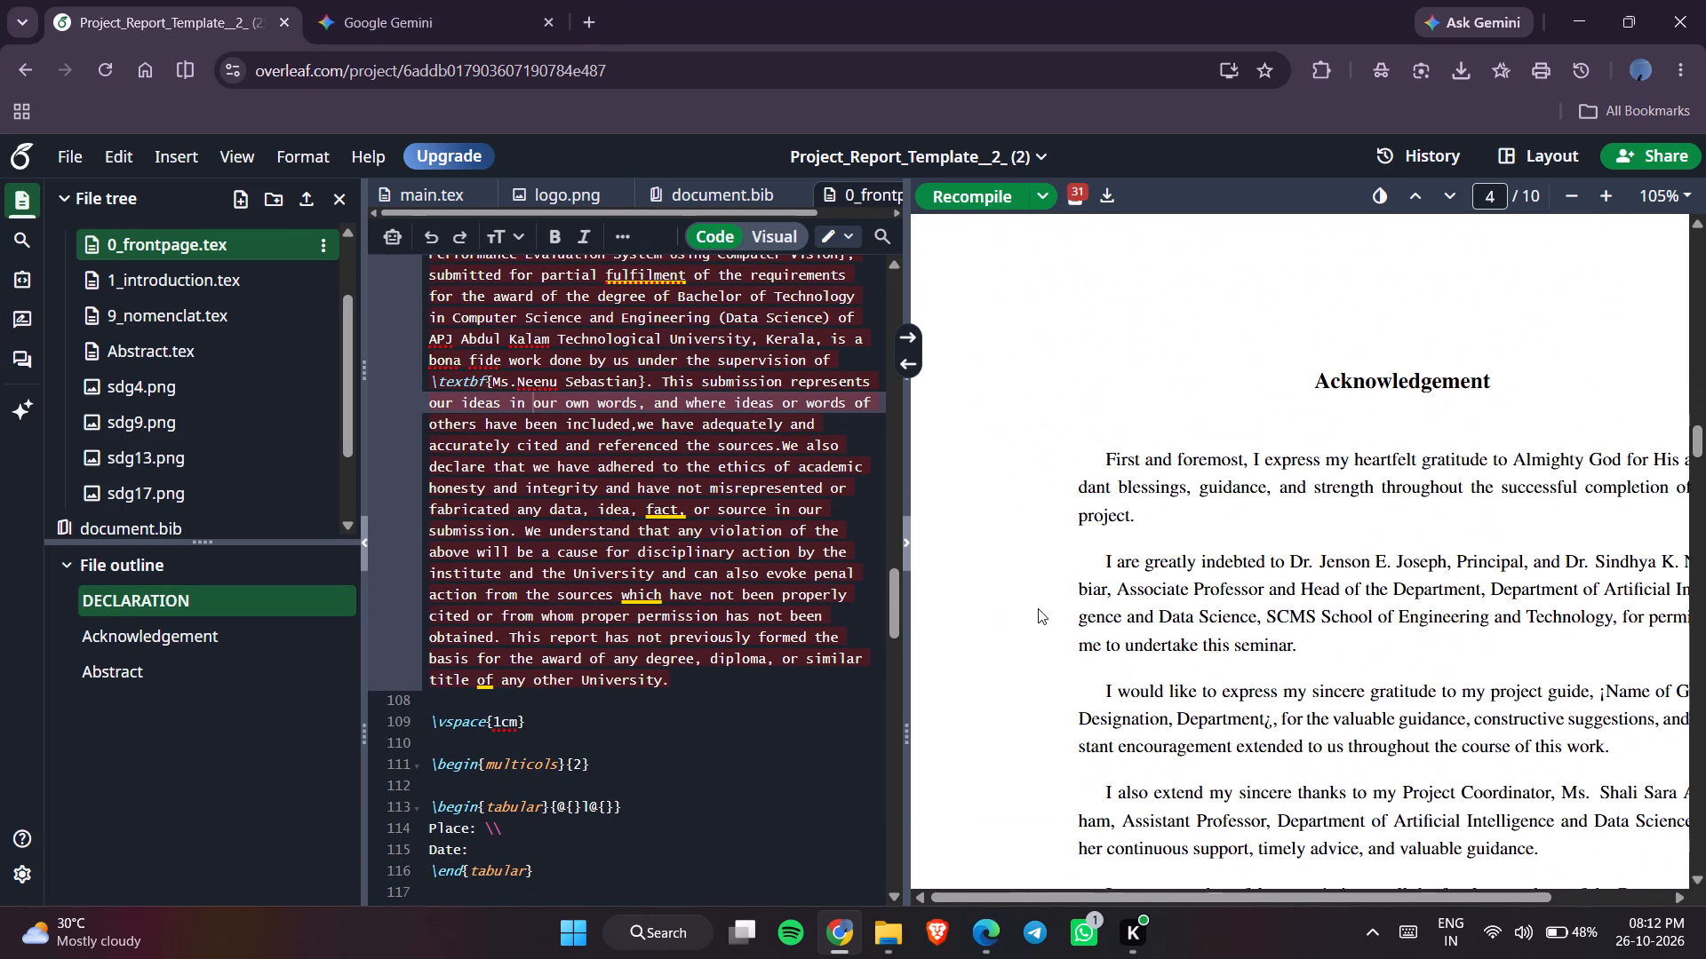
scroll(1038, 608, left, 1)
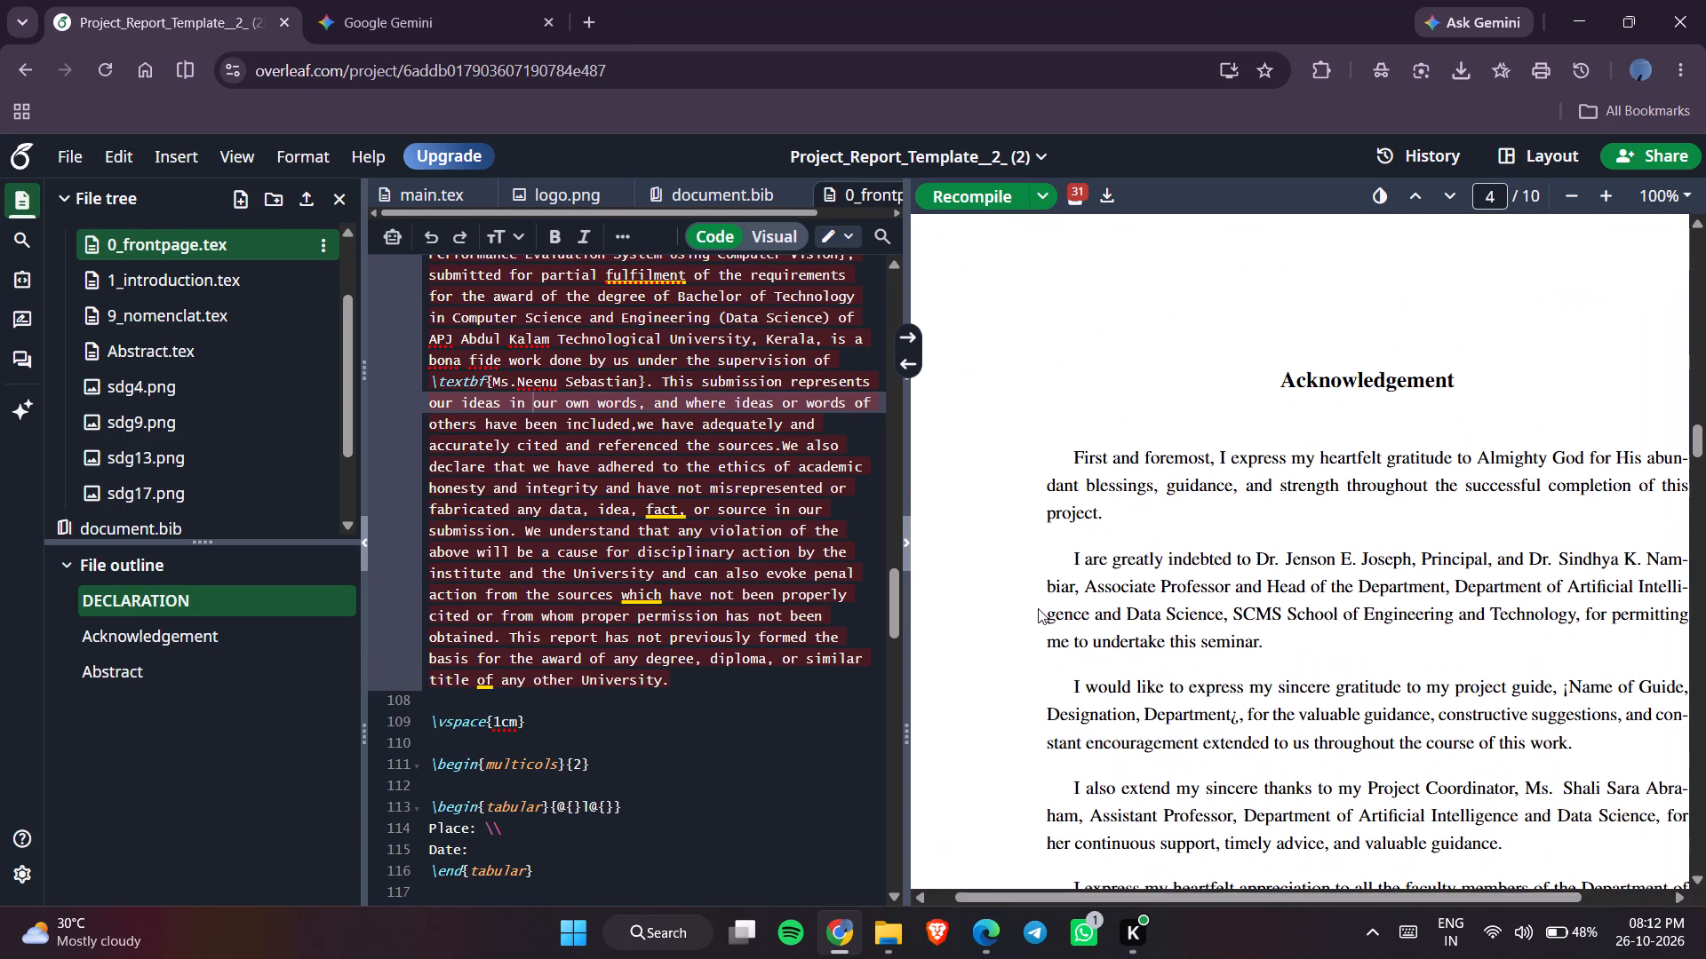
scroll(1038, 608, down, 4)
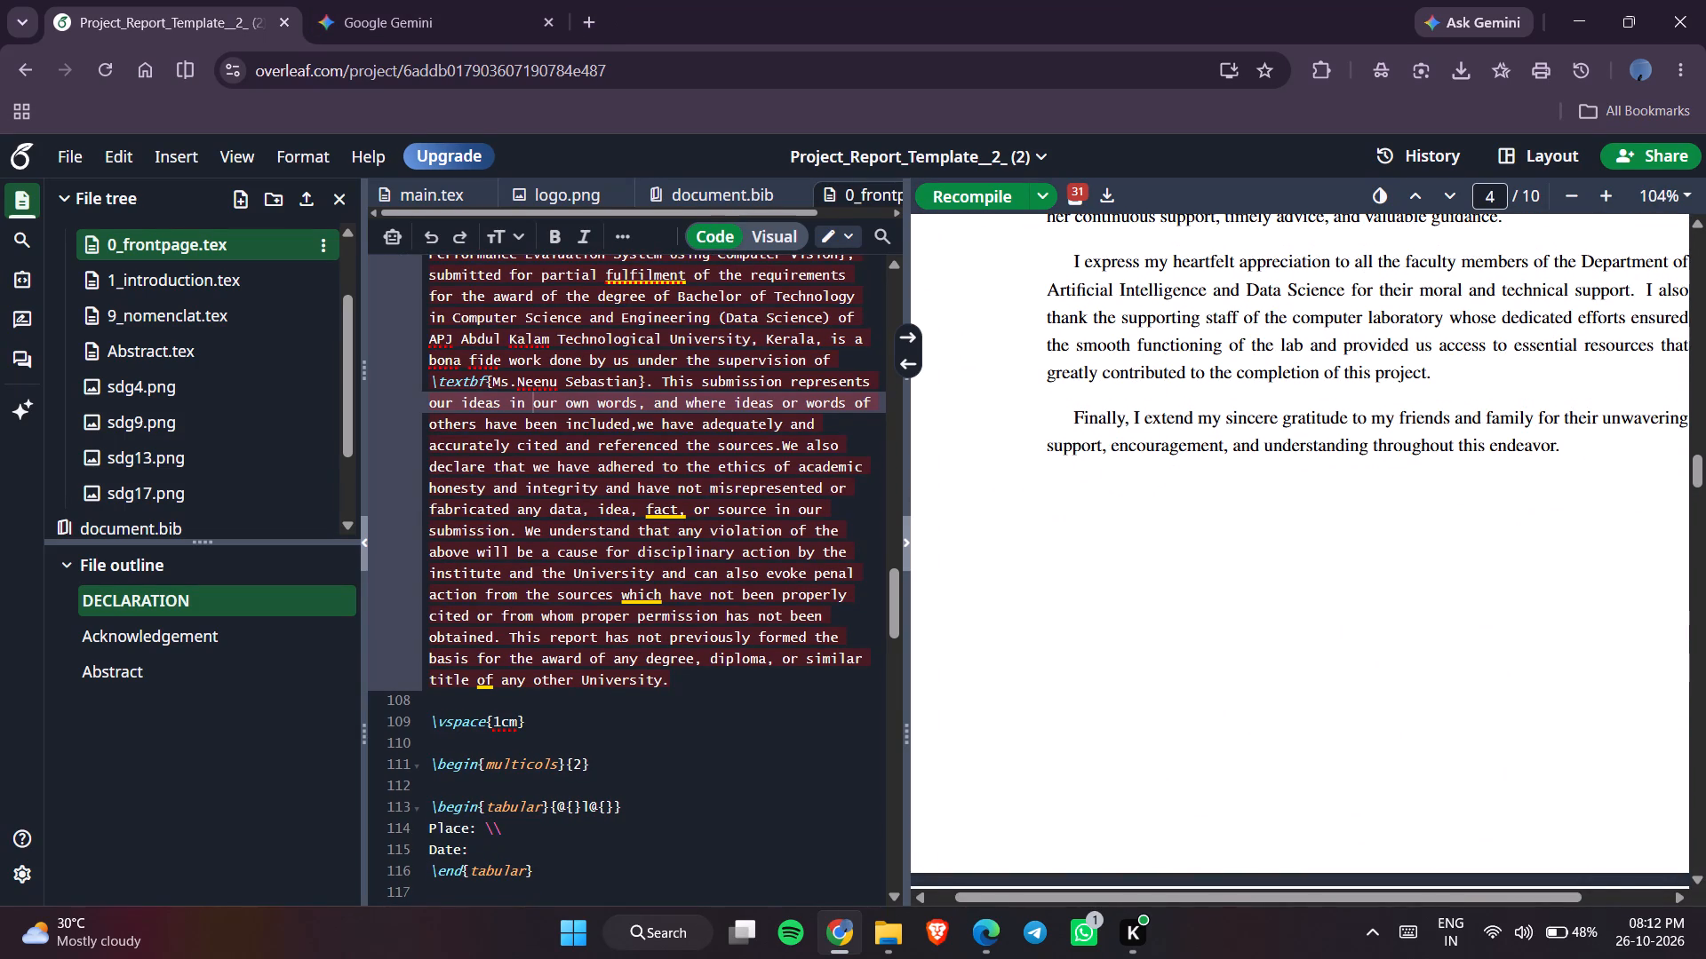
scroll(643, 749, down, 4)
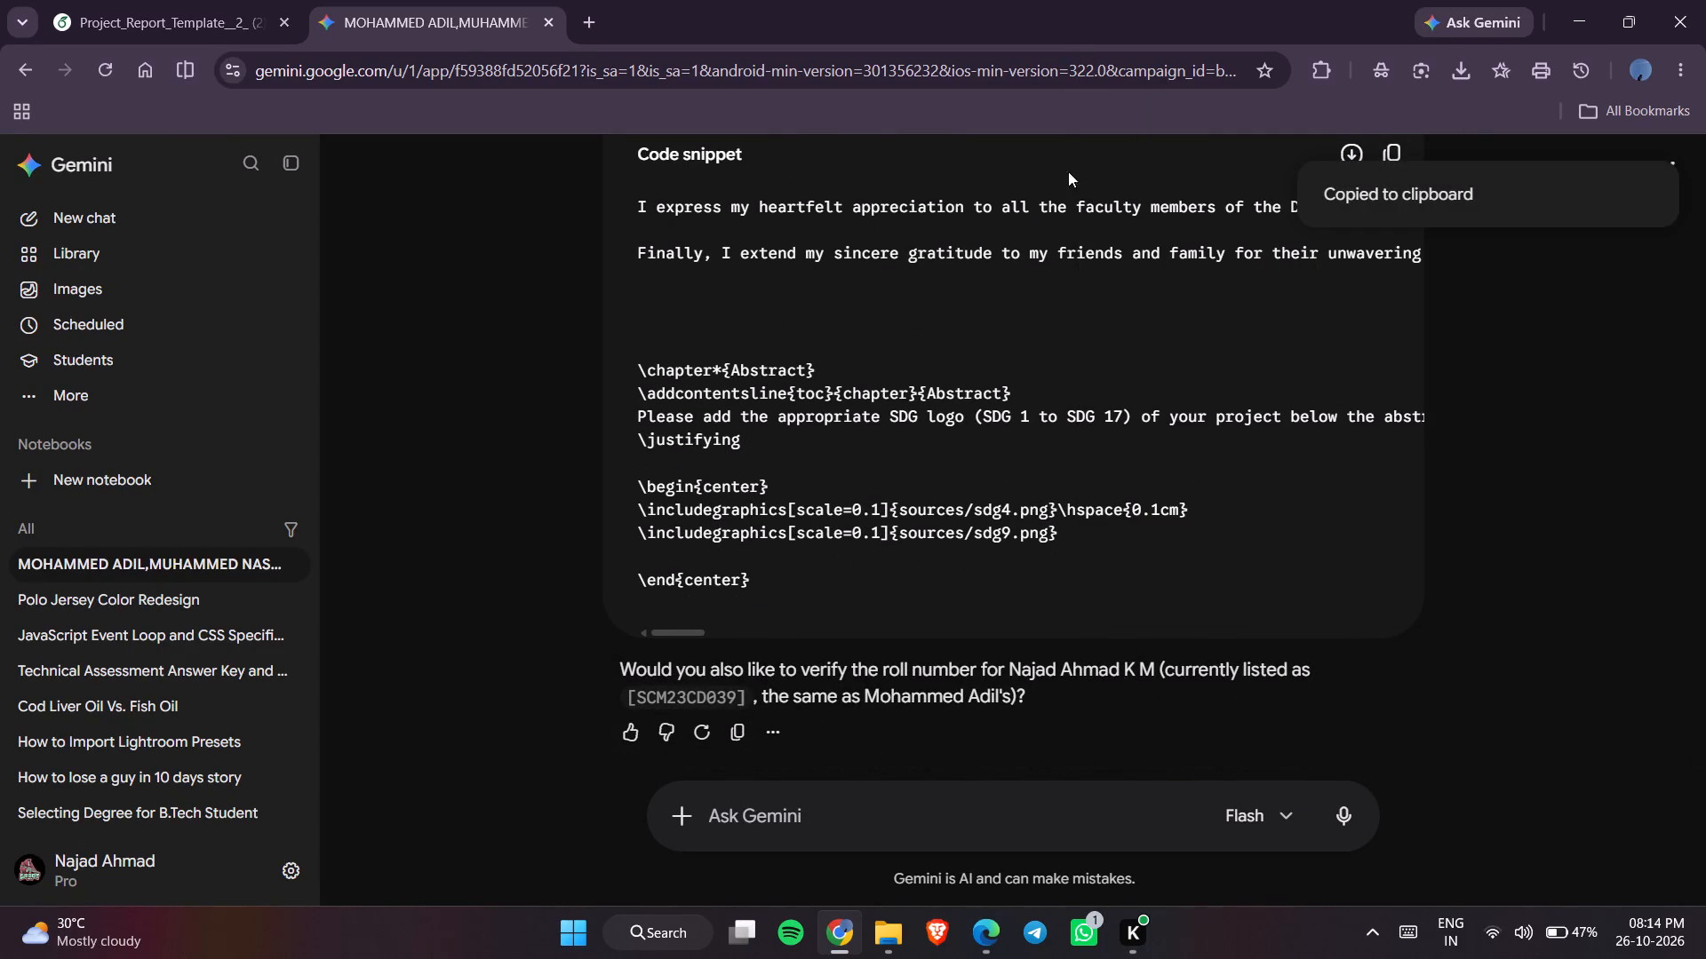
click(240, 4)
click(666, 446)
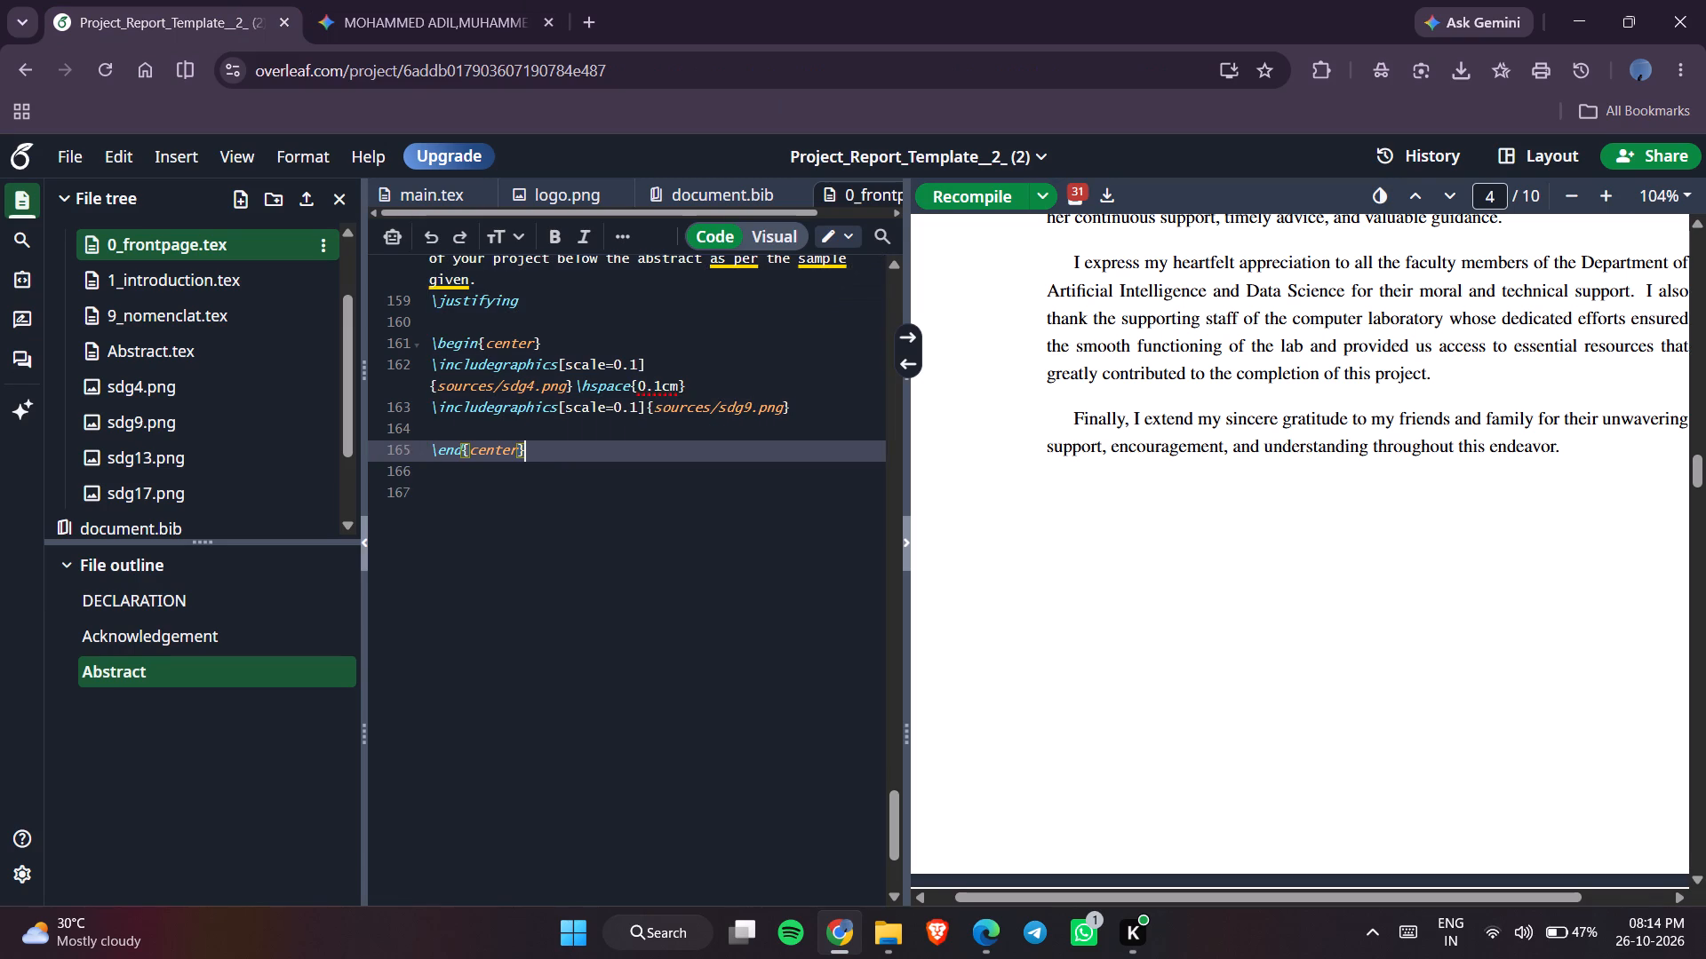
key(ctrl+a)
key(ctrl+v)
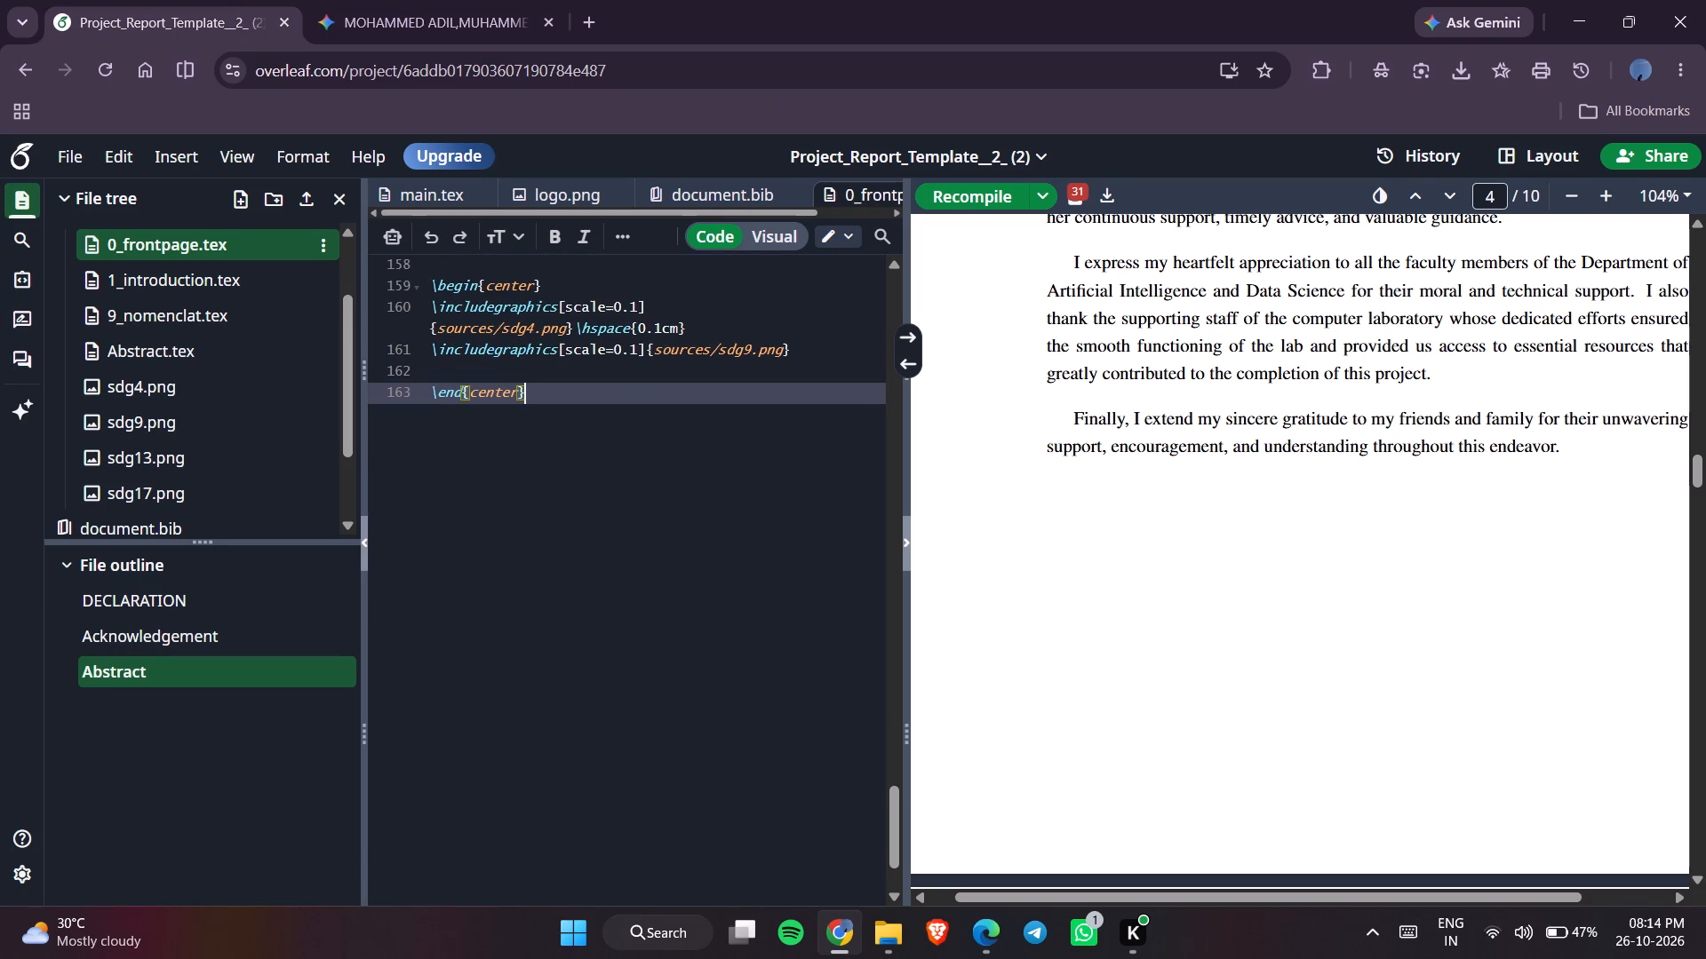
Recompile the report with the replaced front-page source and bring the bonafide certificate page into view.
click(973, 205)
scroll(1178, 352, up, 10)
scroll(1178, 352, left, 2)
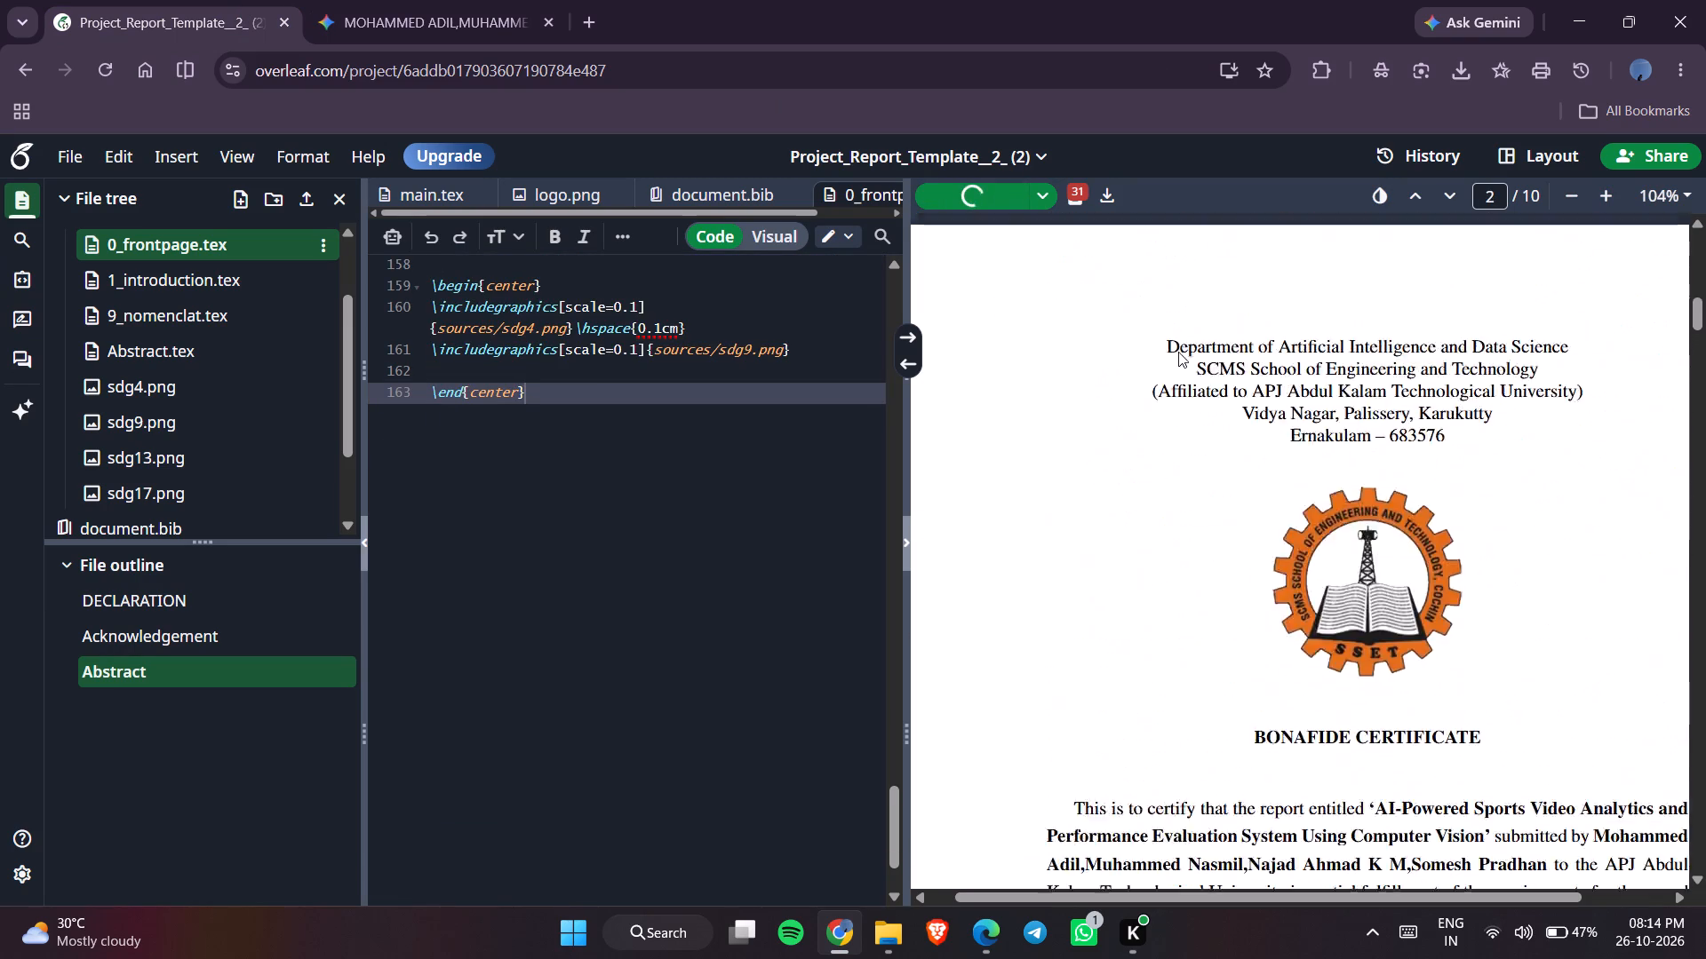
Review the recompiled report pages from the title page through the bonafide certificate, declaration and Acknowledgement.
scroll(1178, 352, left, 1)
scroll(1178, 352, up, 5)
scroll(1178, 352, left, 1)
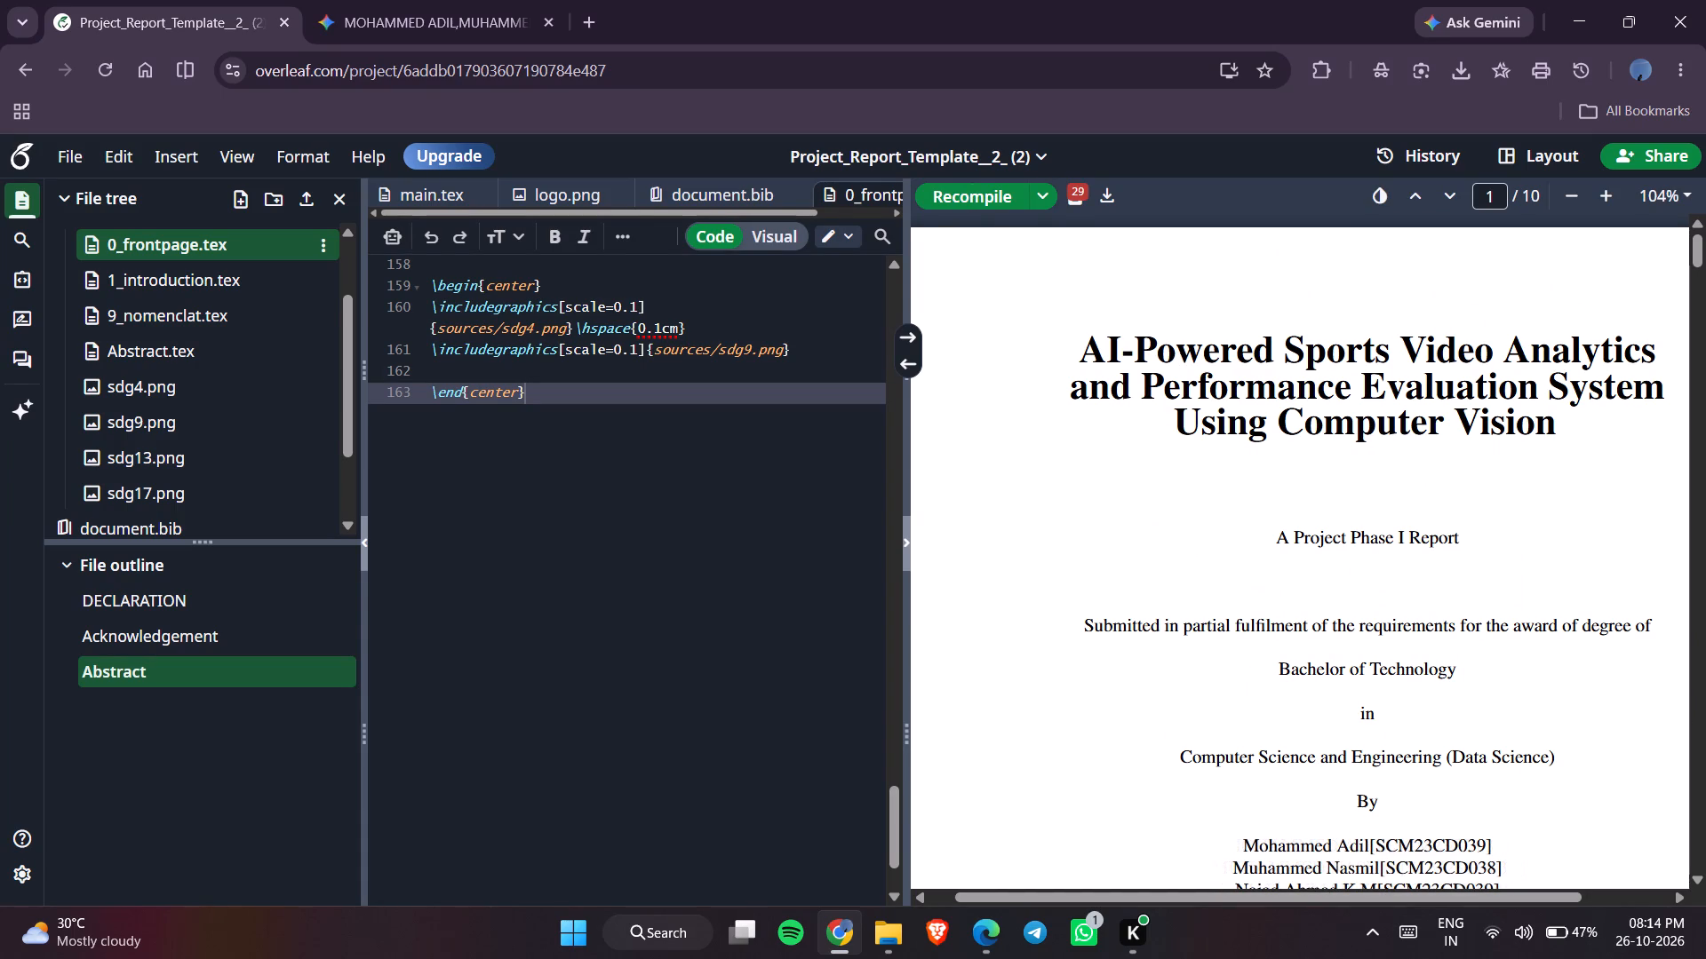
scroll(1178, 352, down, 4)
scroll(1178, 352, up, 4)
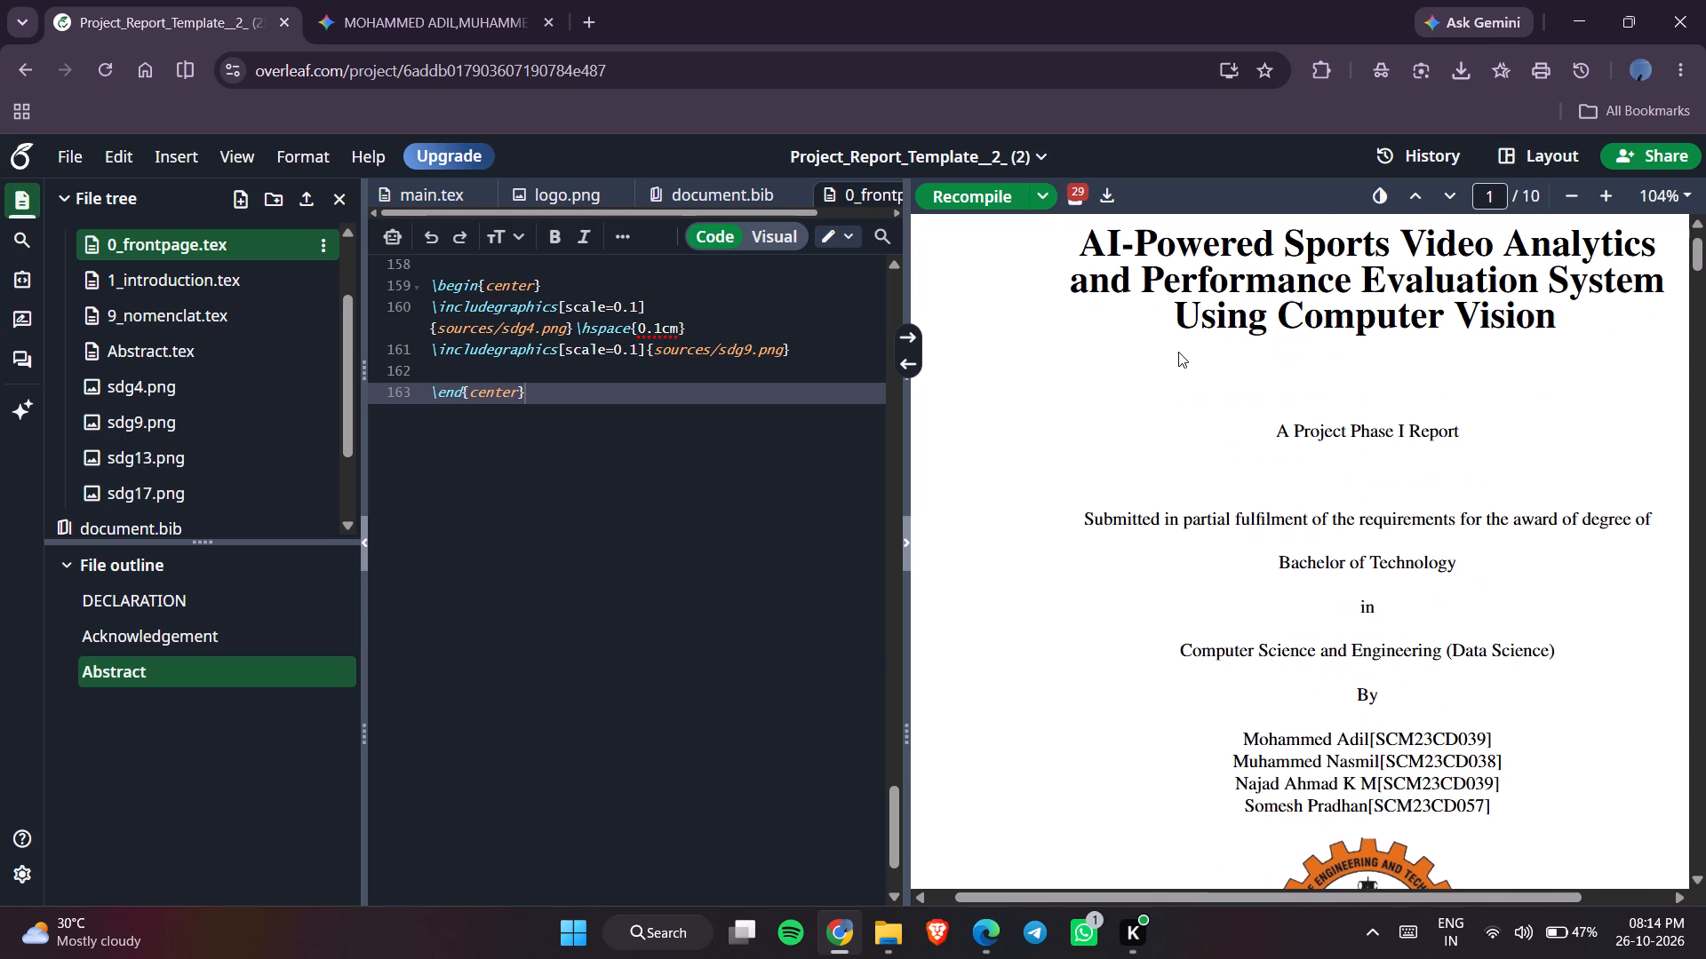
scroll(1178, 352, down, 5)
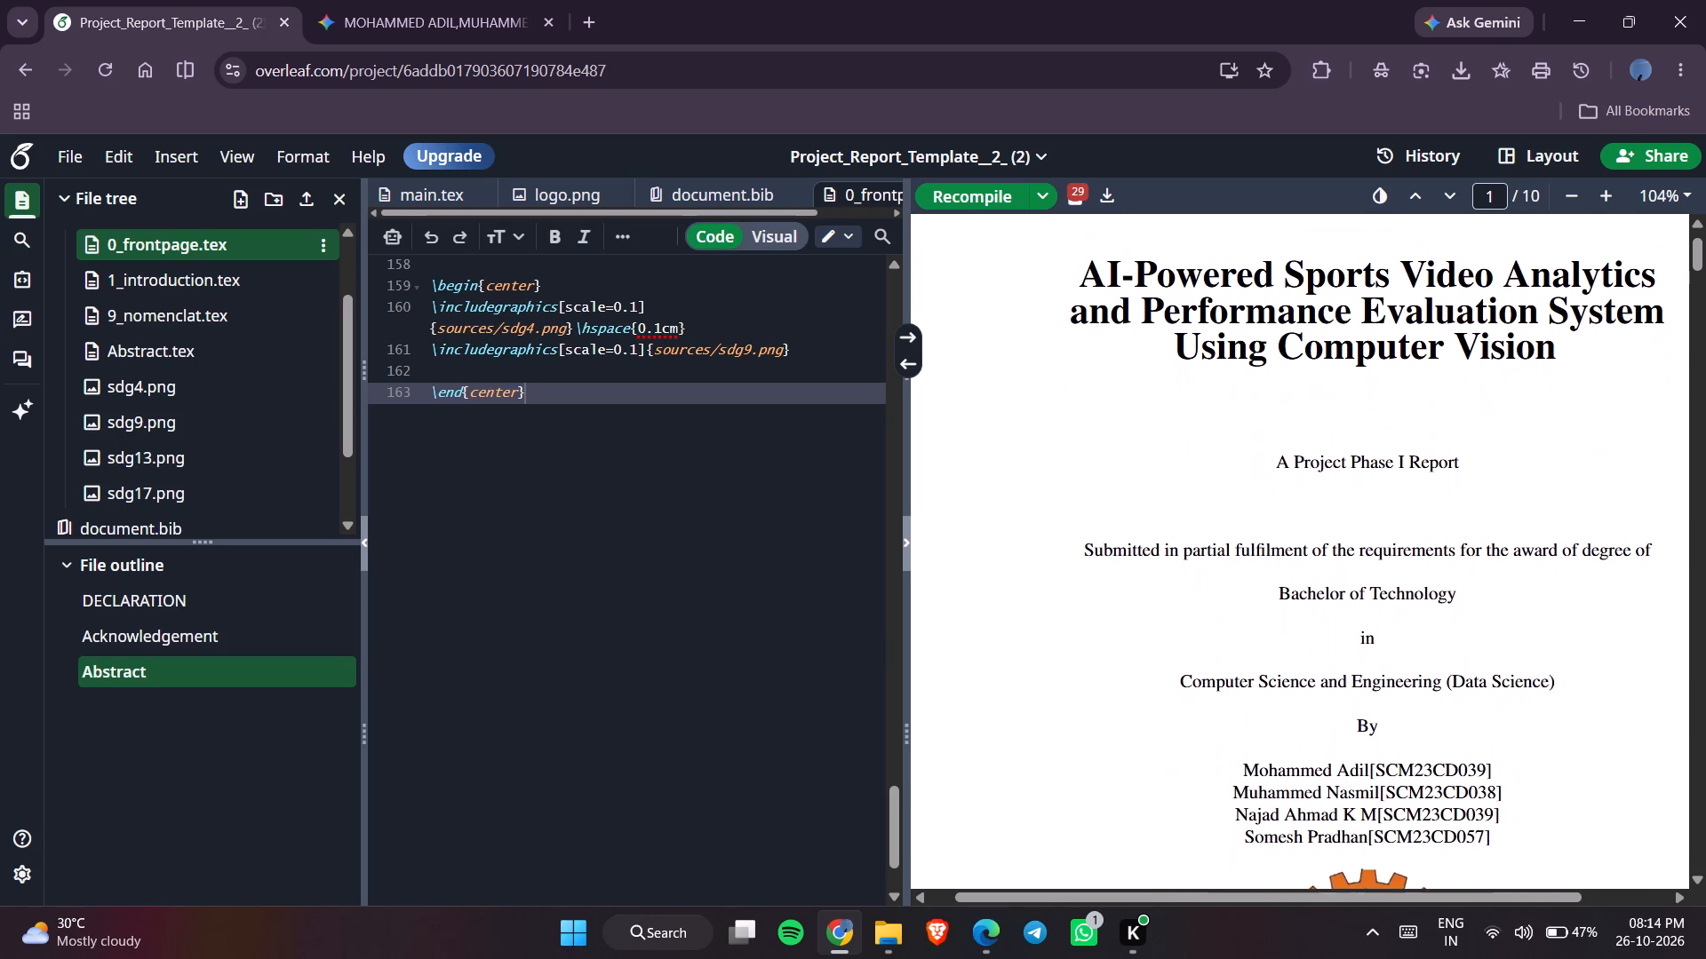
scroll(1178, 352, down, 5)
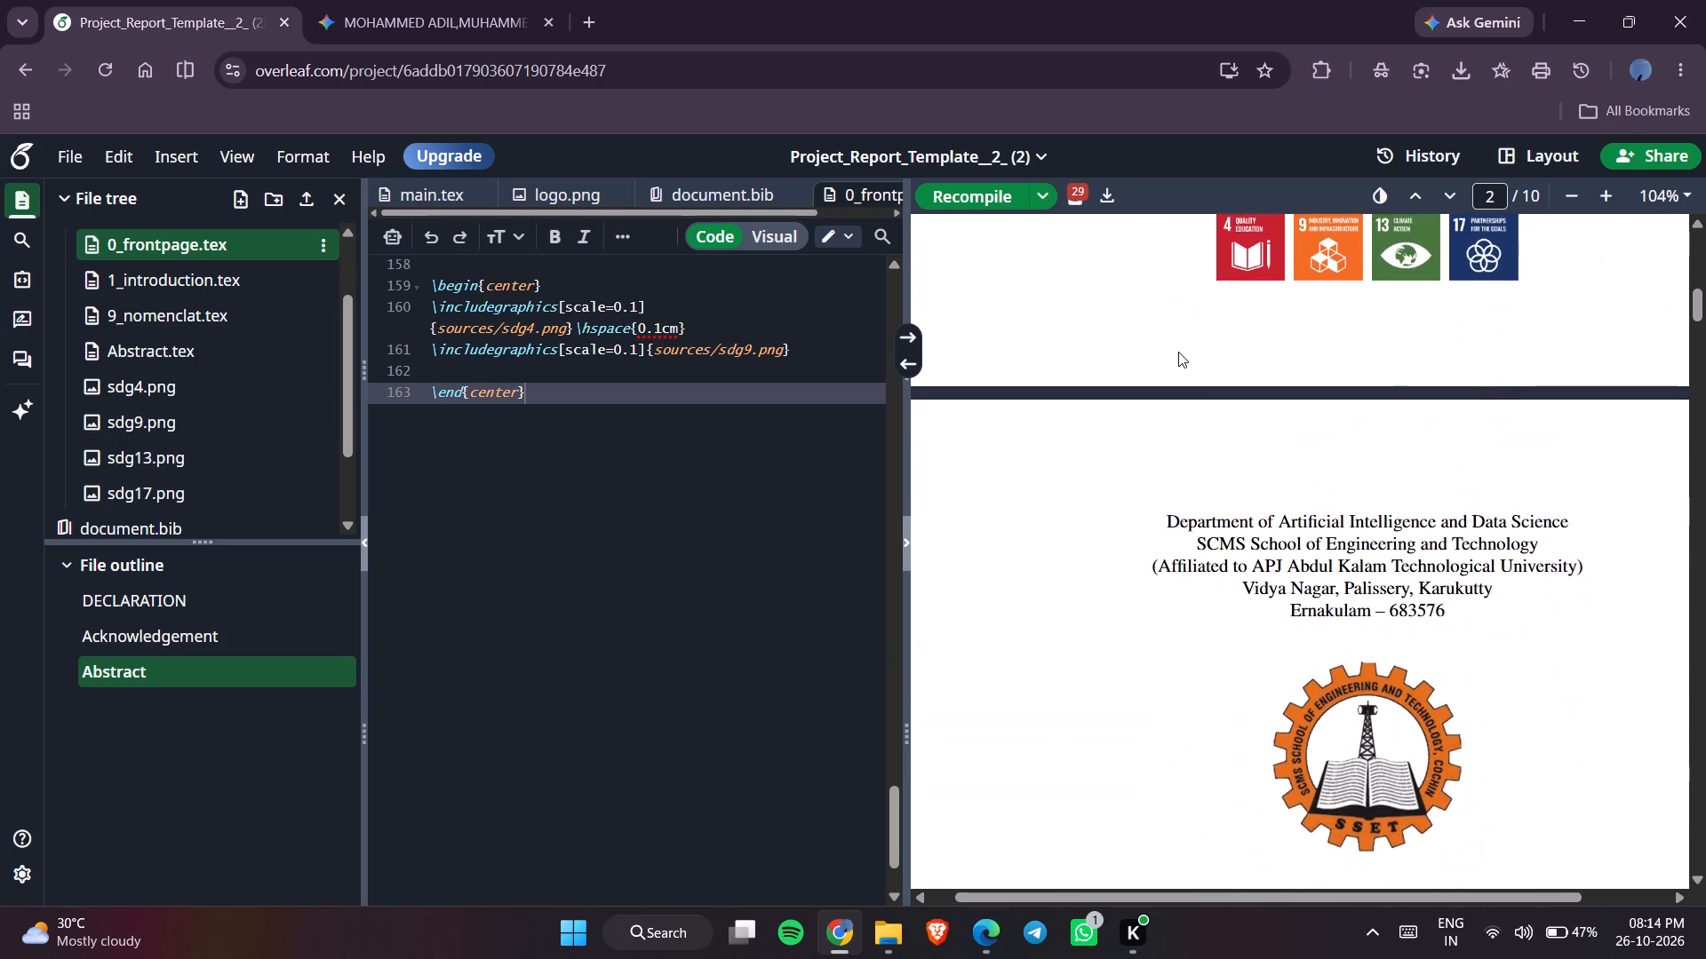
scroll(1178, 352, down, 3)
scroll(1178, 352, left, 1)
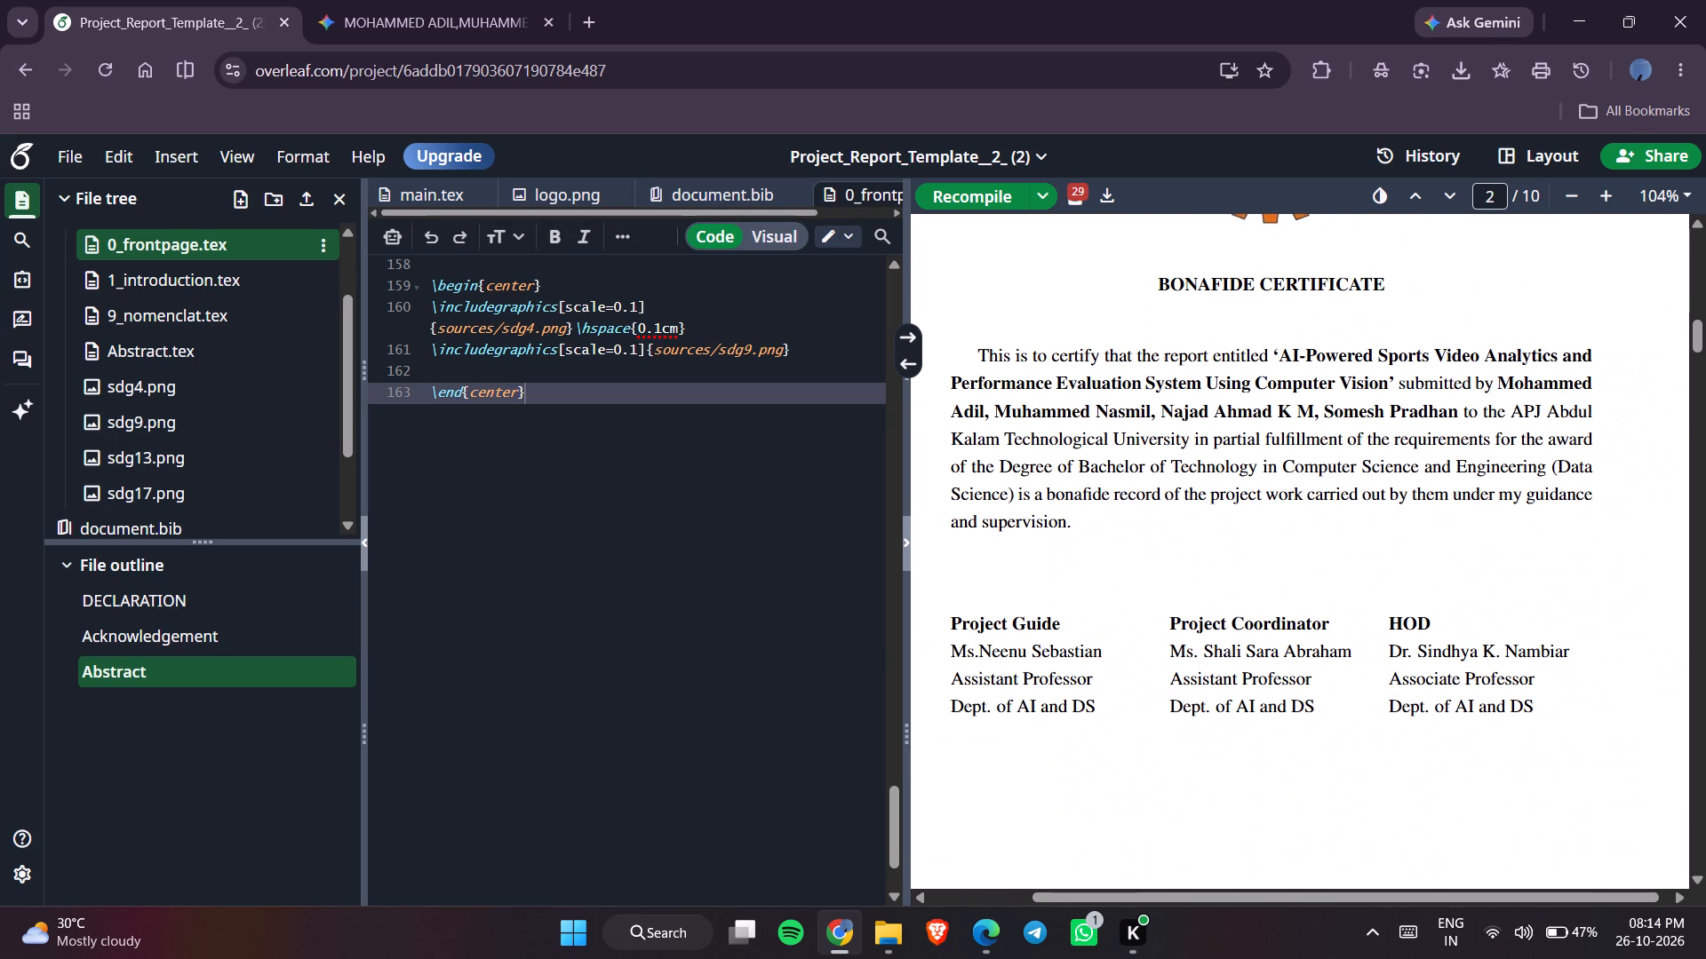
scroll(1178, 352, left, 1)
scroll(1178, 352, down, 4)
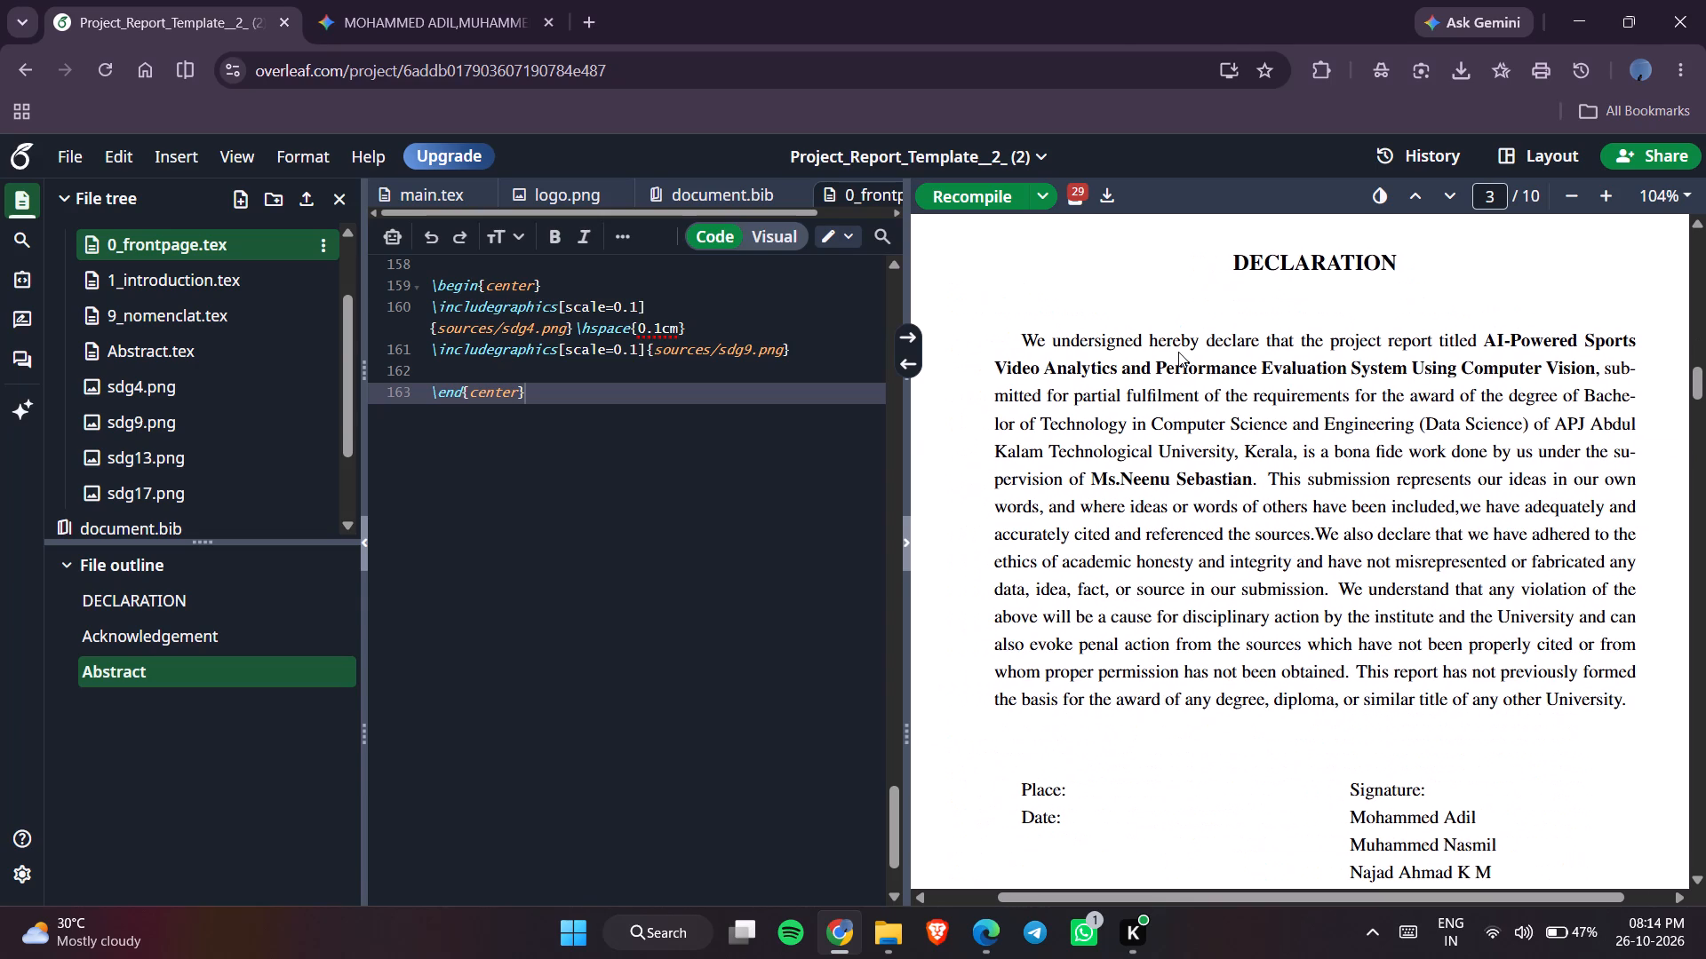
scroll(1178, 352, down, 6)
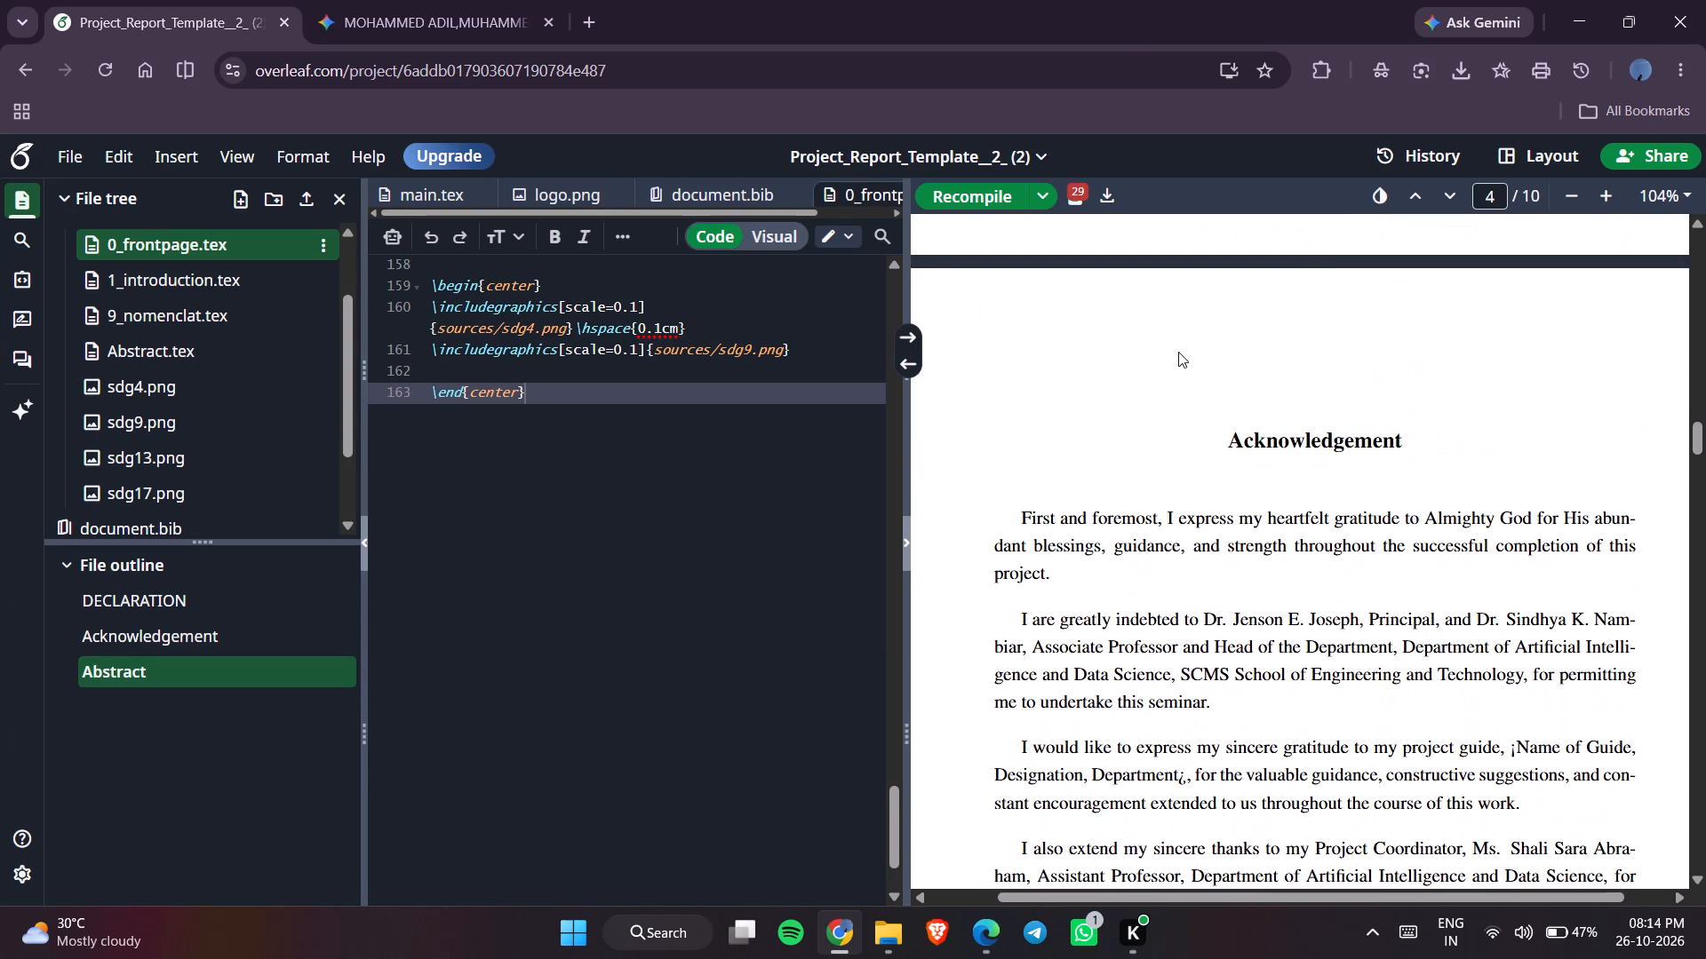
scroll(1178, 352, down, 2)
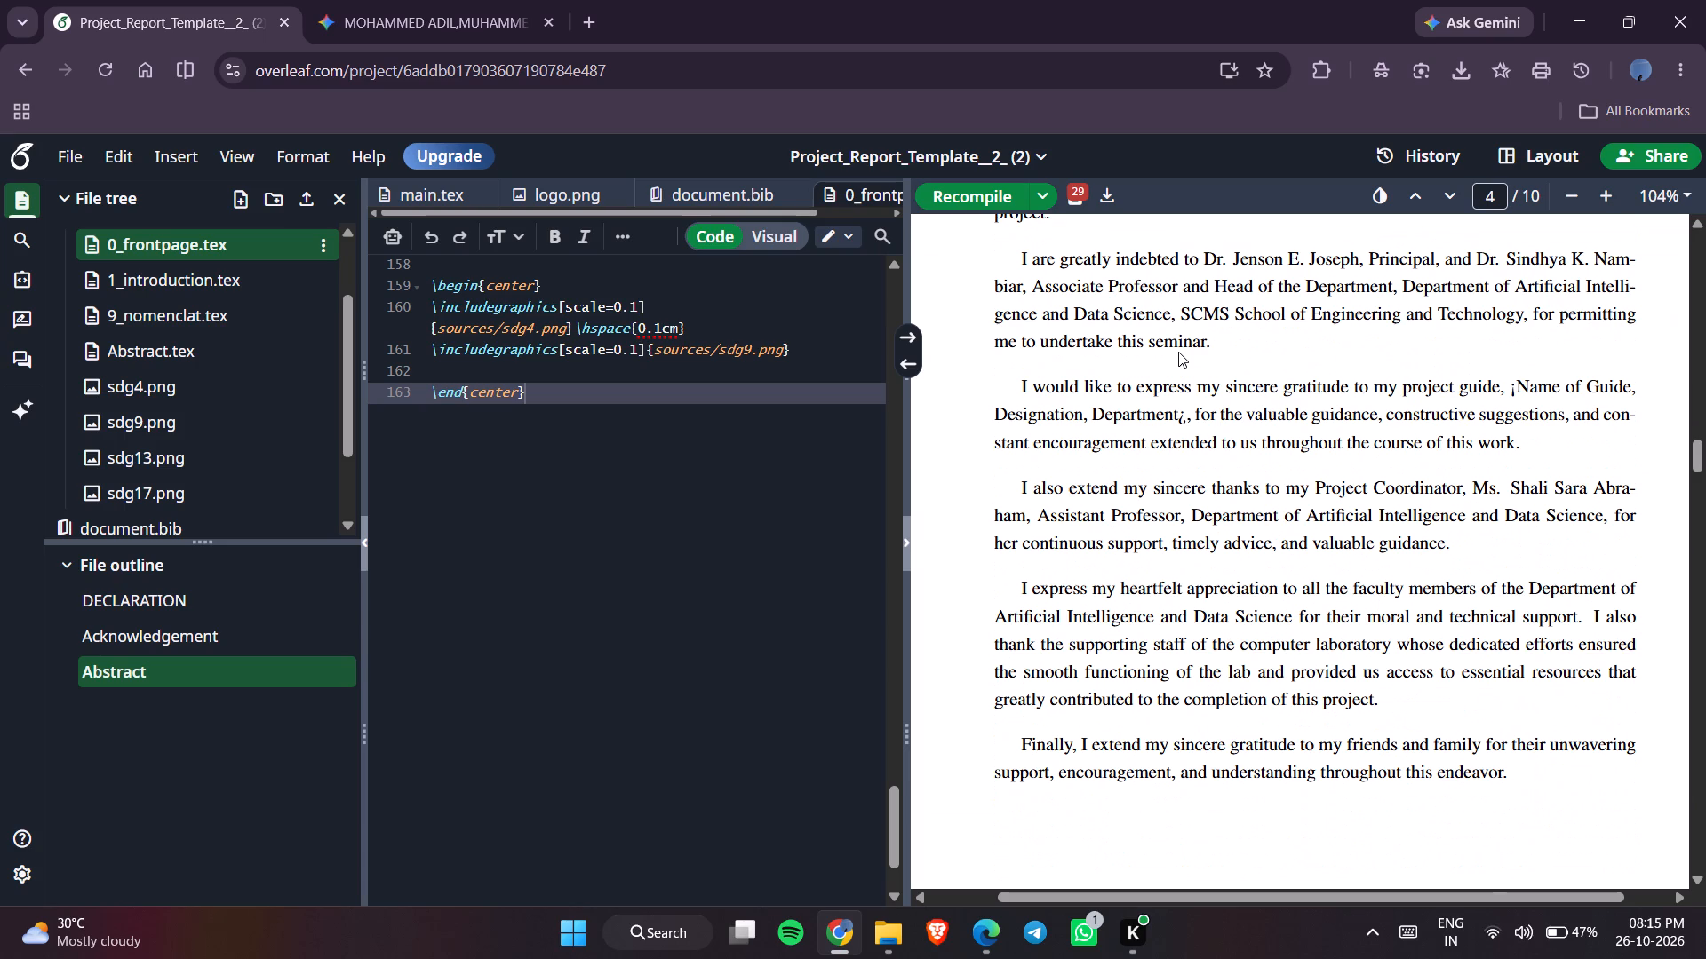
Look through the declaration and Acknowledgement source in 0_frontpage.tex, comparing it with the compiled pages, to locate the project guide placeholder.
scroll(705, 455, up, 2)
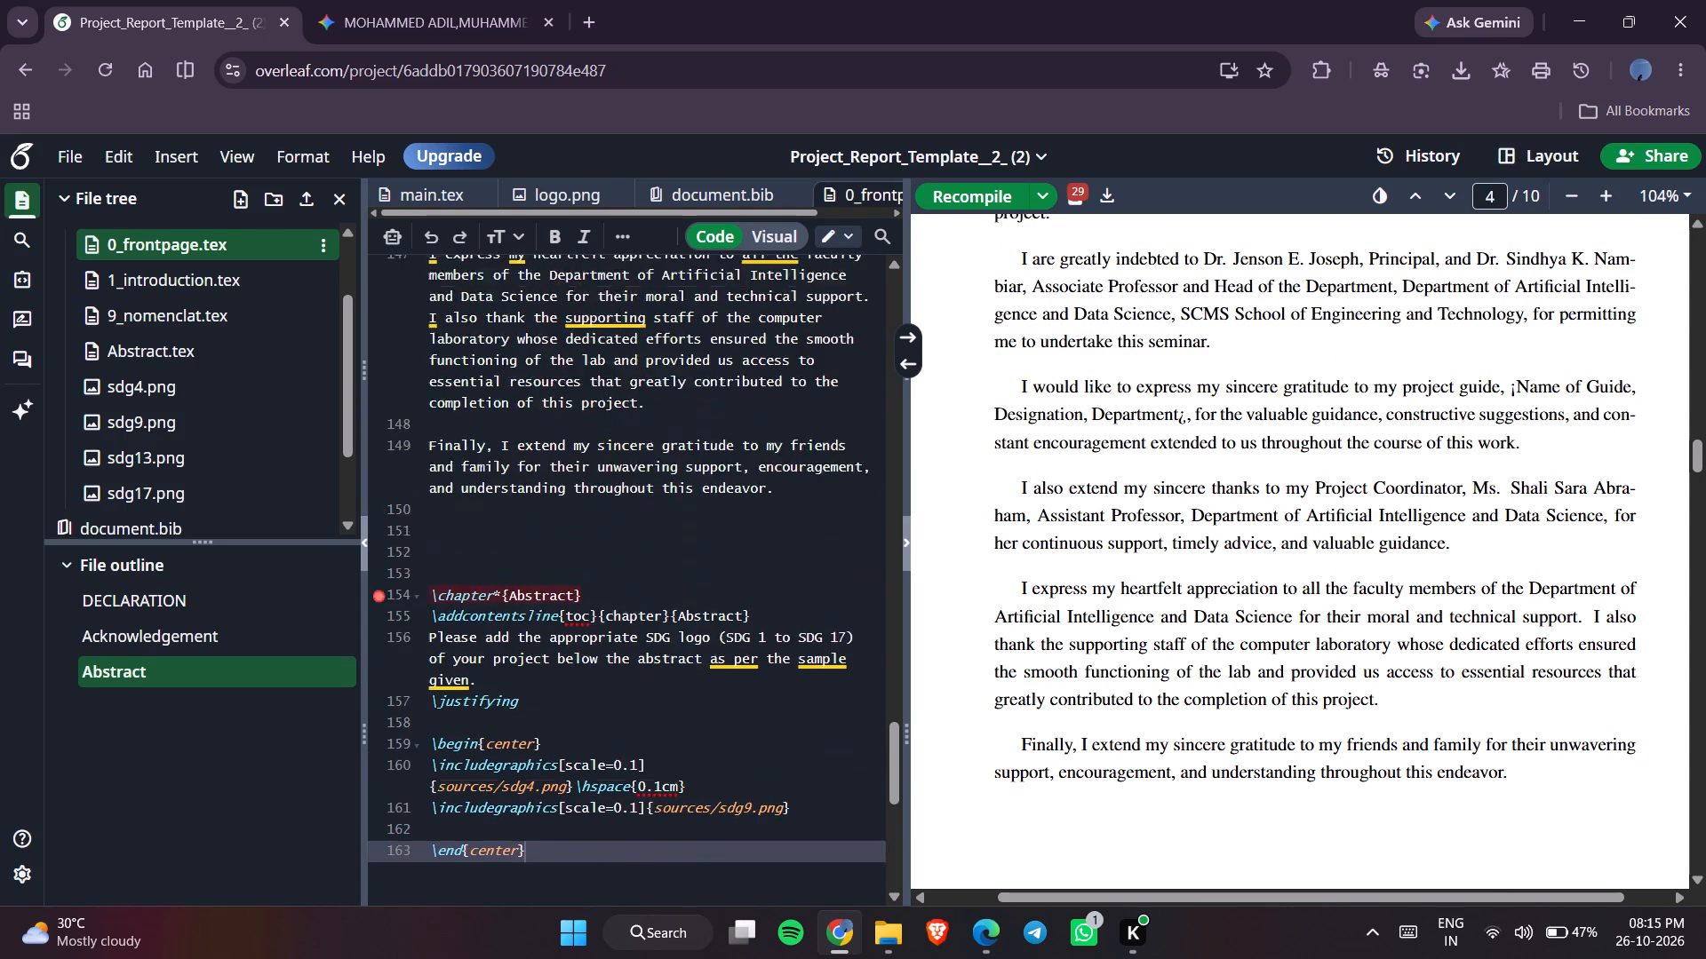
scroll(705, 455, up, 5)
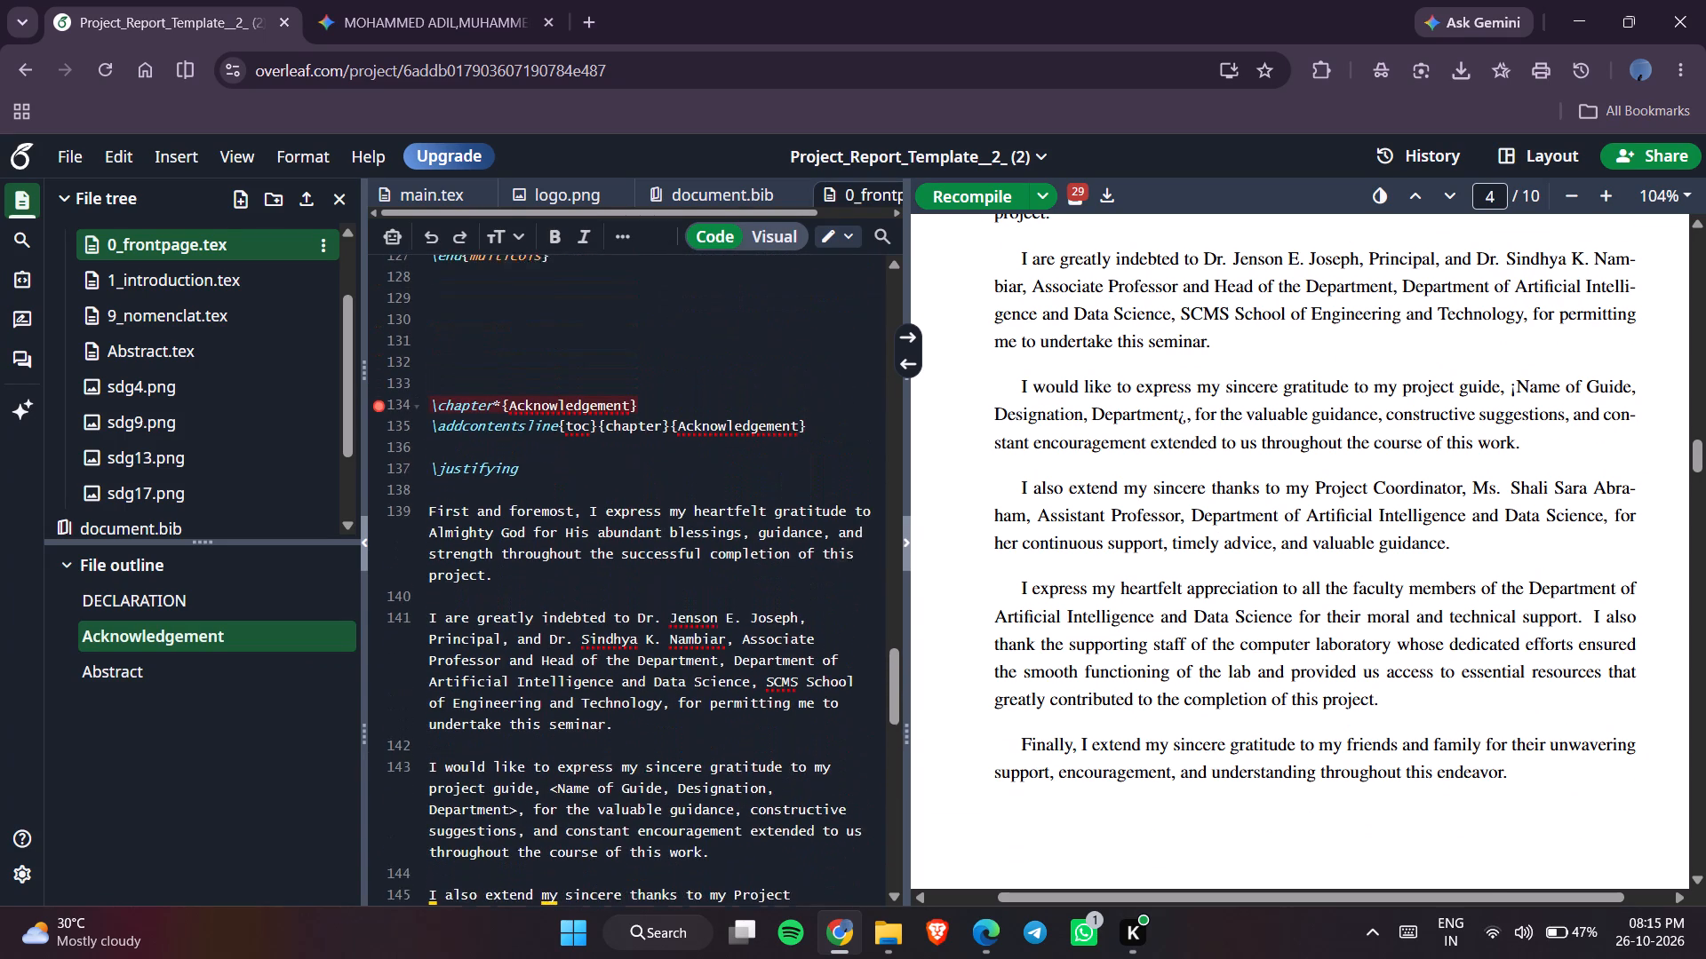
scroll(705, 455, up, 7)
scroll(705, 455, down, 1)
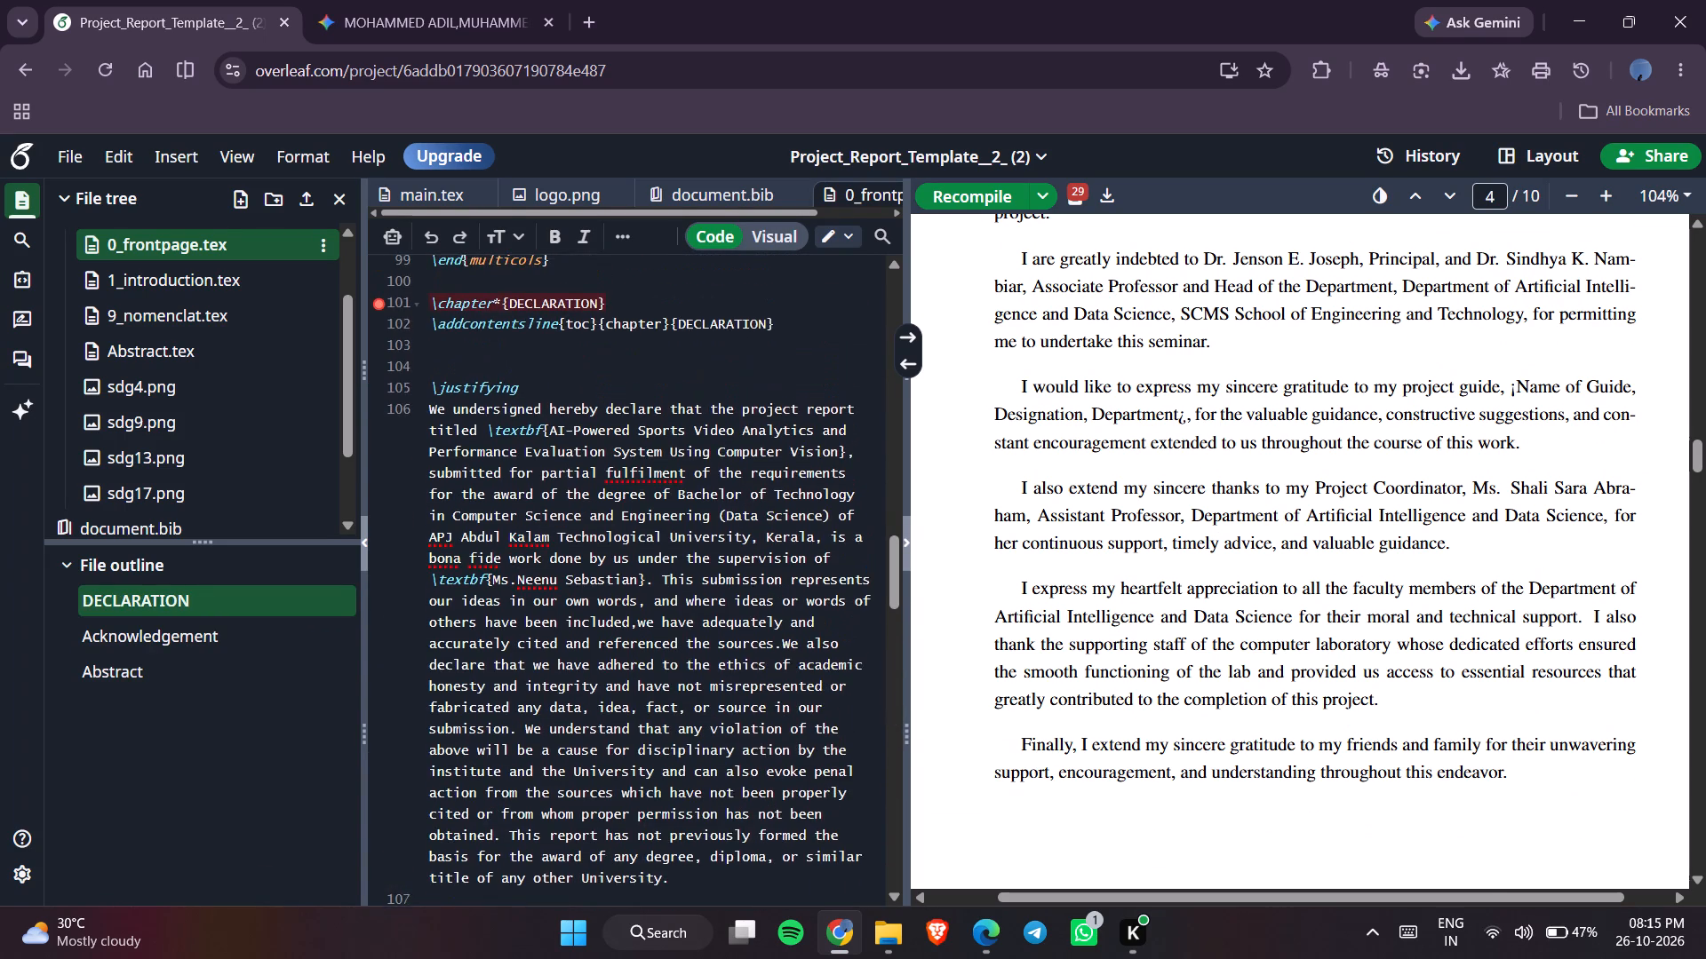
scroll(705, 455, down, 3)
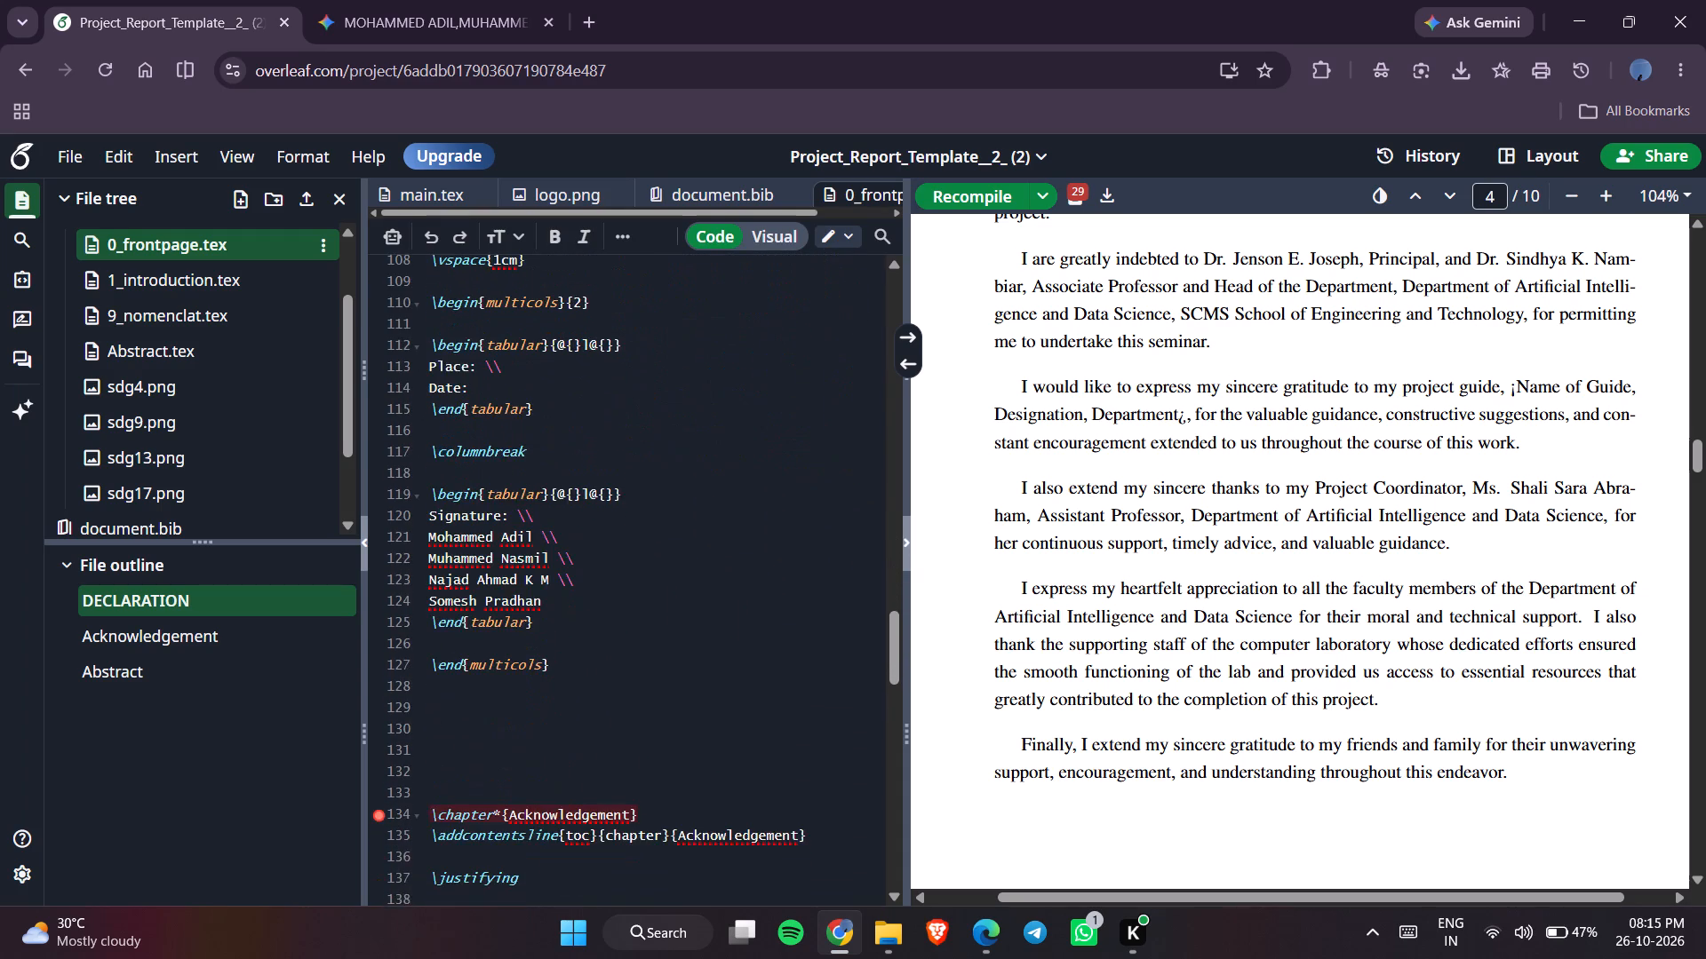
scroll(705, 455, down, 1)
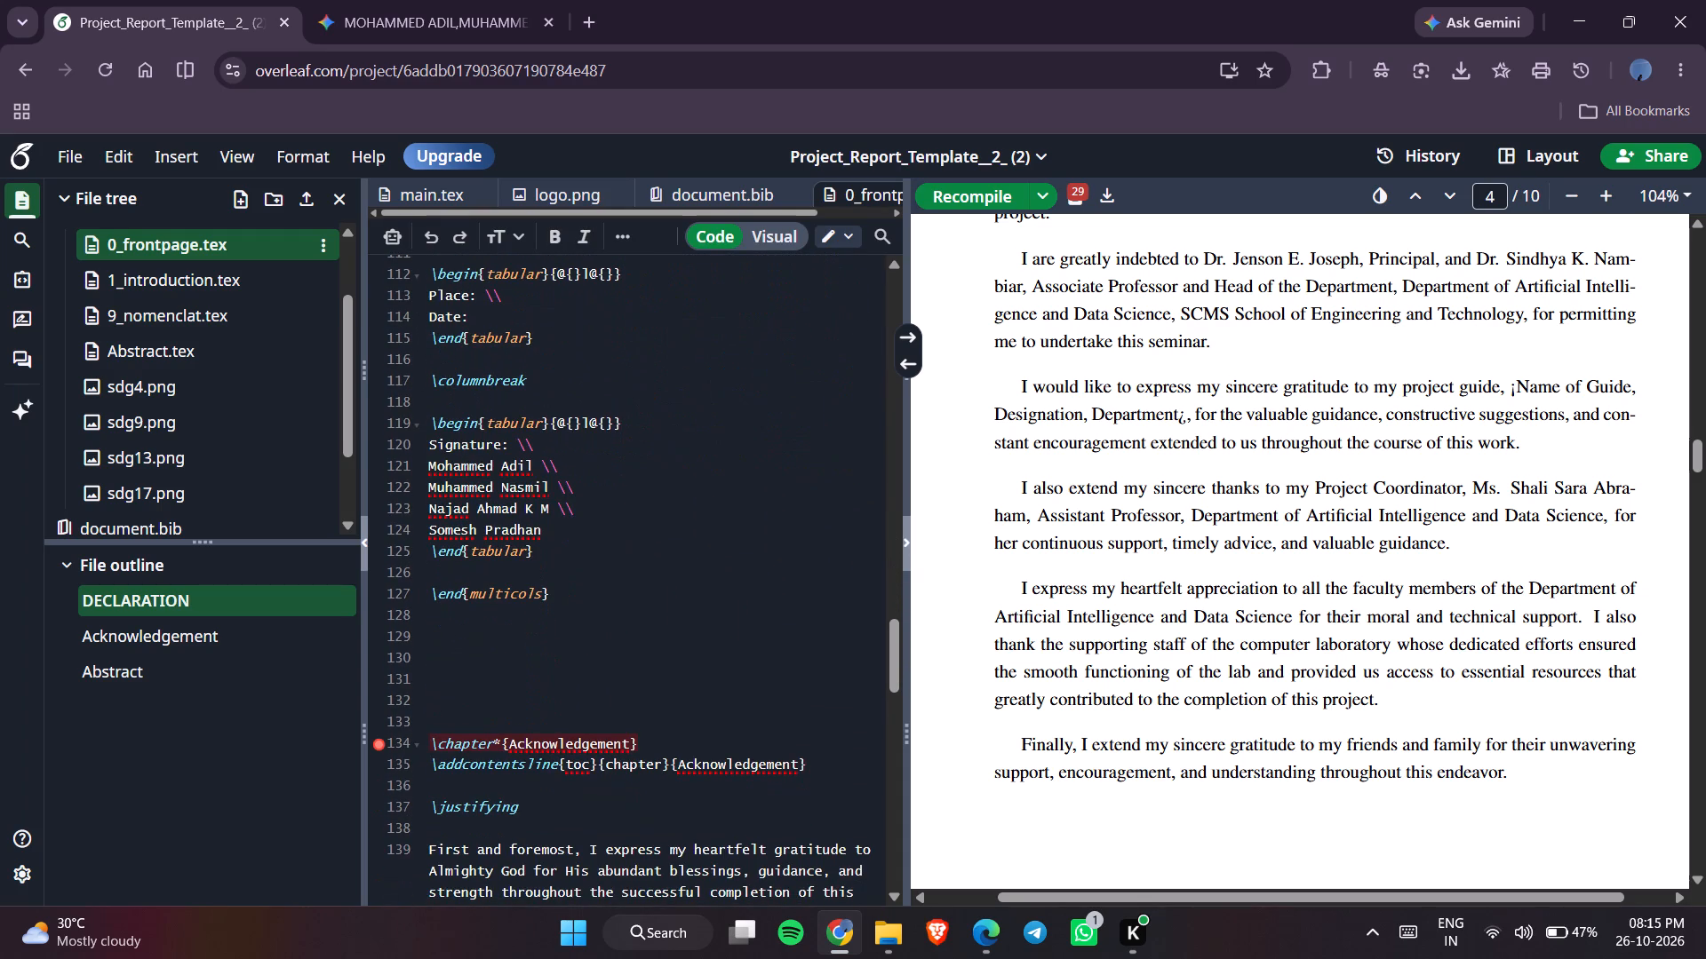
scroll(1181, 496, up, 6)
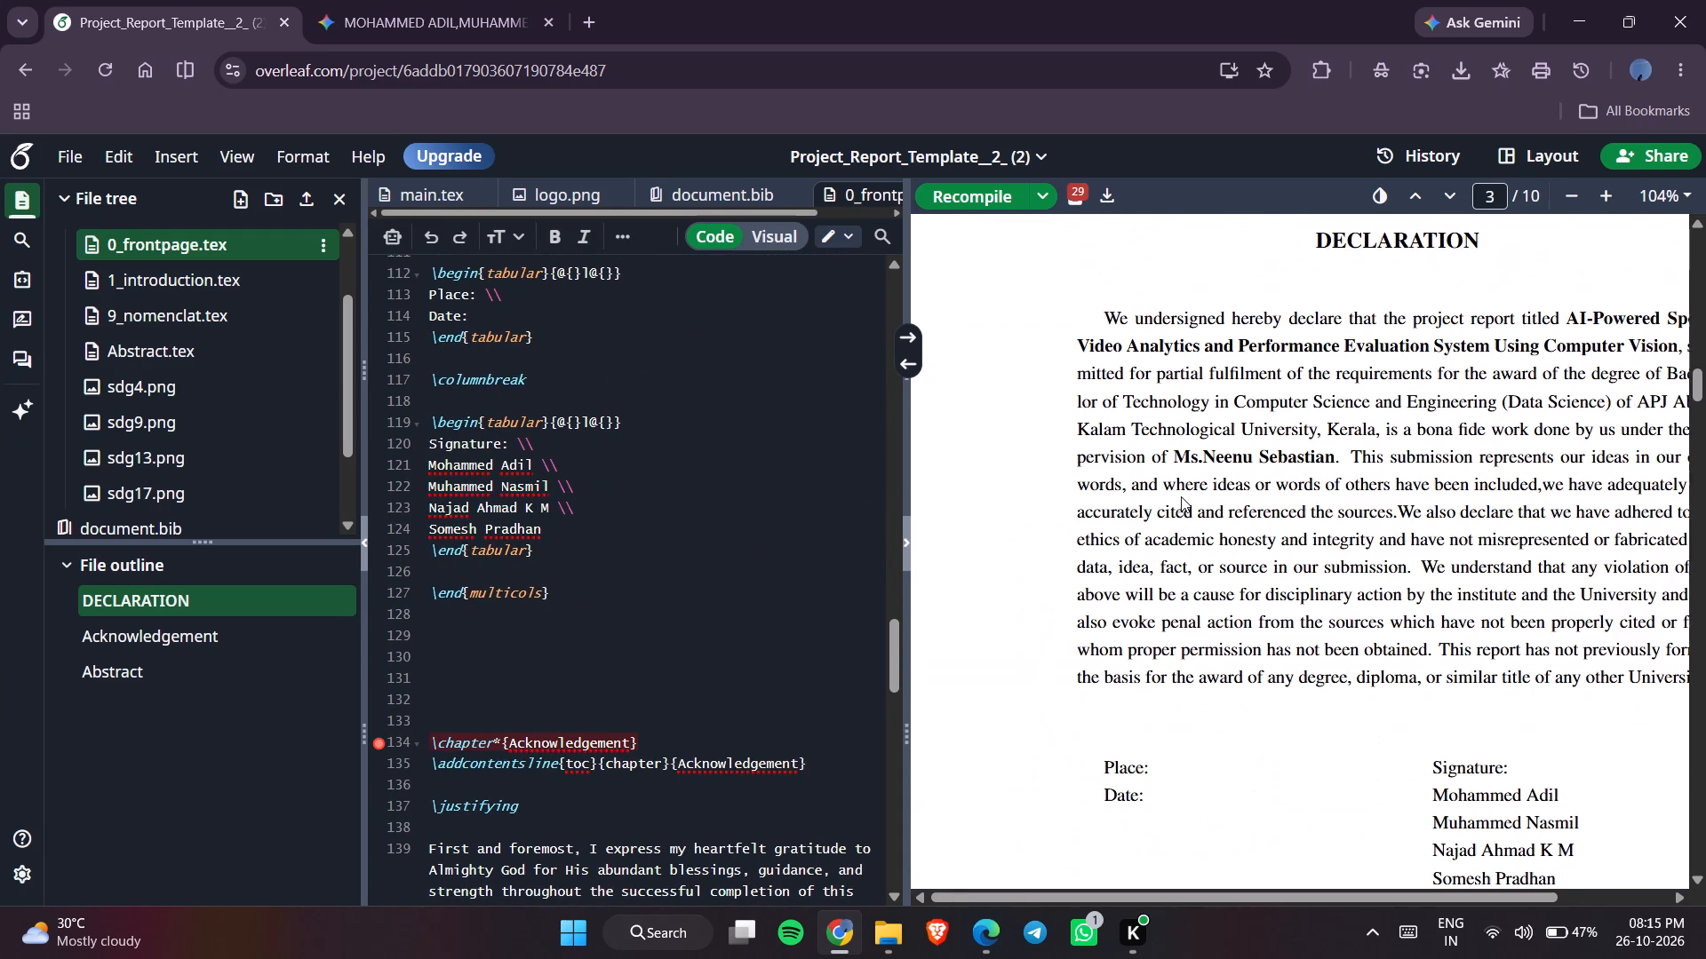
scroll(1181, 496, down, 4)
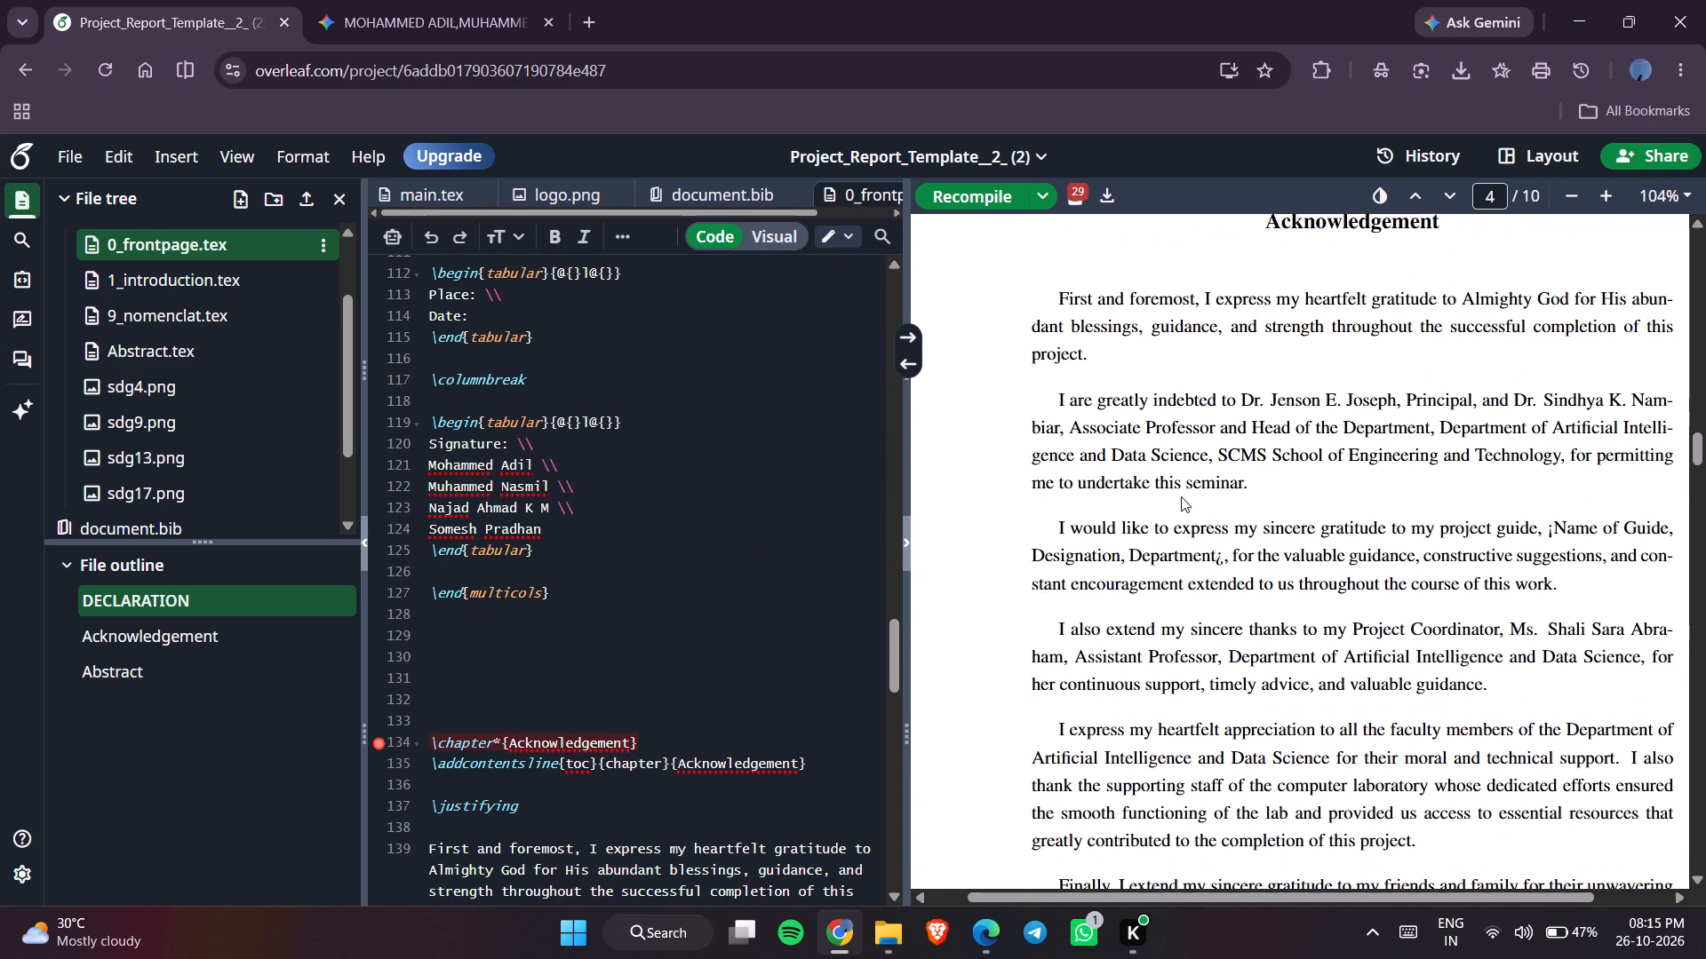
scroll(770, 600, down, 2)
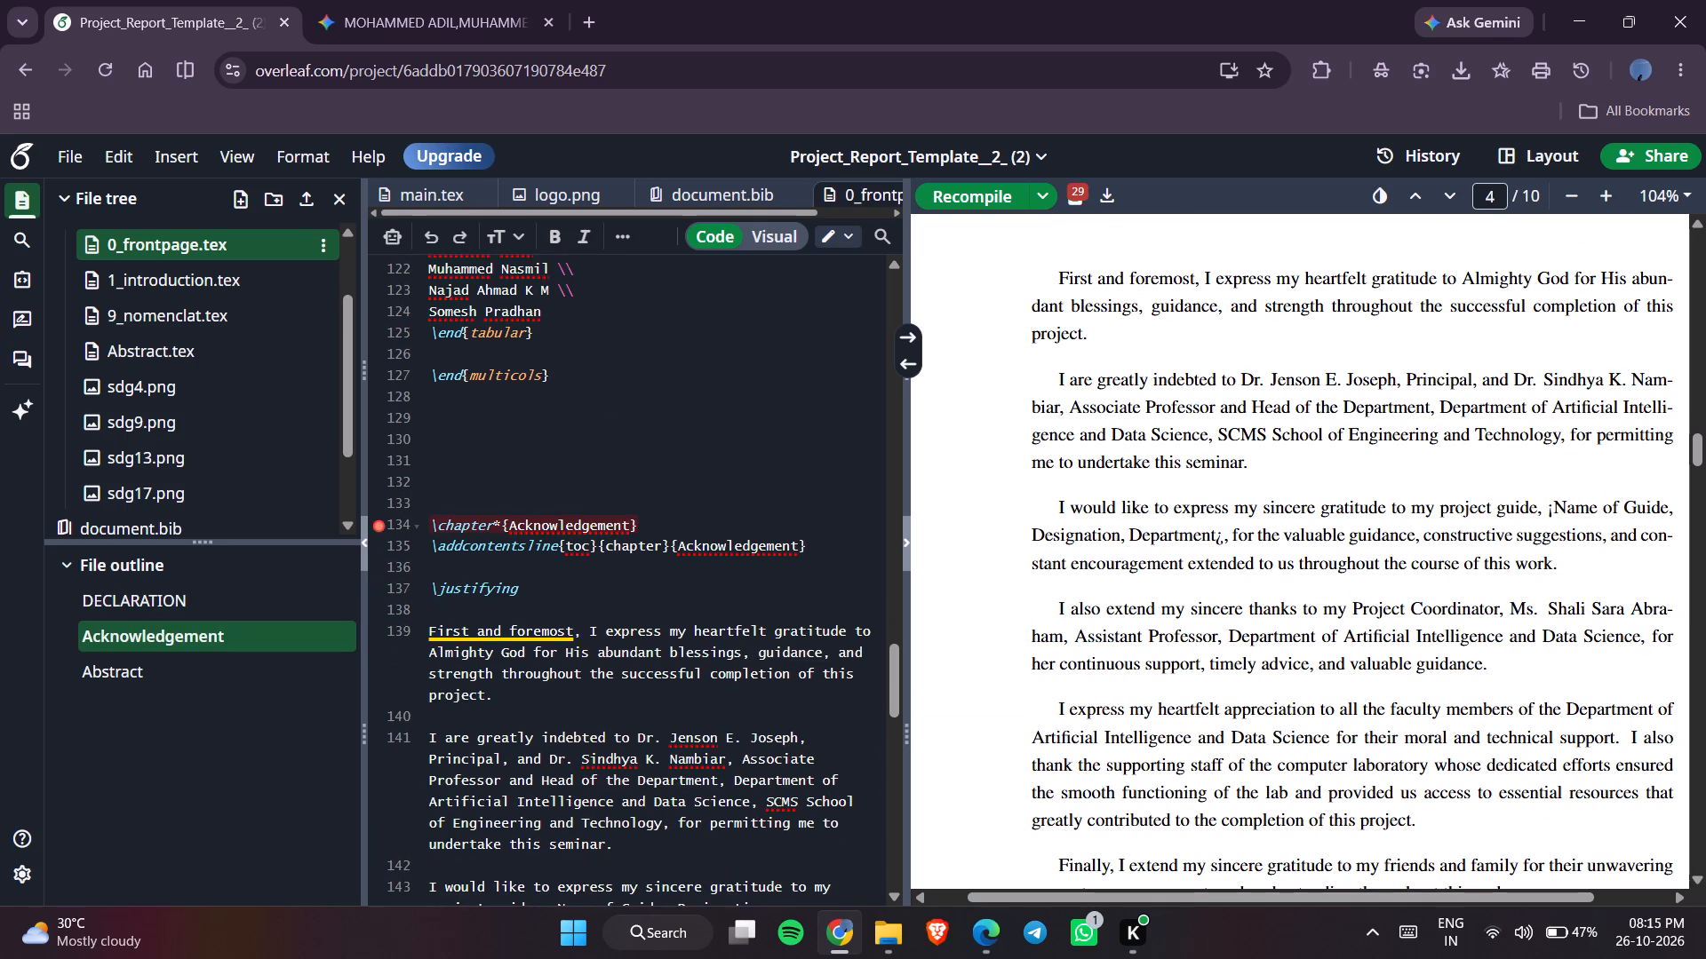
scroll(770, 600, down, 5)
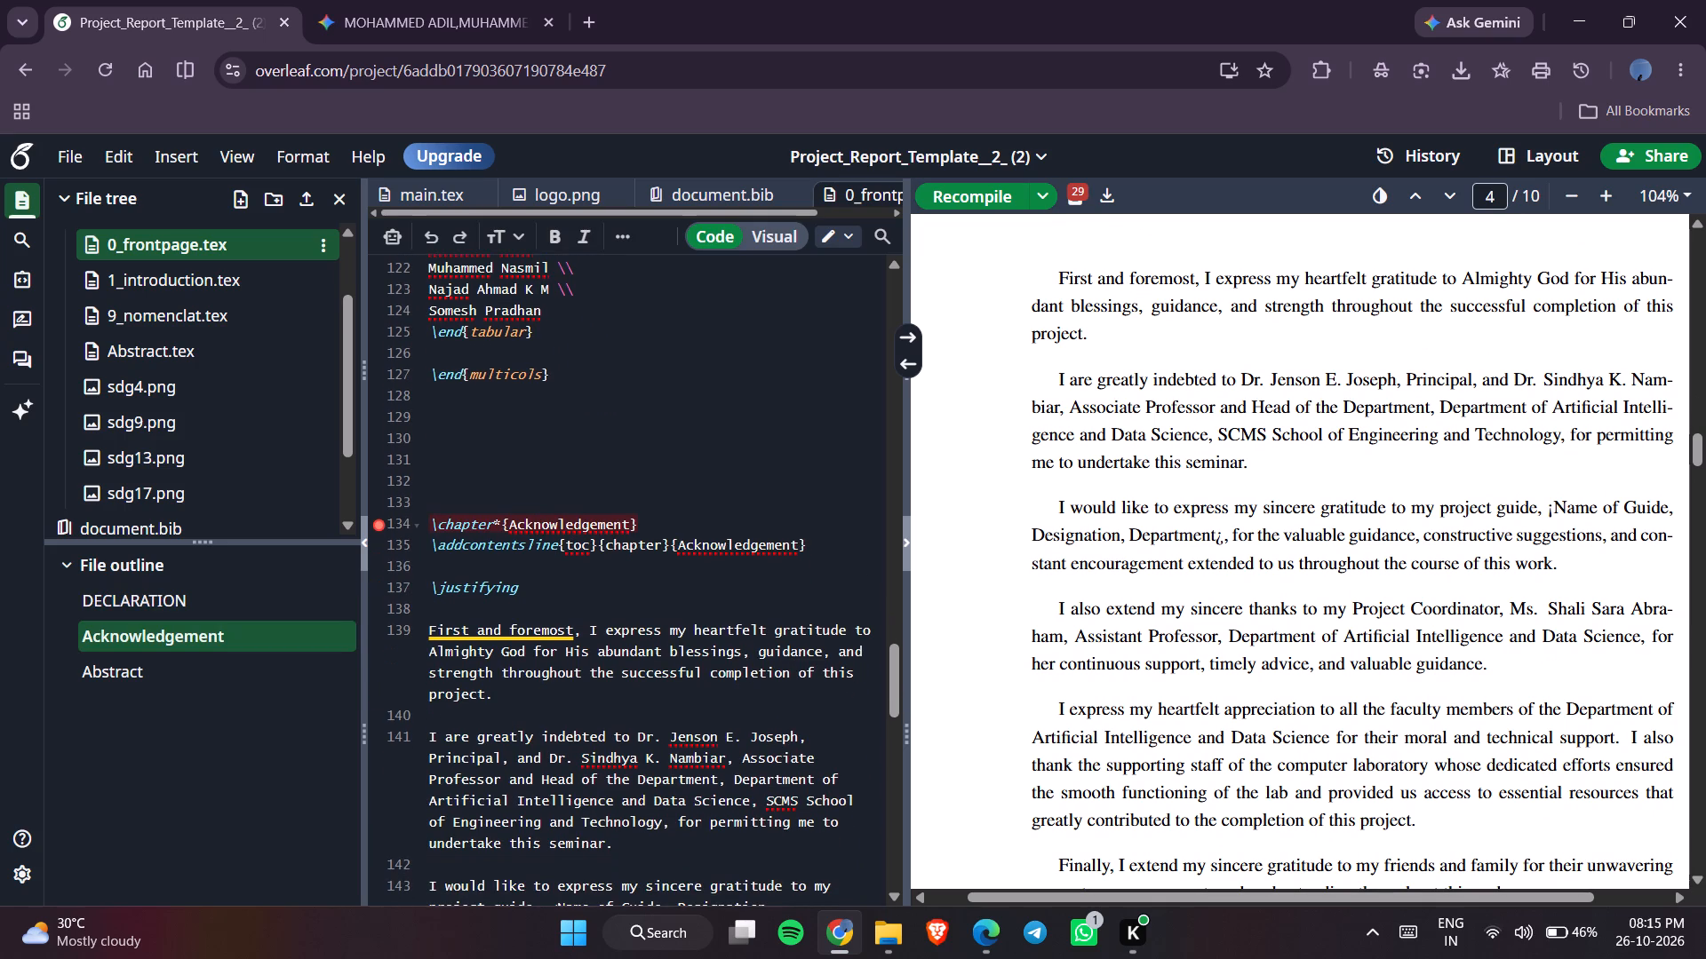
scroll(770, 600, down, 3)
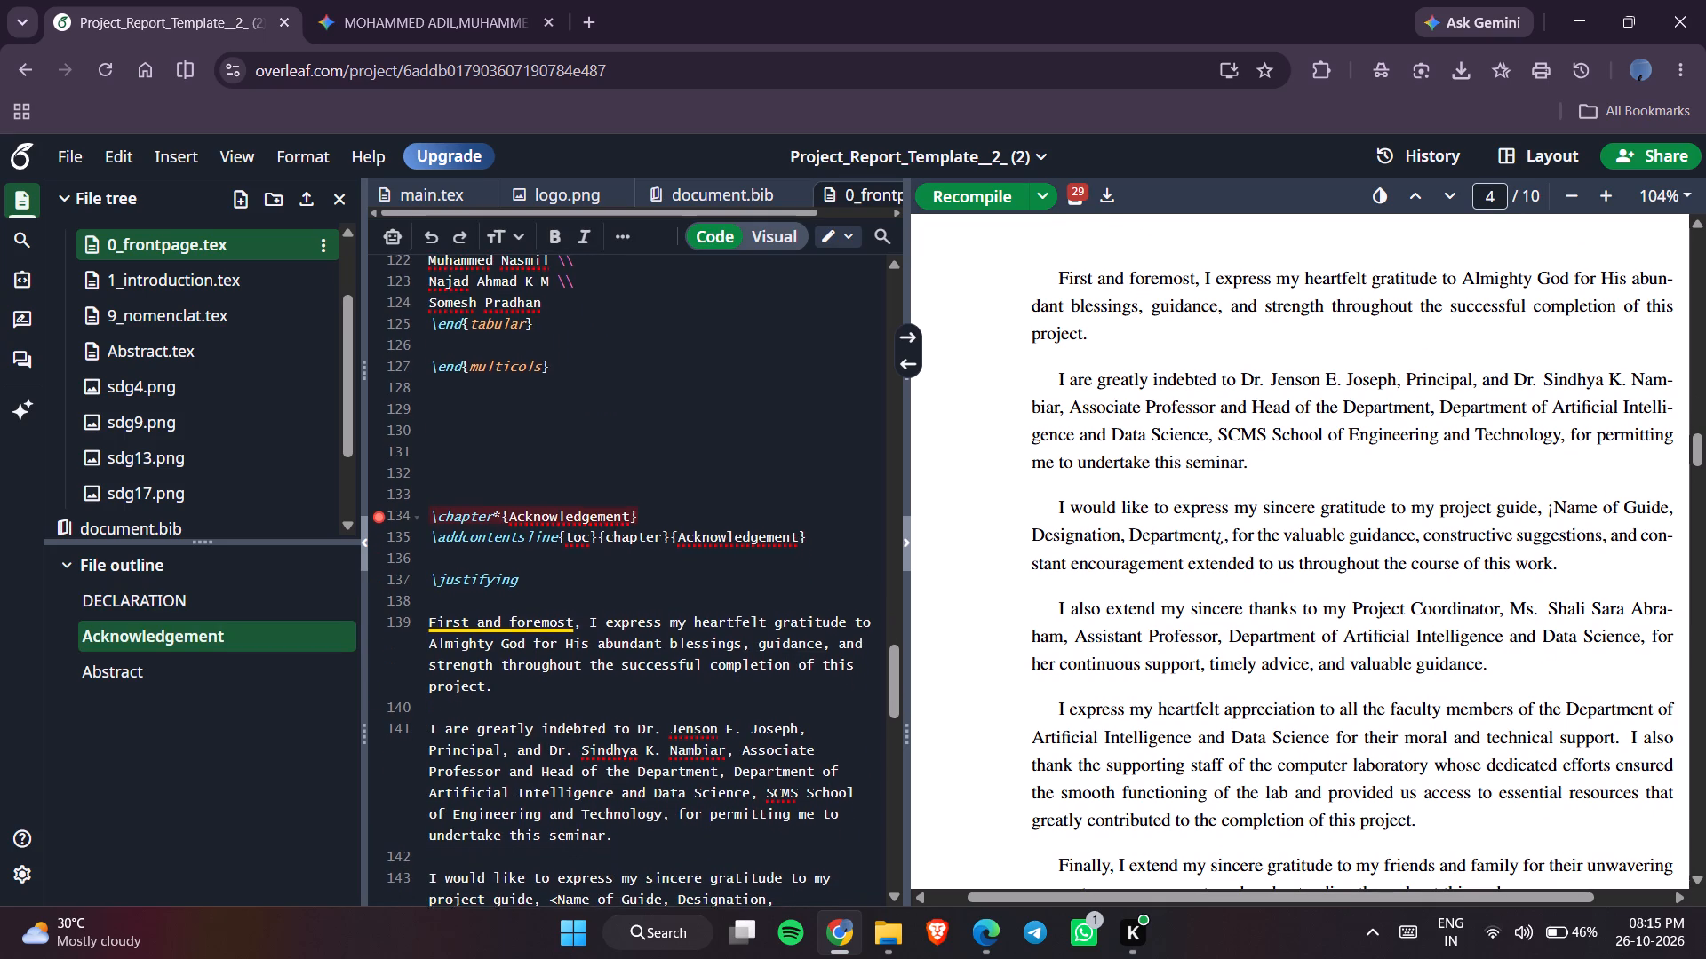
scroll(770, 600, down, 2)
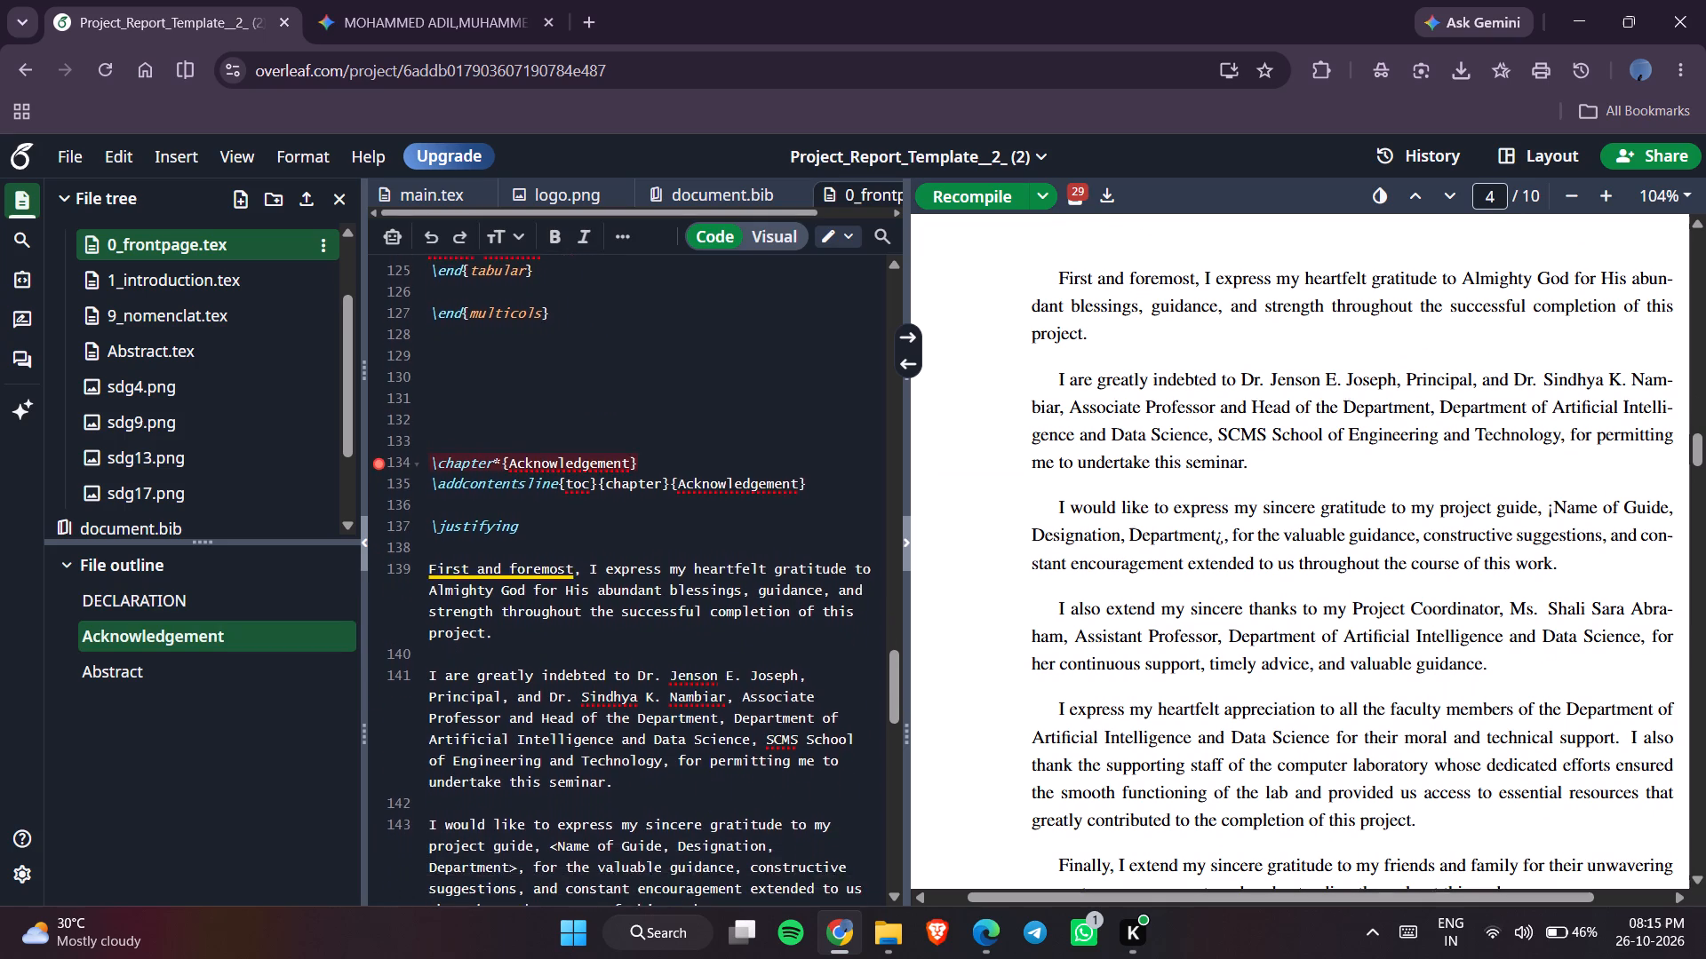
scroll(770, 600, down, 1)
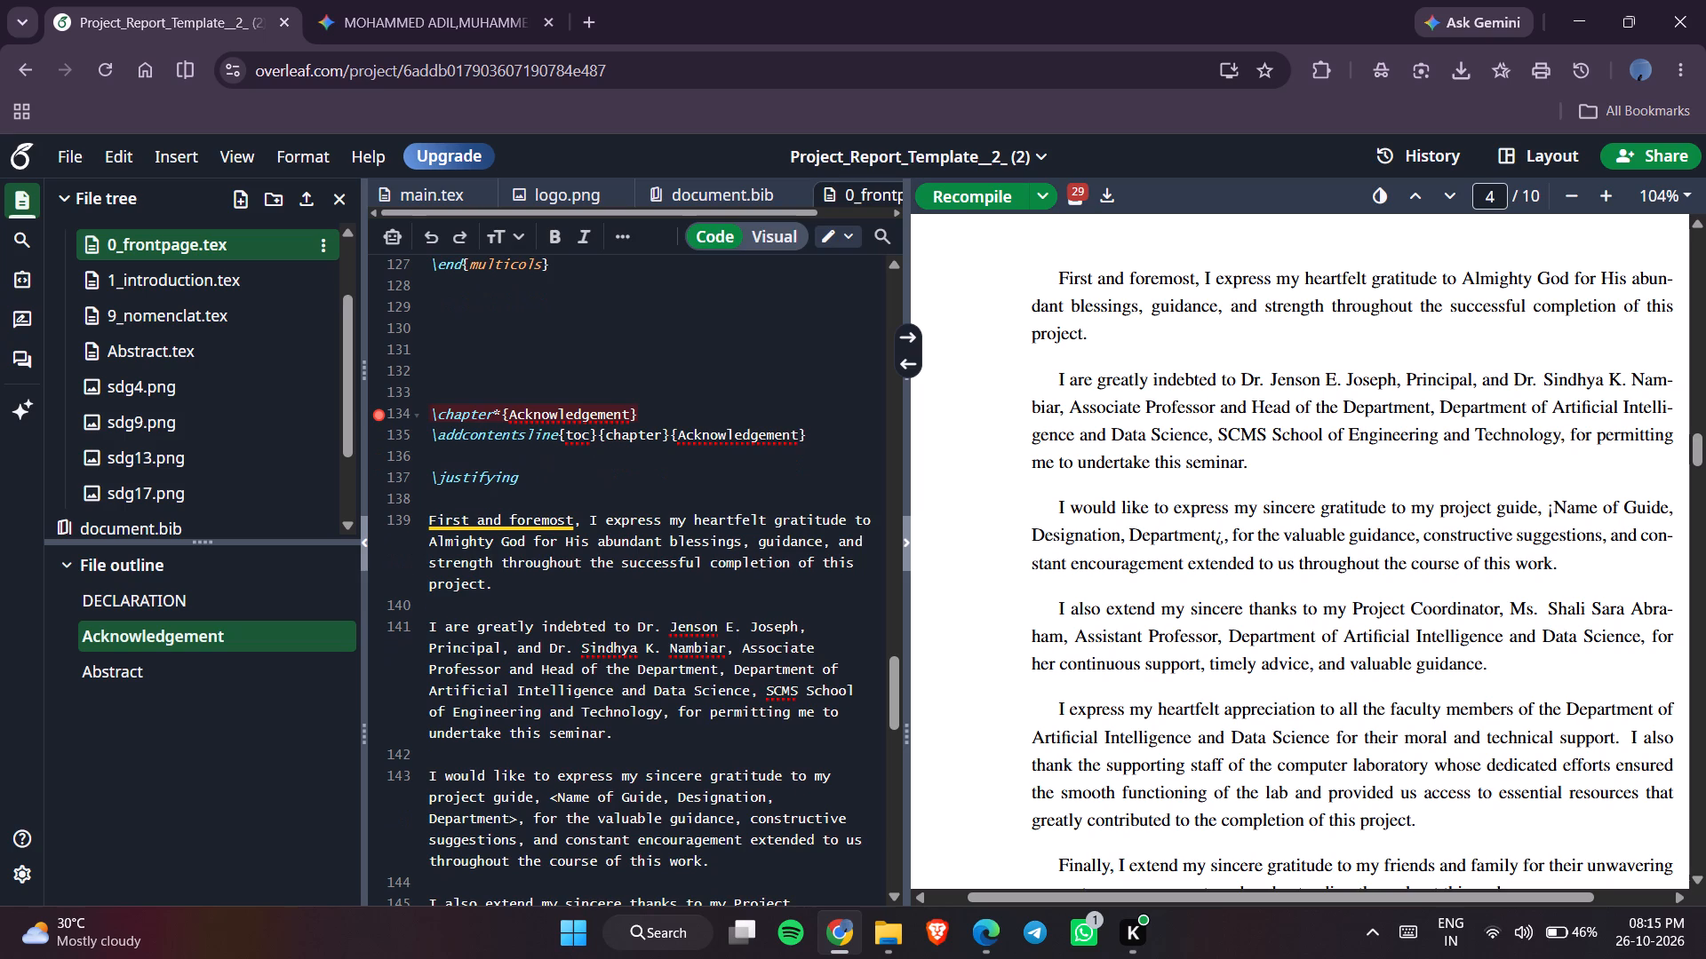
Replace the "<Name of Guide, Designation, Department>" placeholder in the Acknowledgement source with the project guide's name and designation copied from the bonafide certificate.
drag(551, 797, 554, 797)
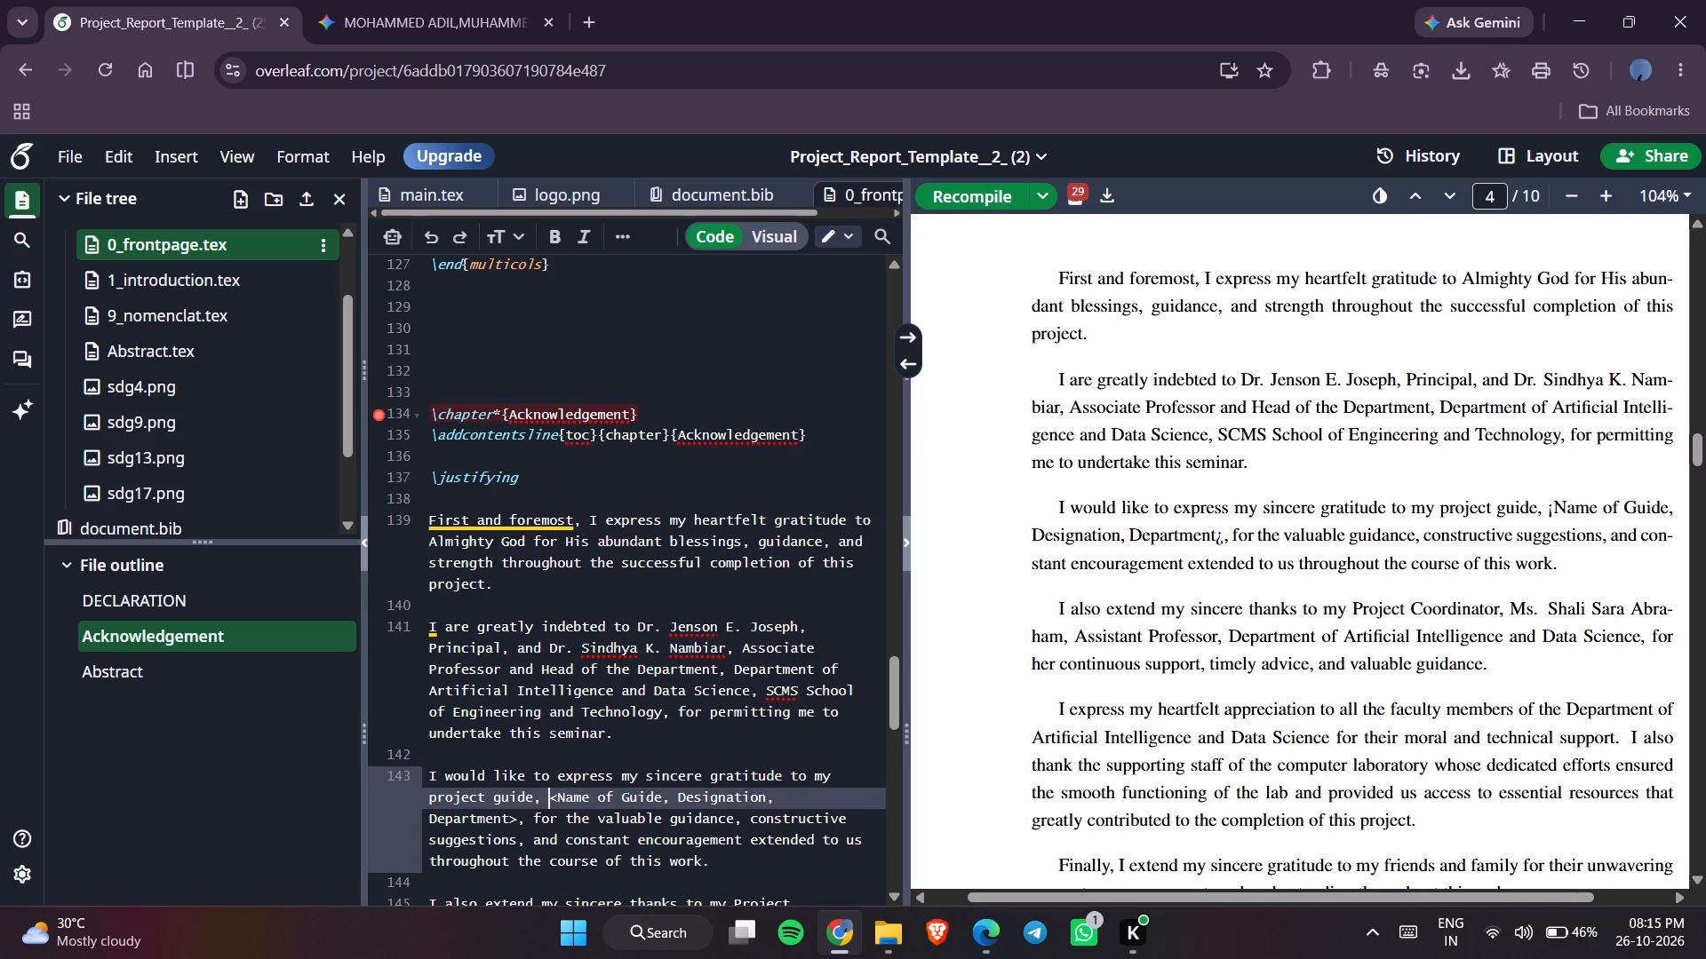
drag(554, 797, 661, 798)
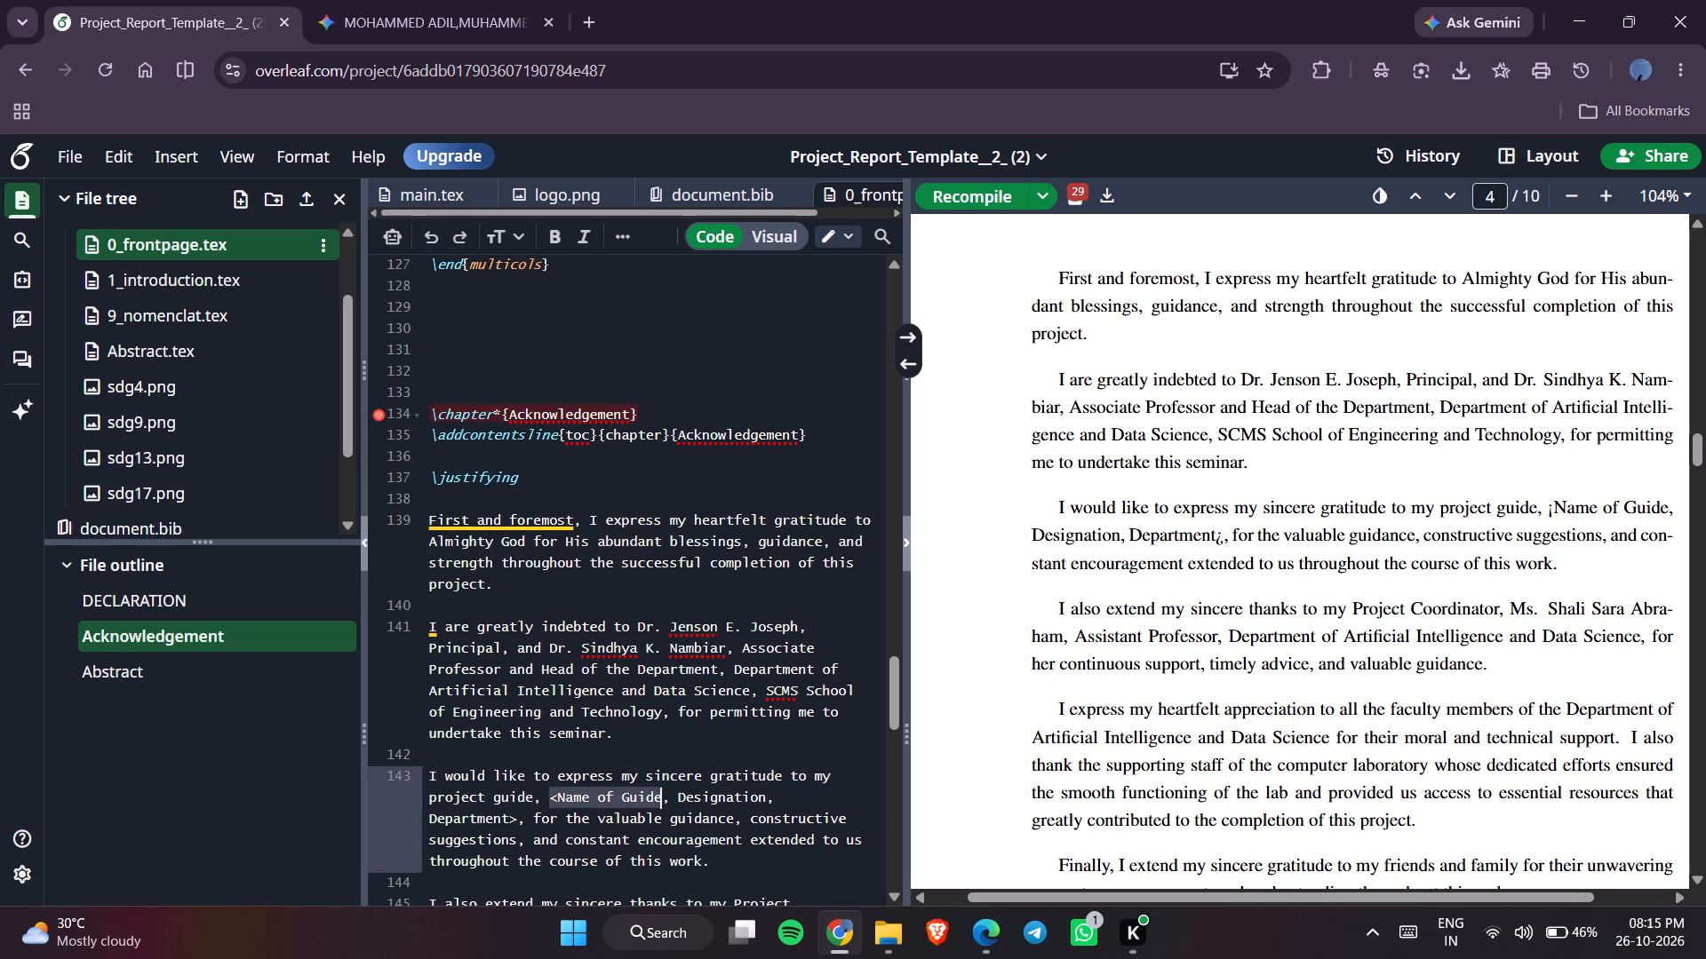
drag(661, 798, 660, 789)
scroll(1149, 519, up, 3)
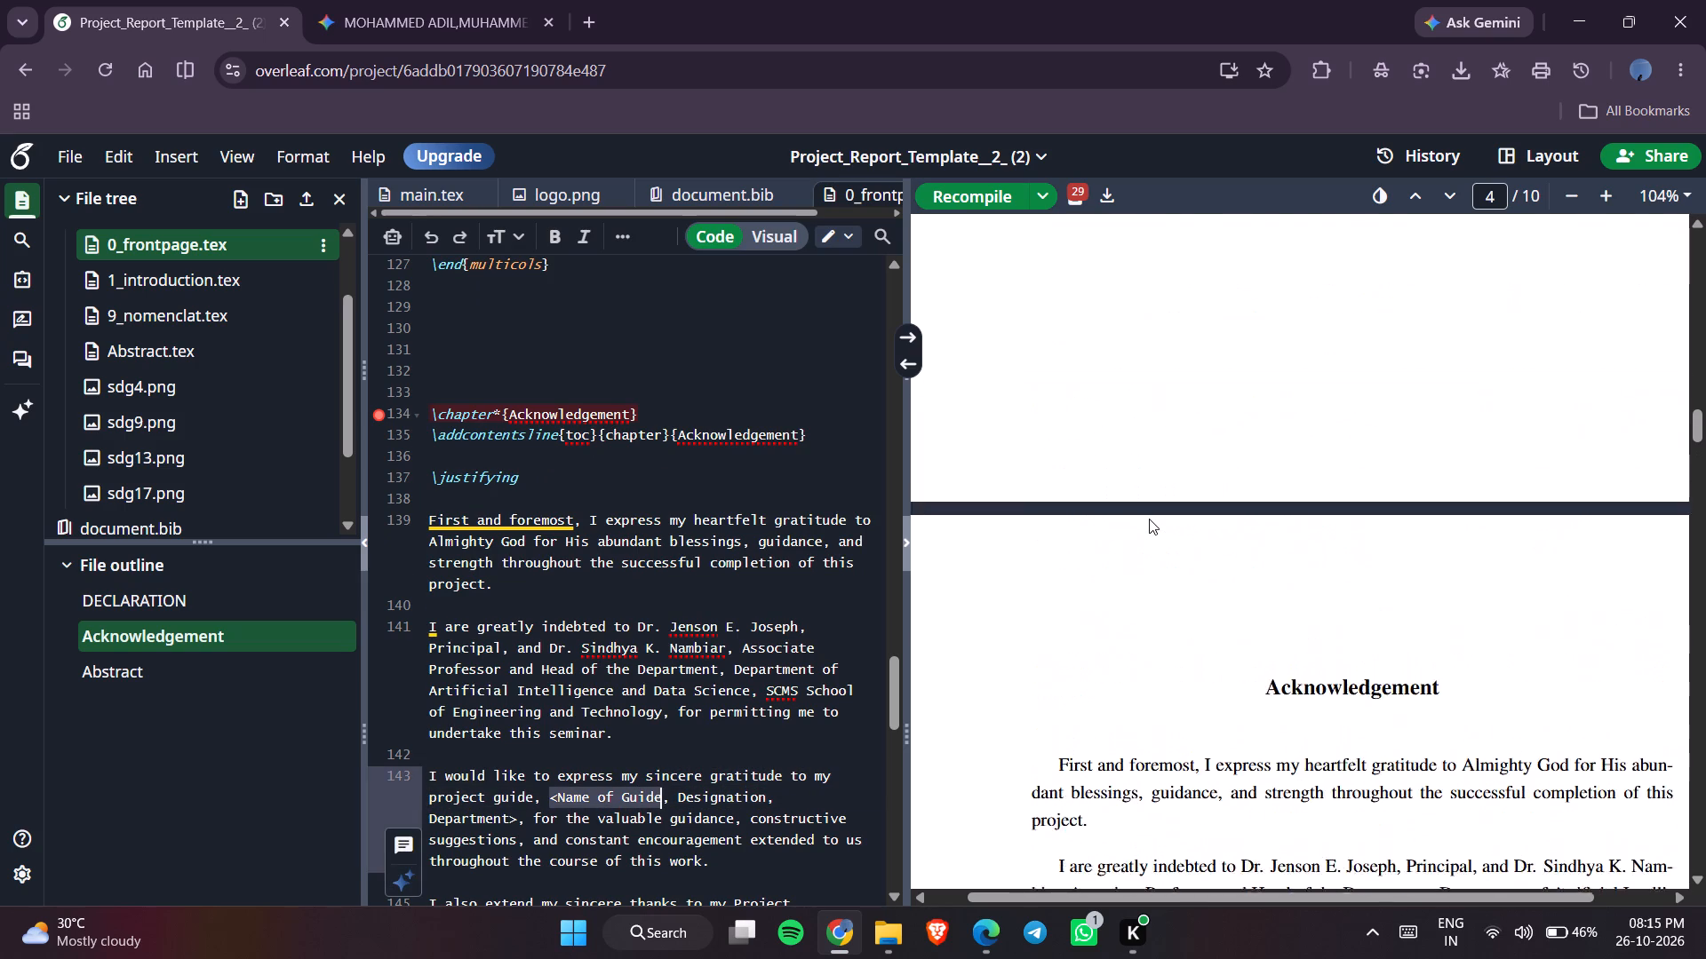
scroll(1149, 519, up, 8)
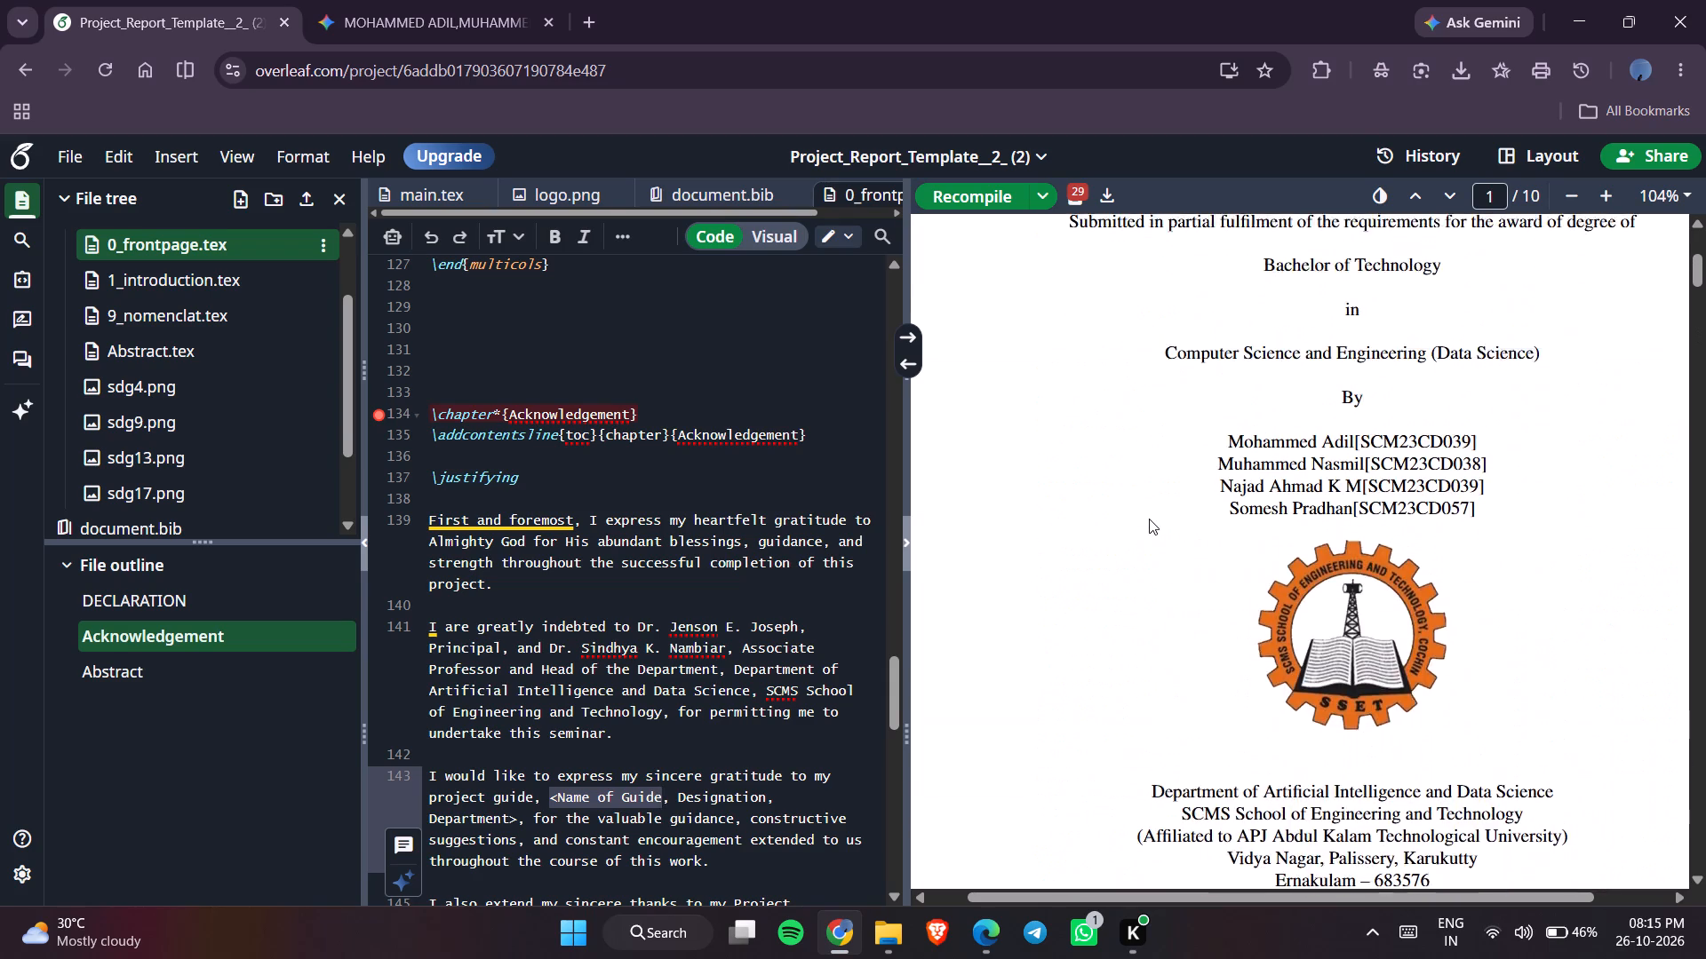
scroll(1149, 519, up, 1)
scroll(1149, 519, down, 4)
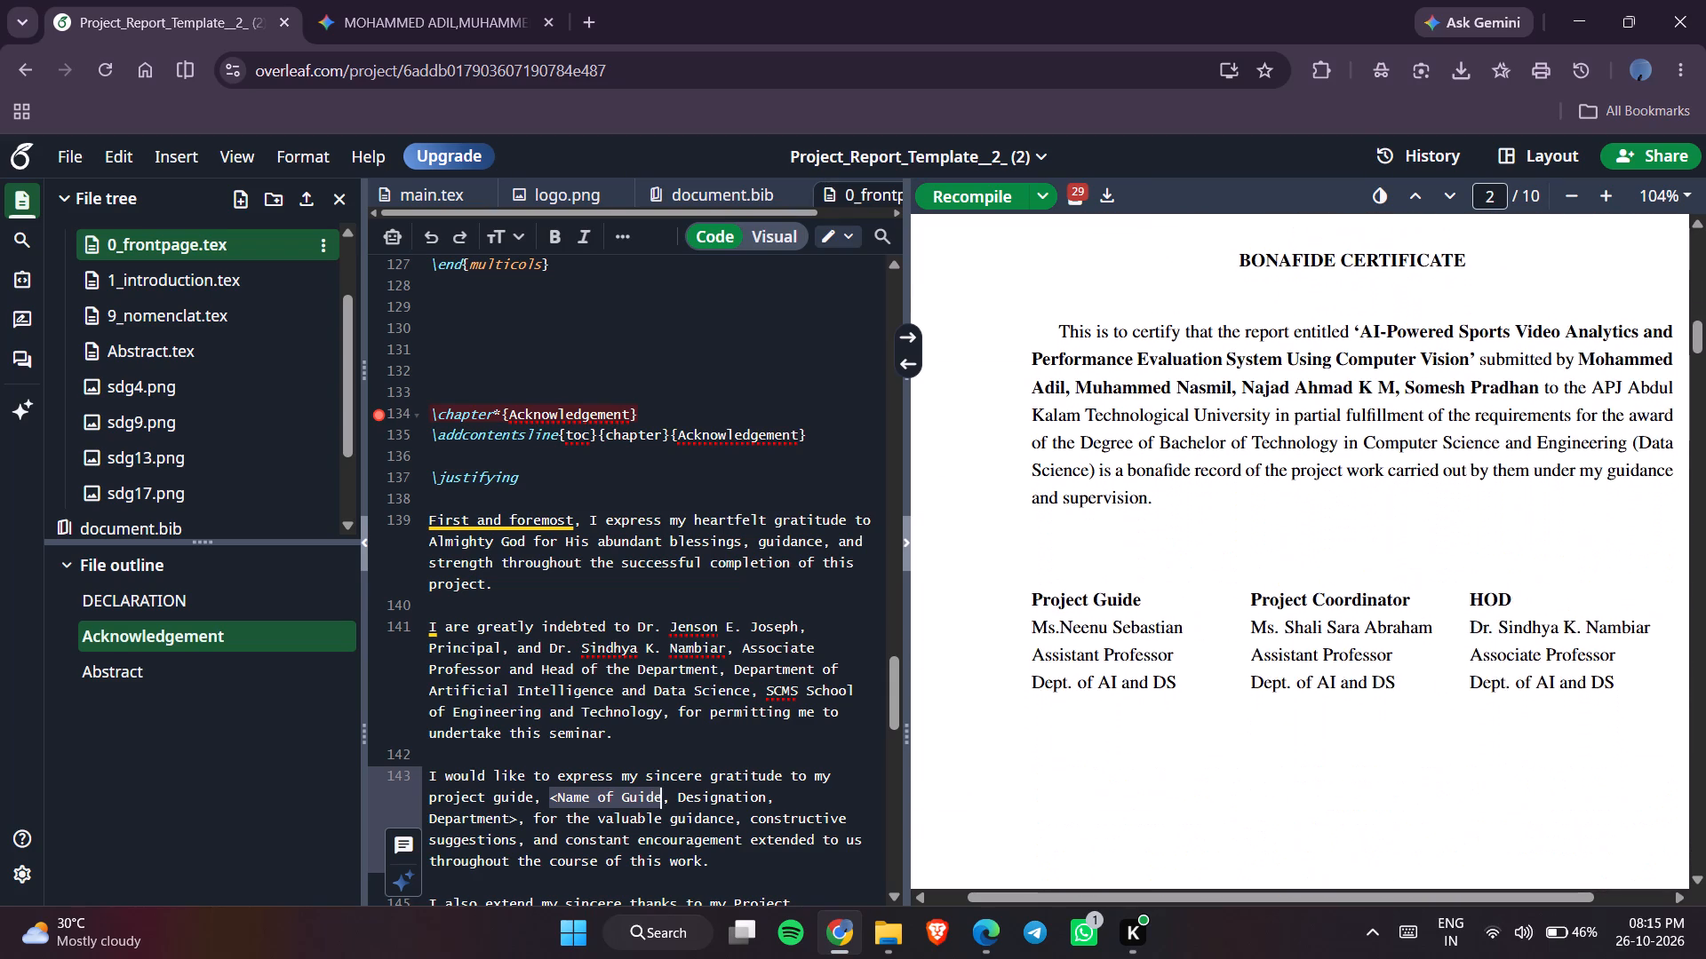
scroll(1149, 519, down, 3)
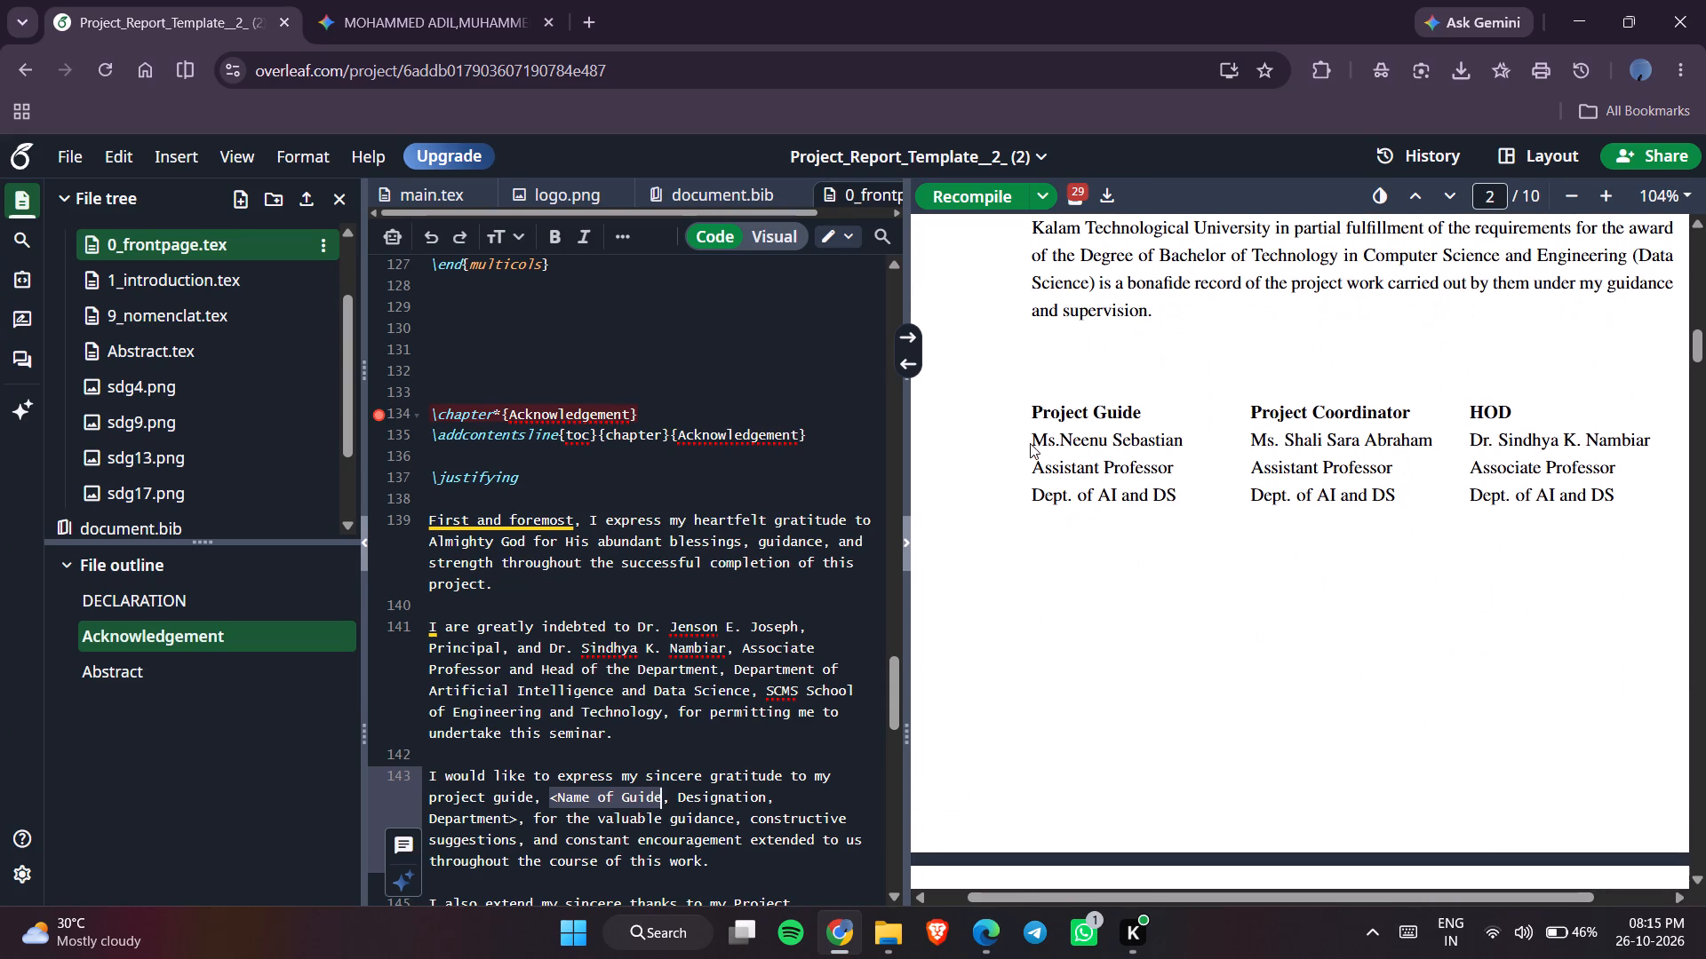
click(1030, 443)
drag(1036, 442, 1174, 473)
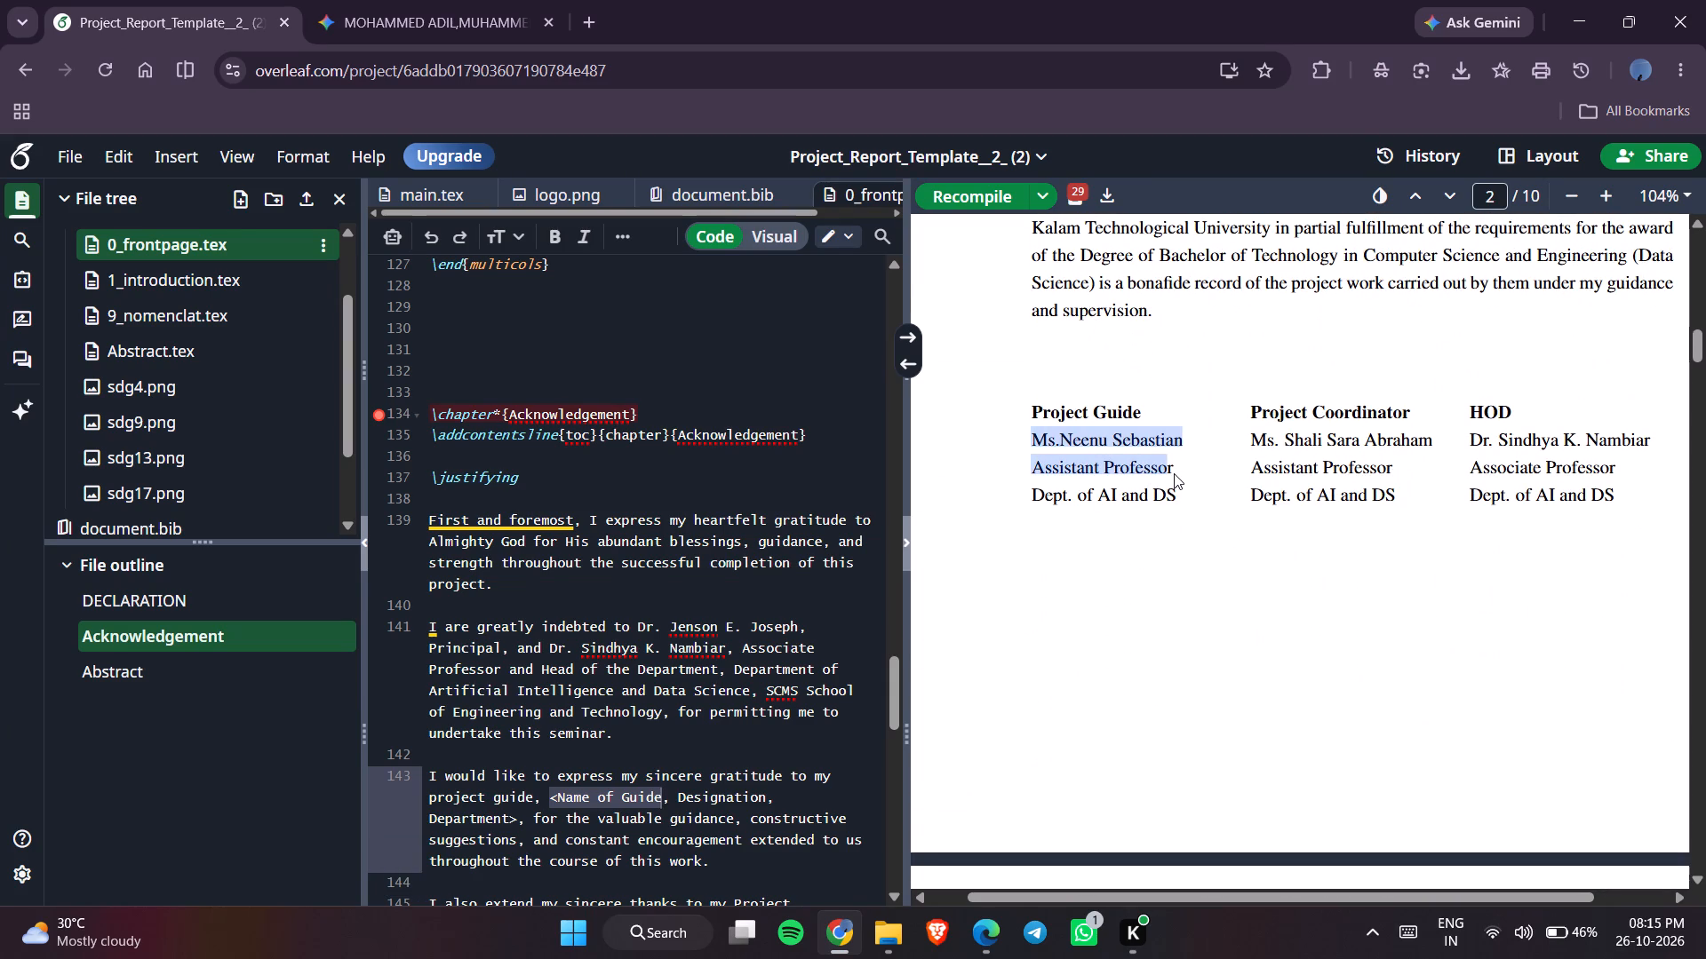
drag(1174, 473, 1176, 473)
key(ctrl+c)
scroll(1176, 473, down, 4)
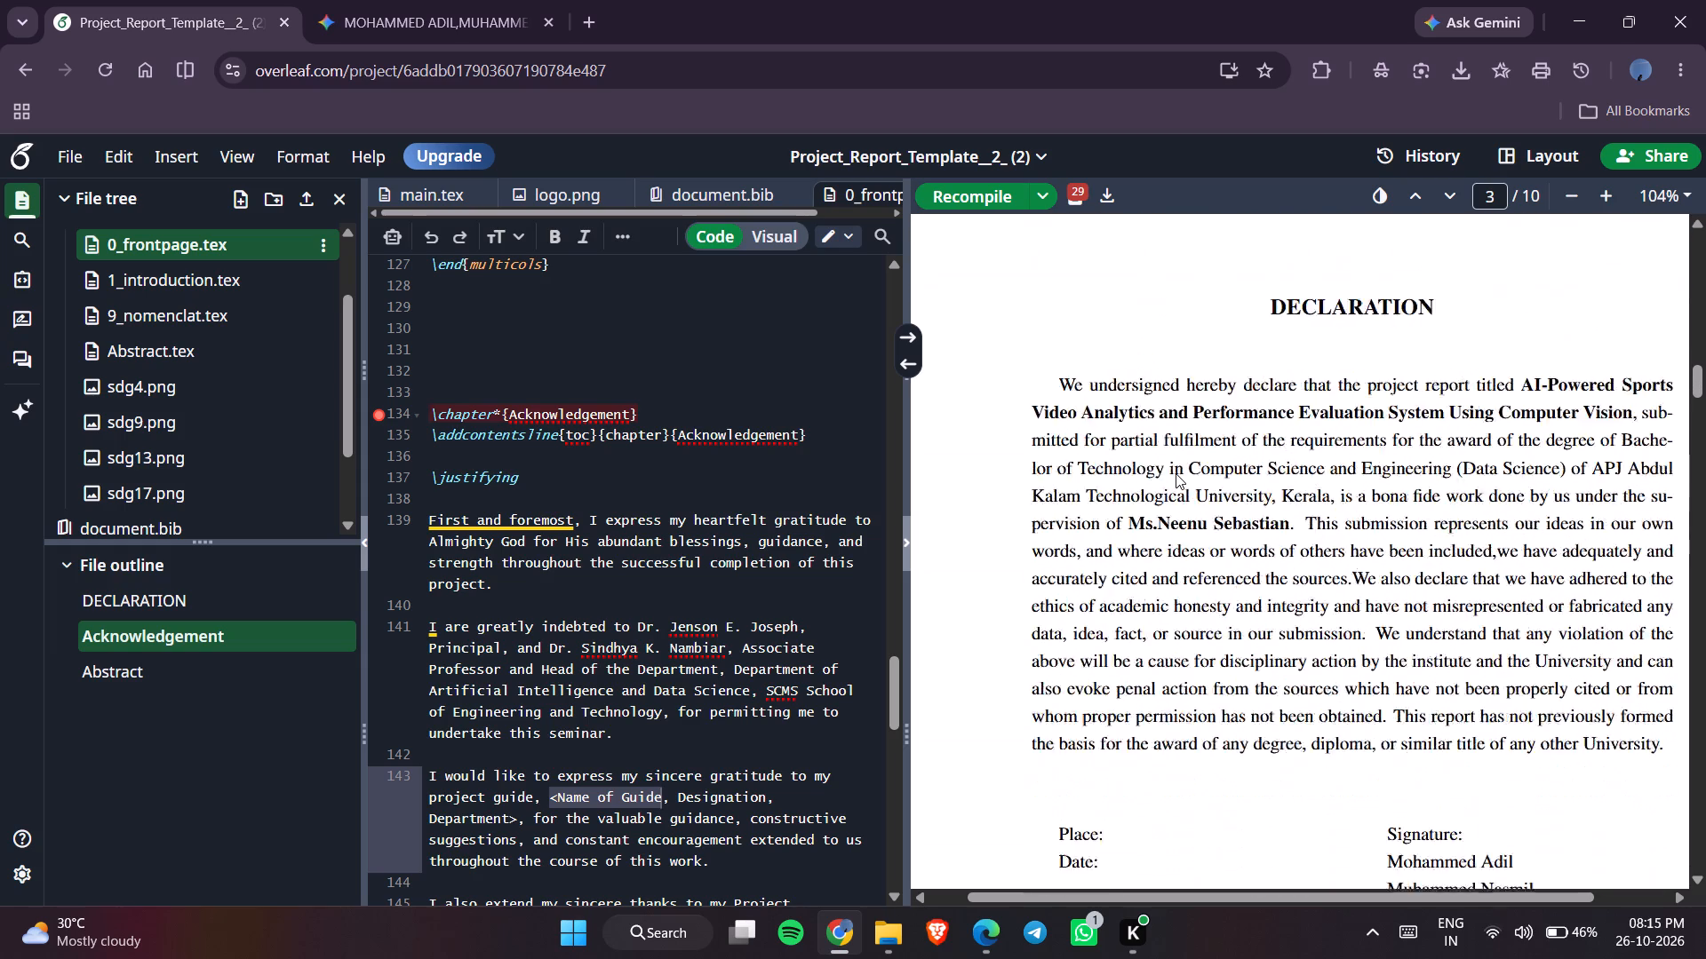
scroll(1176, 473, down, 6)
scroll(618, 666, down, 1)
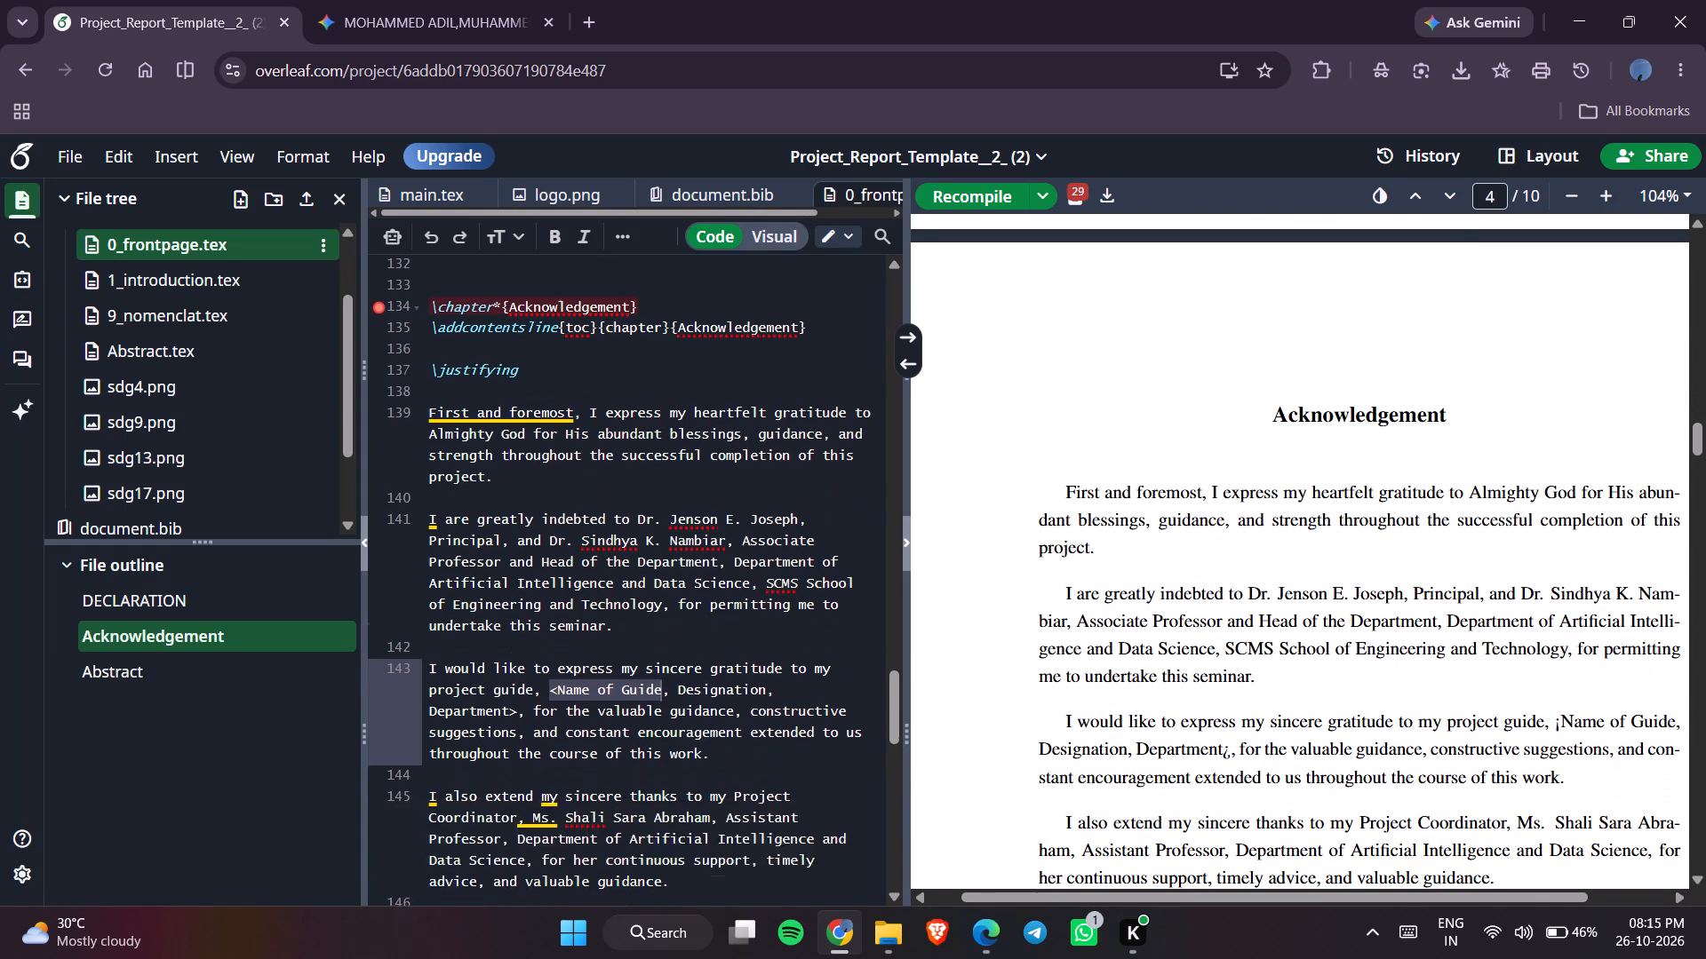
scroll(618, 666, down, 1)
click(551, 633)
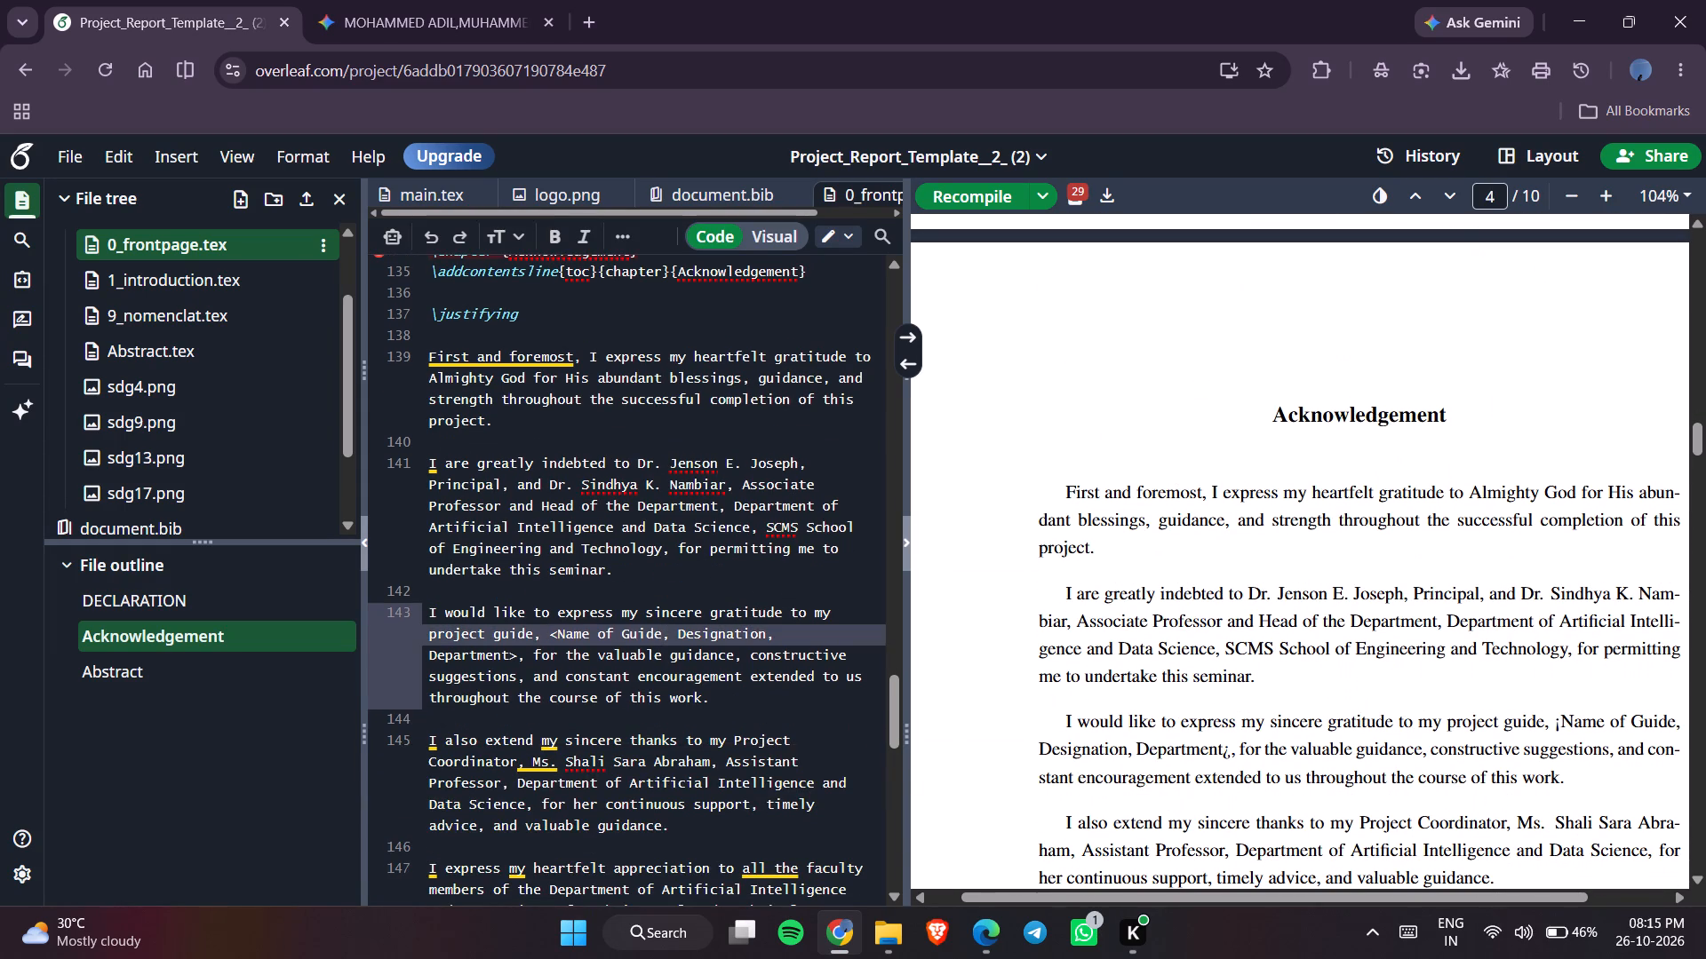
drag(551, 633, 515, 661)
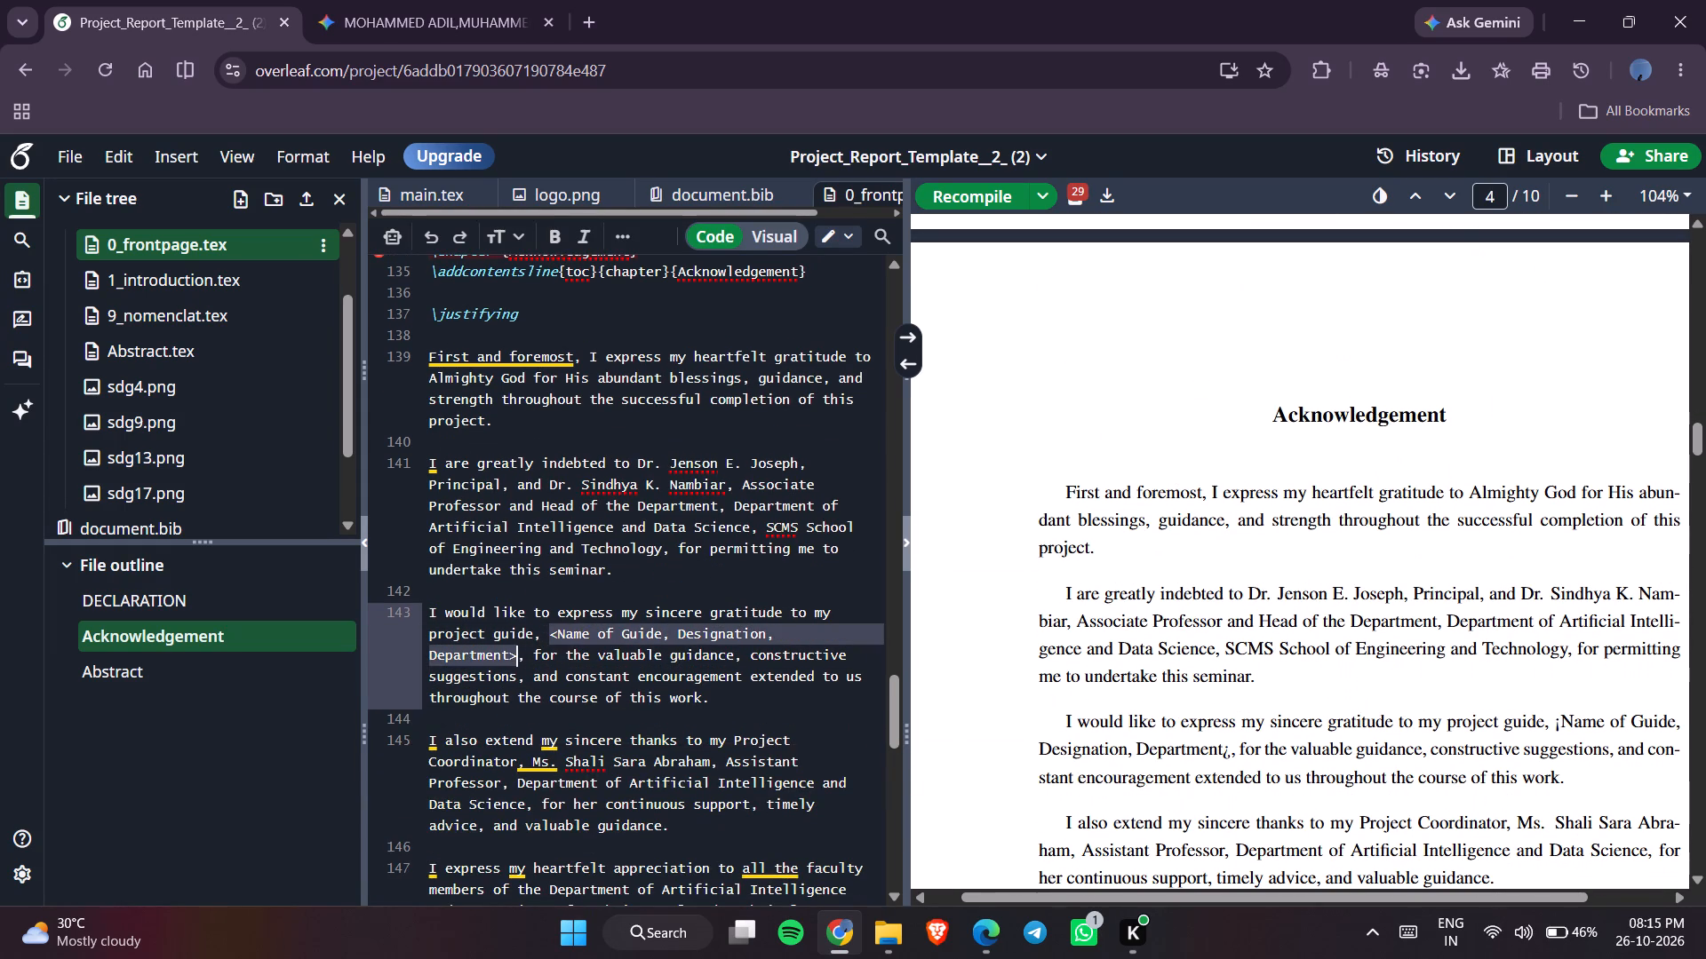
drag(515, 661, 516, 662)
key(ctrl+v)
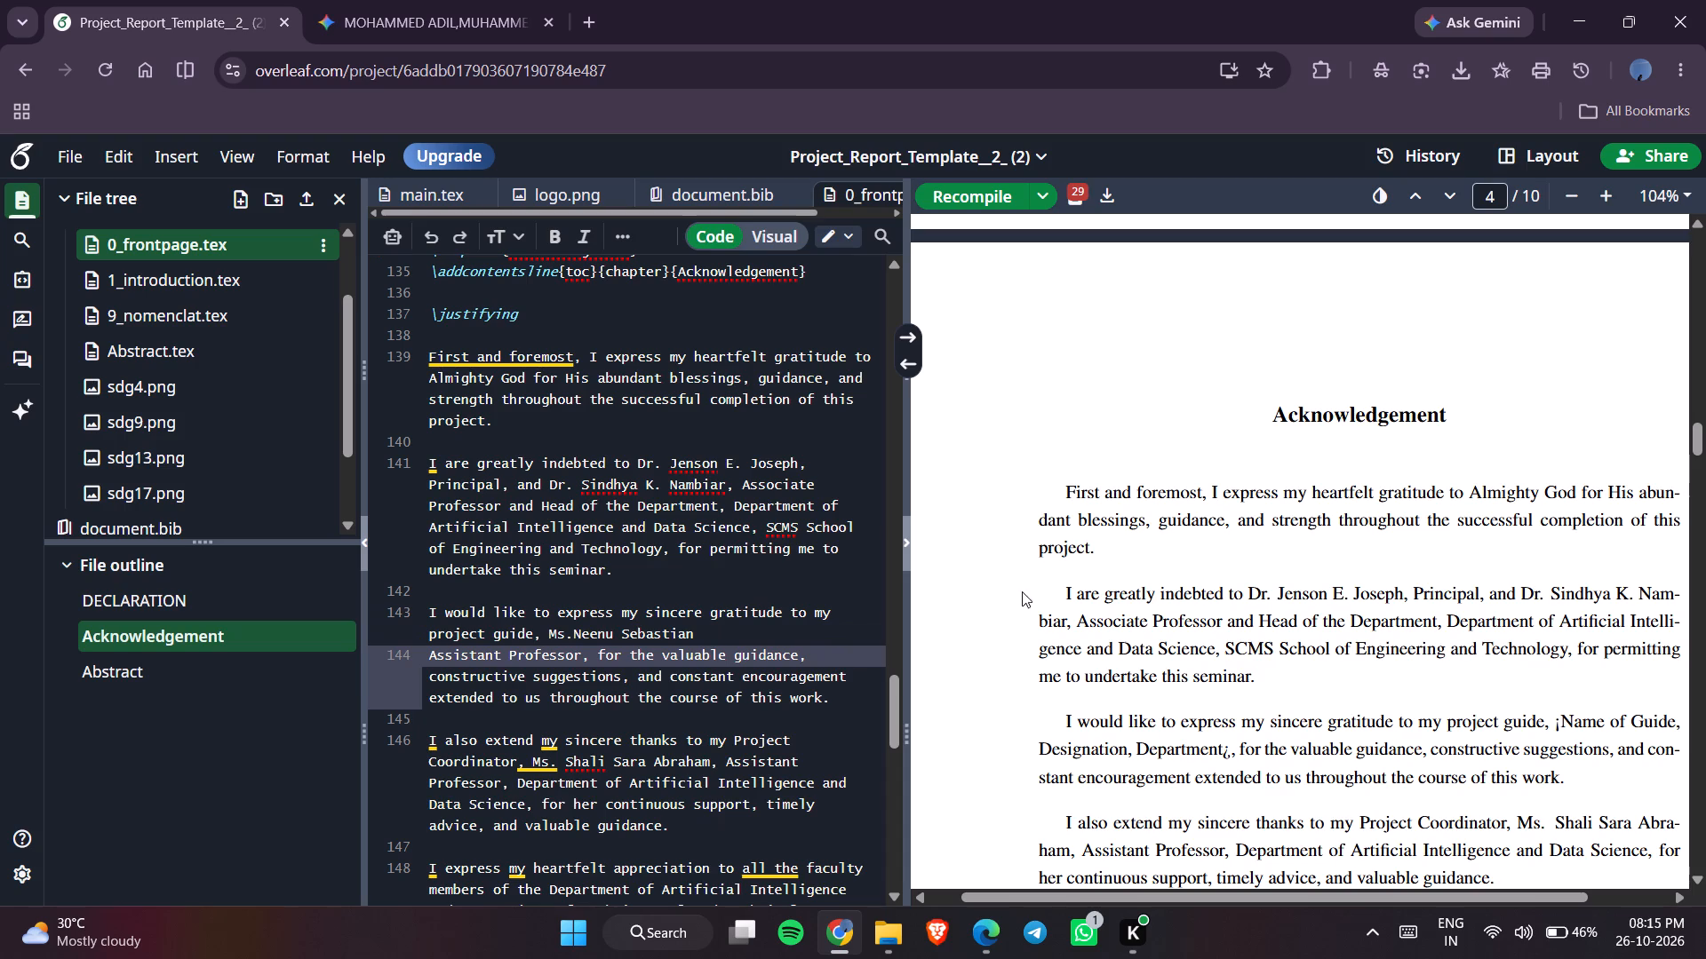
Add a comma and "Dept. of AI and DS", copied from the bonafide certificate, after the guide's "Assistant Professor" designation in the Acknowledgement source.
scroll(1036, 588, up, 8)
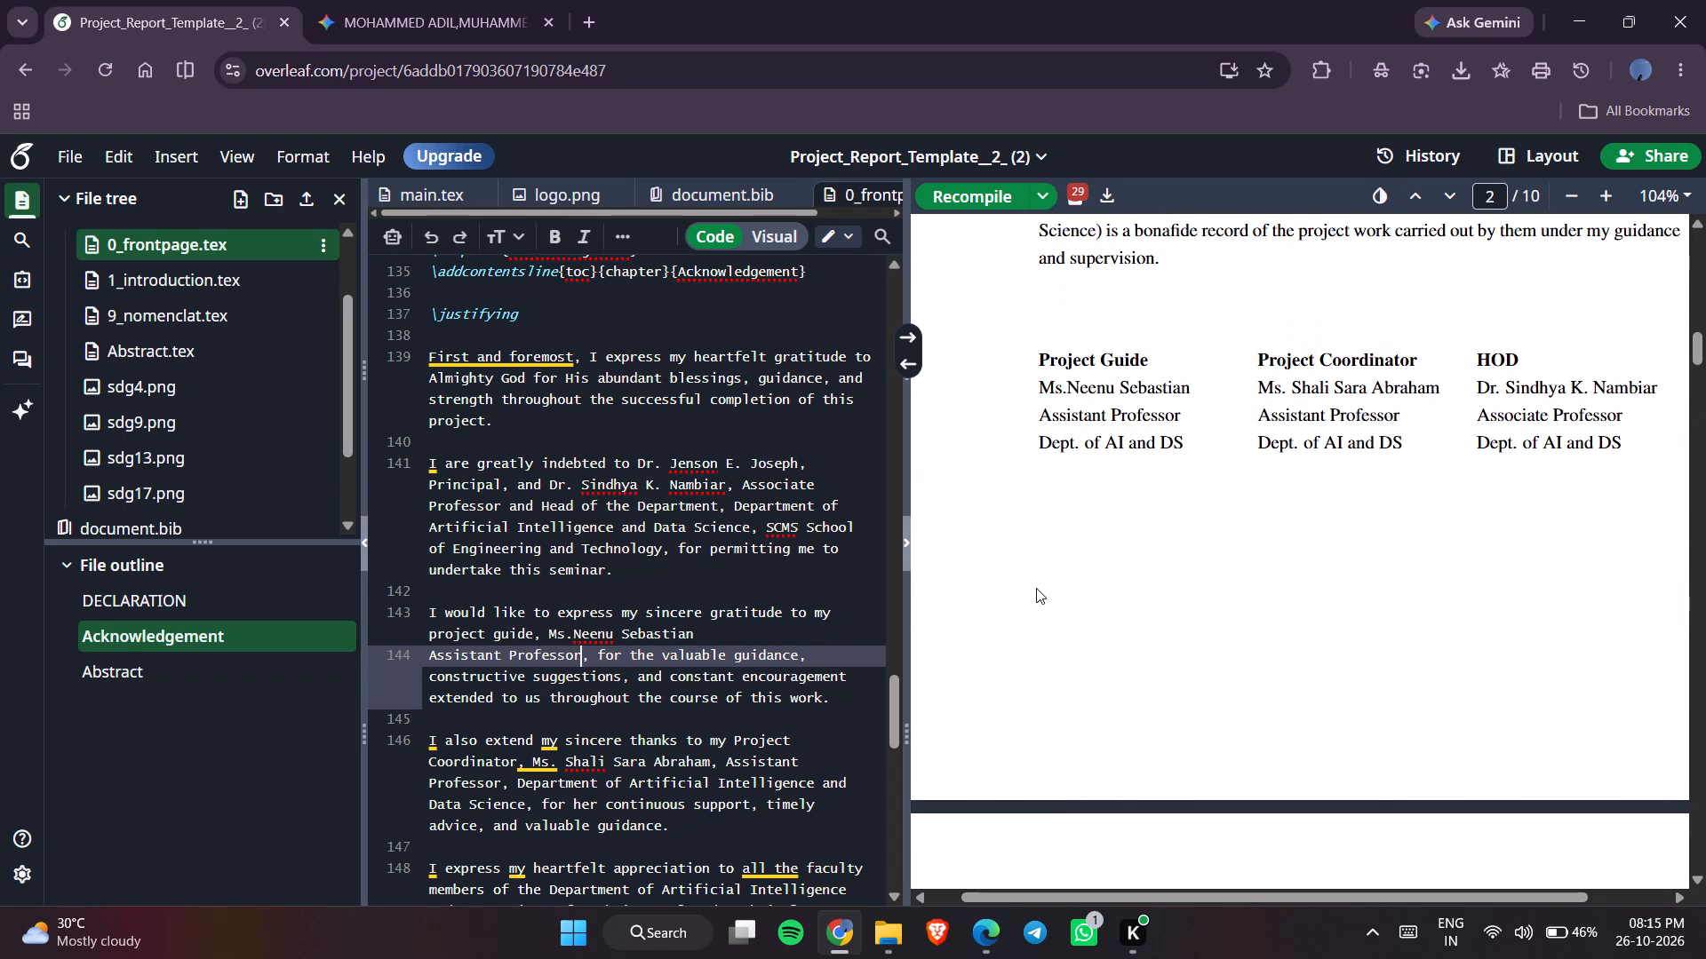
drag(1039, 442, 1208, 448)
key(ctrl+c)
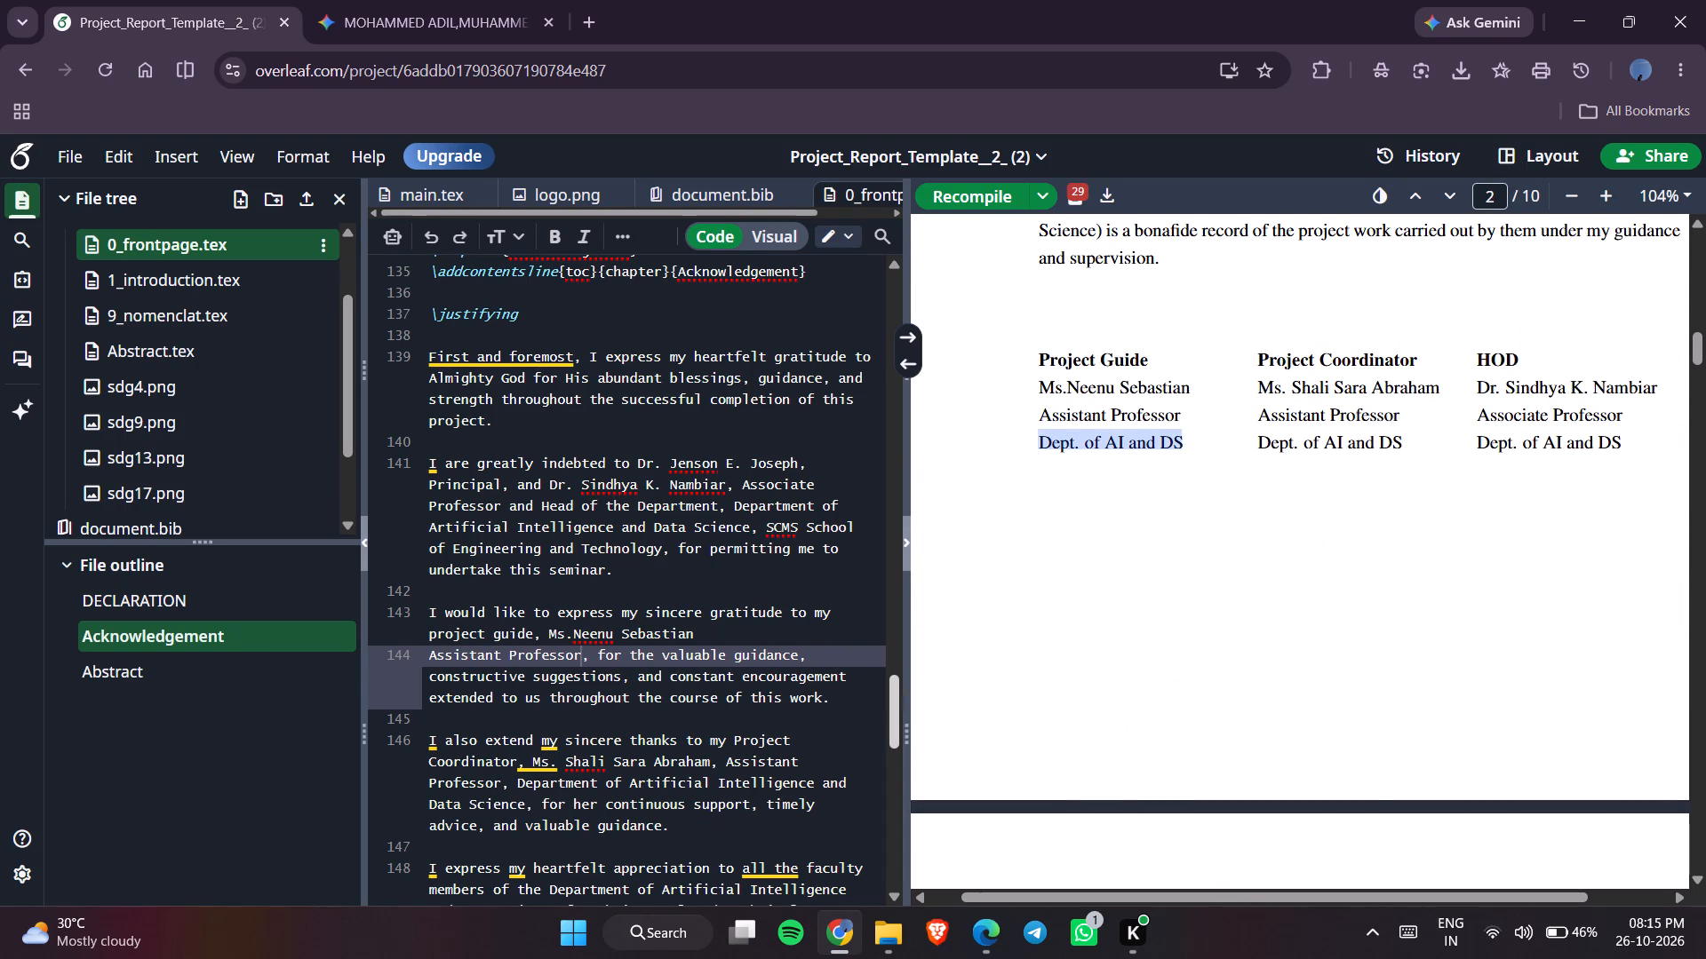
click(582, 655)
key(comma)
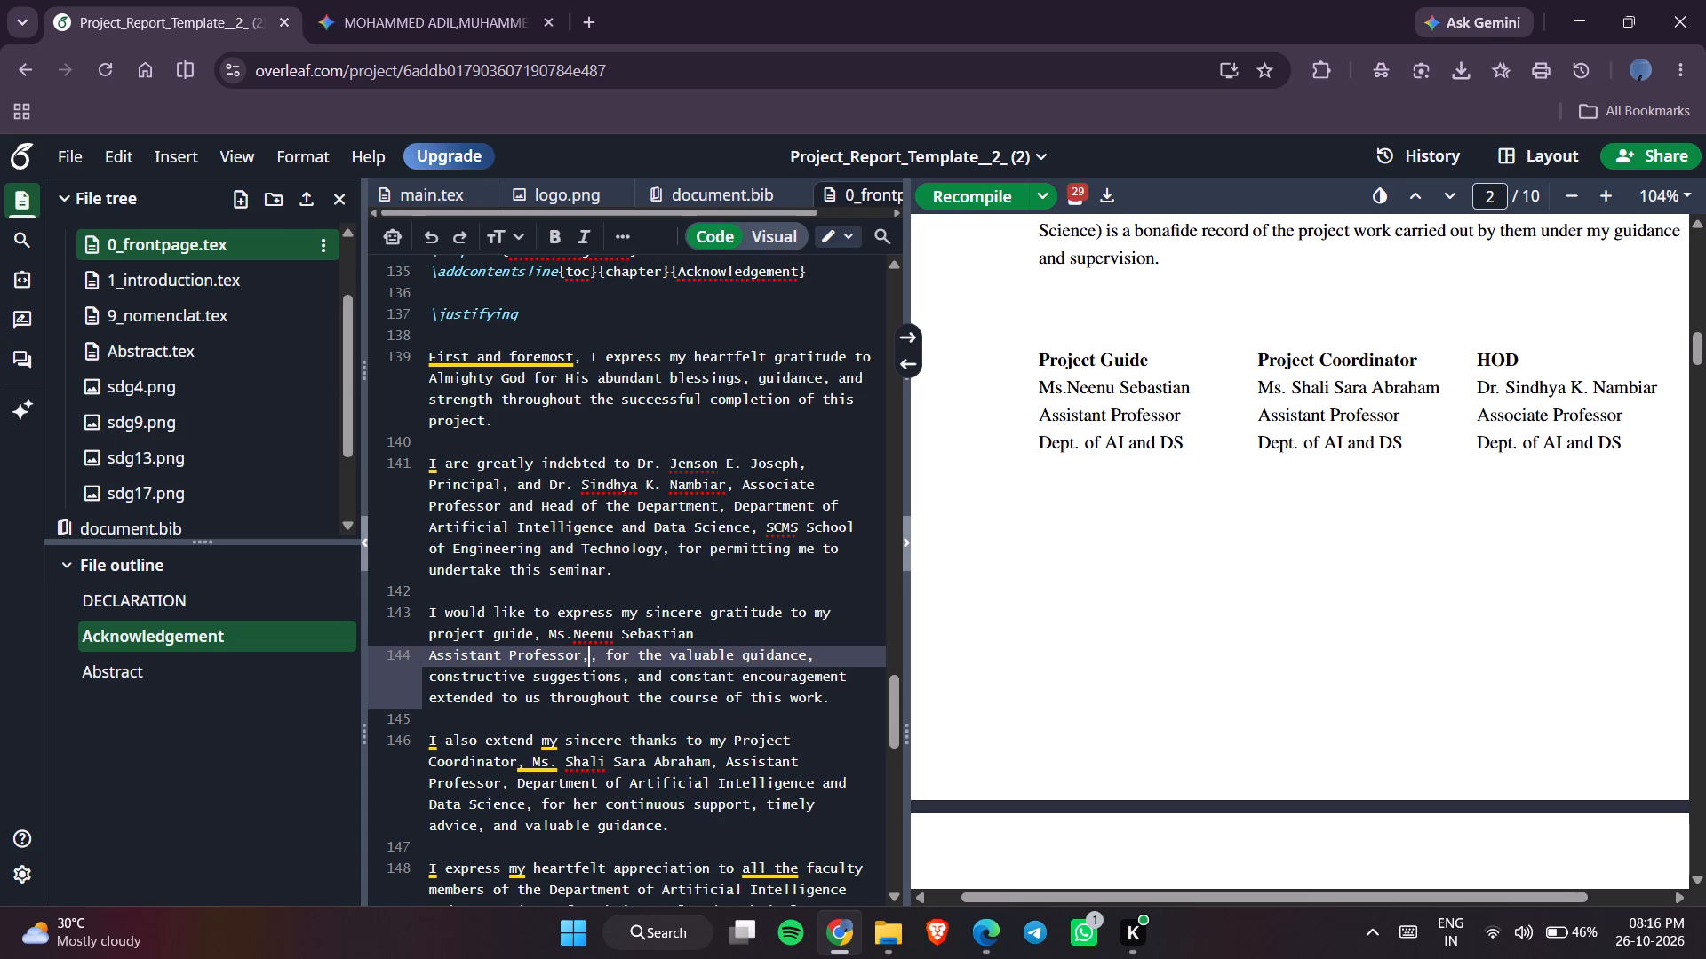
key(ctrl+v)
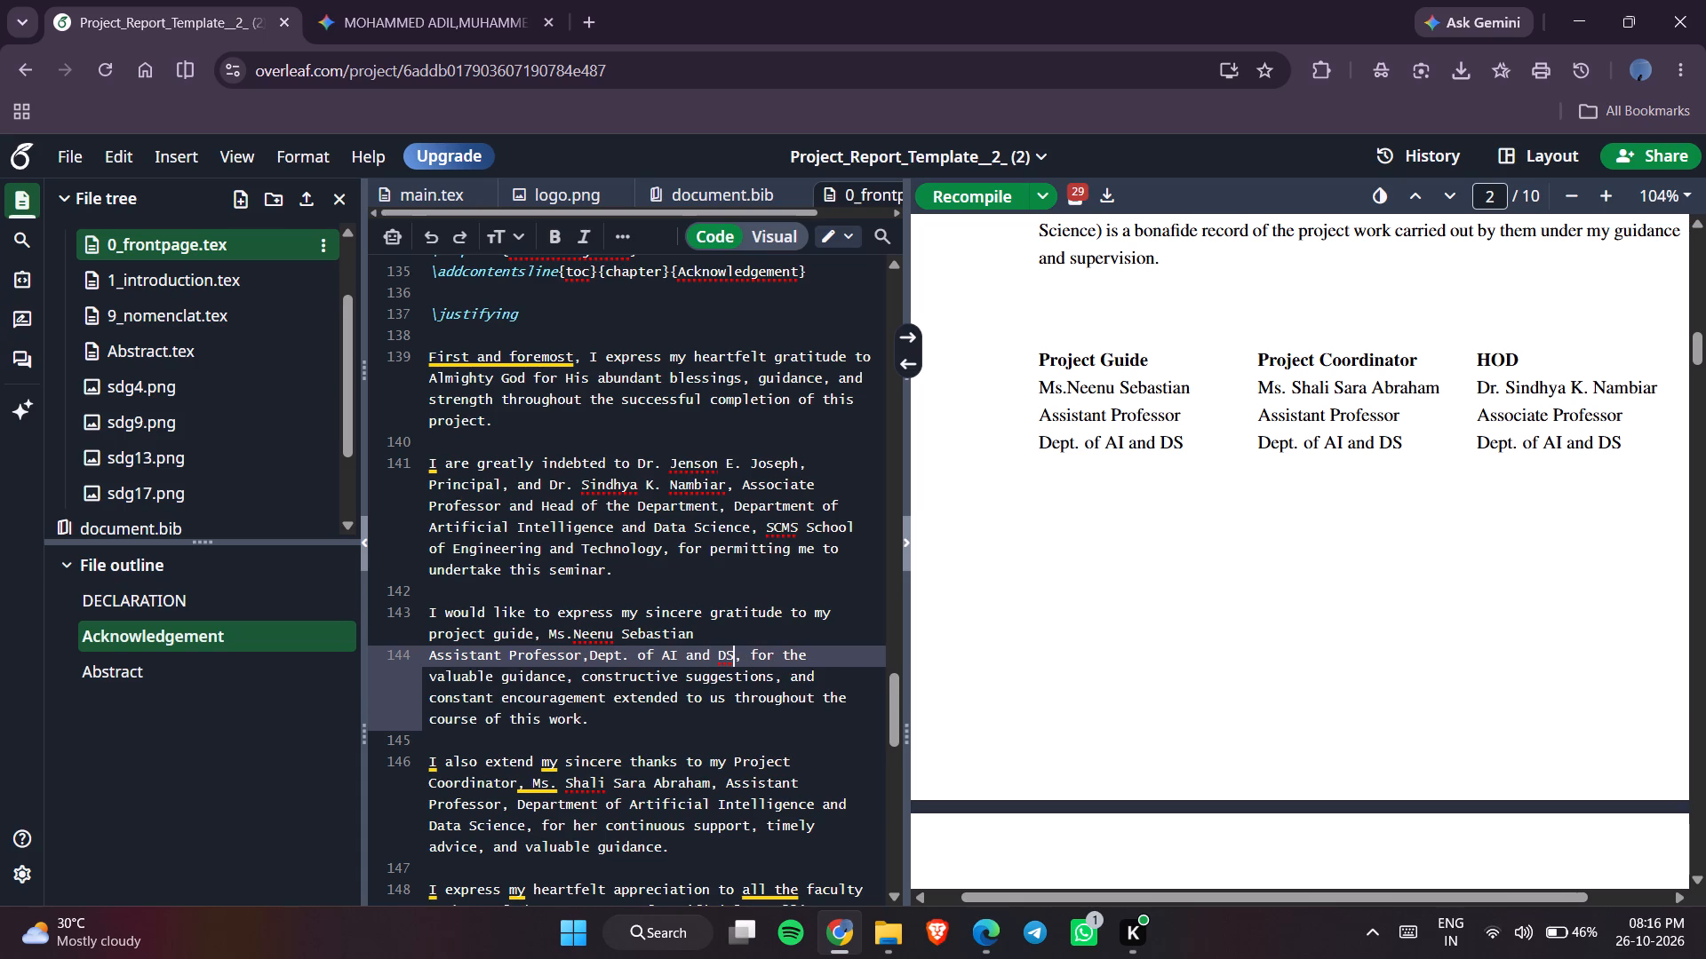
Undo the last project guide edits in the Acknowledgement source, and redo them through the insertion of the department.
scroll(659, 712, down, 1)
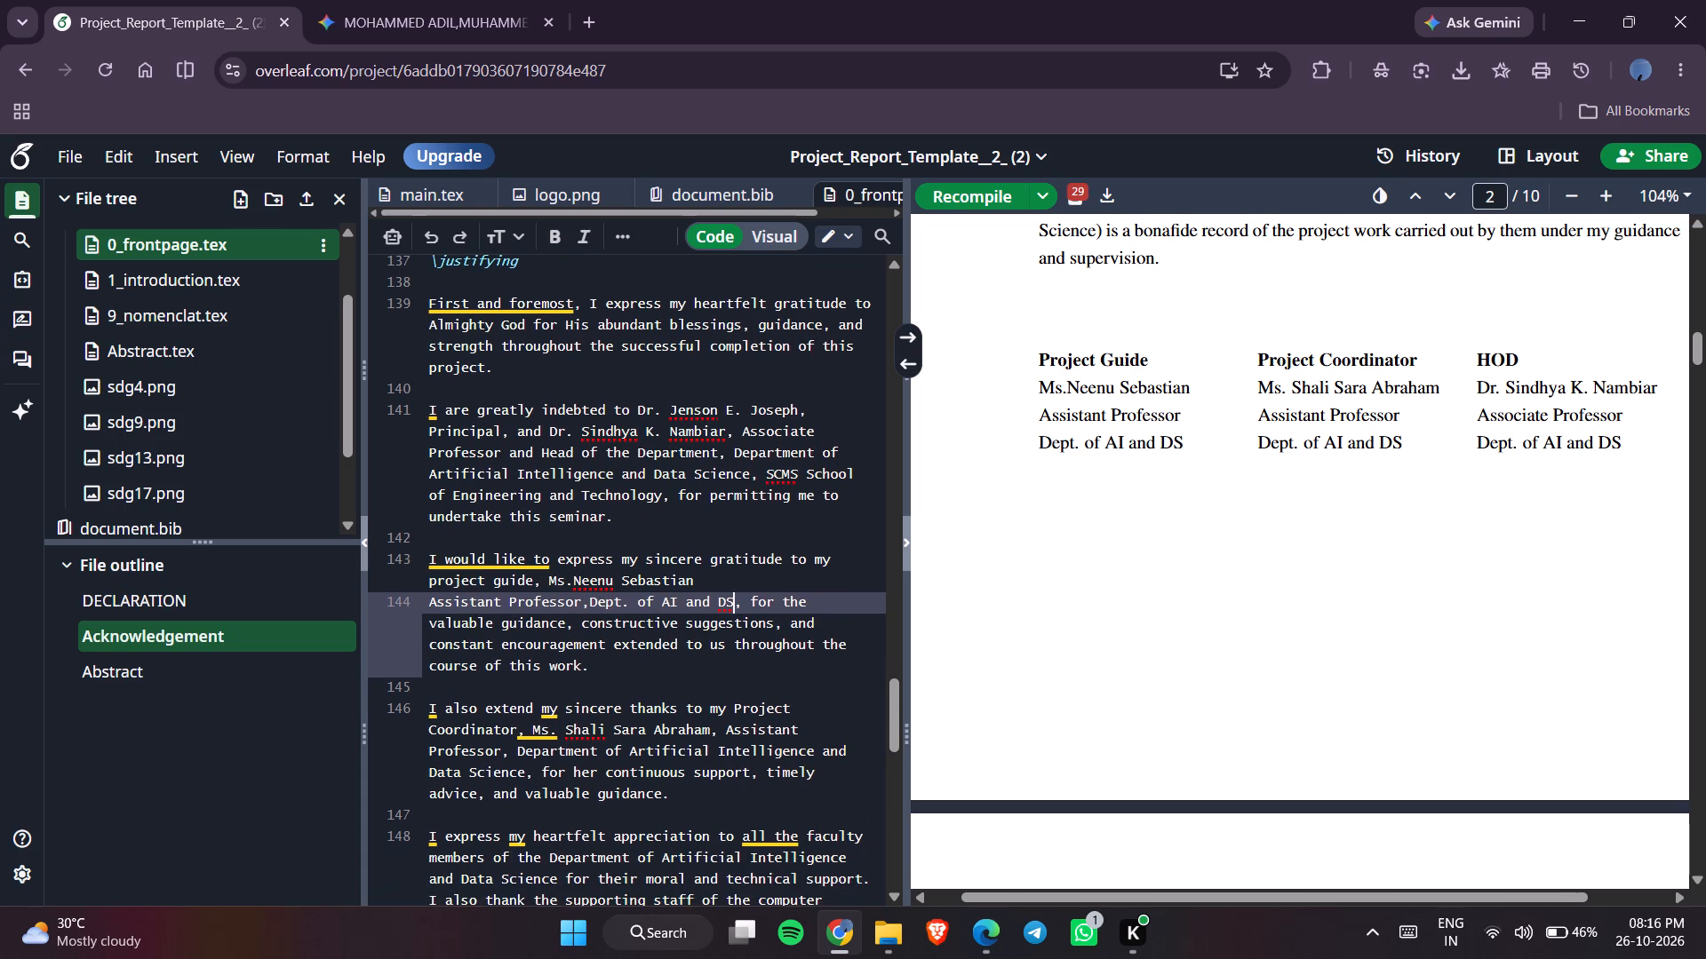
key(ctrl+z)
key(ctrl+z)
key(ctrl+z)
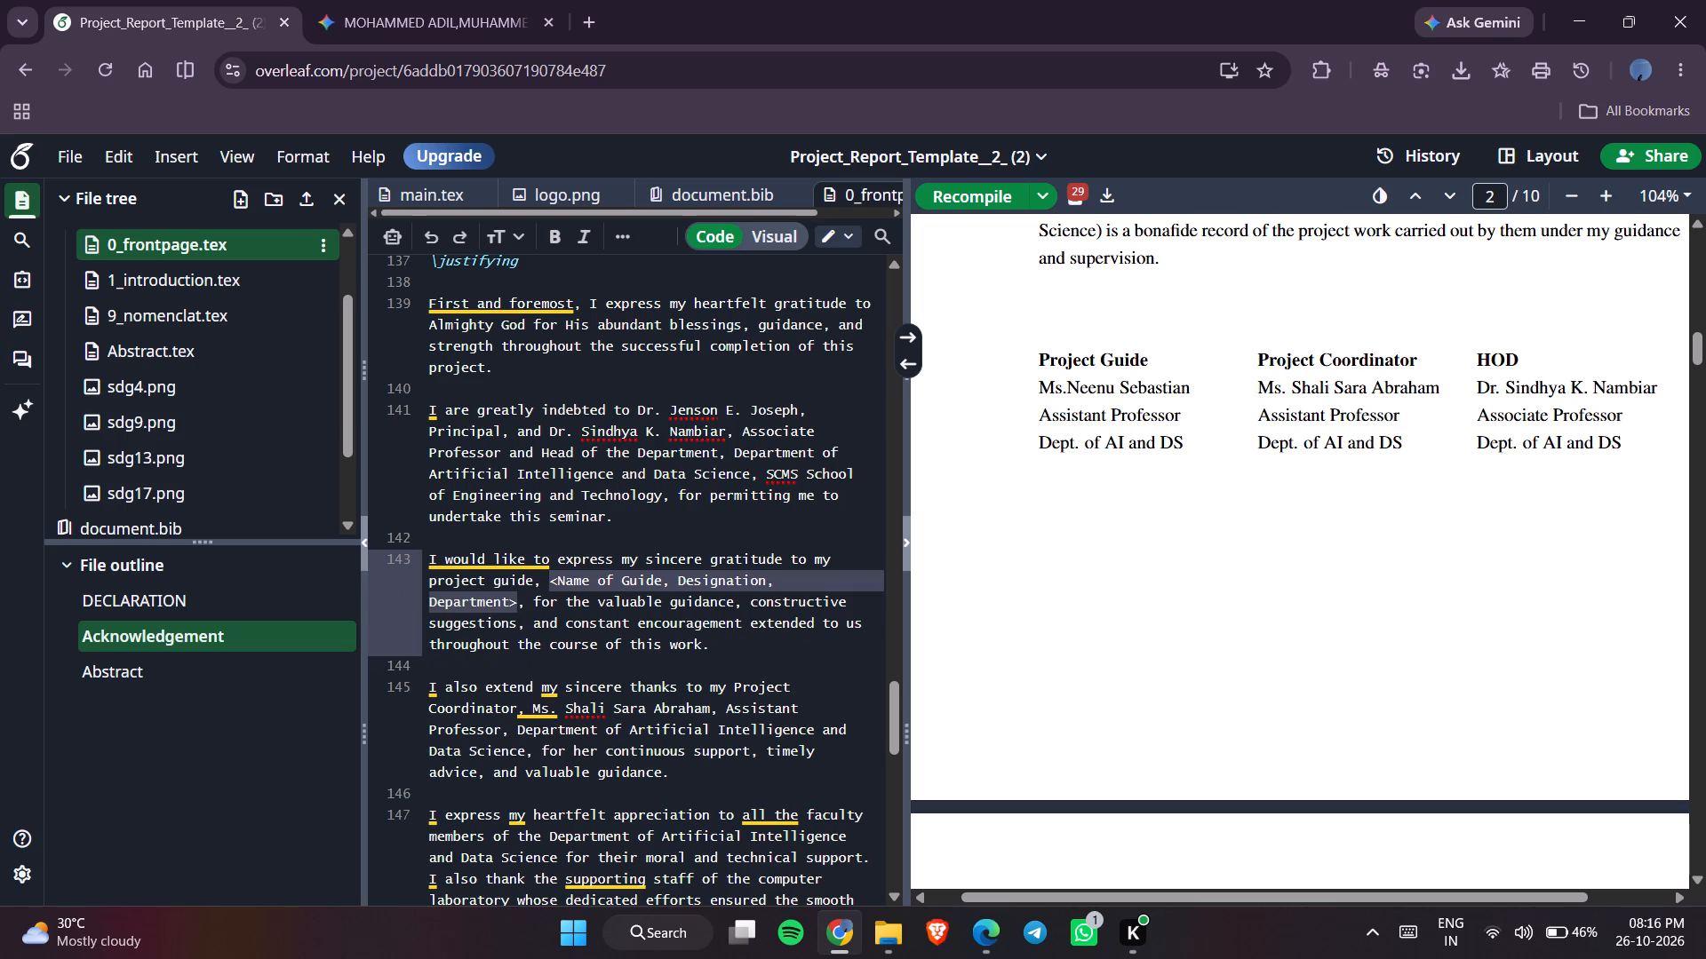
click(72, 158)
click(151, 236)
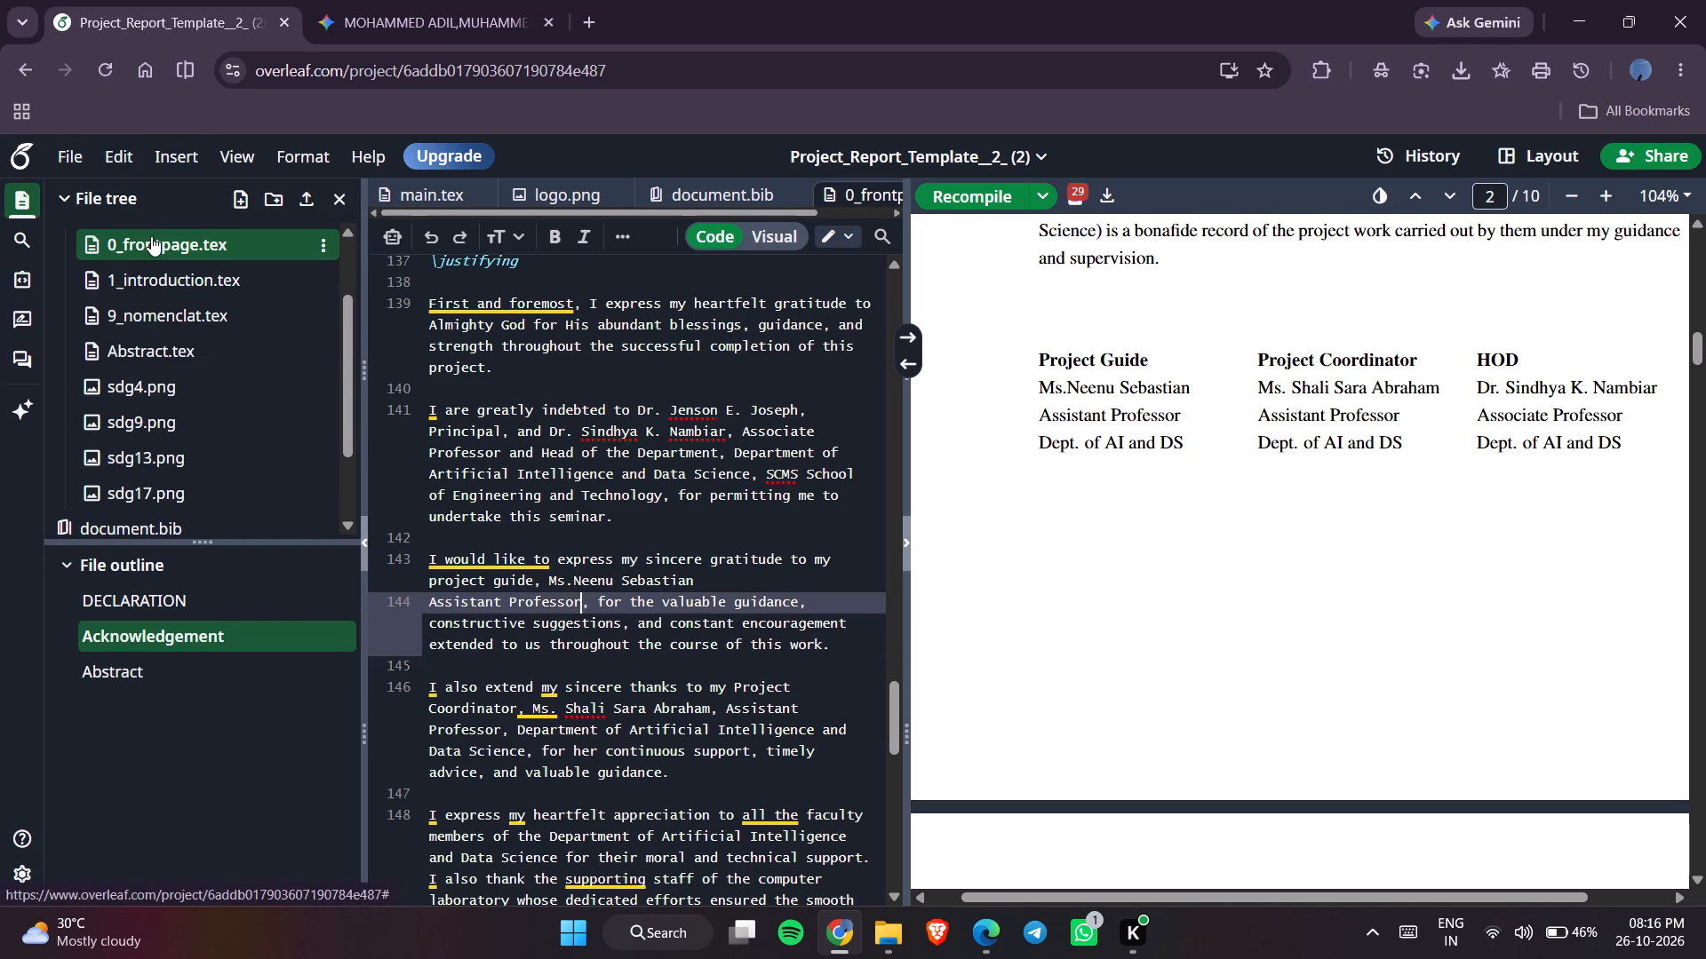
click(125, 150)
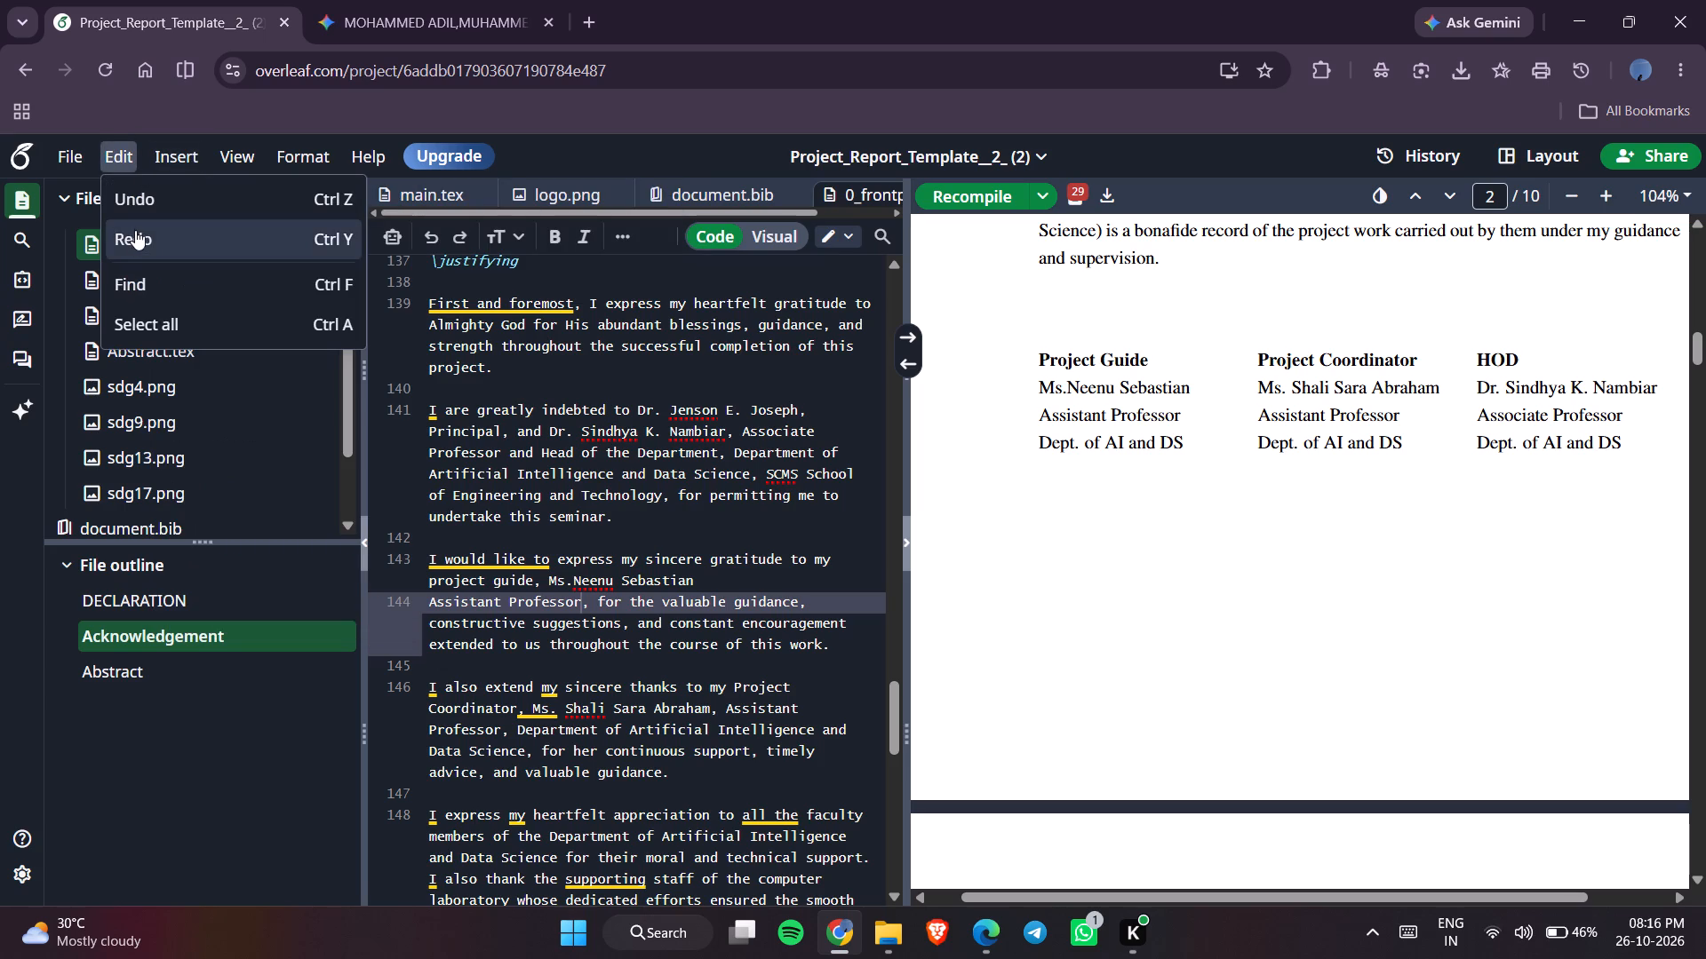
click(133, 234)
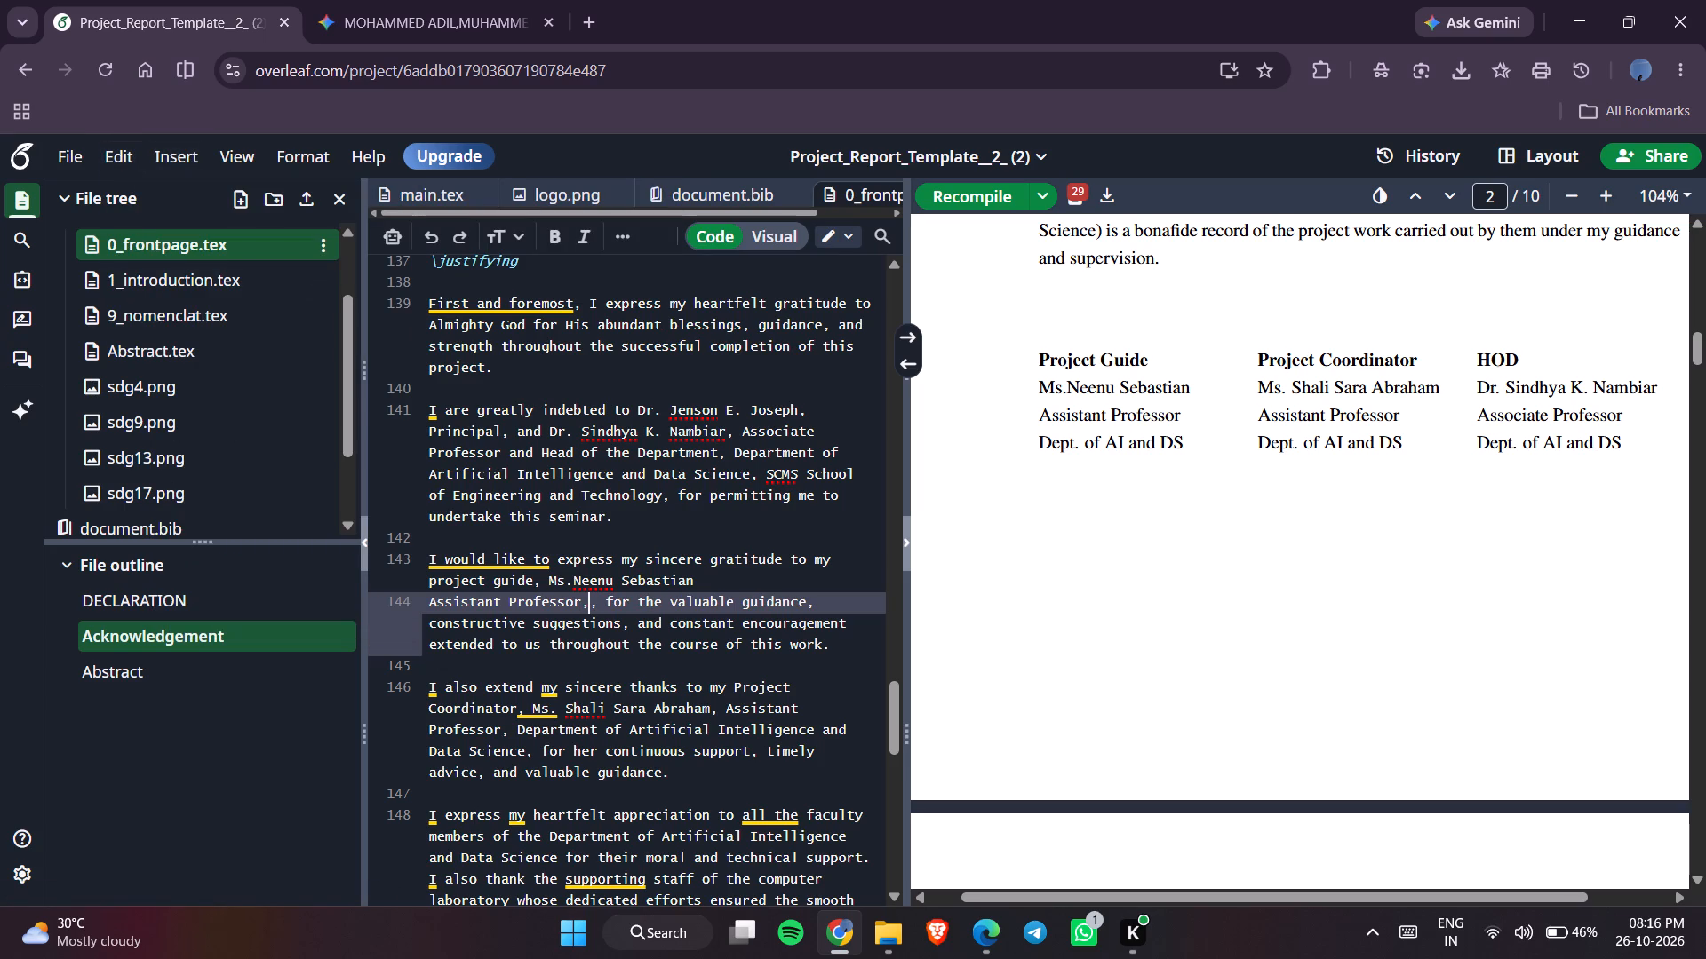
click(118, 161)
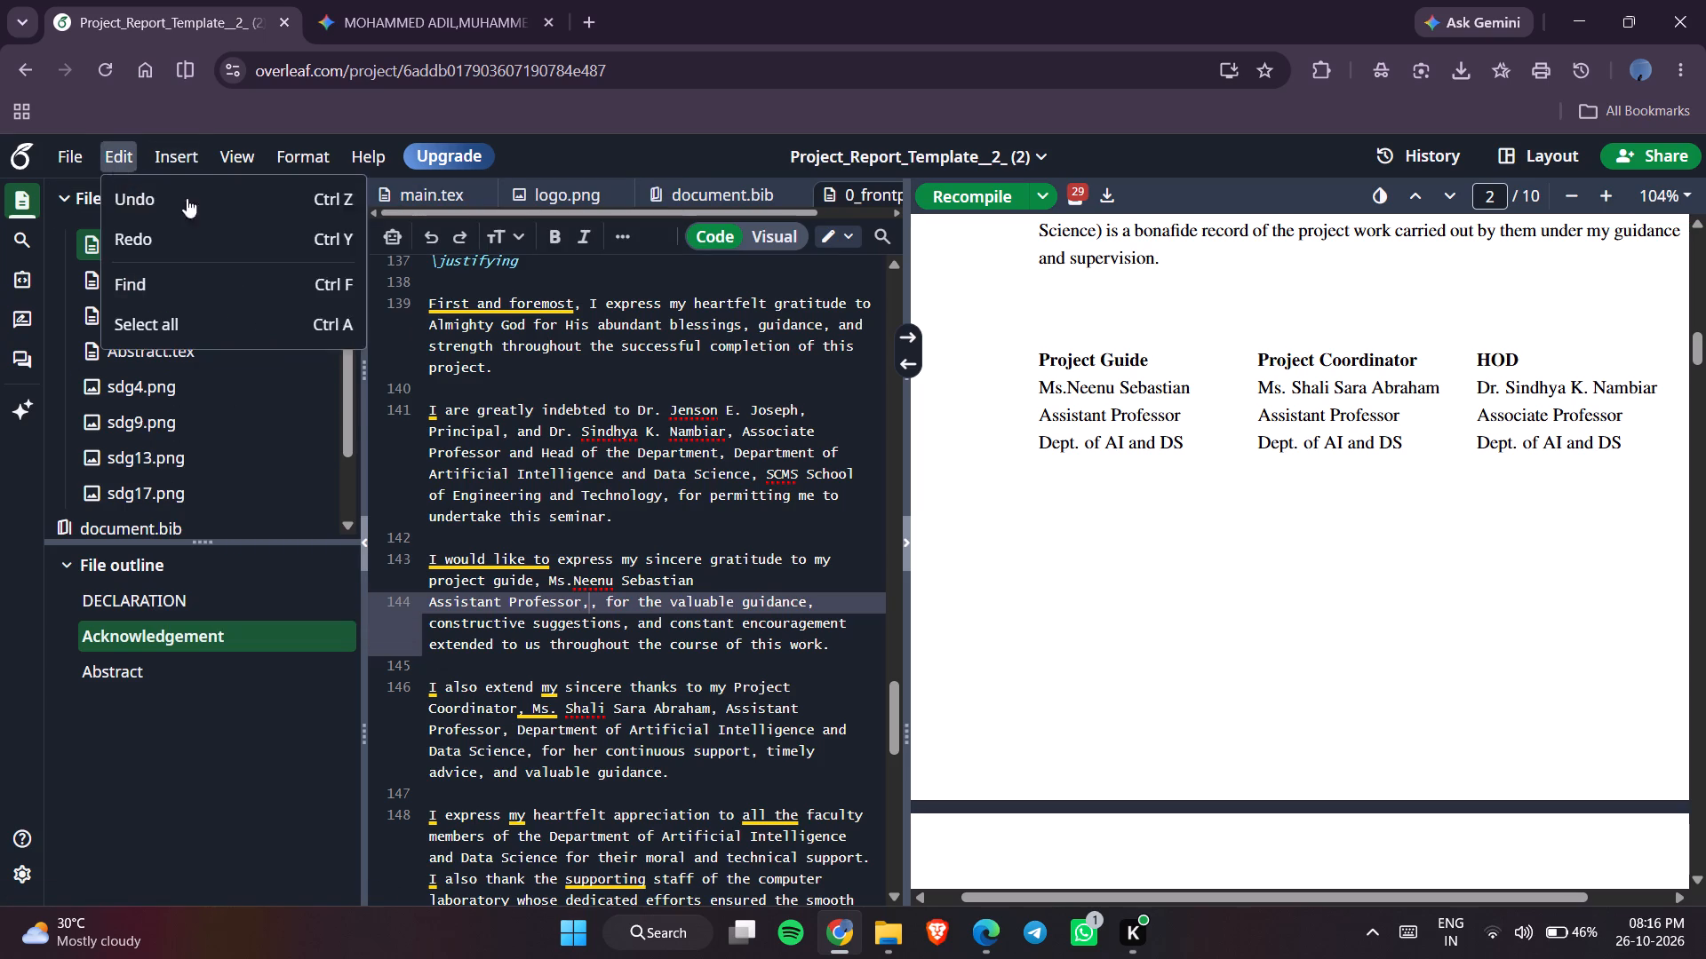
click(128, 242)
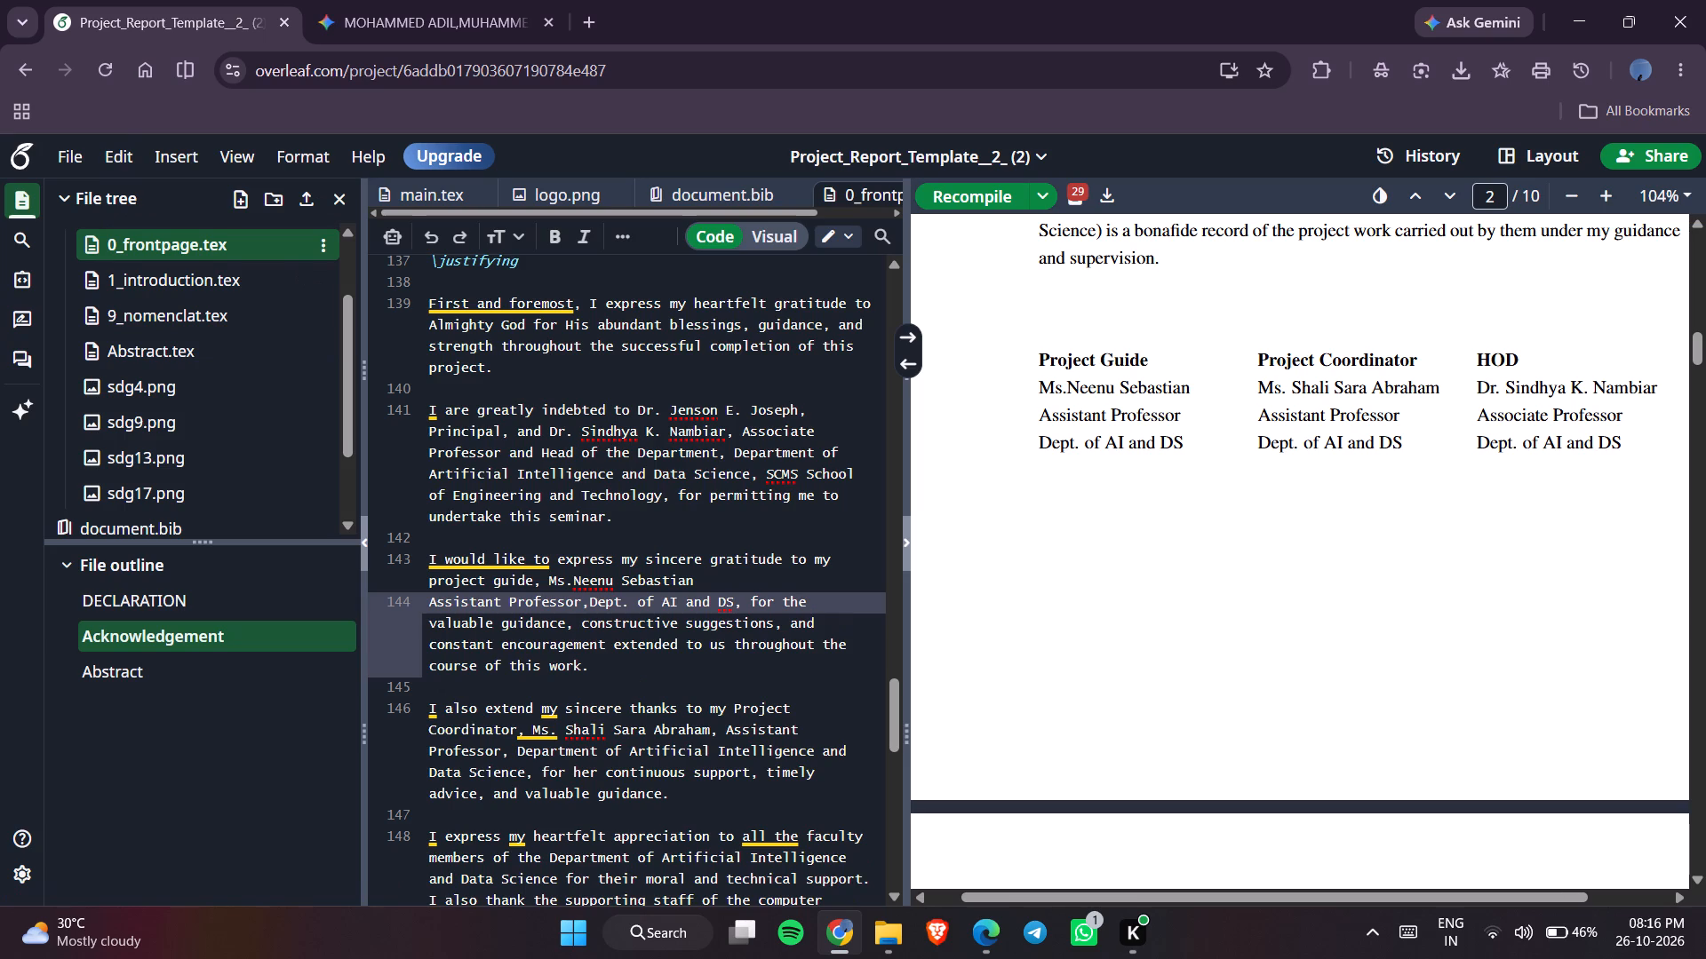
Look through the rest of the Acknowledgement source and the Abstract section at the end of 0_frontpage.tex.
scroll(727, 705, down, 1)
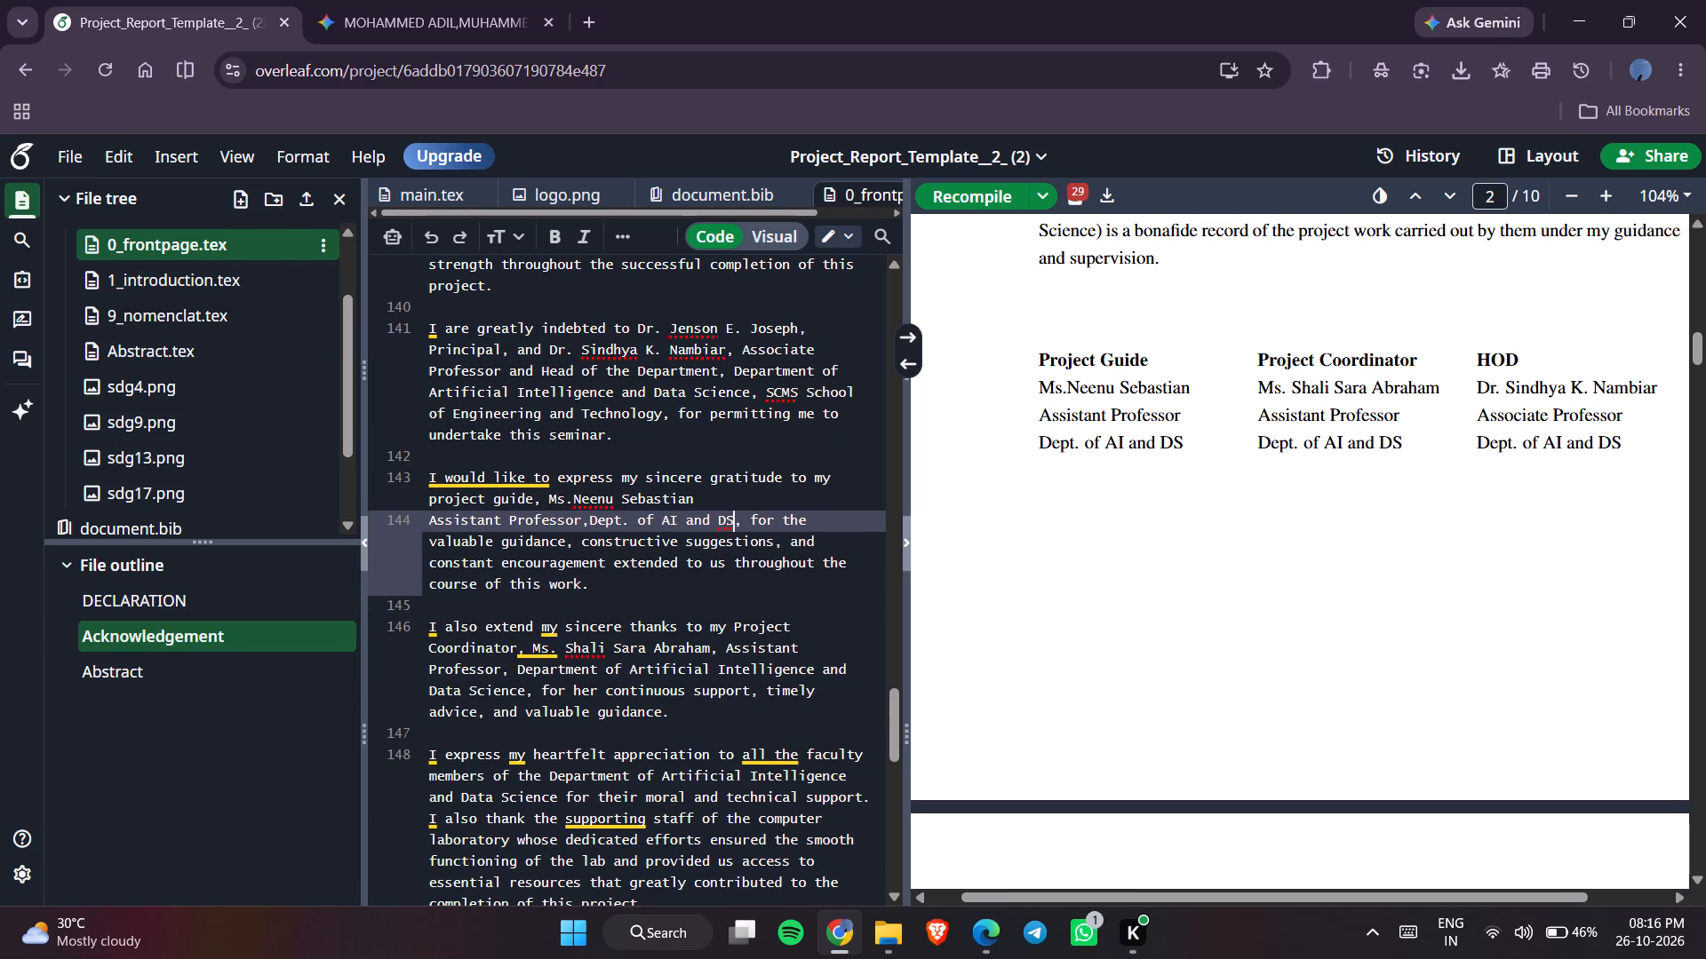
scroll(727, 705, down, 1)
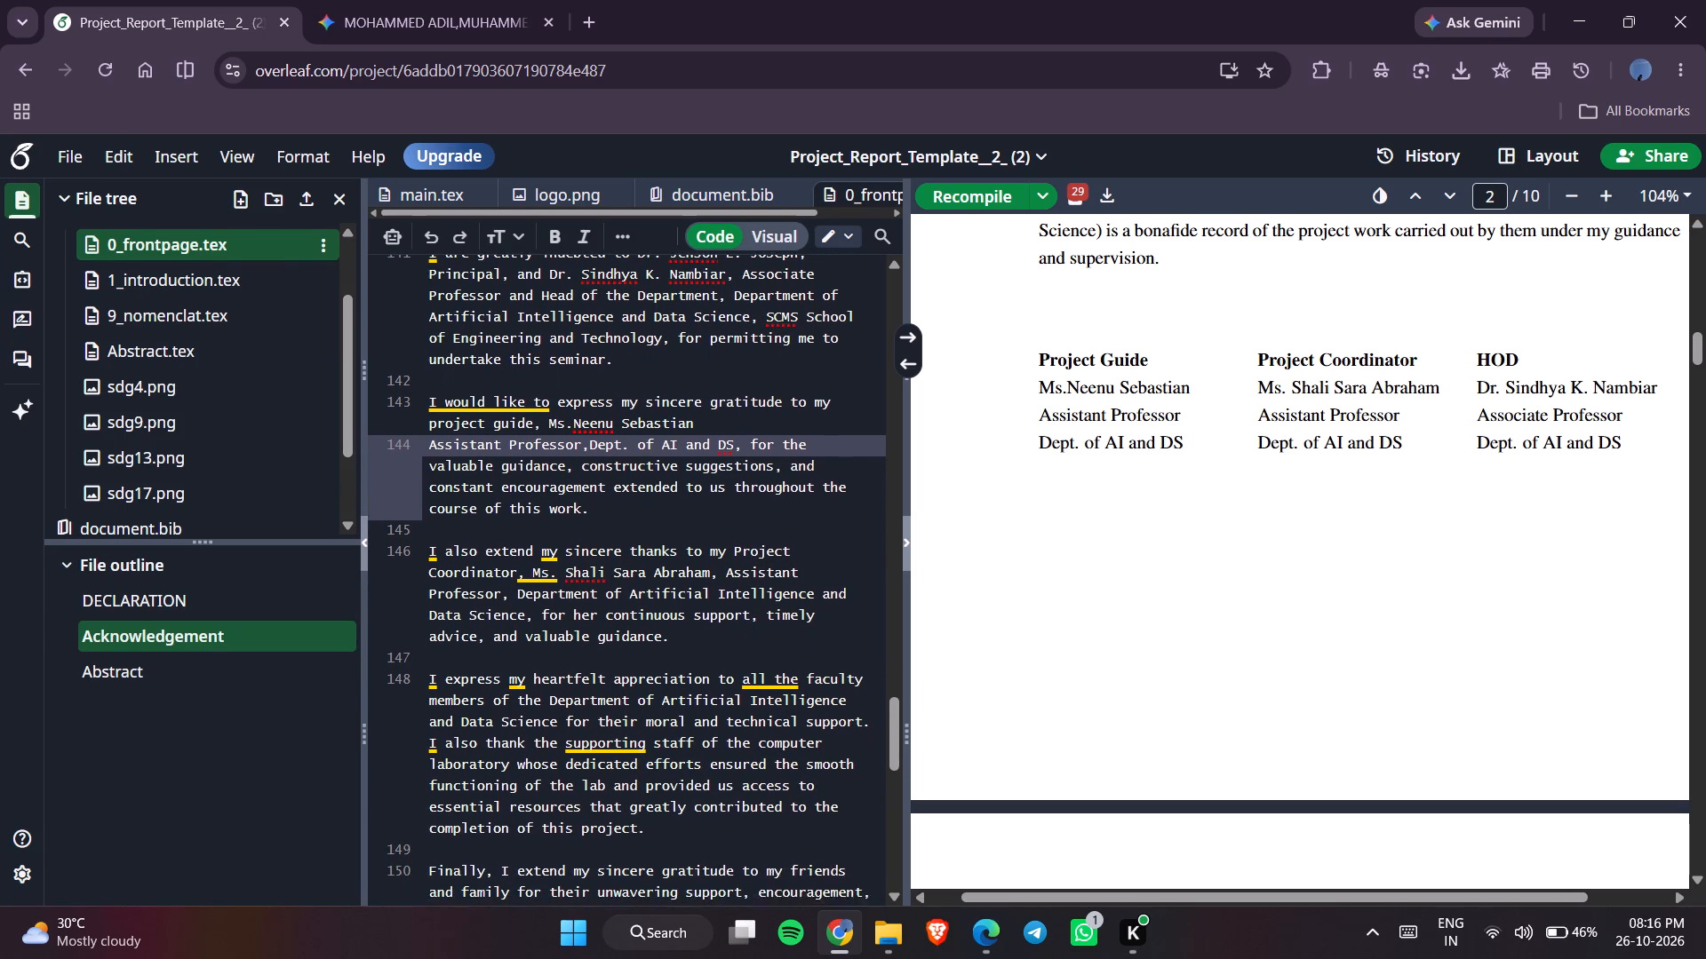
scroll(727, 705, down, 2)
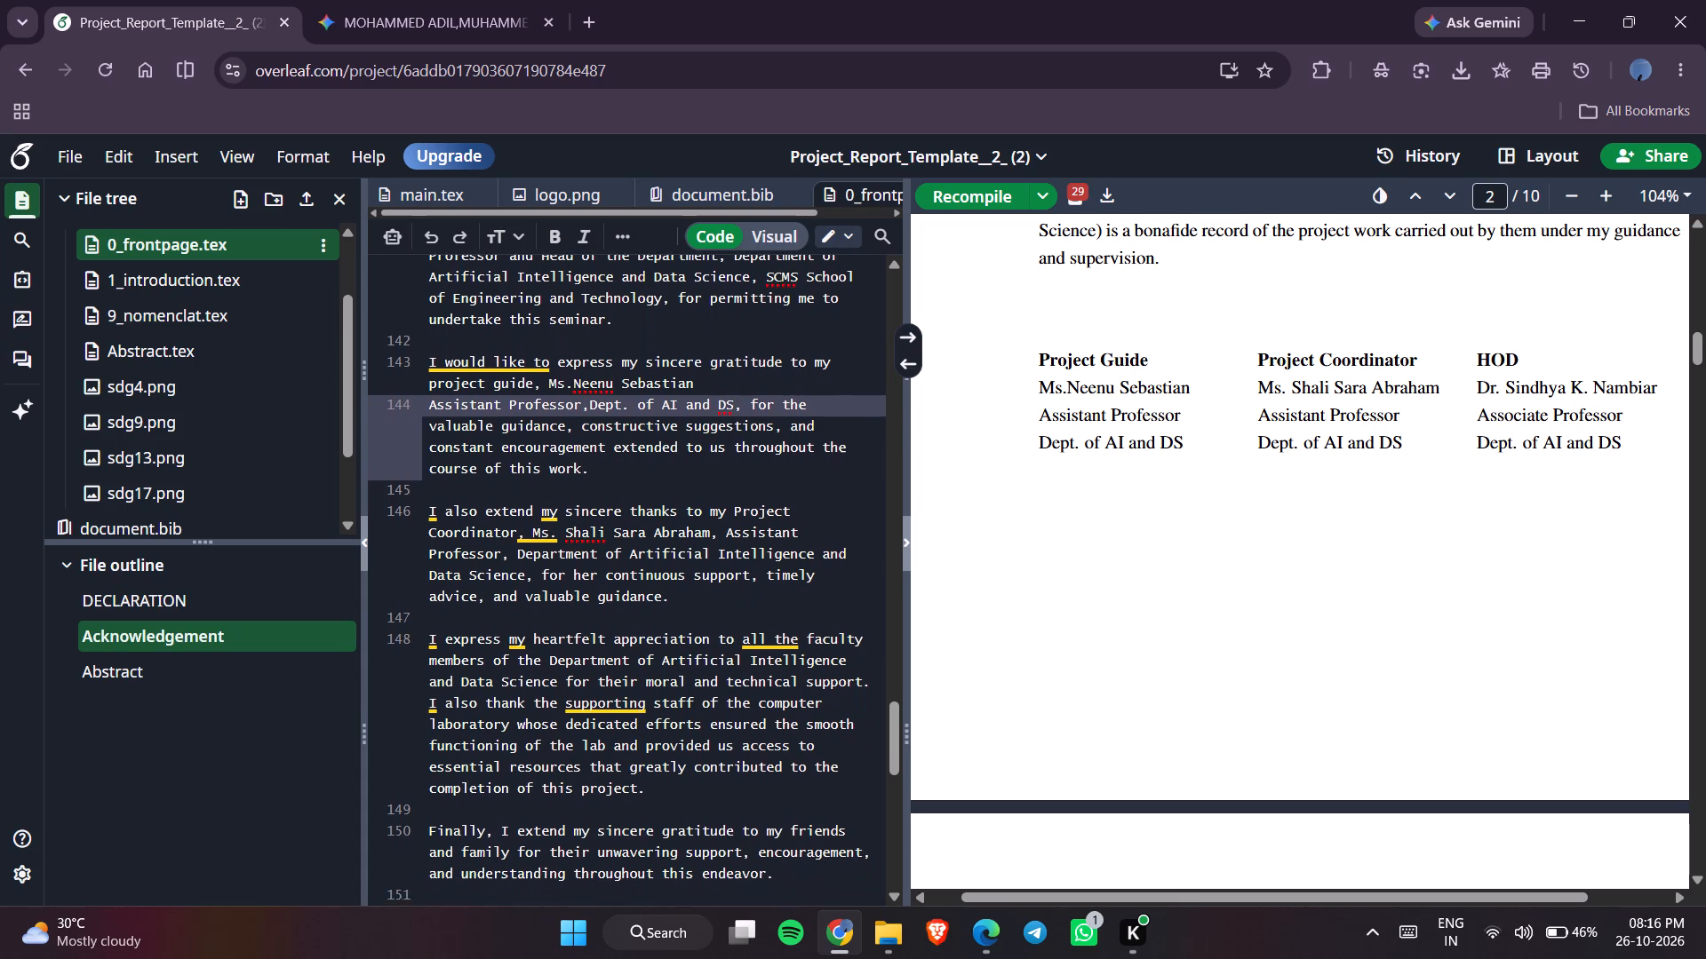
scroll(727, 705, down, 3)
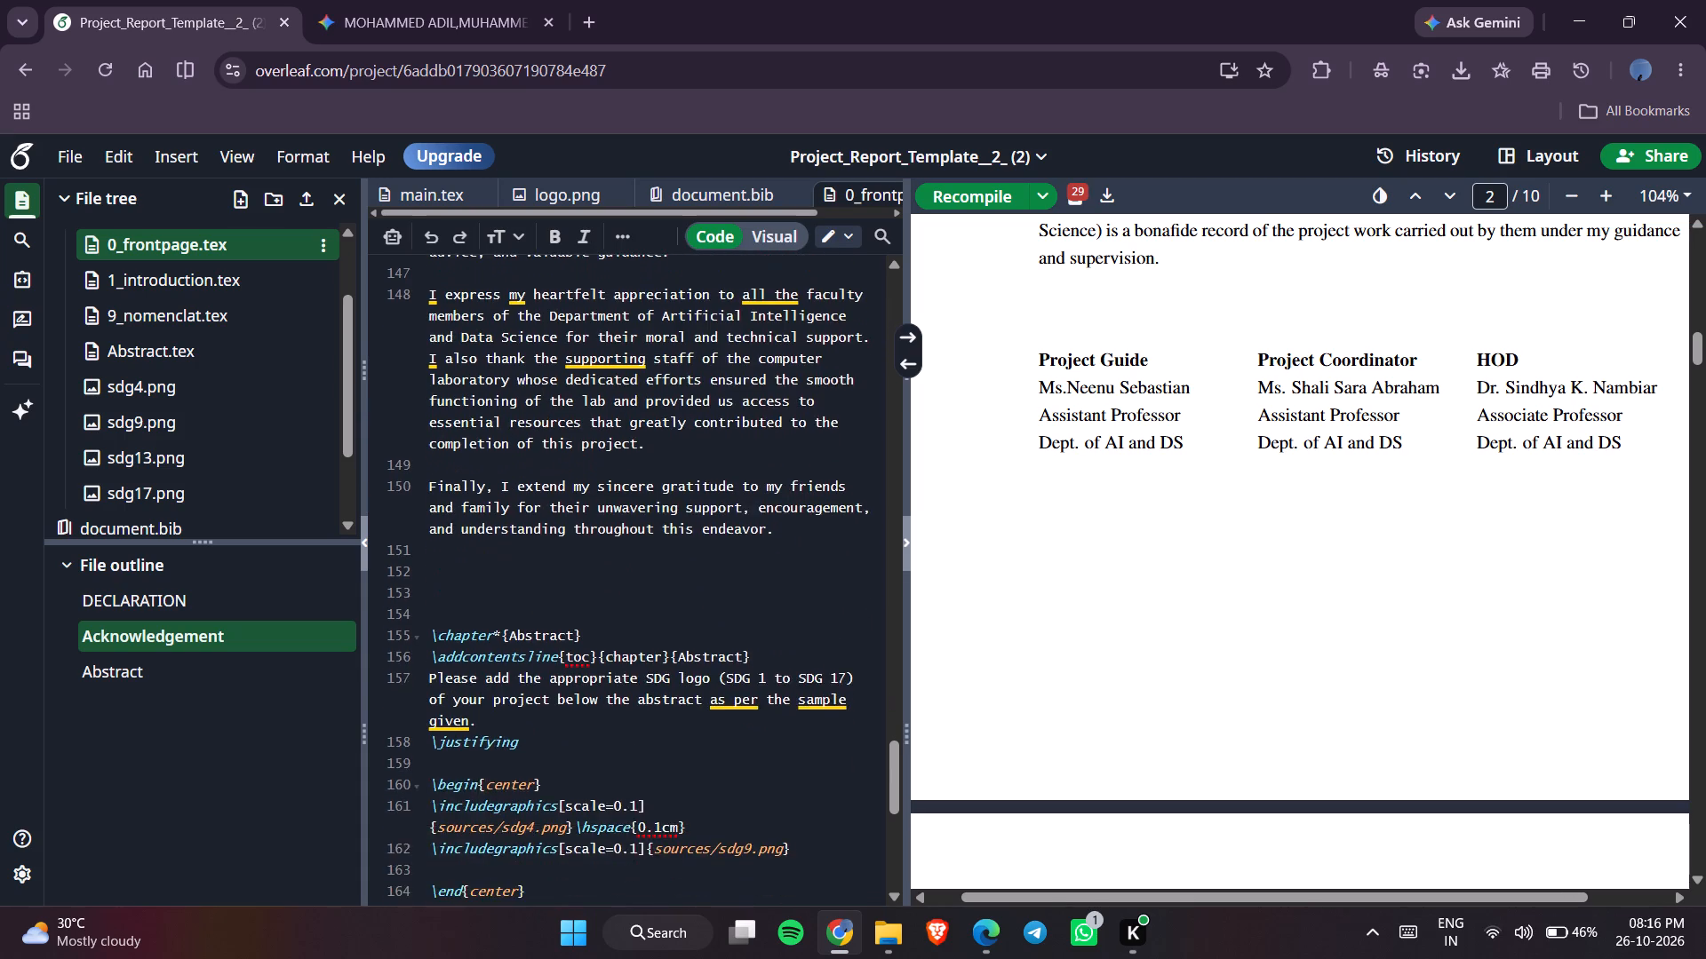
scroll(727, 705, down, 2)
scroll(1274, 592, up, 3)
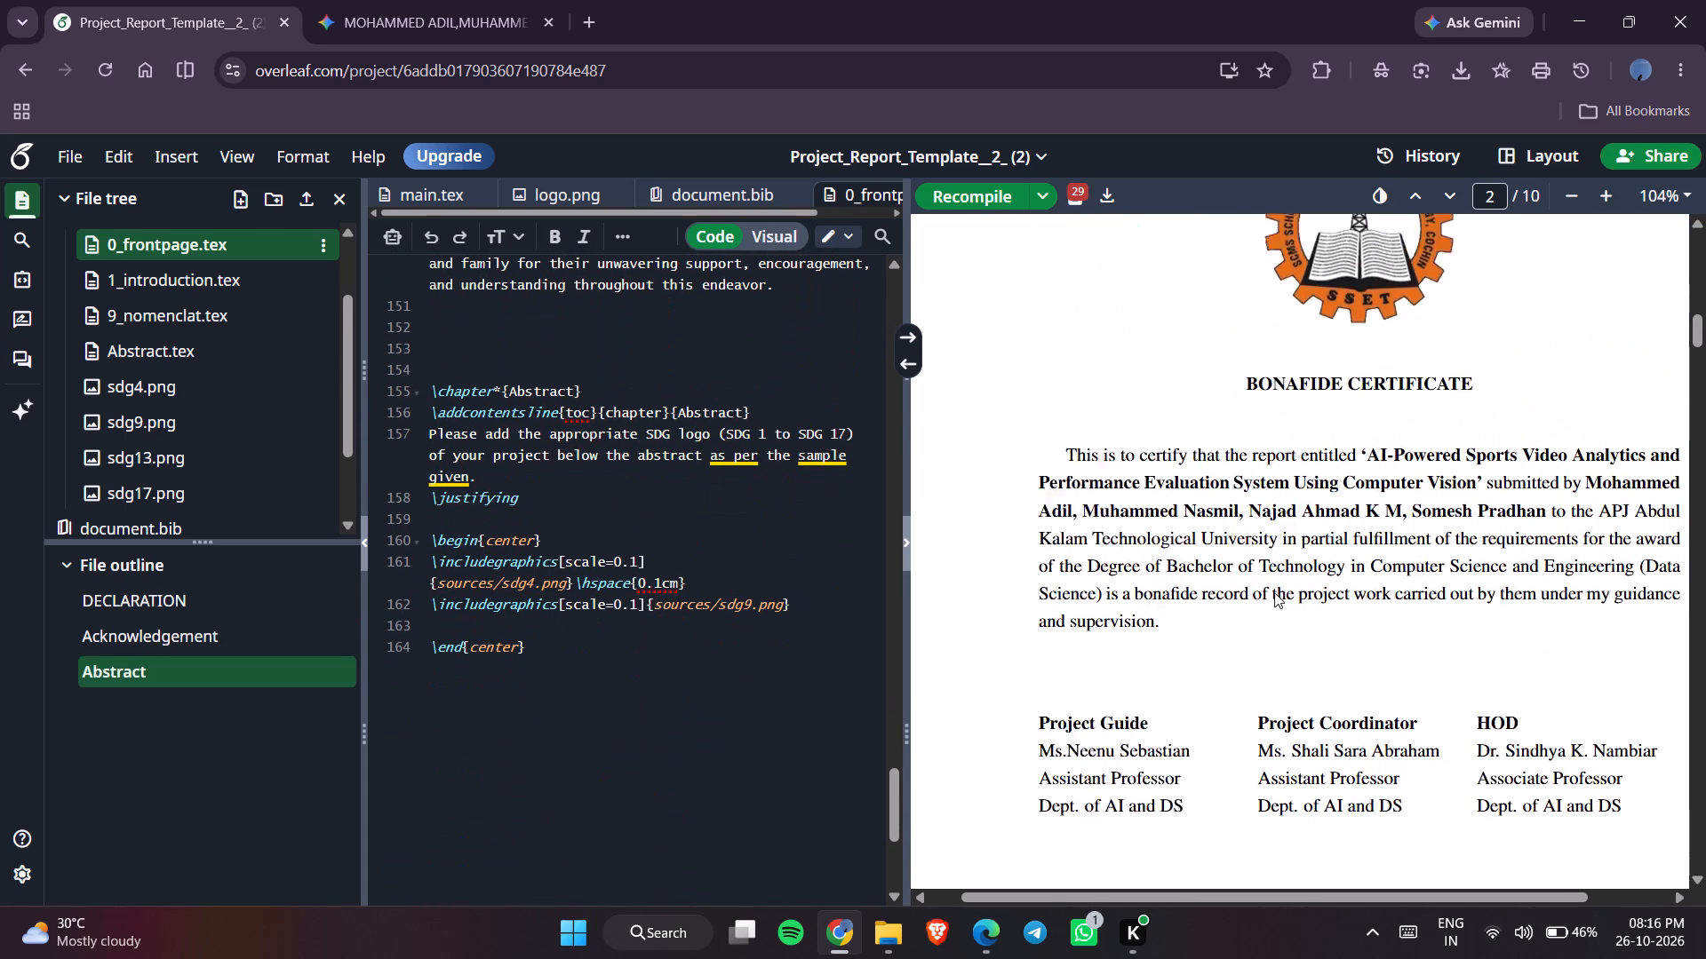
scroll(1274, 592, up, 3)
scroll(1274, 592, down, 3)
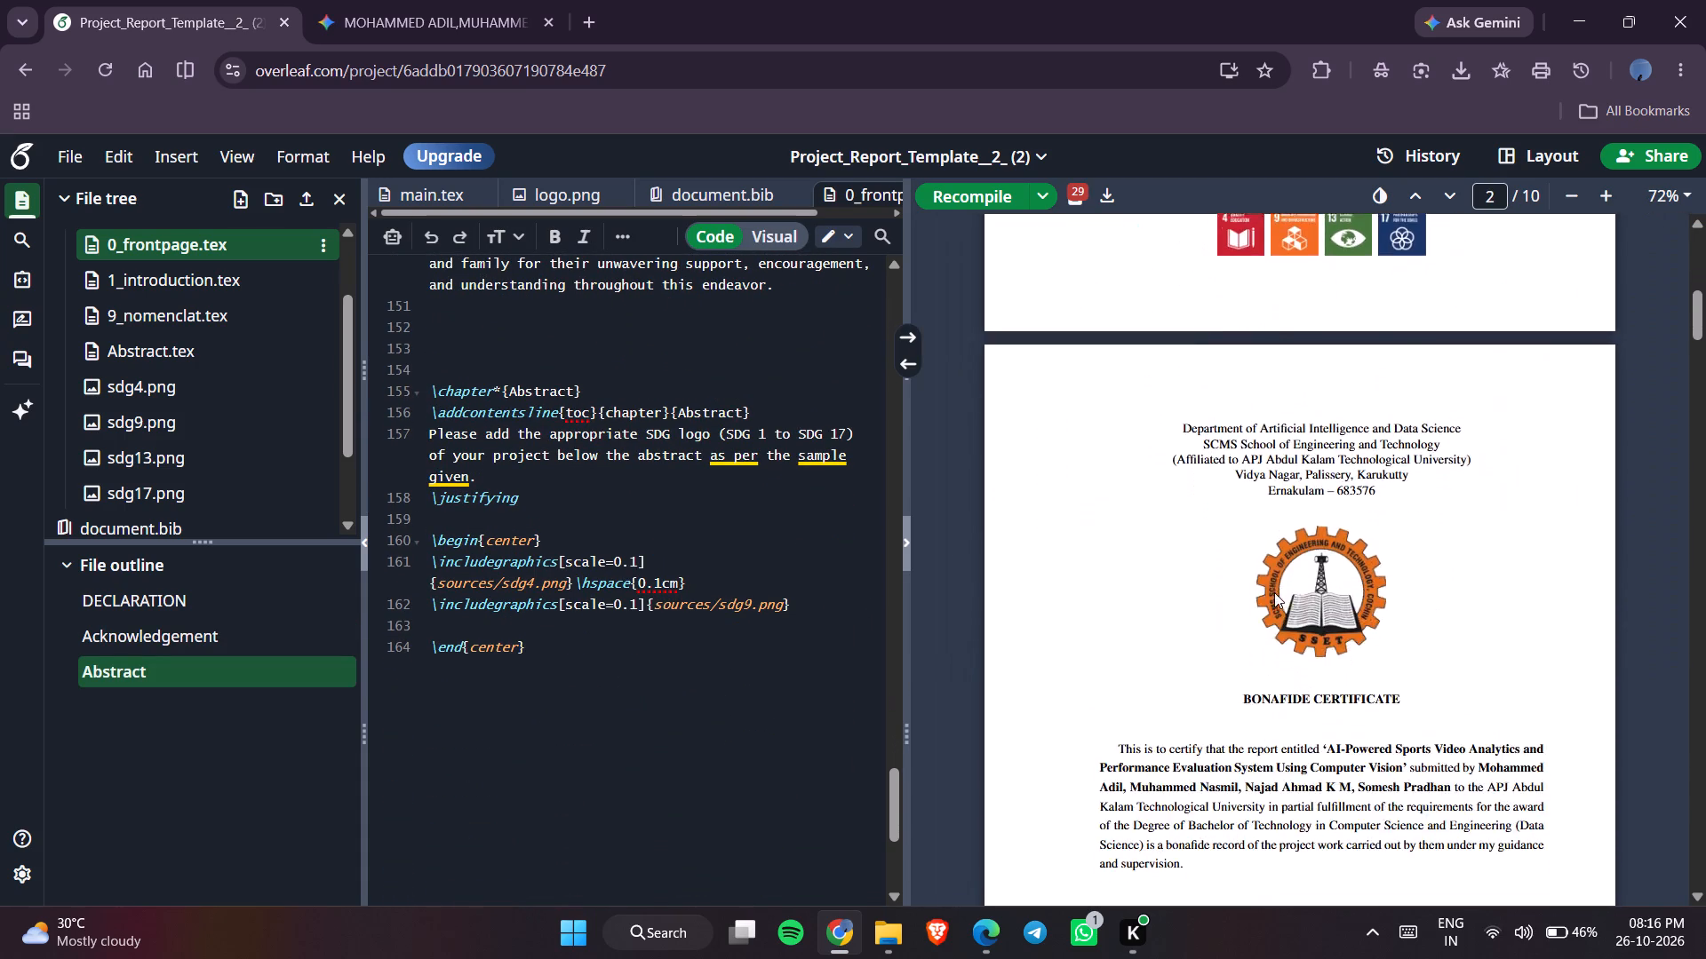
scroll(1274, 592, down, 2)
scroll(1274, 592, up, 5)
scroll(1274, 592, down, 3)
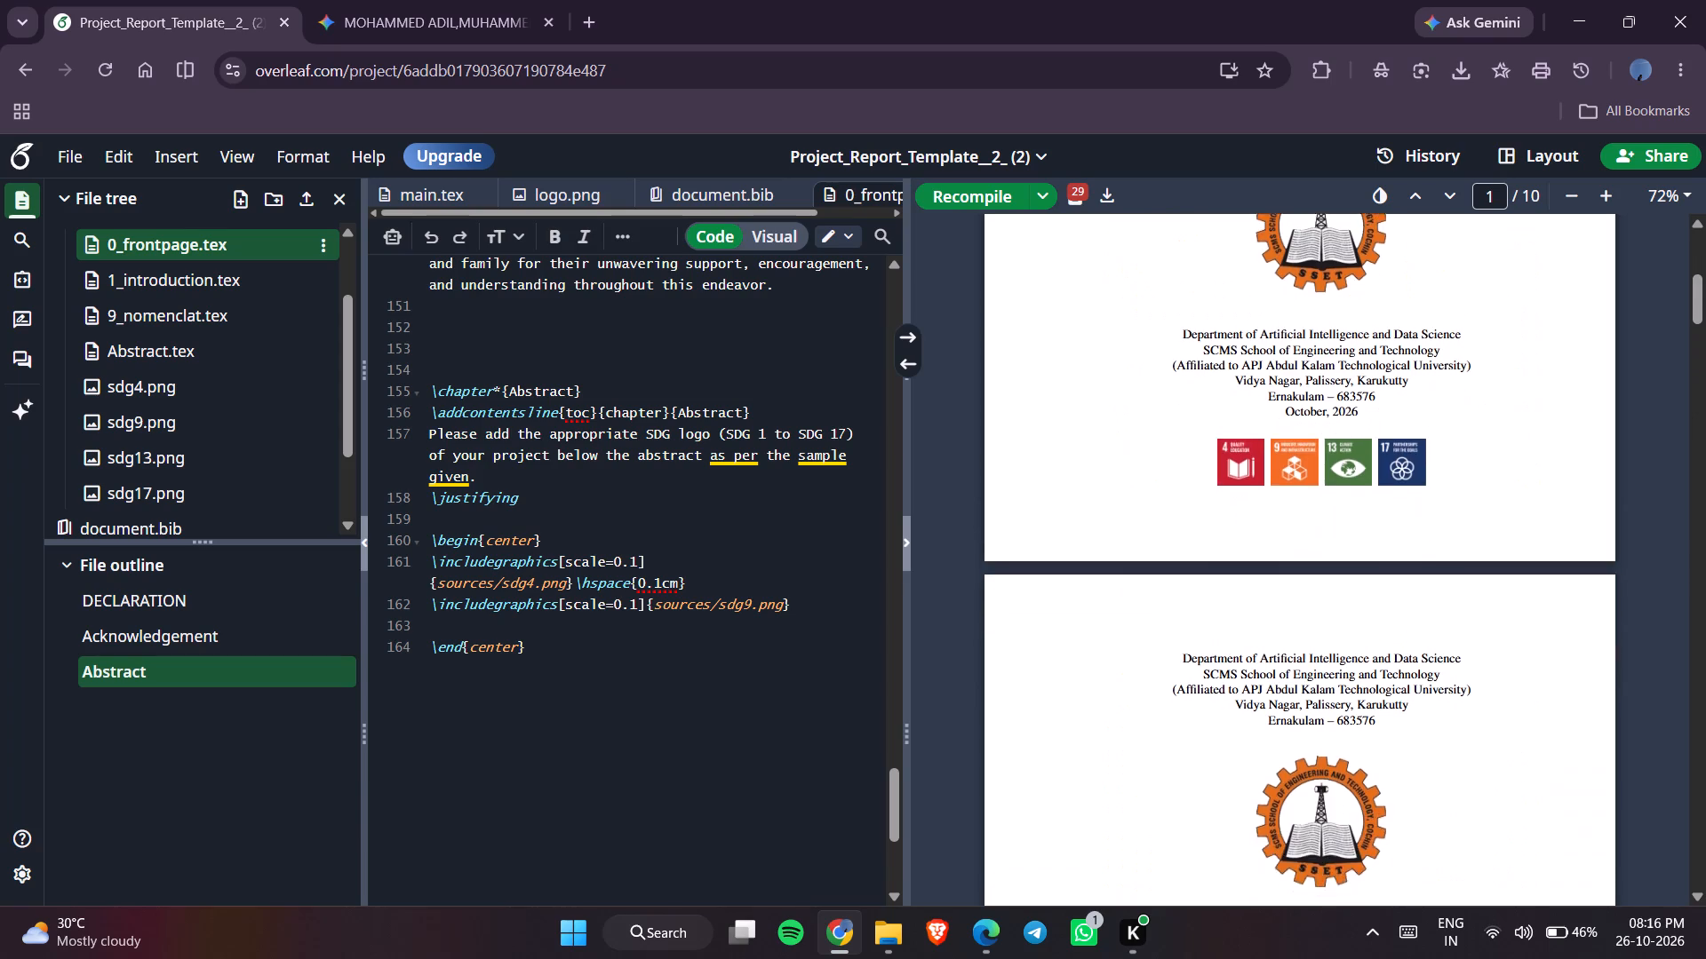
scroll(1274, 592, down, 5)
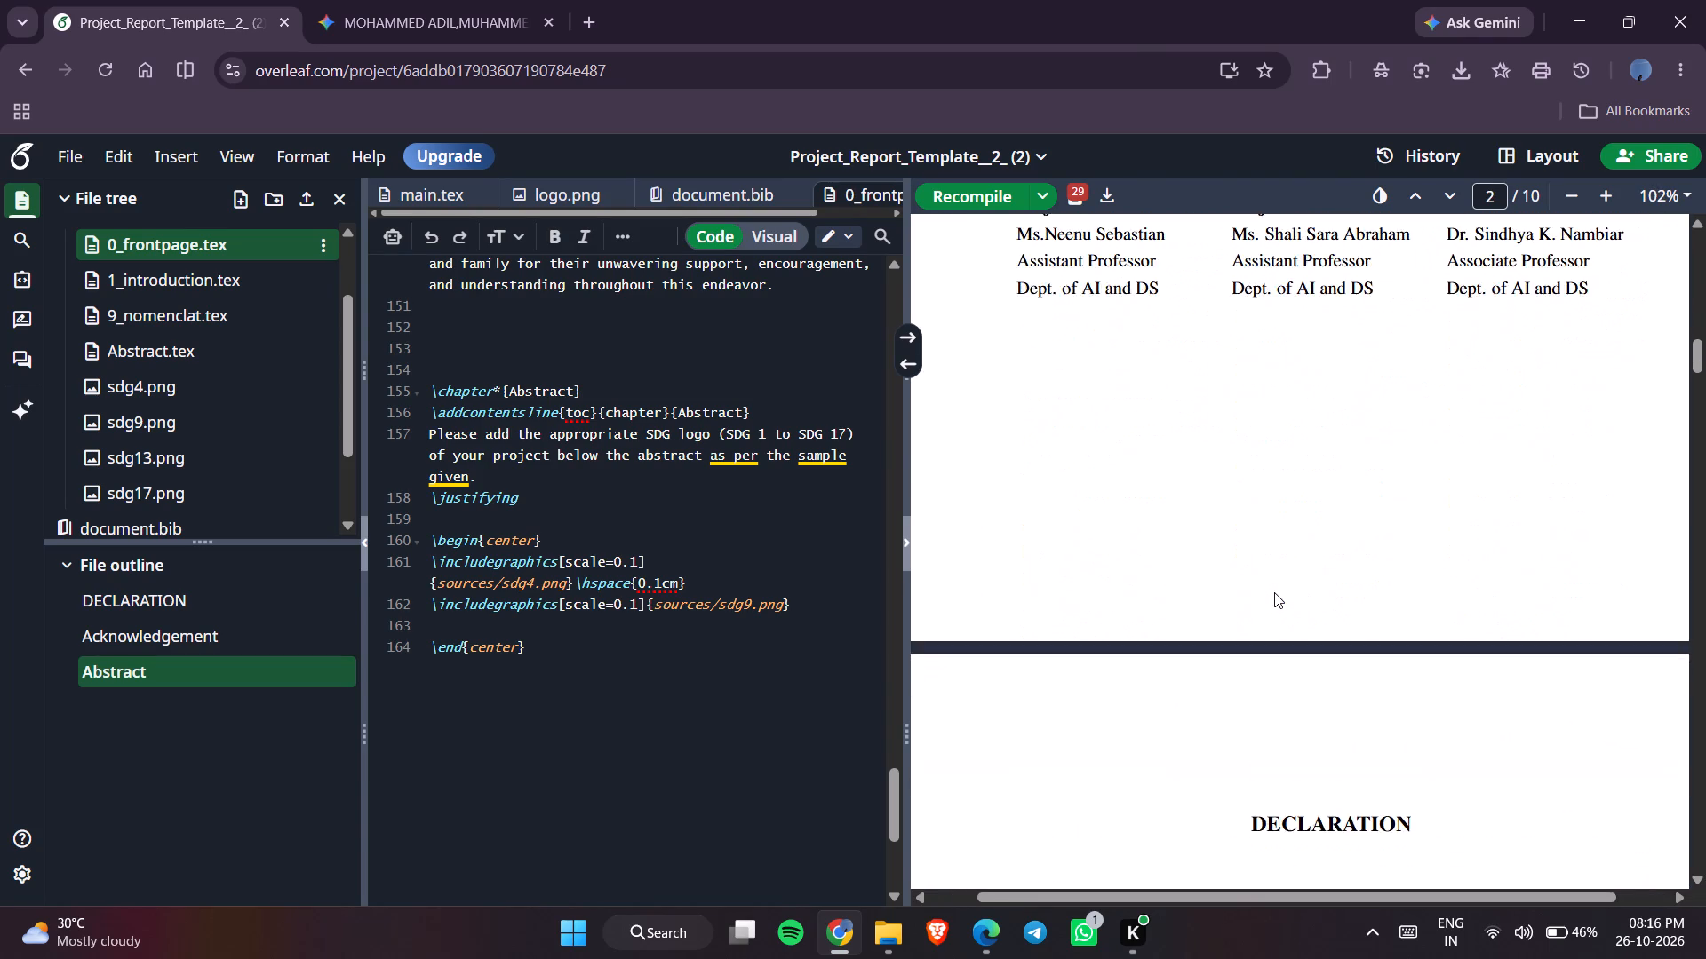
scroll(1274, 592, down, 5)
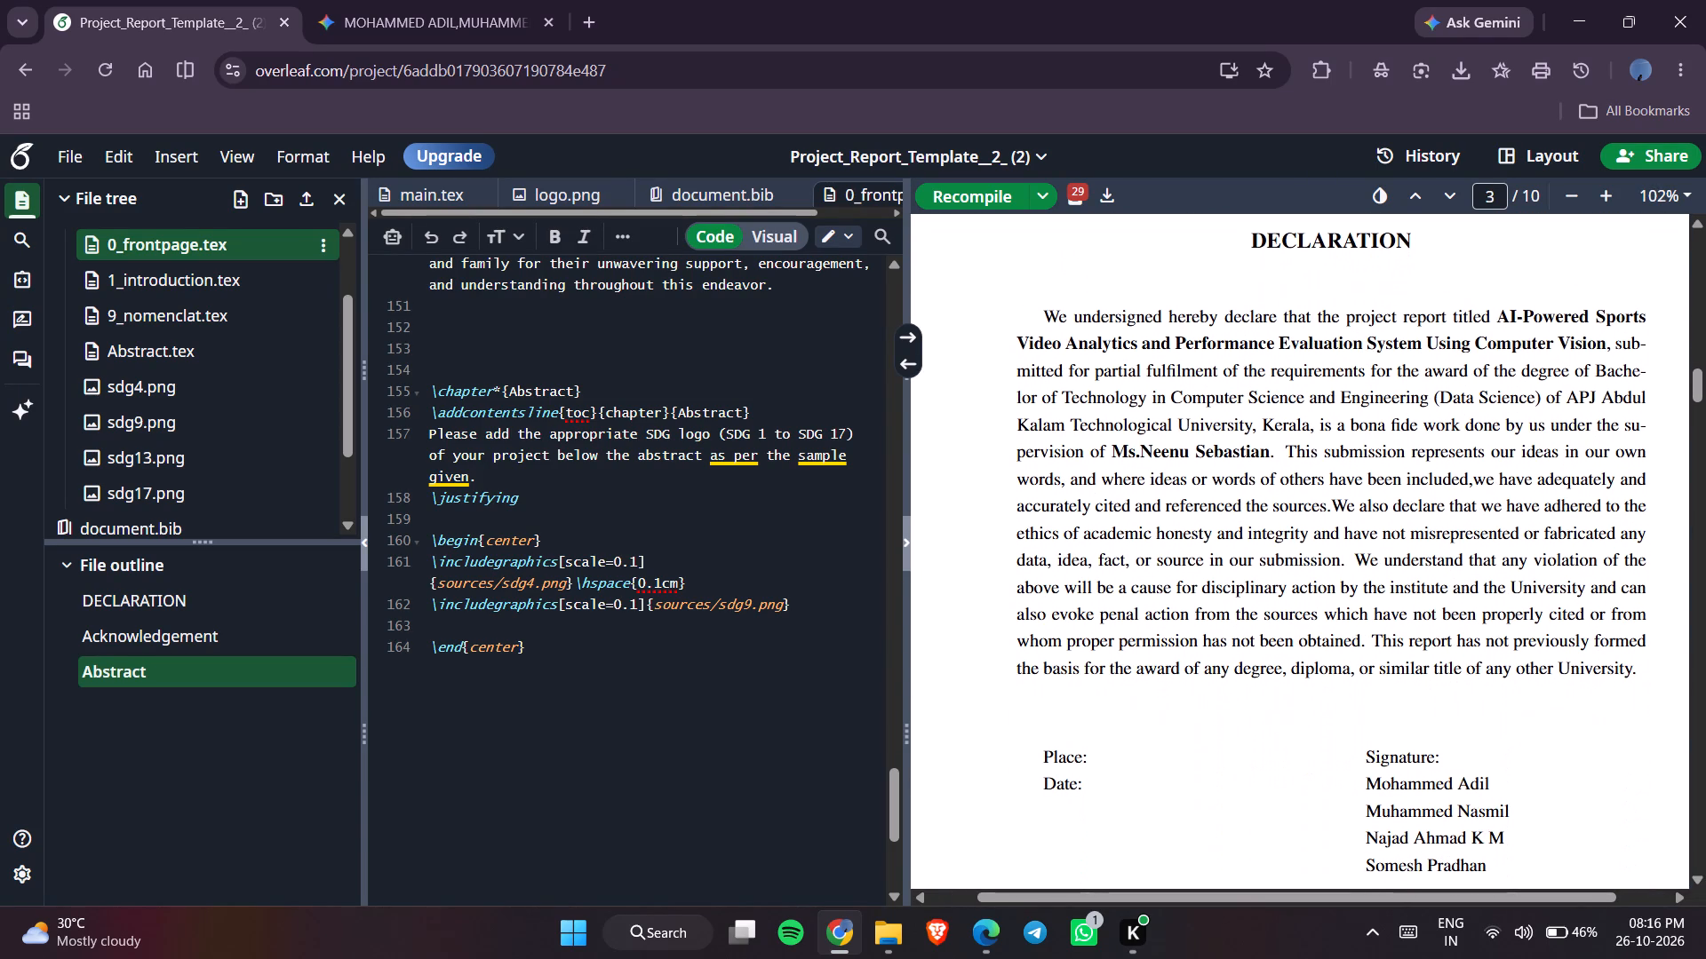
scroll(1274, 592, right, 1)
scroll(1274, 592, up, 2)
scroll(1274, 592, down, 2)
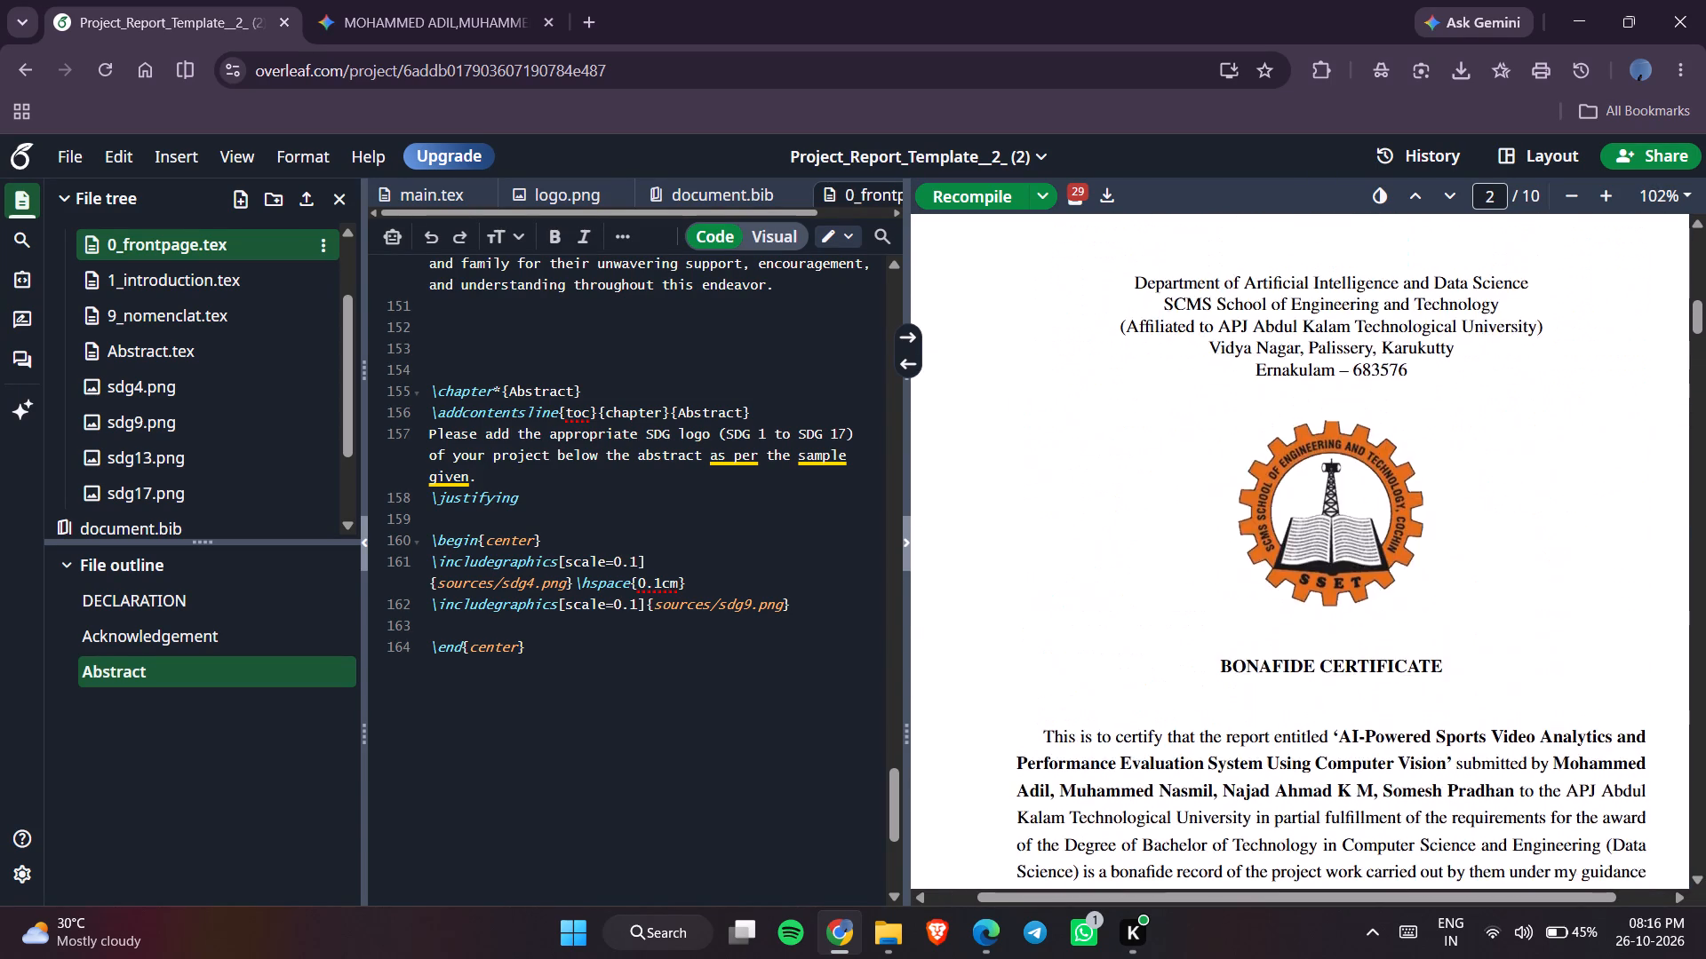